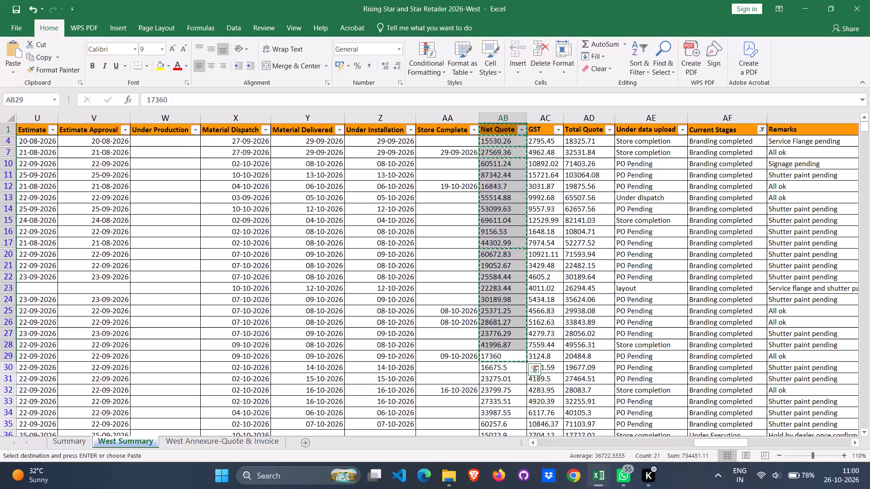
Copy the selected Net Quote cells from the West Summary sheet into Book1, starting at G1 beside Branding Category.
key(ctrl+c)
key(alt+Tab)
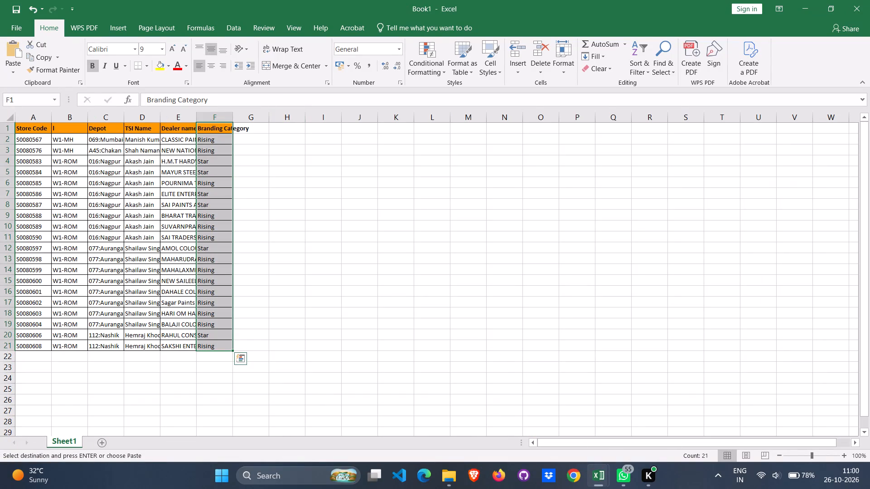
click(255, 127)
key(ctrl+v)
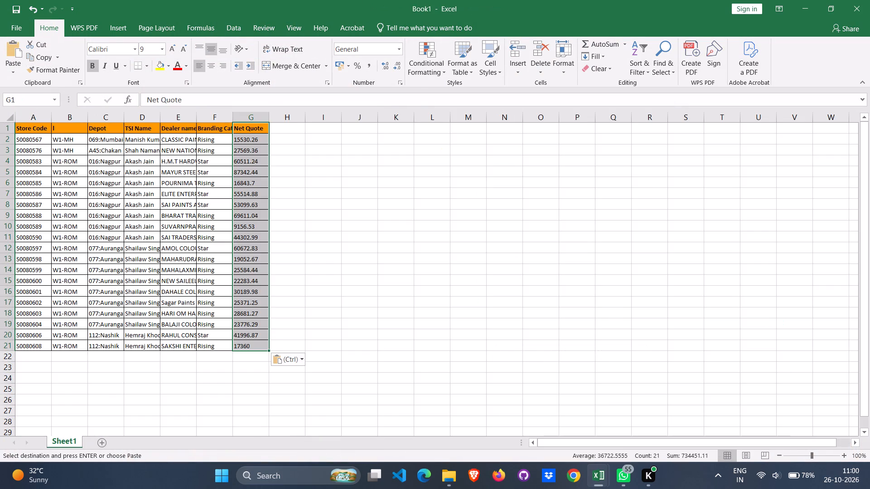
click(368, 254)
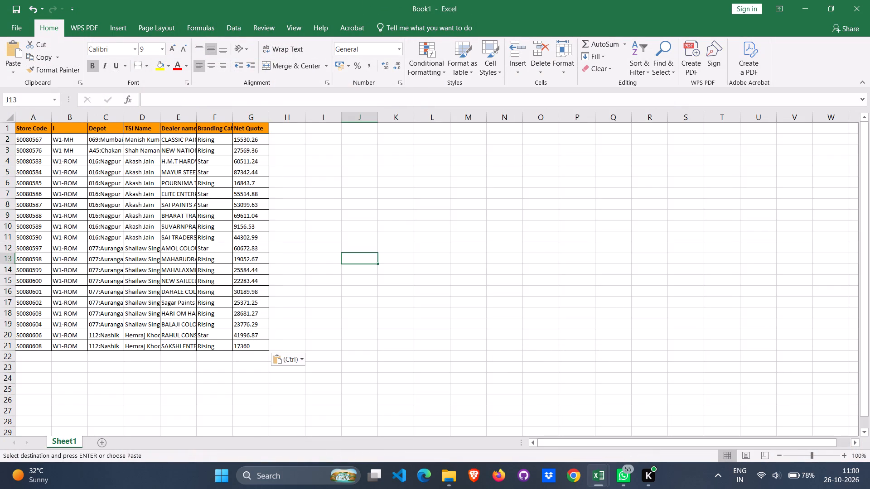
Widen columns A to G in Book1, from Store Code through Net Quote, so their contents are readable.
drag(49, 115, 79, 118)
drag(117, 115, 153, 115)
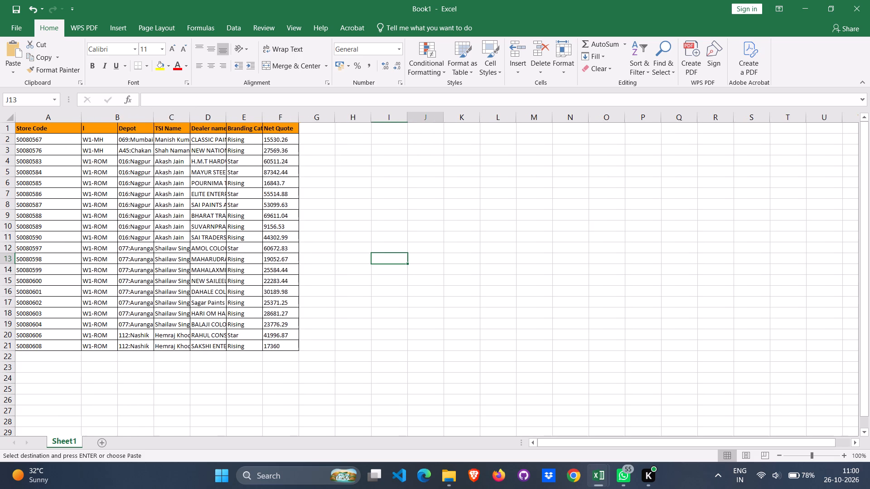
drag(190, 116, 217, 116)
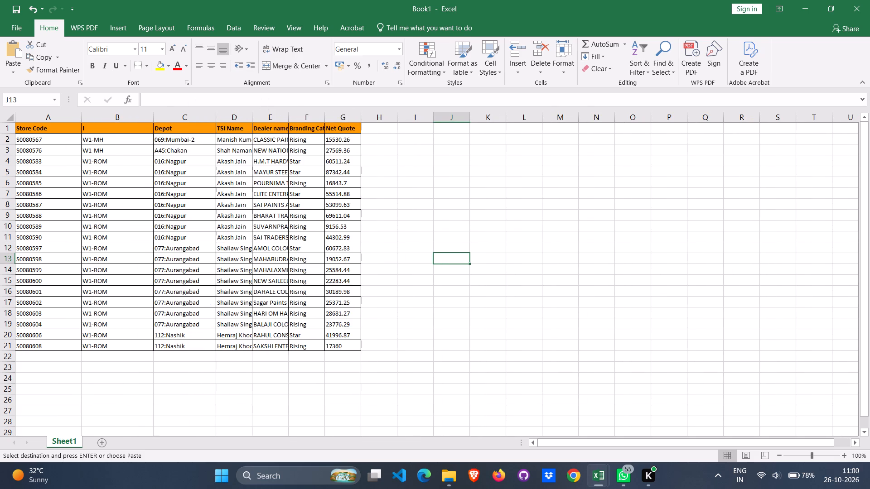
drag(251, 116, 284, 114)
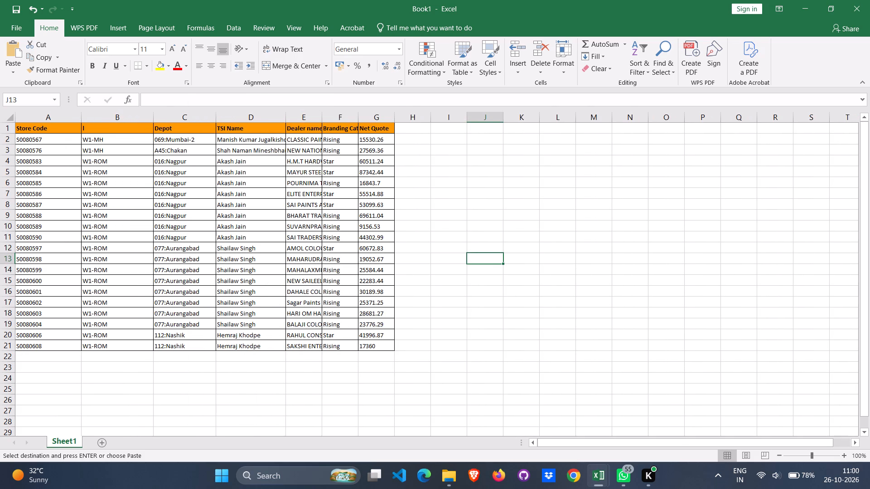
drag(320, 118, 353, 116)
drag(391, 116, 392, 116)
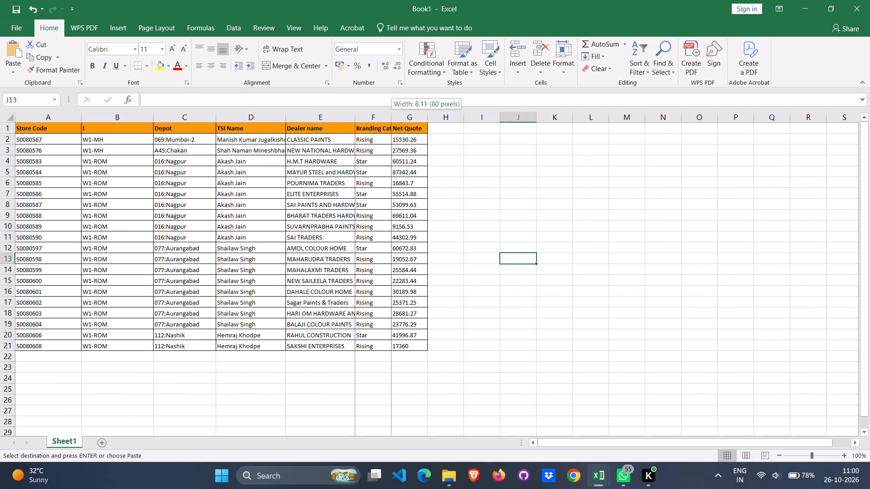
drag(392, 116, 411, 120)
drag(447, 118, 472, 117)
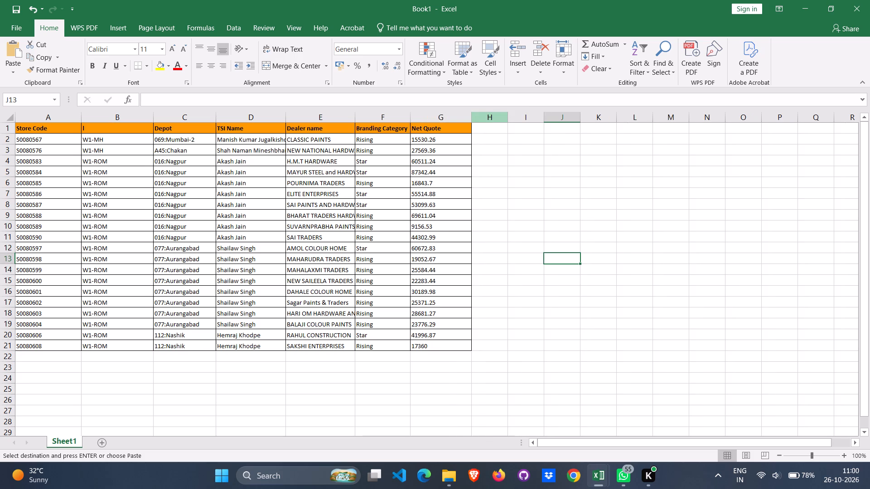
click(40, 141)
Switch to the (2ND 20 STORE) P O REQUISITION FORMAT workbook and clear the old store entries in A8:G27 of the Summary sheet.
key(alt+Tab)
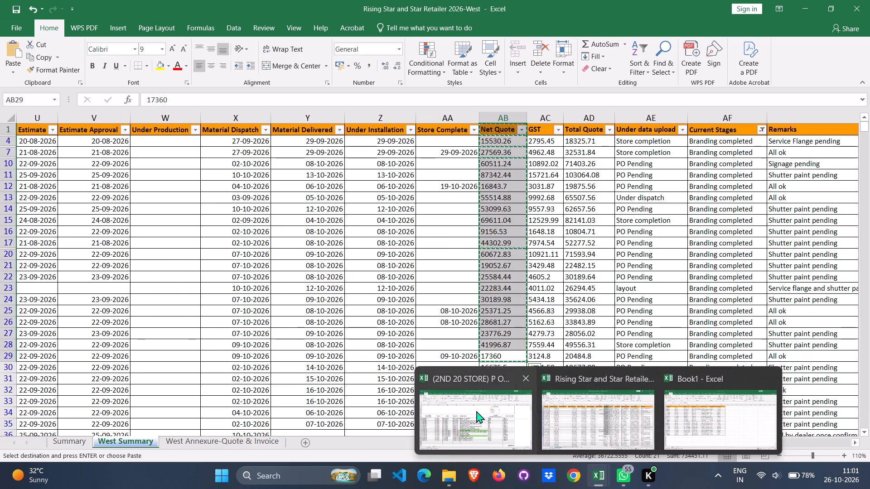
click(476, 410)
click(63, 221)
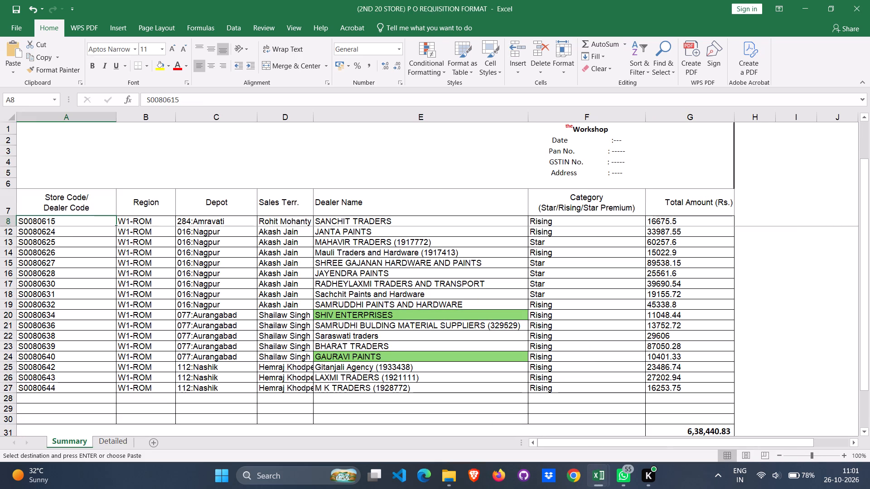
key(shift+Down)
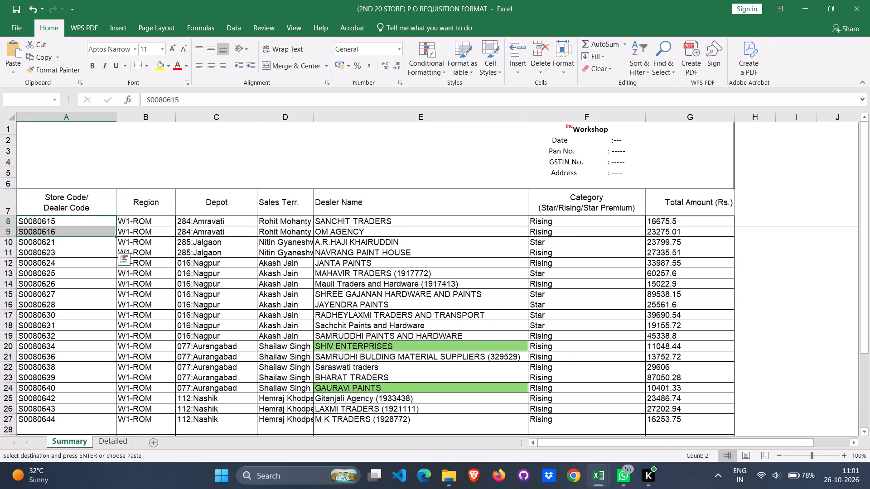
key(shift+Down)
key(shift+Down)
key(shift+Up)
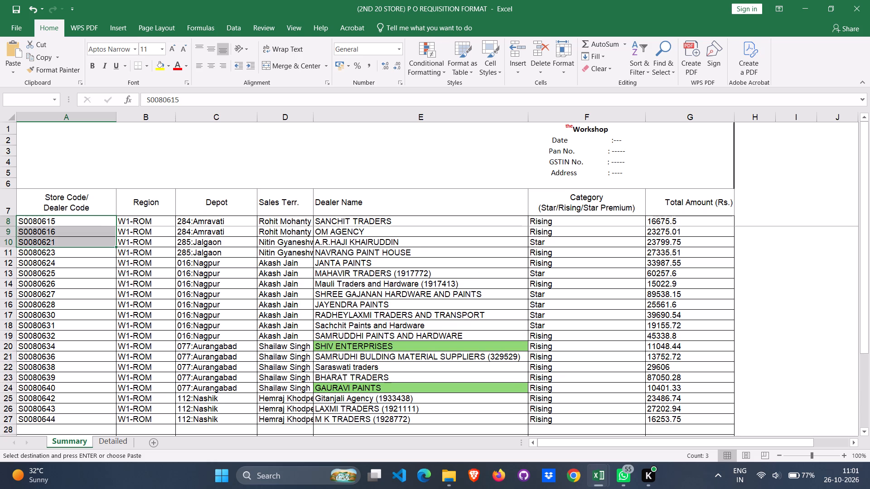
key(shift+Up)
key(shift+Down)
key(shift+Down)
key(shift+Down)
key(shift+Down)
key(shift+Down)
key(shift+Down)
key(shift+Down)
key(shift+Down)
key(shift+Down)
key(shift+Down)
key(shift+Down)
key(shift+Down)
key(shift+Down)
key(shift+Down)
key(shift+Down)
key(shift+Down)
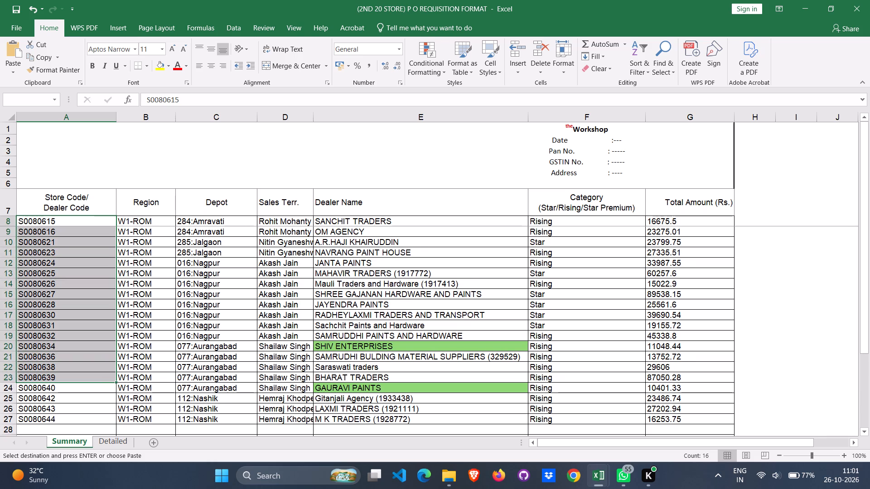
key(shift+Down)
key(shift+Down)
key(shift+Down)
key(shift+Down)
key(shift+Right)
key(shift+Right)
key(shift+Right)
key(shift+Right)
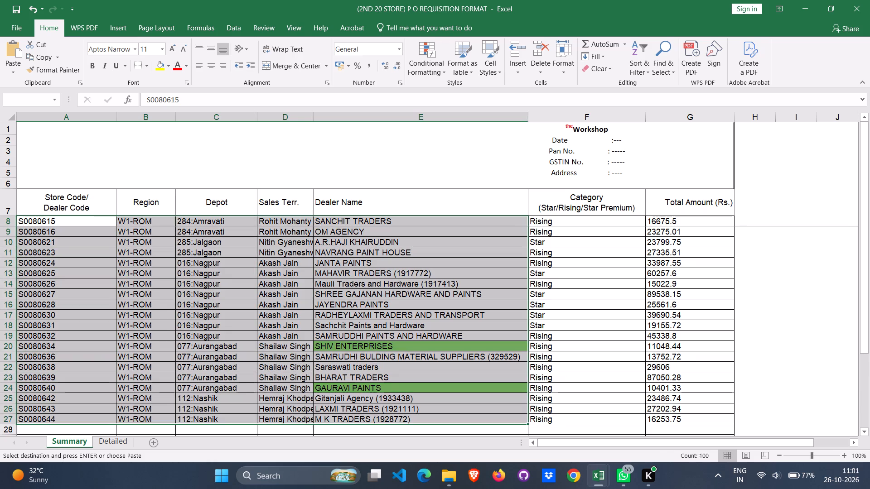
key(shift+Right)
key(shift+Right)
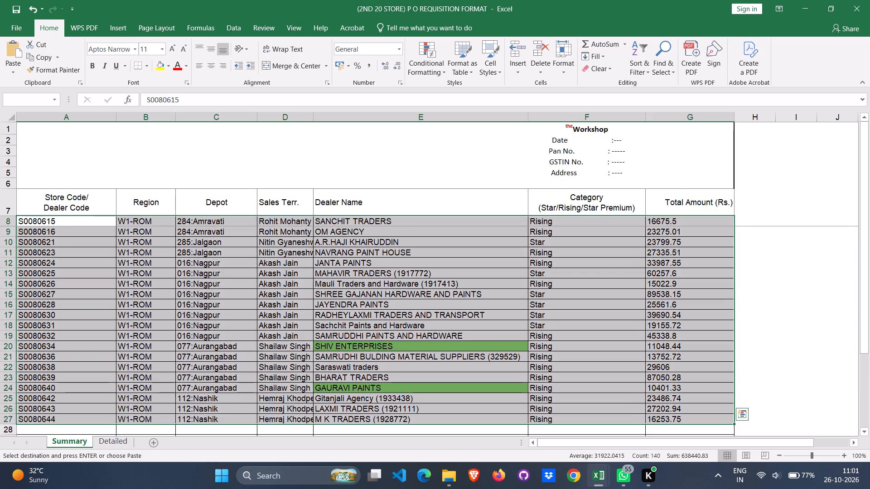
key(Delete)
Change the fill of the green Dealer Name cells E20 and E24 to white.
scroll(63, 220, up, 4)
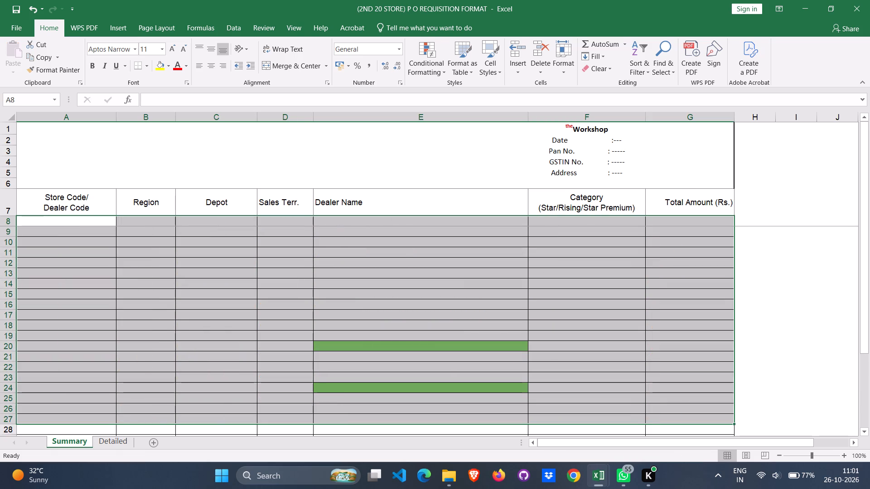
click(440, 347)
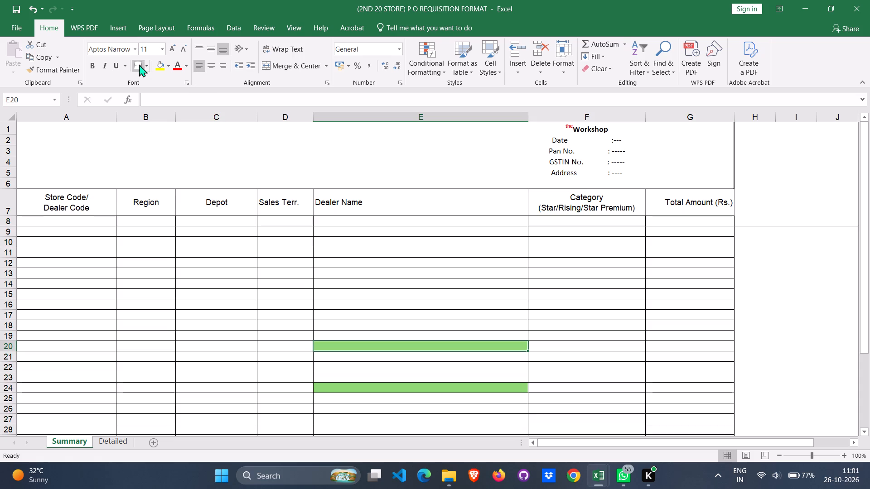
click(168, 64)
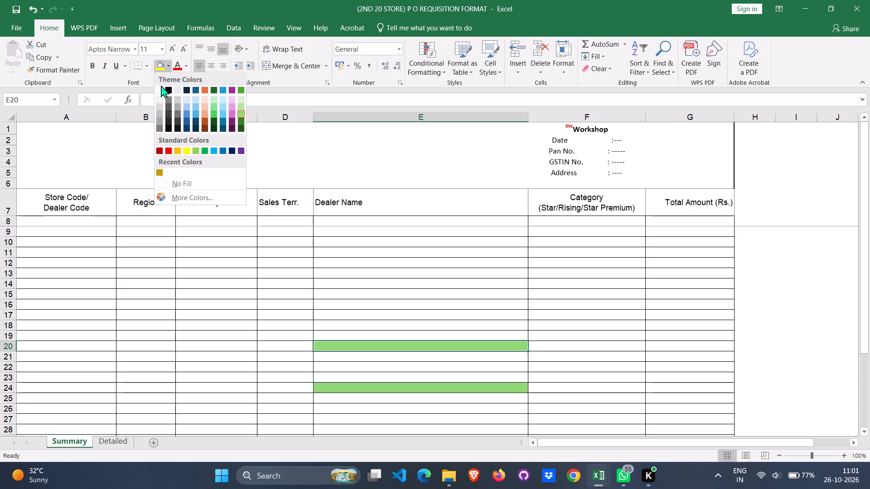
click(158, 90)
click(374, 388)
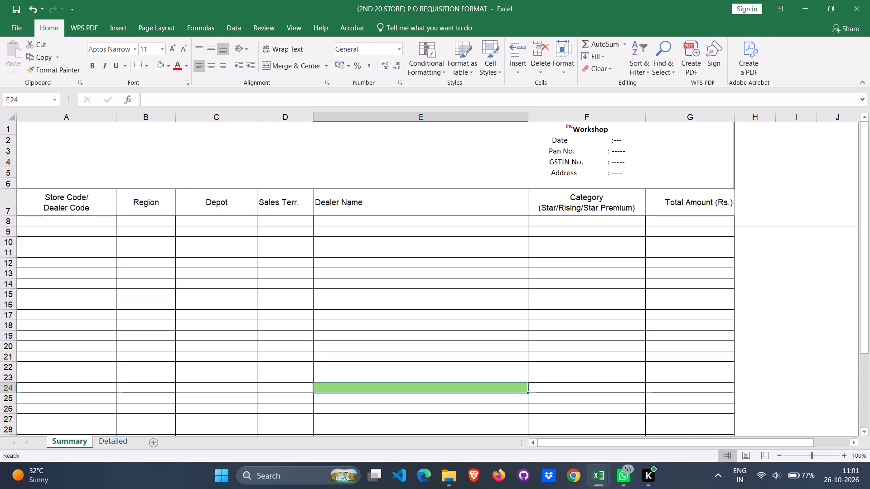
click(167, 65)
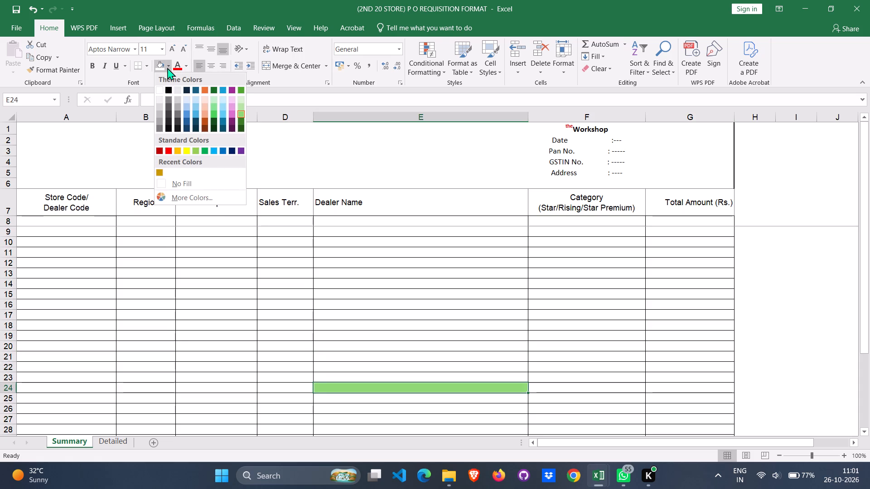
click(161, 89)
Copy the store rows A2:G21, without the header, from Book1 into the requisition's Summary sheet starting at A8.
scroll(196, 302, up, 3)
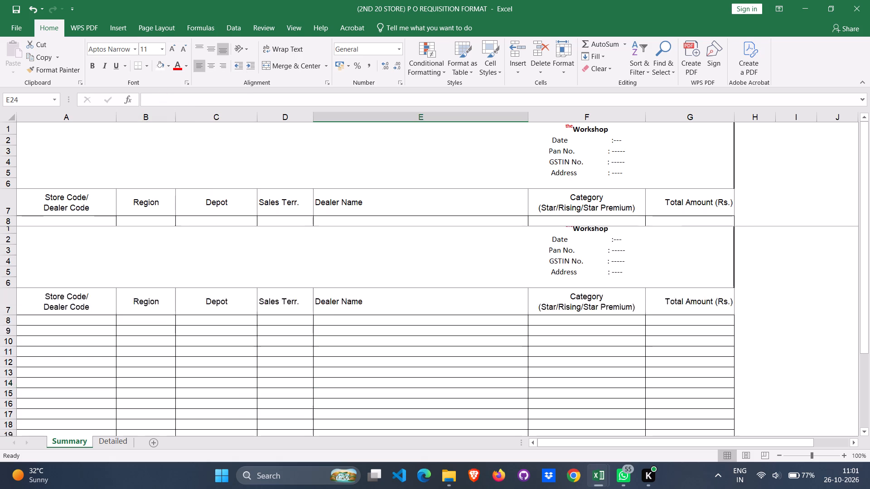
scroll(196, 302, up, 5)
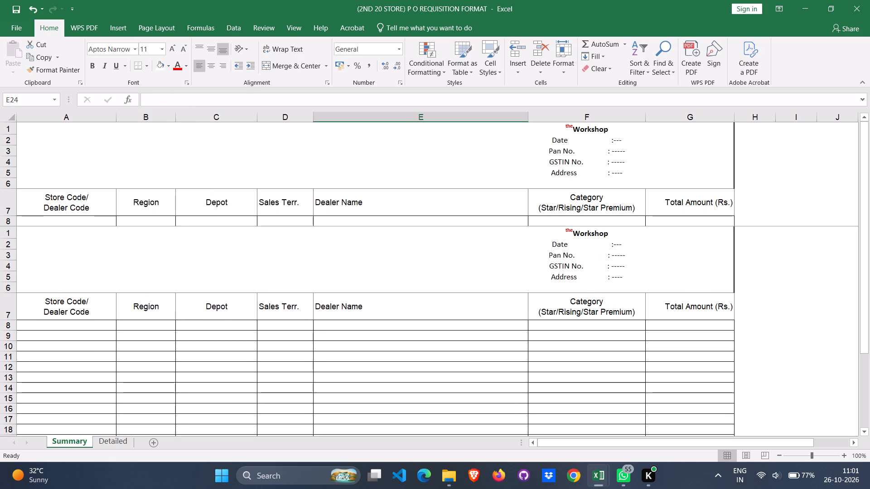
click(77, 218)
key(alt+Tab)
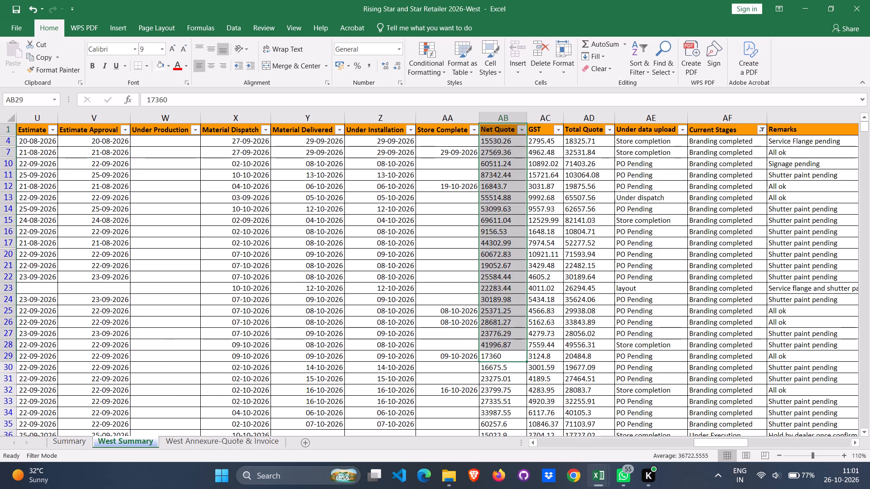
key(alt+Tab)
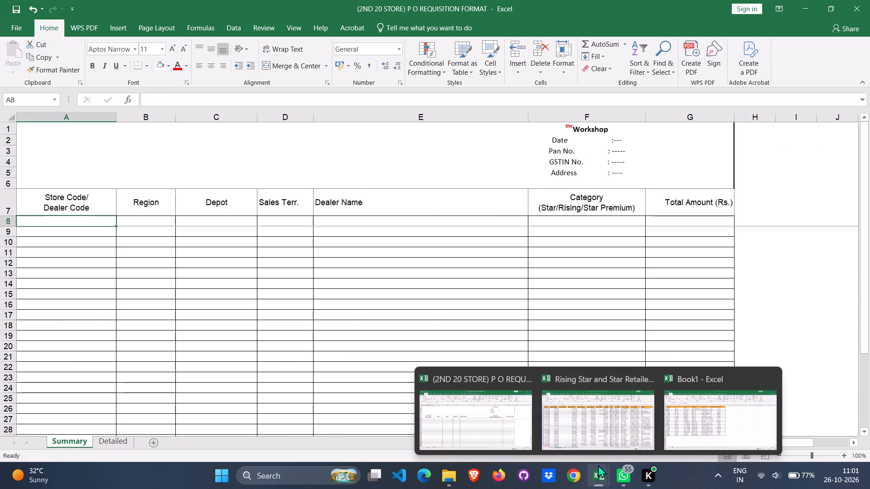
click(701, 426)
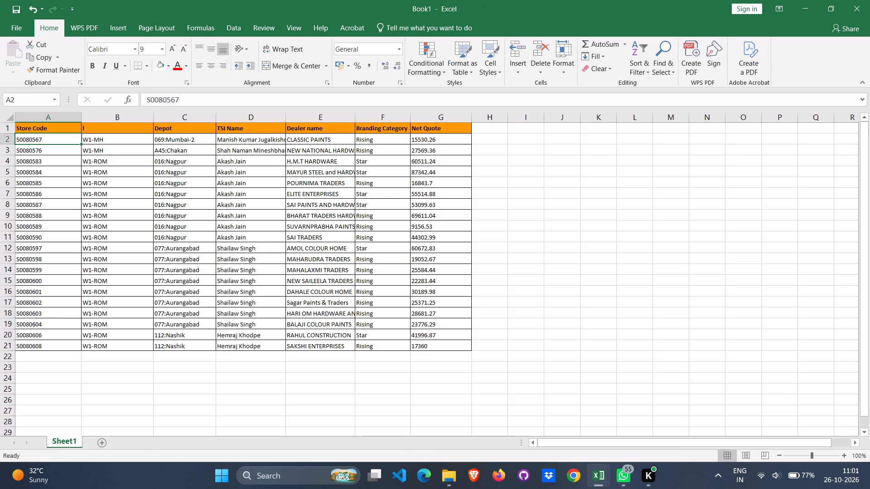
click(52, 139)
key(shift+Right)
key(shift+Right)
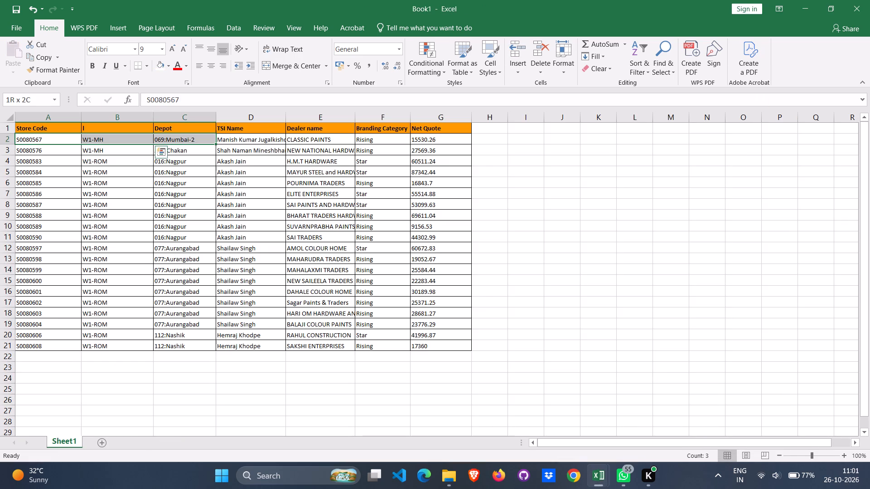
key(shift+Right)
key(shift+Right)
key(shift+Right)
key(shift+Right)
key(shift+Down)
key(shift+Down)
key(shift+Down)
key(shift+Down)
key(shift+Down)
key(shift+Down)
key(shift+Down)
key(shift+Down)
key(shift+Down)
key(shift+Down)
key(shift+Down)
key(shift+Down)
key(shift+Down)
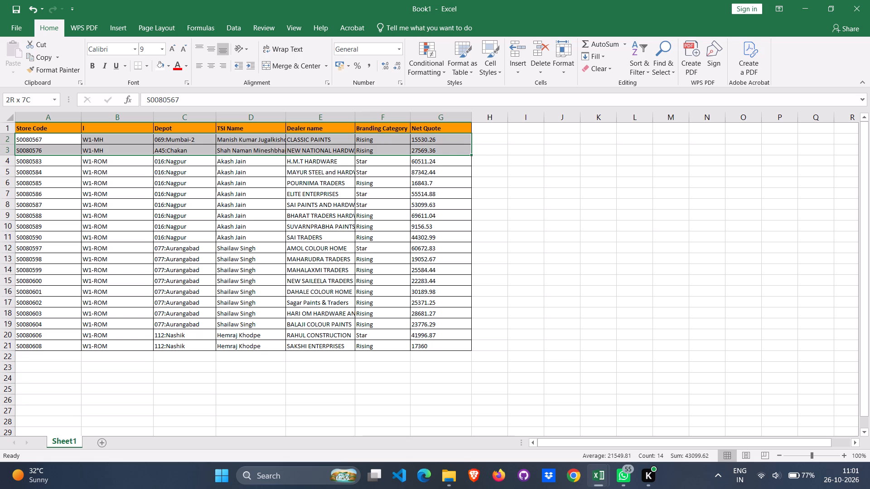
key(shift+Down)
key(shift+Down)
key(shift+Down)
key(shift+Down)
key(shift+Down)
key(shift+Down)
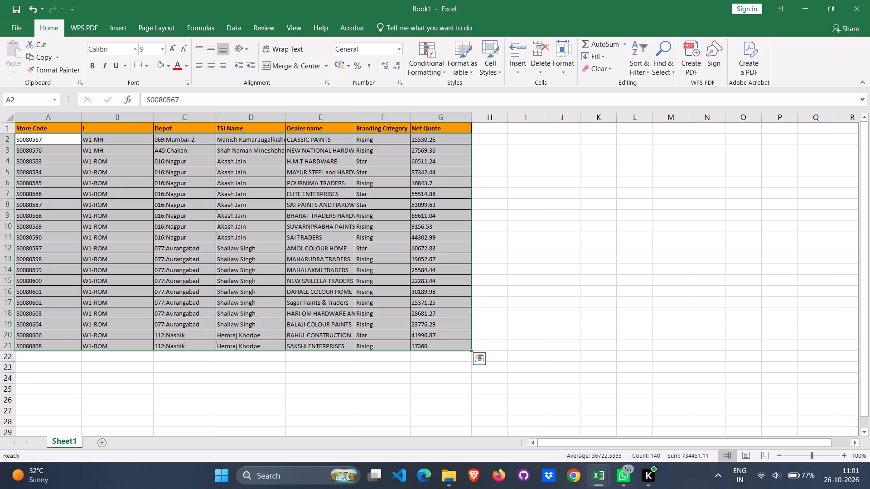
key(ctrl+c)
key(alt+Tab)
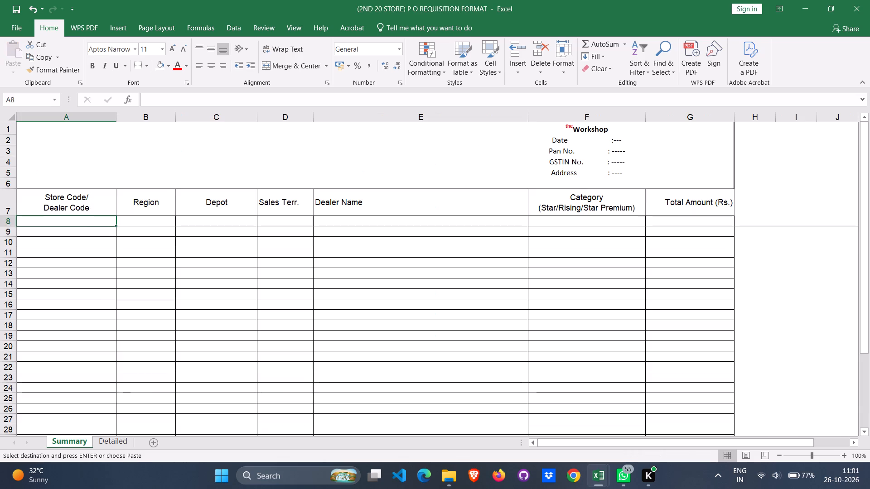
key(ctrl+v)
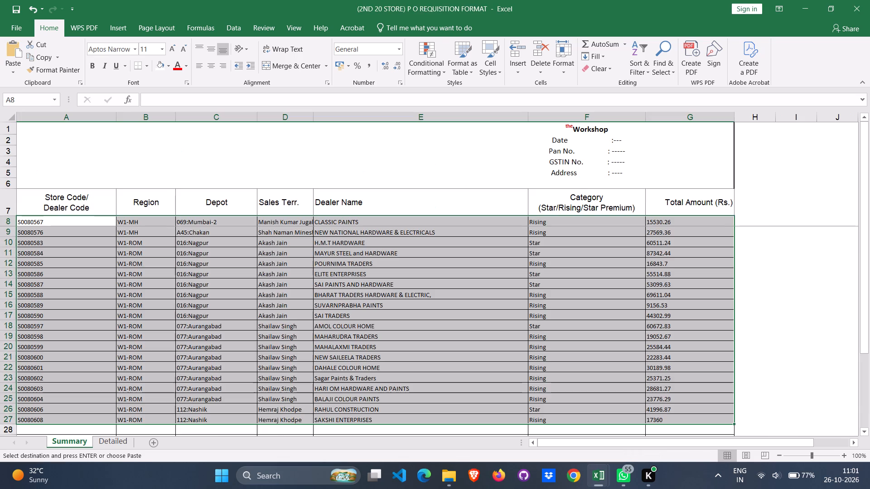
Select the entire Store Code/Dealer Code column A in the Summary sheet for font formatting.
scroll(351, 311, down, 3)
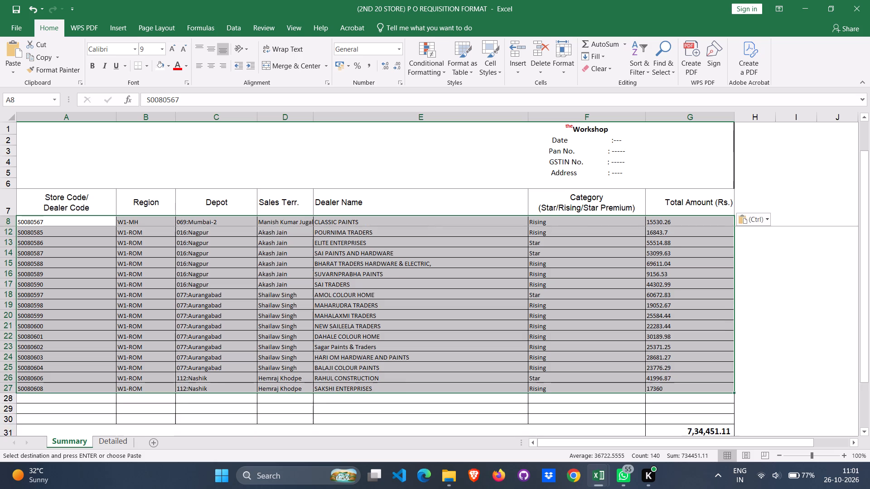
scroll(351, 311, up, 5)
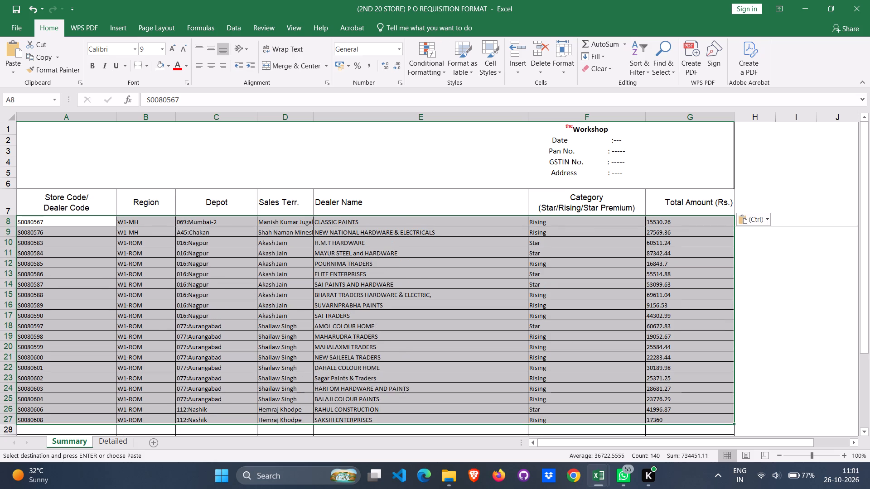
click(97, 203)
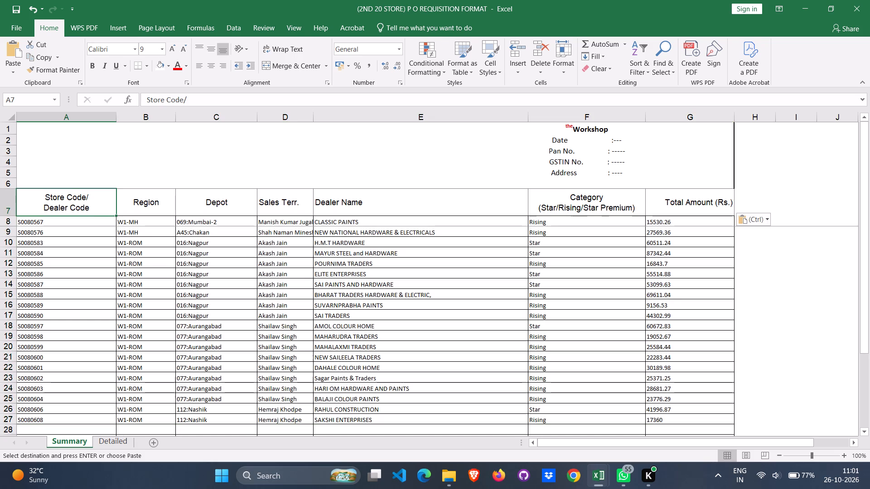
click(82, 120)
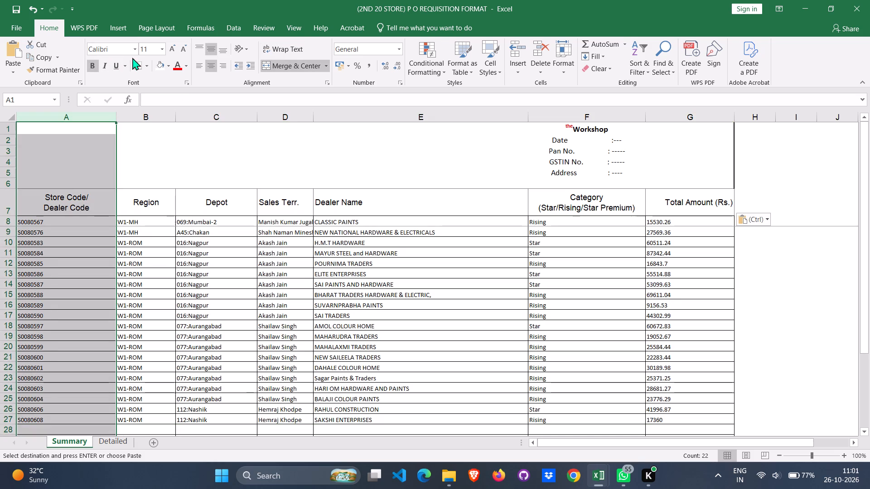
click(164, 48)
click(134, 46)
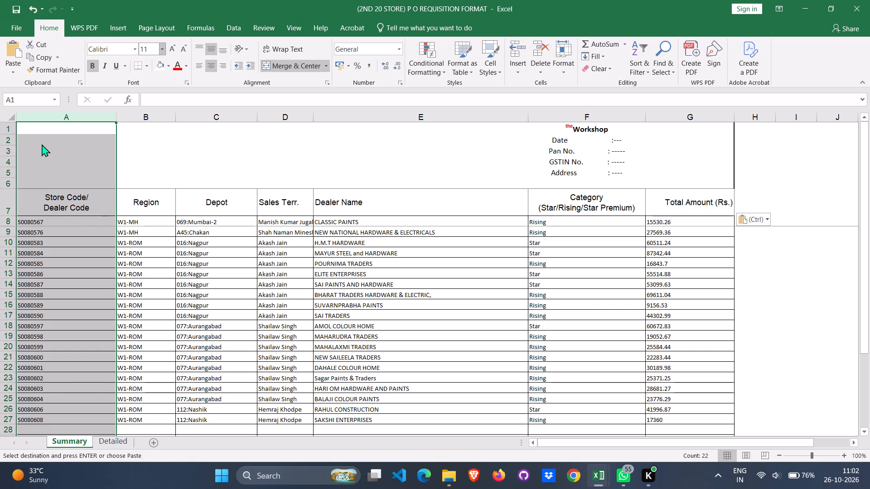
Save the P O requisition workbook.
key(ctrl+s)
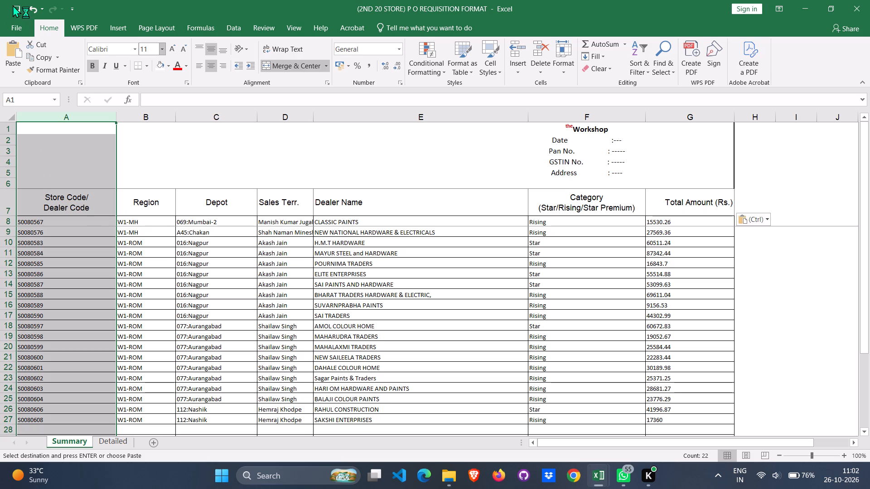
click(13, 5)
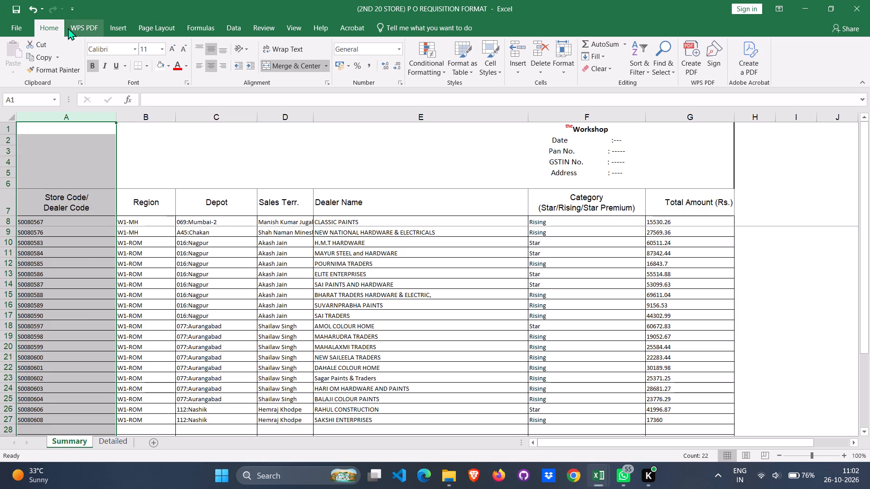
Set the selected Store Code/Dealer Code column to the Aptos Narrow font at size 11.
click(133, 50)
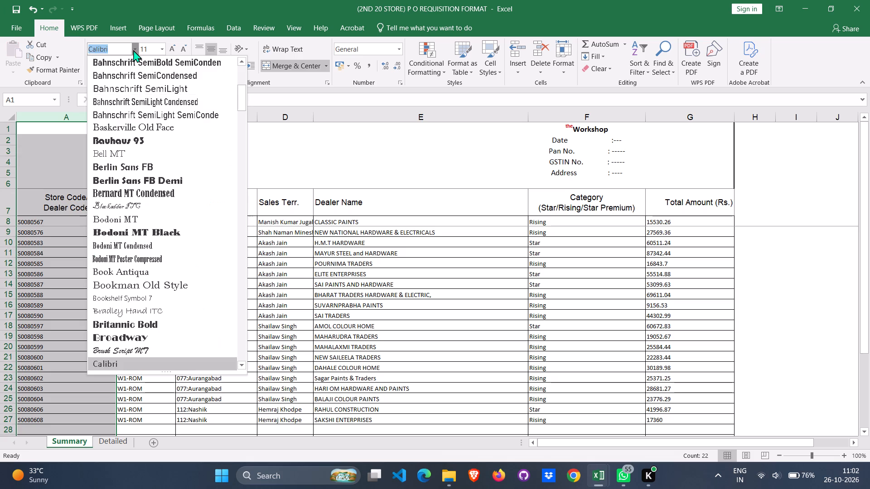
scroll(135, 99, up, 8)
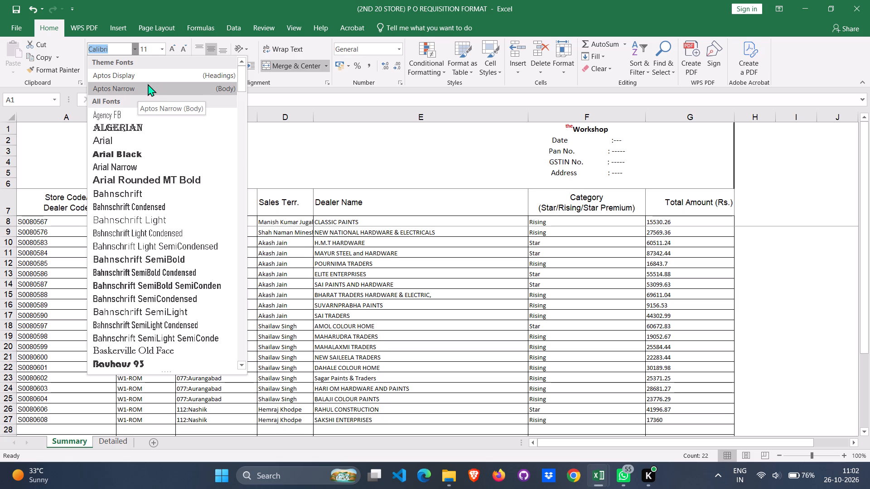
scroll(148, 84, up, 2)
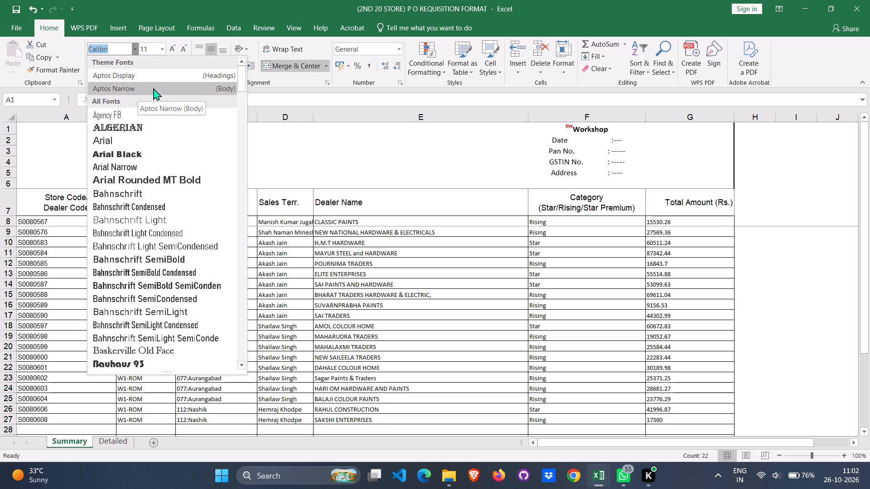
click(152, 84)
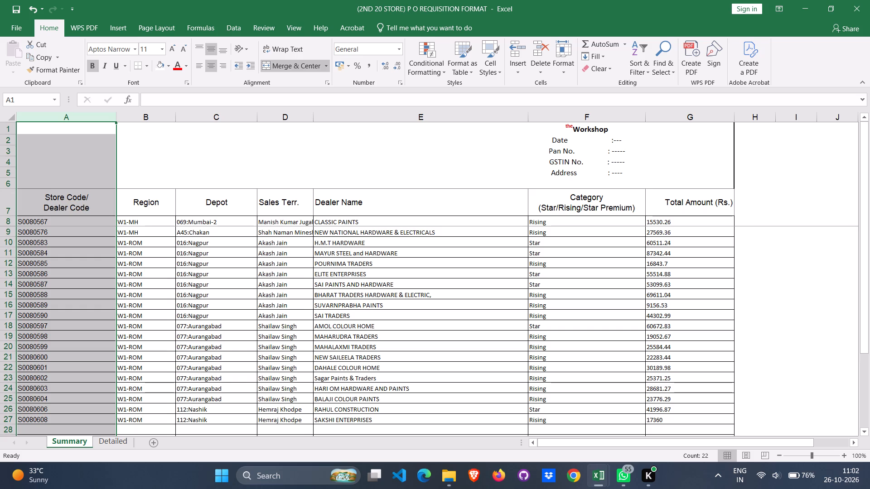
click(160, 52)
click(145, 94)
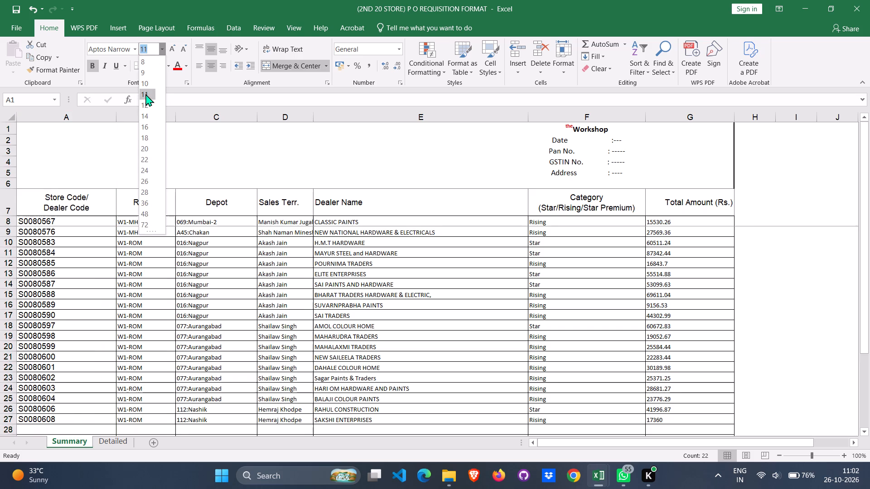
Centre the contents of the Store Code/Dealer Code column A horizontally.
click(155, 163)
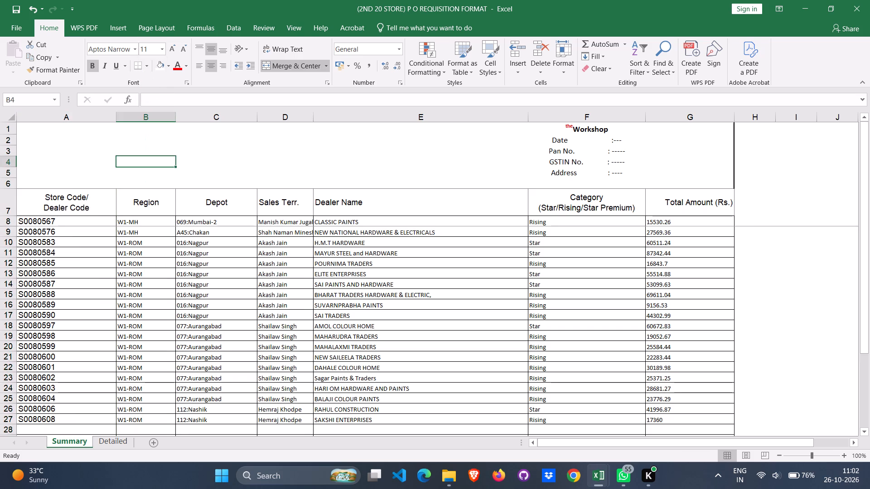
click(207, 68)
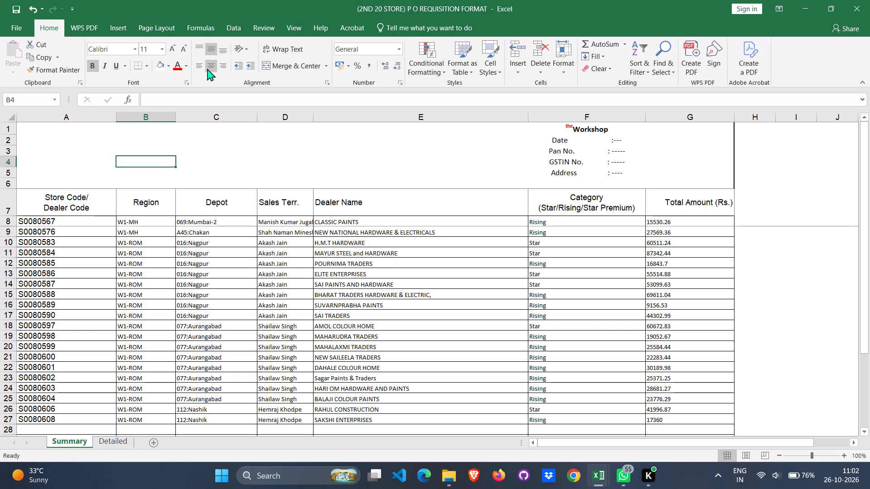
click(92, 115)
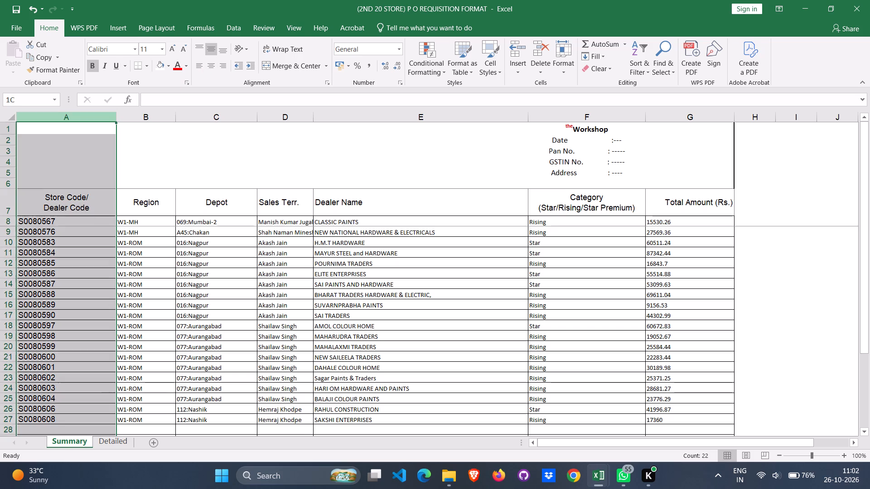
click(210, 67)
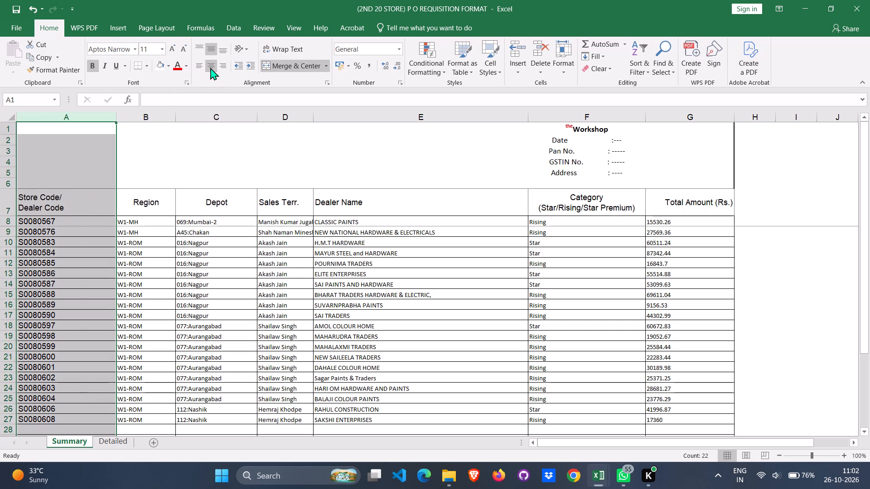
click(210, 67)
click(201, 142)
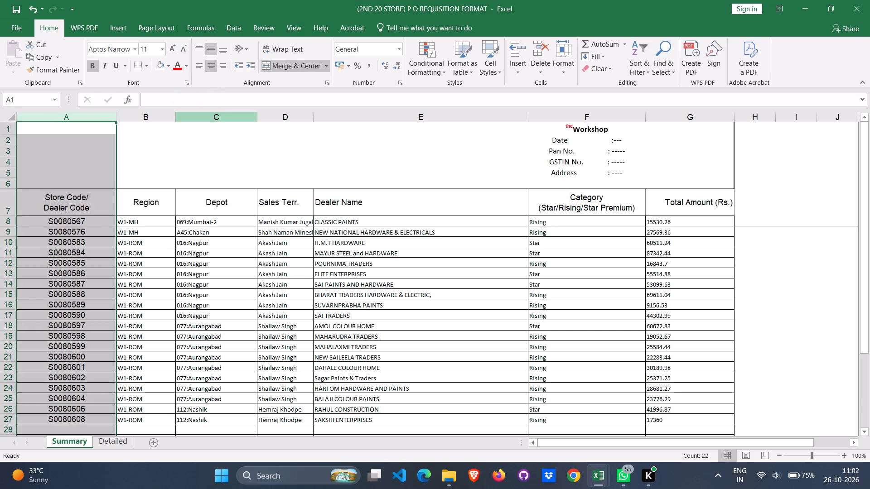
Set the entire Region column B to font size 11 and the Aptos Narrow font.
click(158, 115)
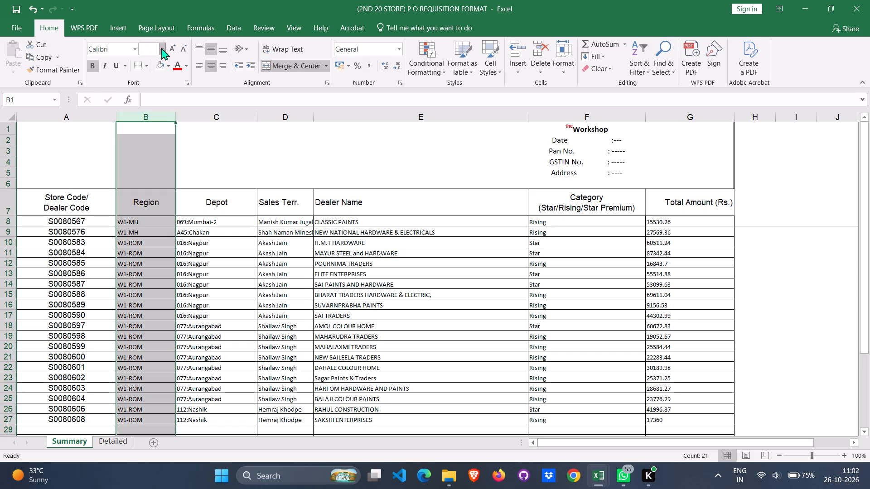
click(161, 48)
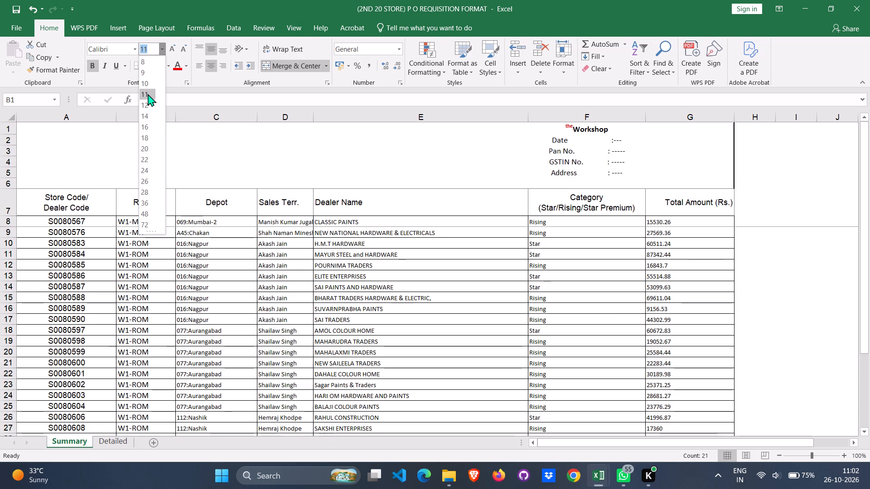
click(148, 94)
click(137, 53)
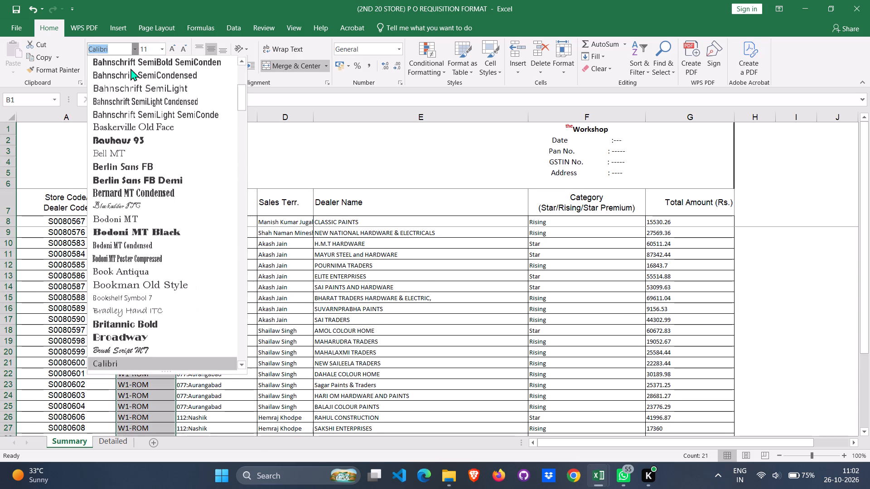
scroll(126, 145, up, 16)
scroll(126, 147, down, 6)
scroll(126, 147, up, 2)
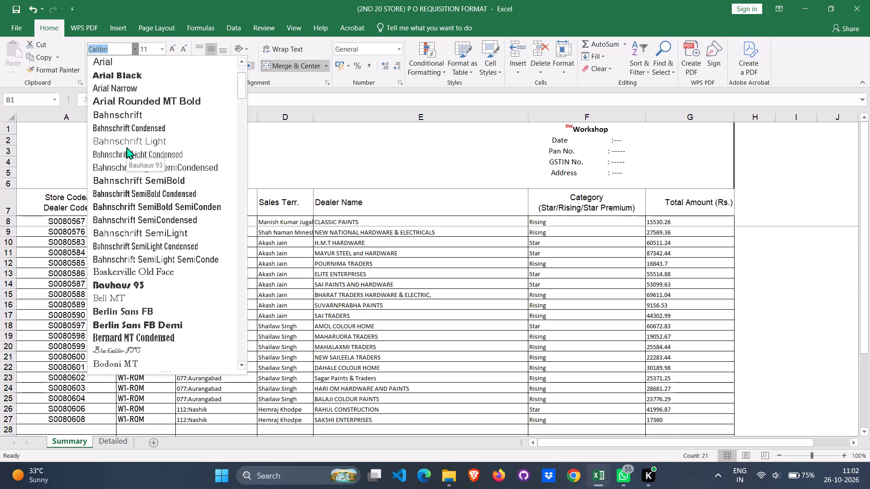
scroll(126, 147, up, 9)
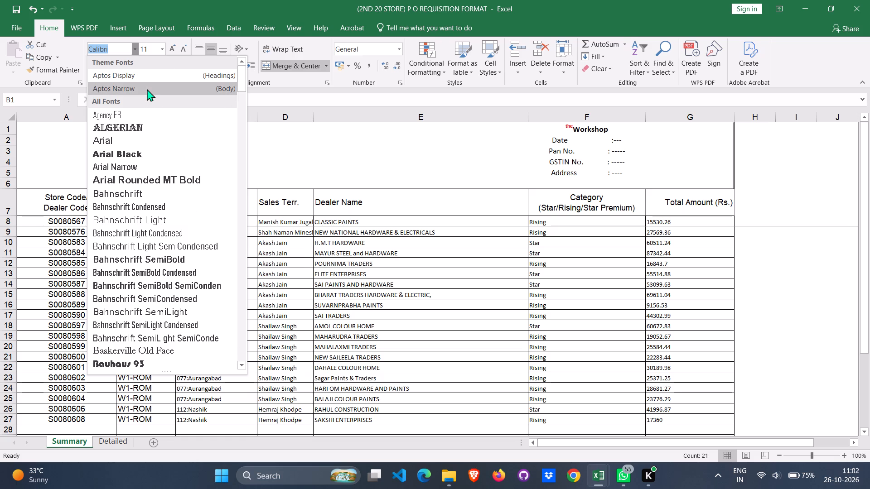
click(147, 89)
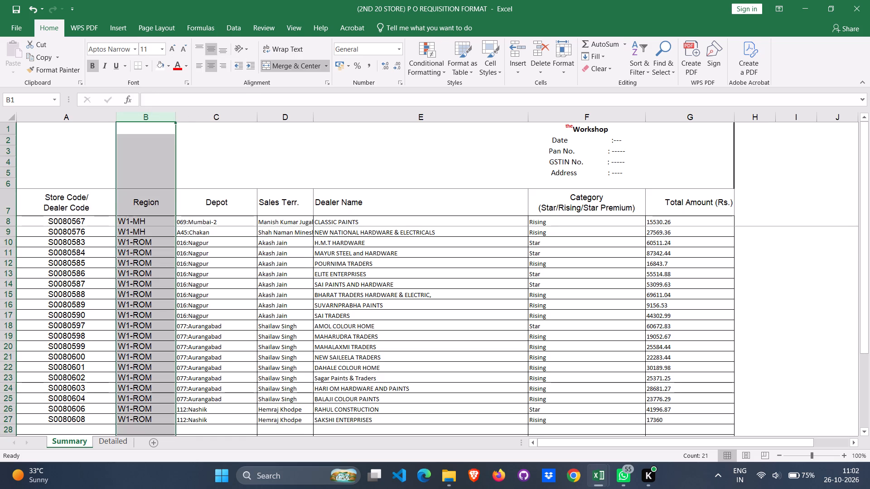
Set the entire Depot column C to font size 11 and the Aptos Narrow font.
click(204, 144)
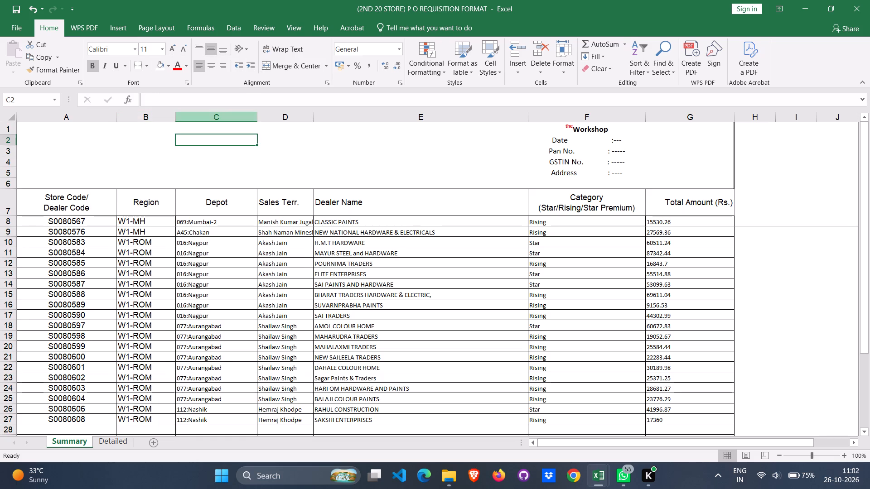
click(224, 120)
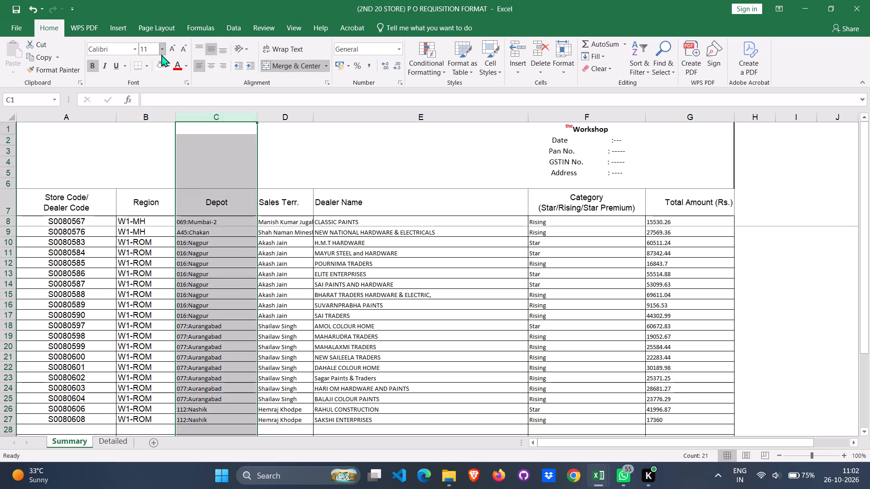
click(162, 51)
click(146, 94)
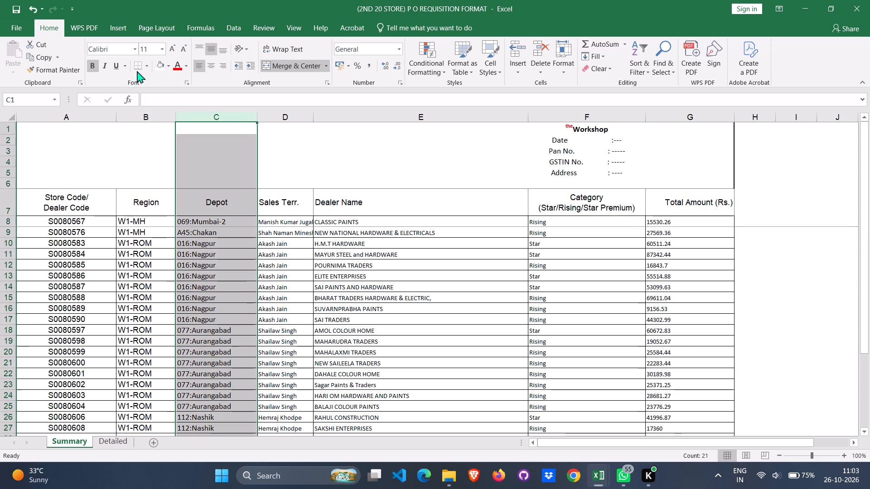
click(134, 50)
scroll(145, 78, up, 18)
scroll(145, 79, down, 2)
scroll(145, 79, up, 20)
scroll(145, 79, up, 20)
scroll(145, 79, up, 20)
click(124, 89)
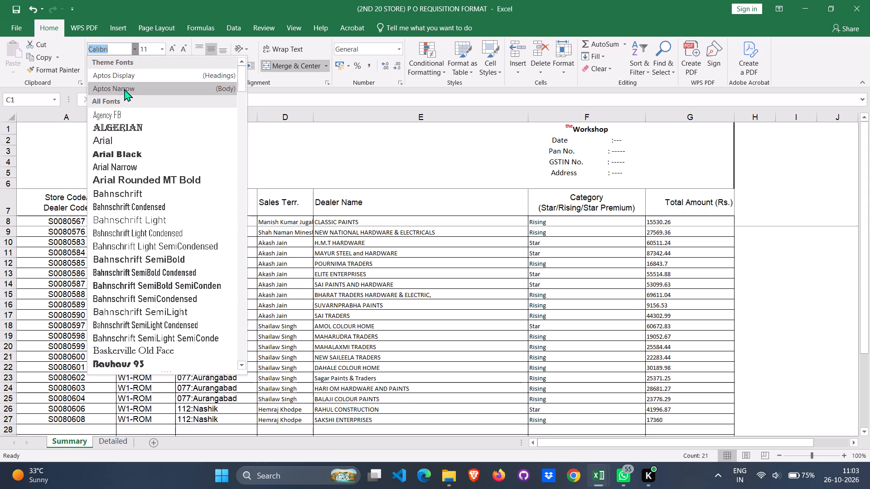
Set the entire Sales Terr. column D to font size 11 and the Aptos Narrow font.
click(293, 116)
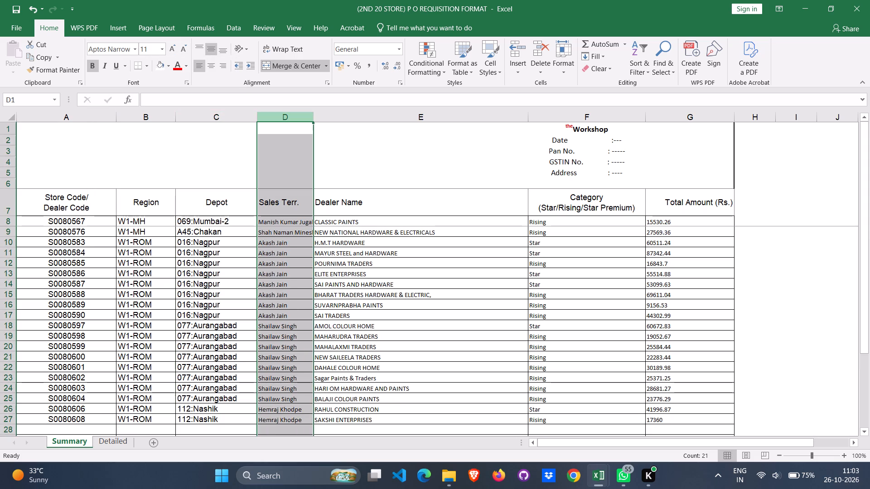
click(164, 49)
click(150, 93)
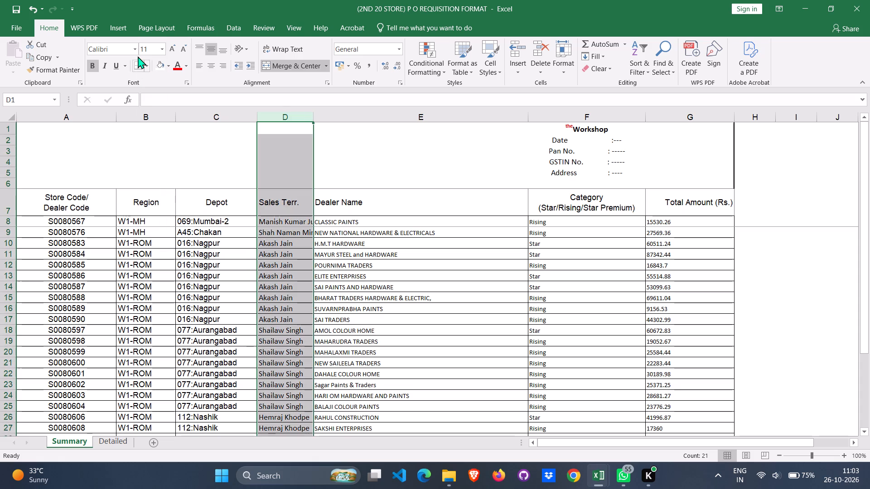
click(135, 51)
scroll(134, 80, up, 10)
scroll(133, 107, up, 20)
scroll(133, 107, up, 20)
scroll(133, 107, up, 15)
click(131, 90)
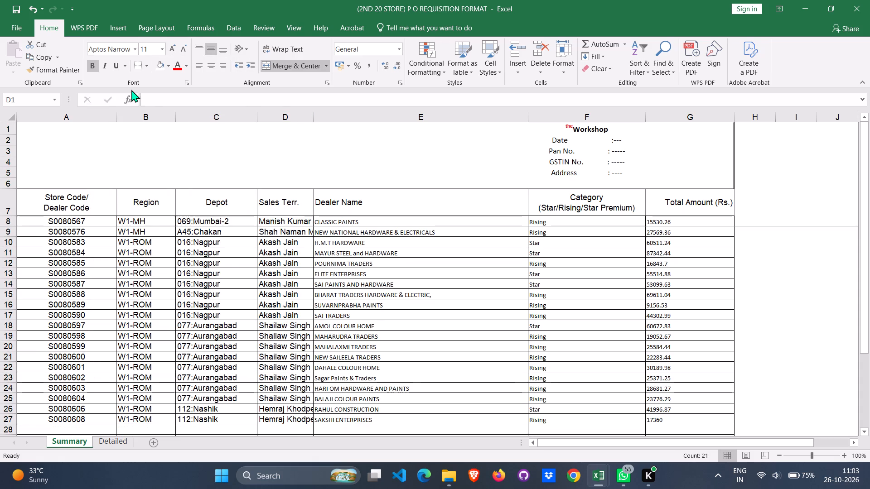
Set the entire Dealer Name column E to font size 11 and the Aptos Narrow font.
click(371, 115)
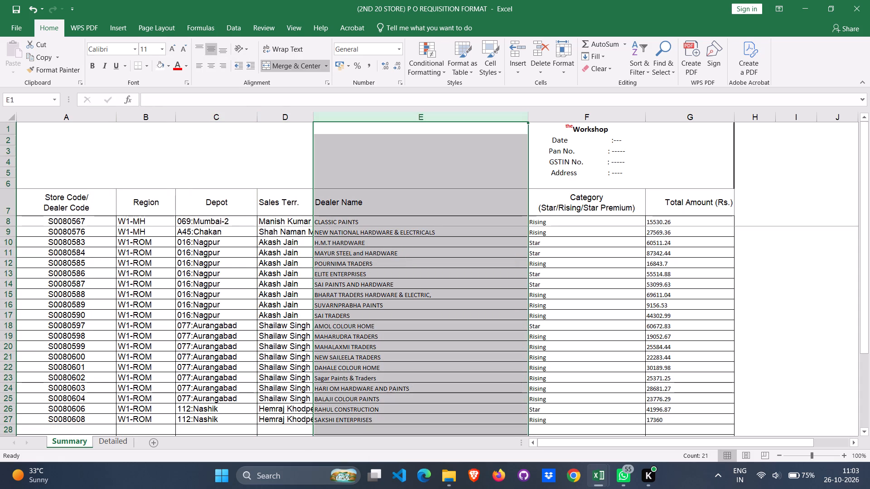
click(162, 47)
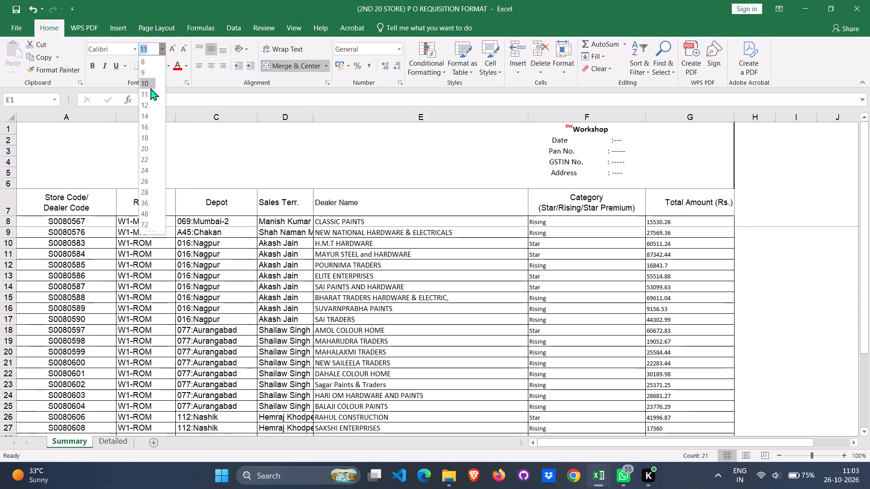
click(143, 94)
click(132, 49)
scroll(142, 89, up, 6)
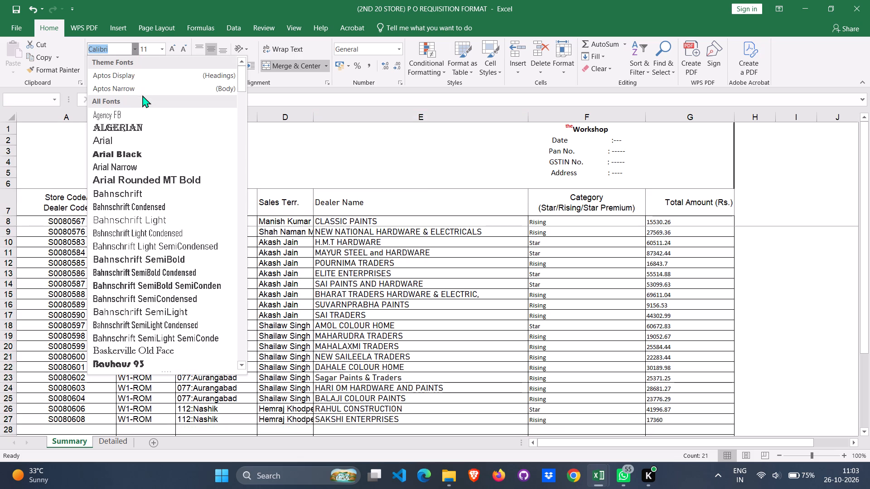
scroll(135, 85, up, 1)
click(135, 85)
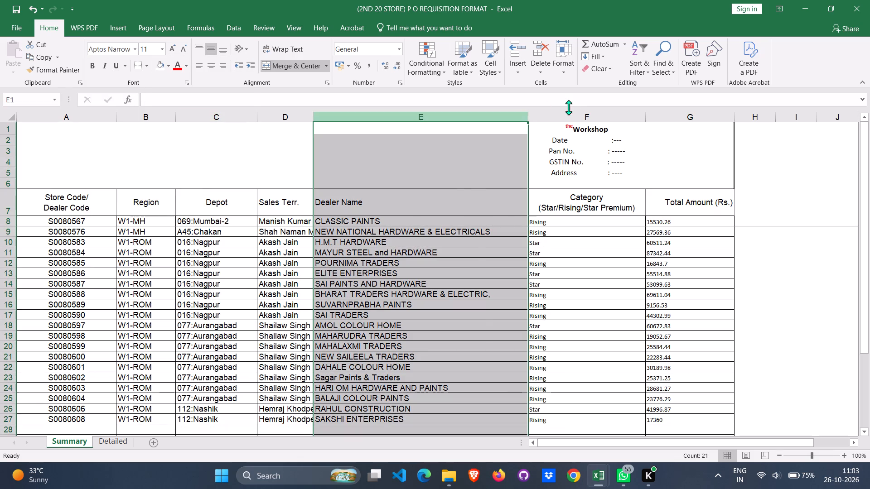
Set the entire Category column F to font size 11 and the Aptos Narrow font.
click(567, 115)
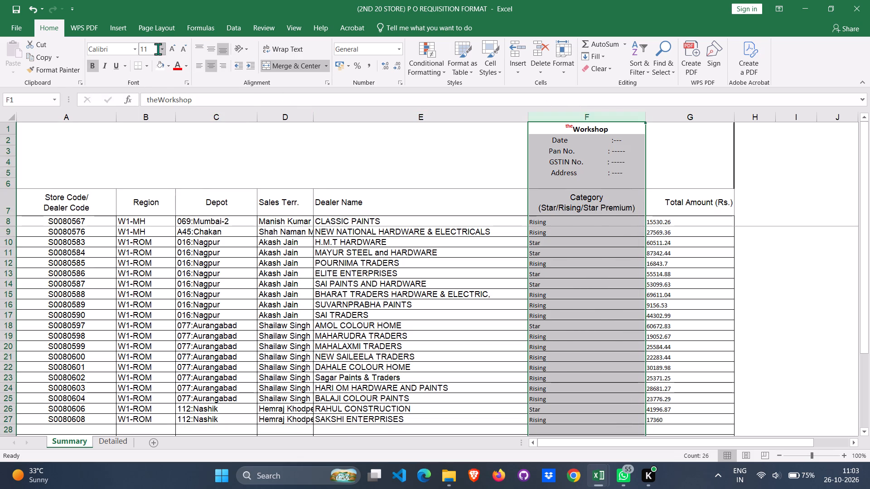
click(160, 49)
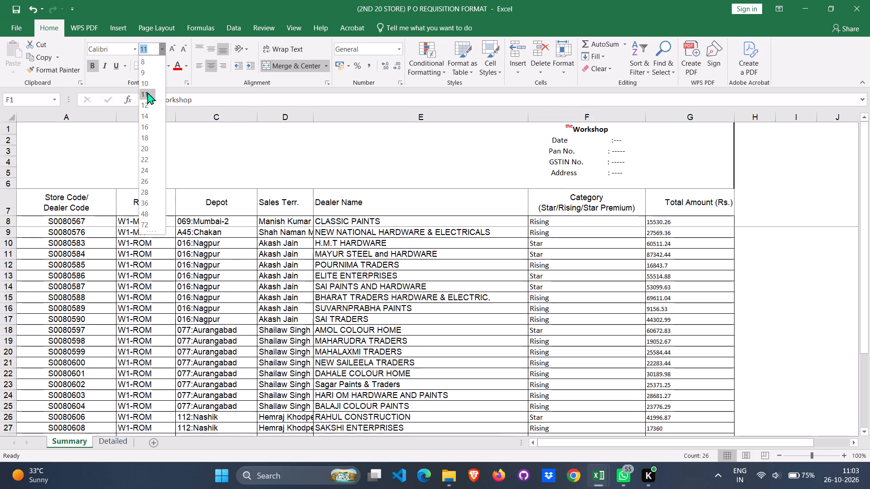
click(147, 92)
click(135, 51)
scroll(144, 109, up, 9)
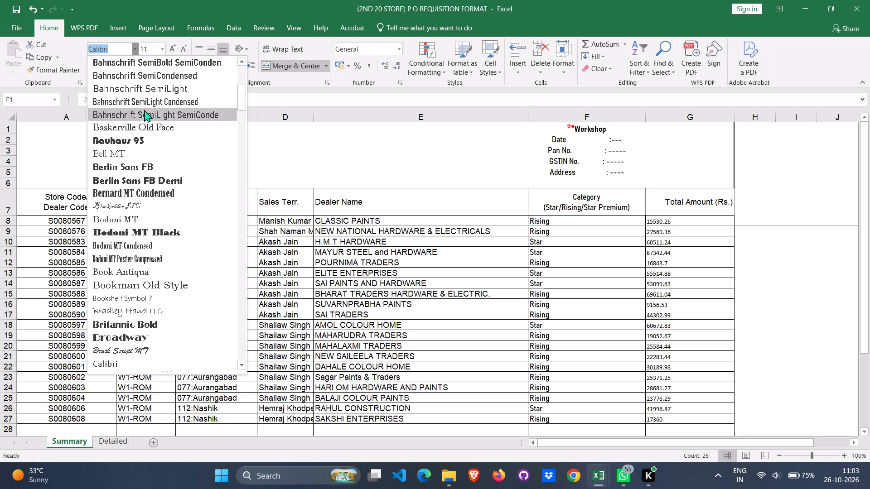
scroll(144, 110, up, 20)
scroll(143, 110, down, 5)
scroll(143, 110, up, 20)
scroll(143, 110, up, 20)
scroll(143, 110, up, 20)
click(141, 91)
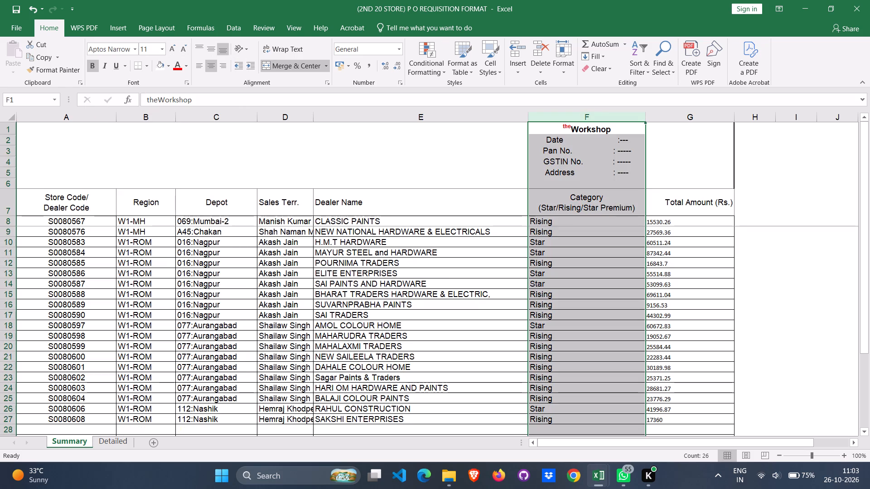
Set the entire Total Amount (Rs.) column G to font size 11 and the Aptos Narrow font.
click(676, 118)
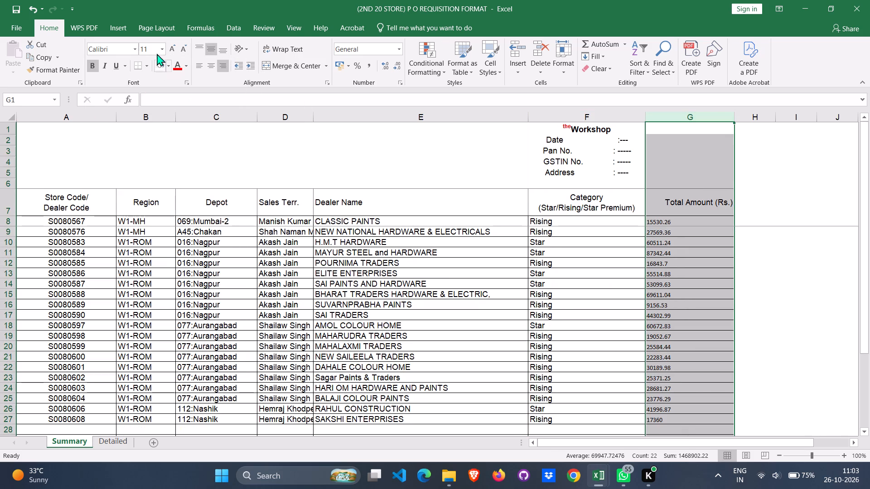
click(159, 46)
click(148, 93)
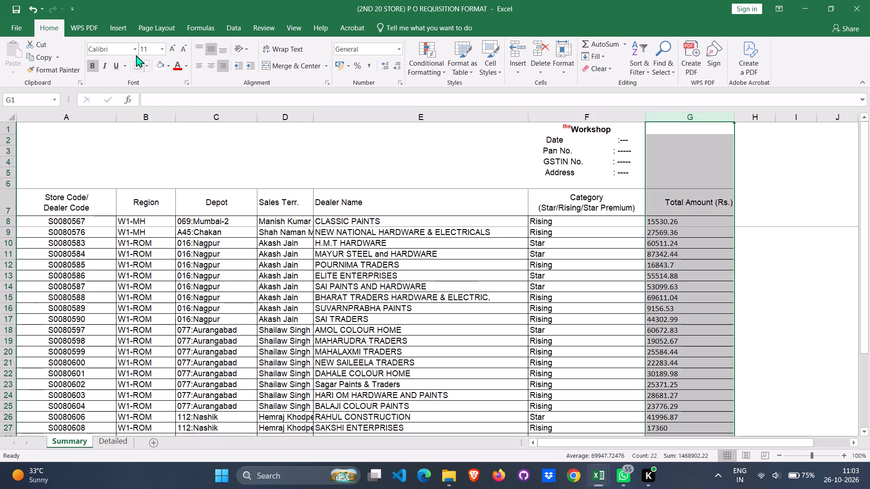
click(135, 52)
scroll(145, 103, up, 20)
scroll(145, 103, up, 20)
scroll(145, 103, up, 15)
click(133, 86)
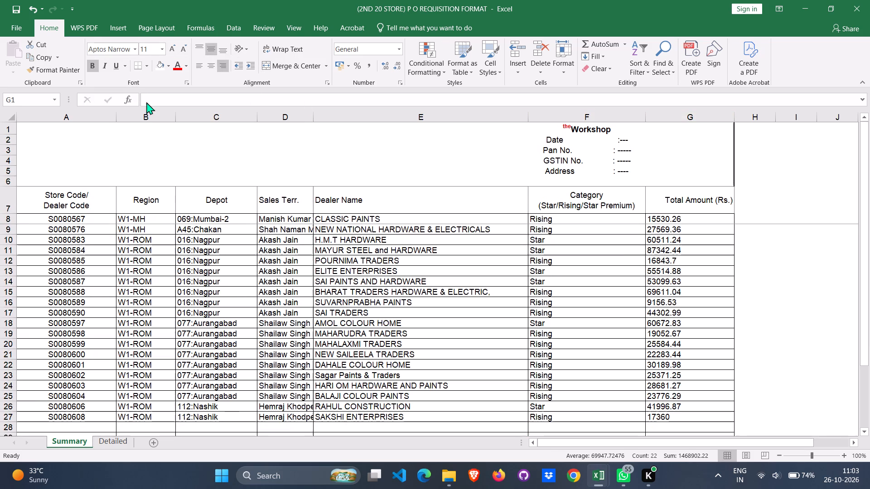
Check the requisition's total amount against the West Summary sheet's Net Quote column and examine the SAKSHI ENTERPRISES record in row 29.
scroll(352, 225, down, 4)
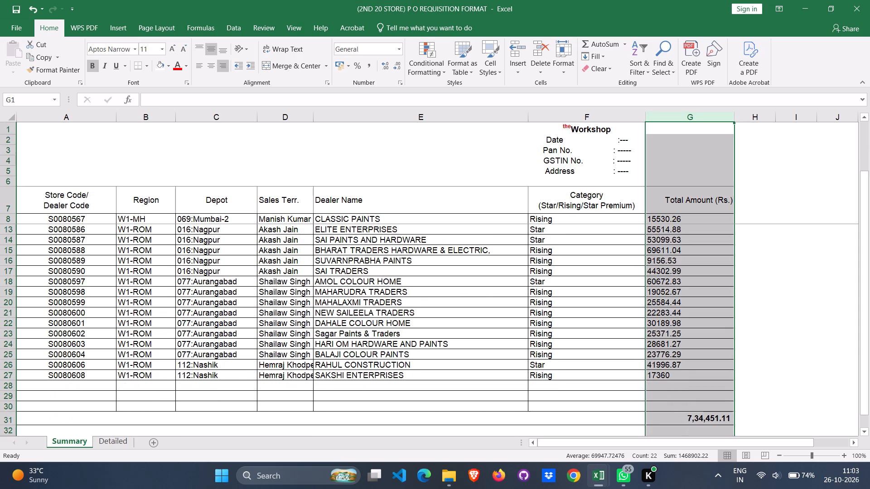
key(alt+Tab)
key(alt+Tab)
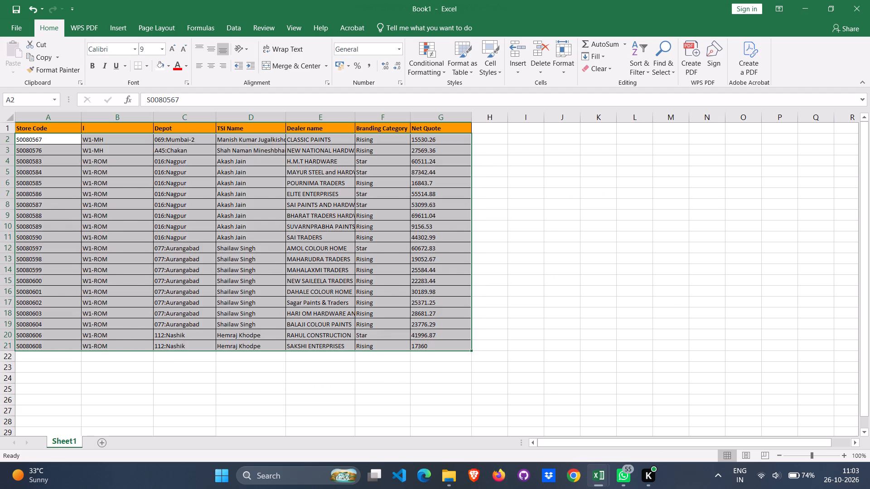
click(490, 428)
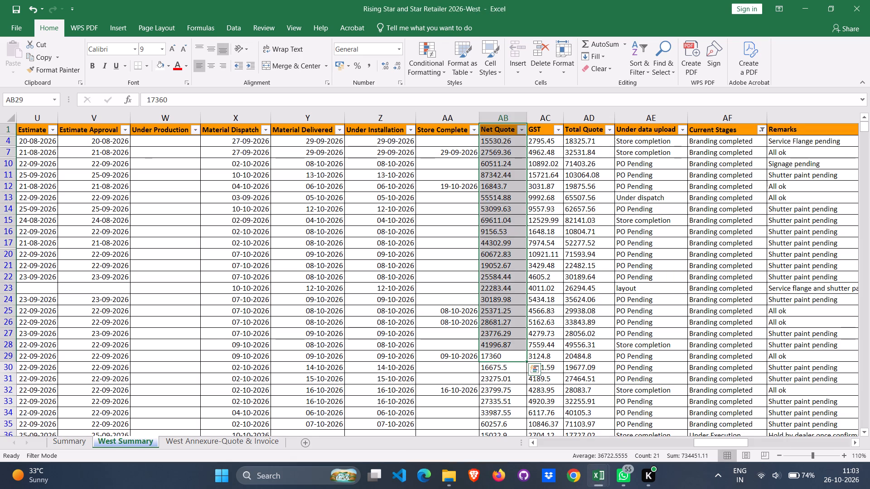
key(alt+Tab)
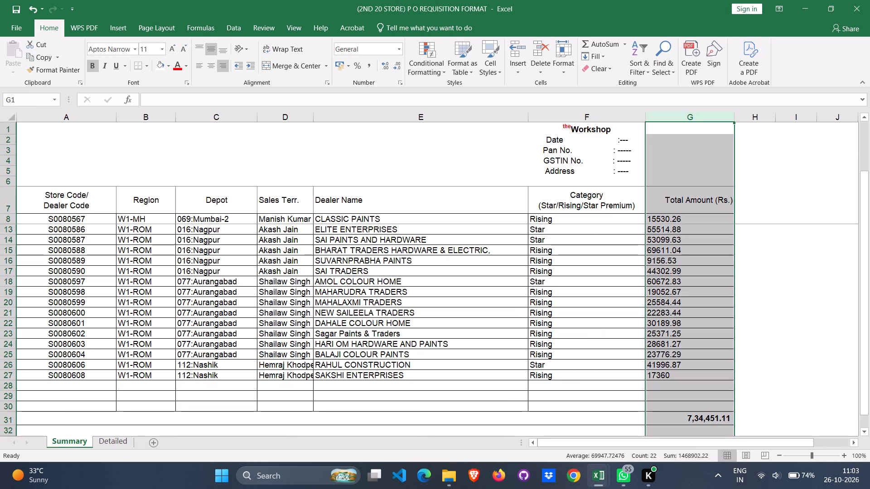
key(alt+Tab)
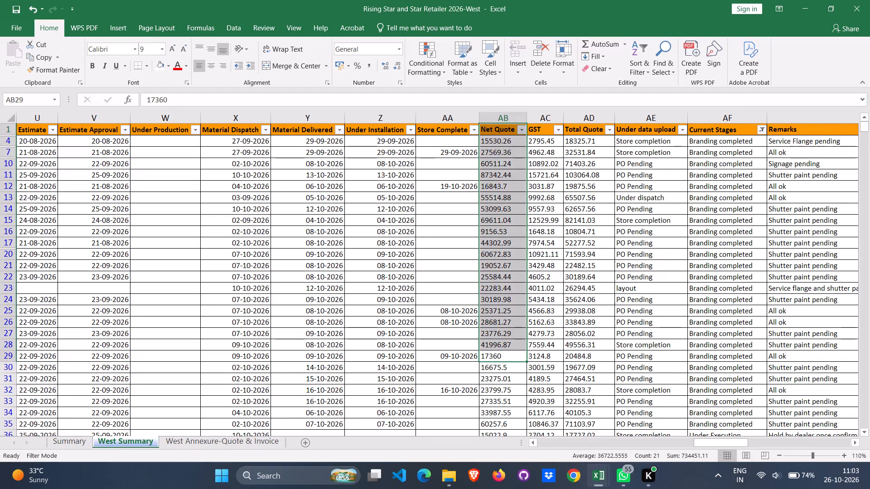
scroll(394, 275, right, 12)
click(7, 357)
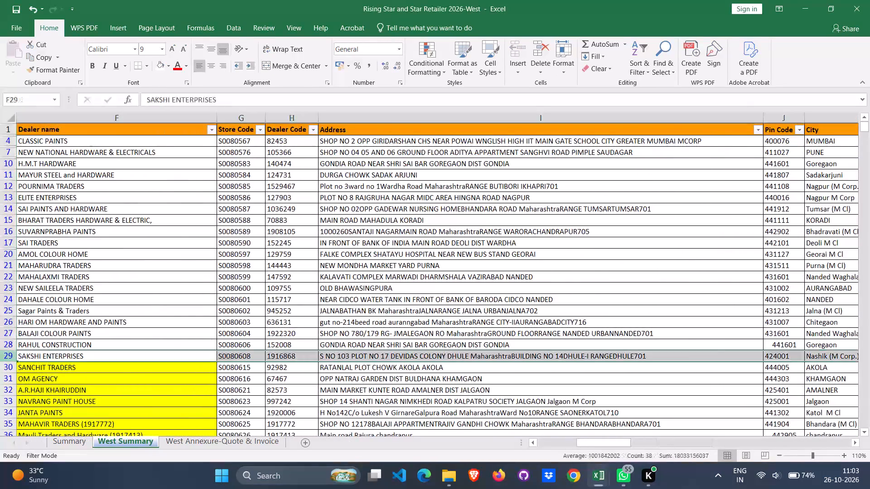
scroll(121, 360, left, 8)
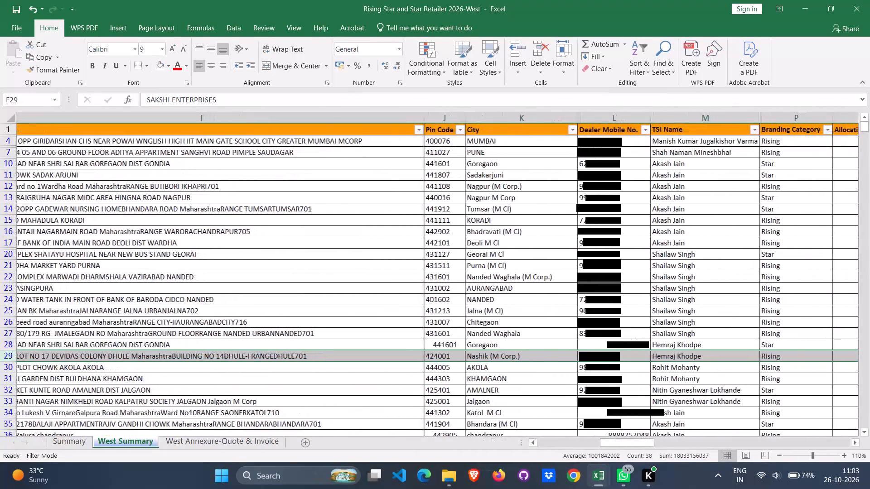
scroll(121, 360, left, 1)
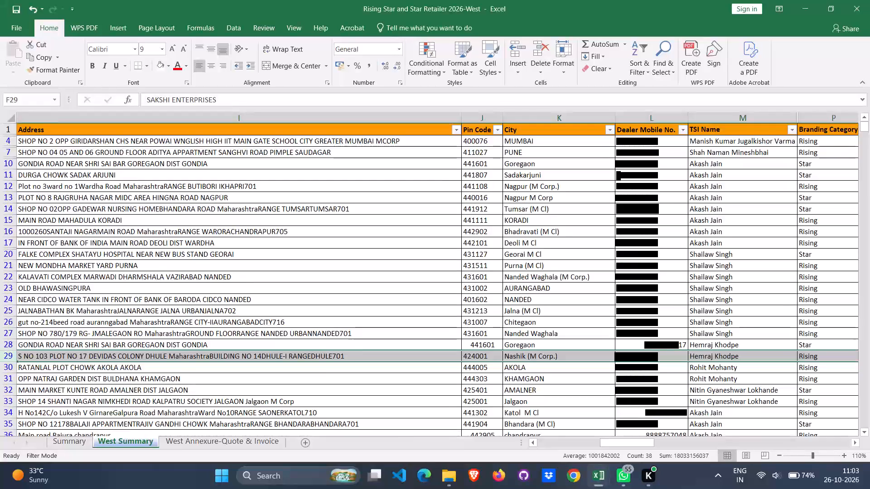
scroll(121, 360, left, 4)
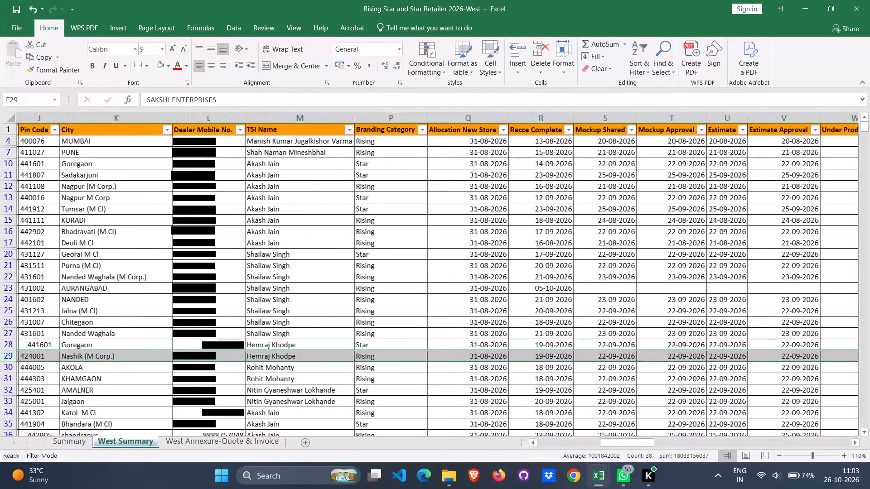
Compare the requisition Summary sheet's store records with the West Summary sheet of the Rising Star and Star Retailer 2026-West workbook.
key(alt+Tab)
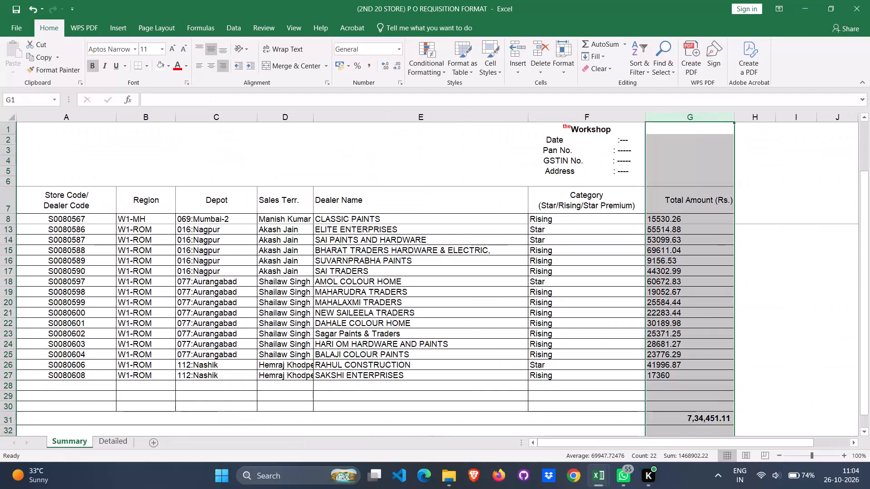
key(alt+Tab)
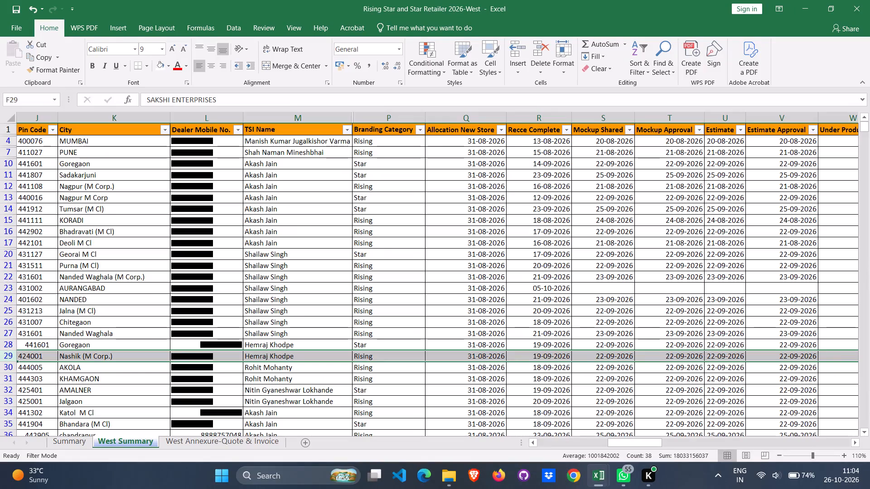
key(alt+Tab)
key(alt+Tab)
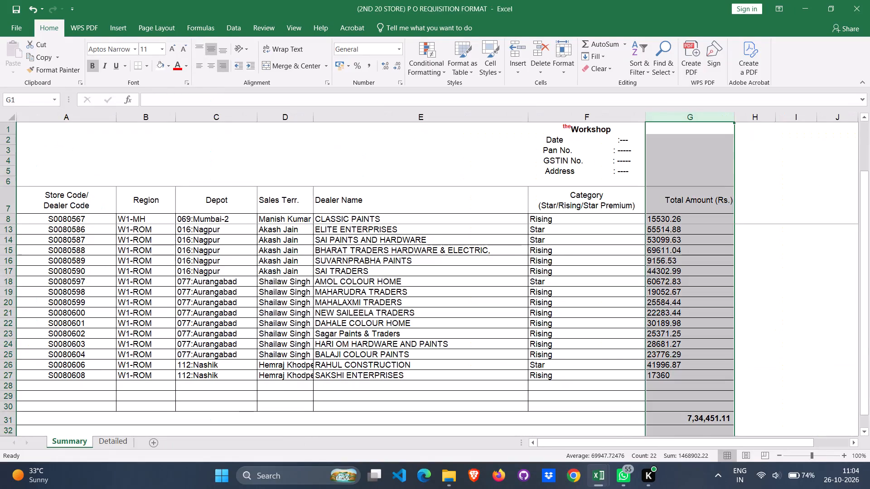
key(alt+Tab)
scroll(401, 287, up, 9)
key(alt+Tab)
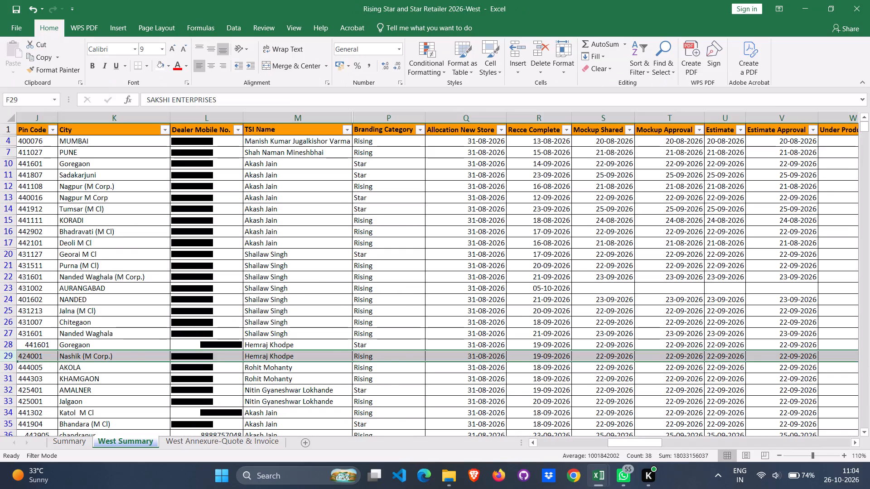
scroll(402, 287, up, 2)
key(alt+Tab)
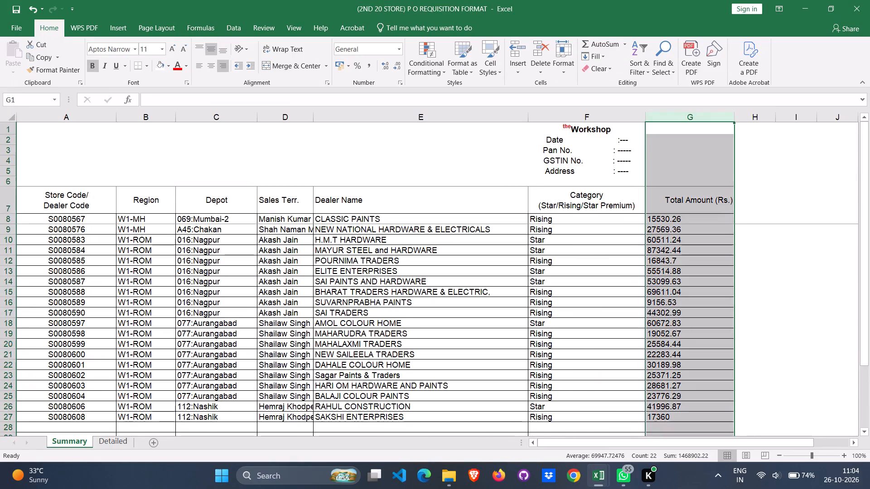
scroll(402, 287, up, 3)
scroll(473, 304, down, 4)
scroll(473, 305, up, 9)
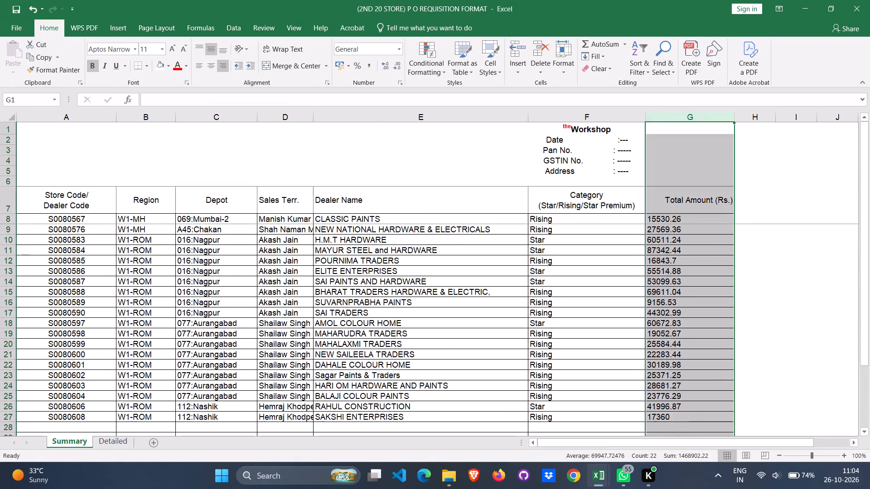
scroll(366, 293, right, 2)
scroll(366, 293, up, 3)
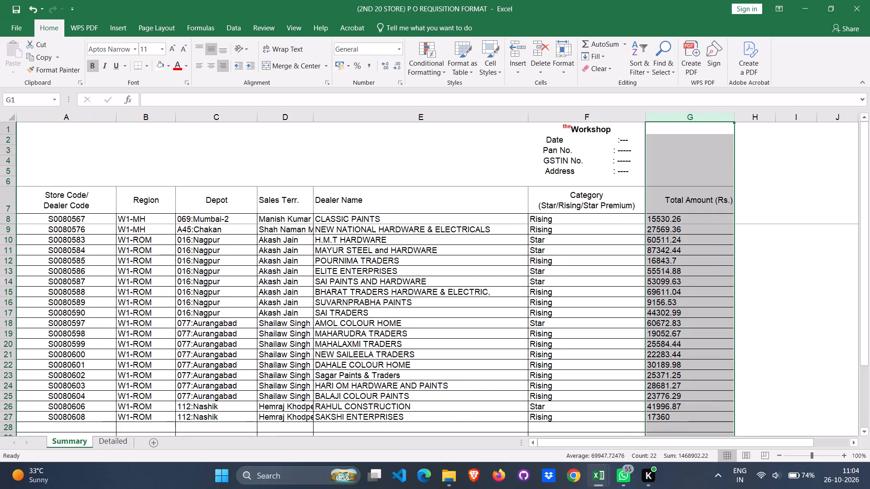
key(alt+Tab)
scroll(366, 293, right, 8)
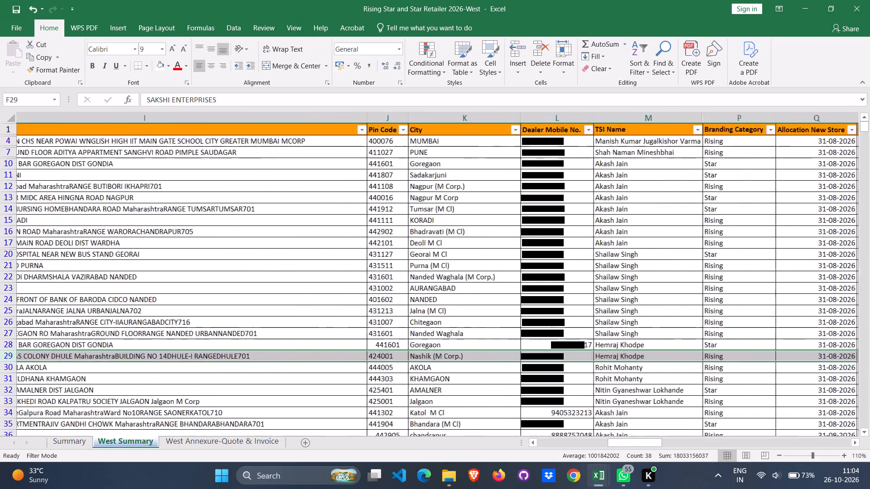
scroll(366, 293, right, 3)
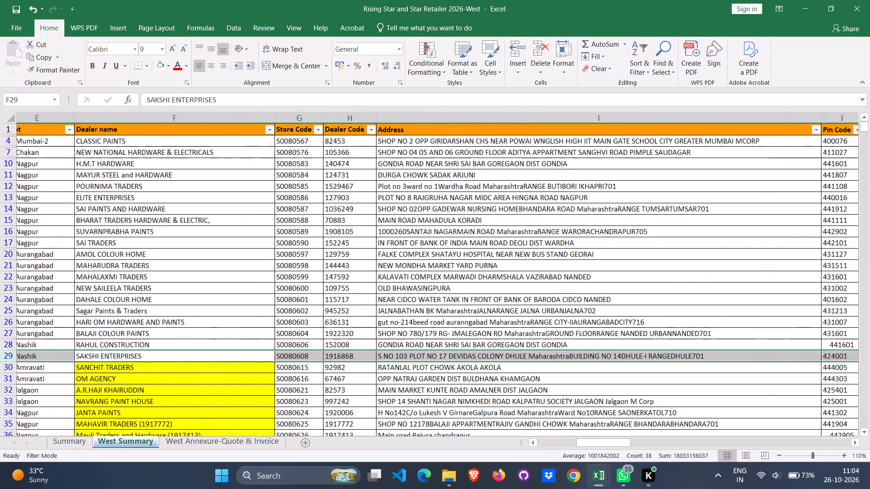
scroll(366, 293, right, 3)
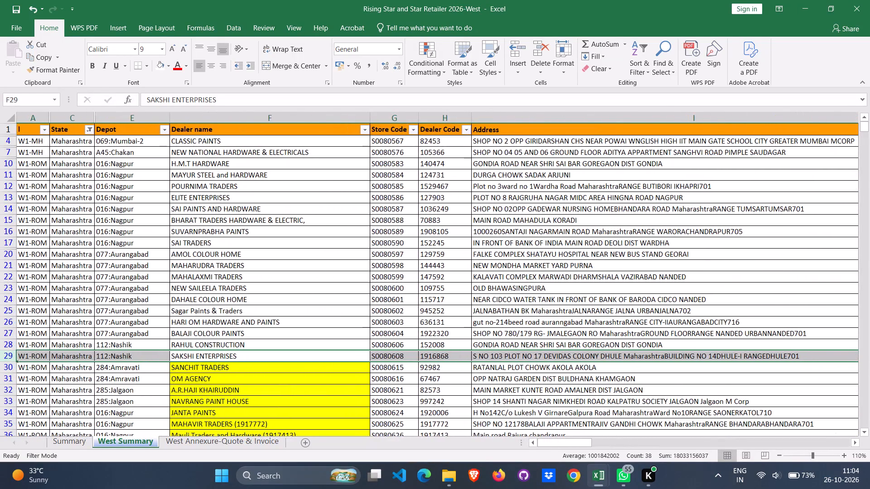
key(alt+Tab)
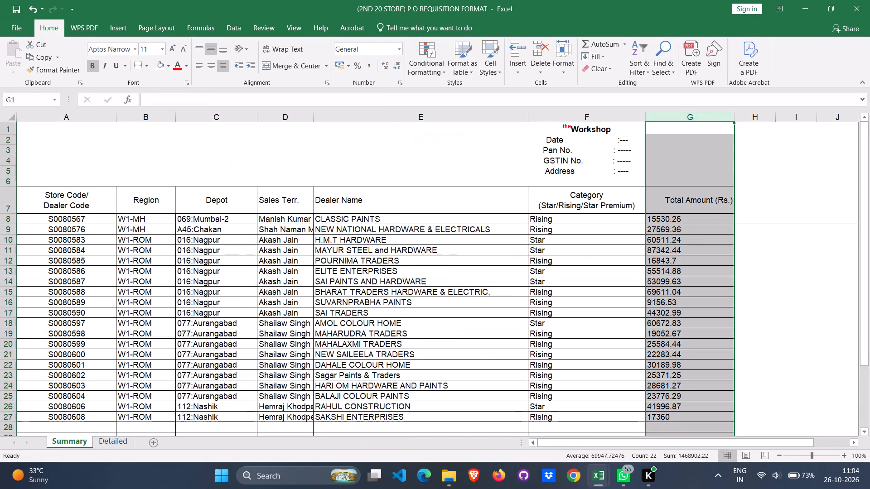
key(alt+Tab)
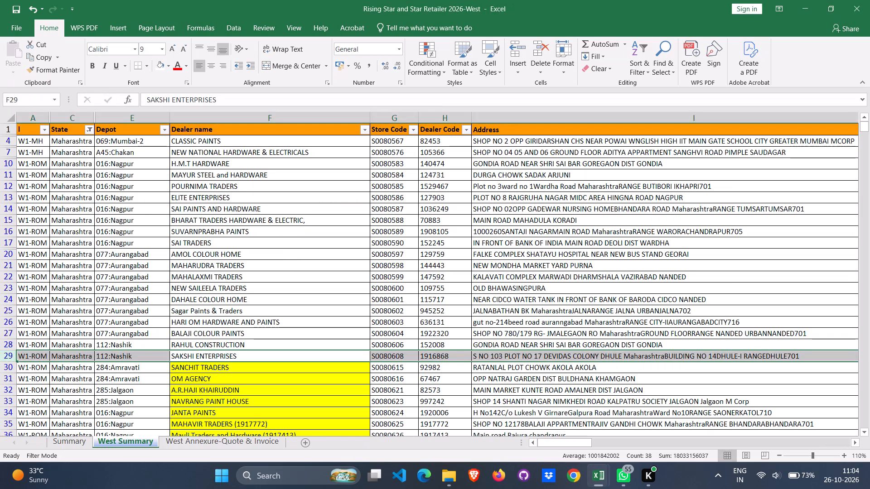
key(alt+Tab)
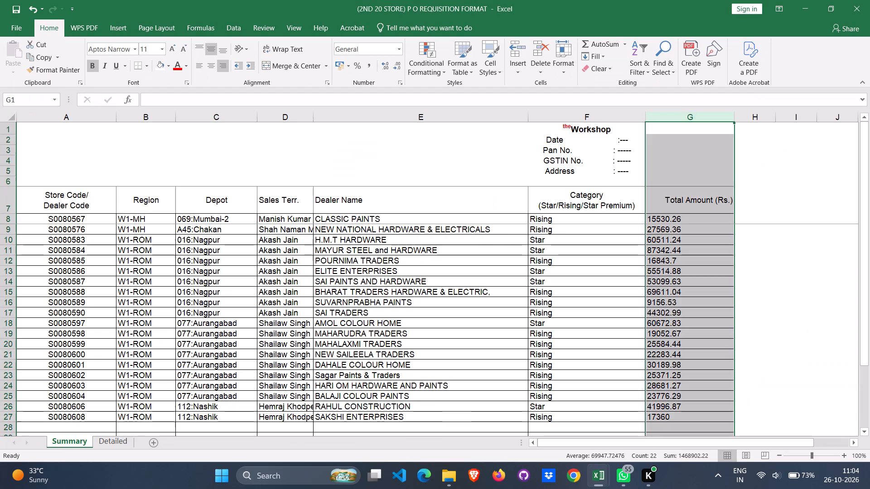
key(alt+Tab)
key(alt+Tab)
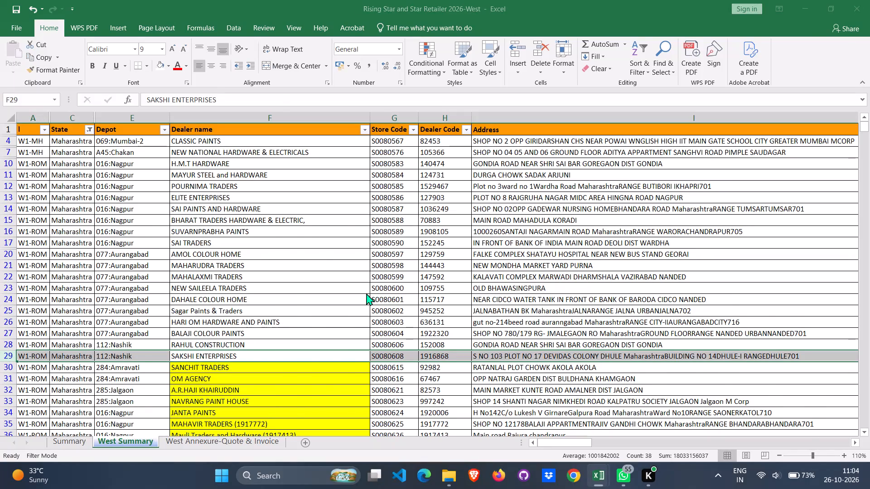
key(alt+Tab)
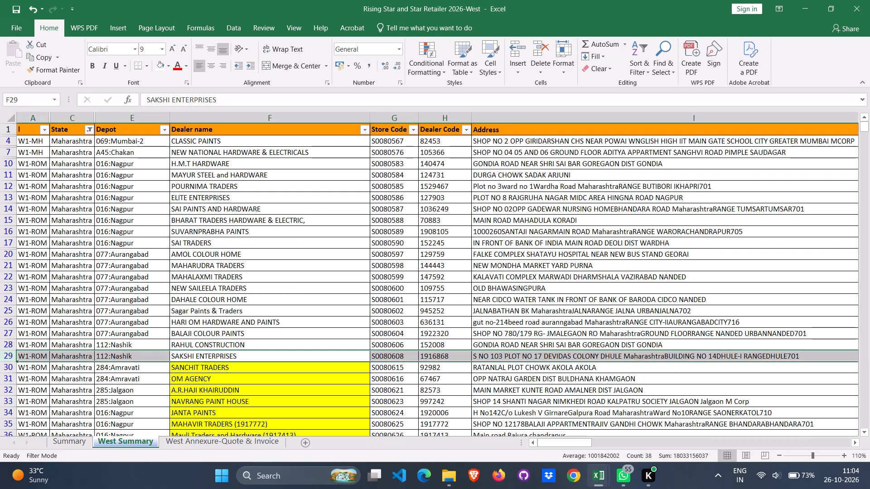
scroll(366, 293, right, 4)
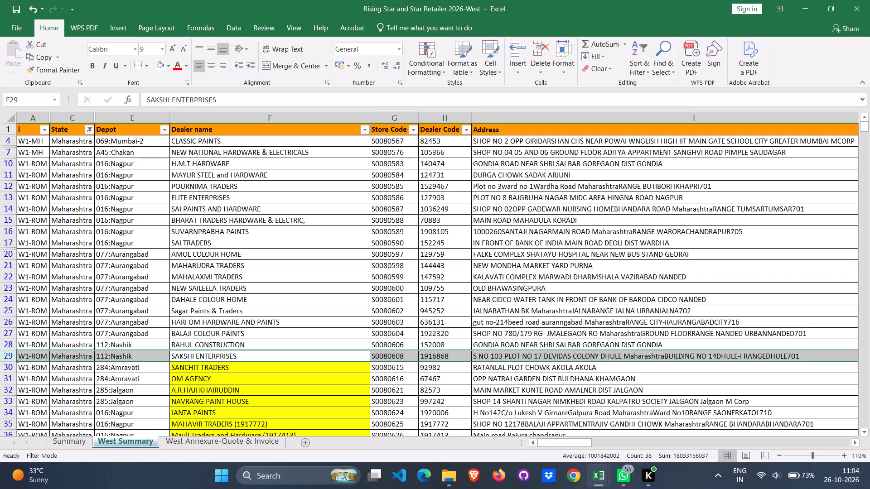
key(alt+Tab)
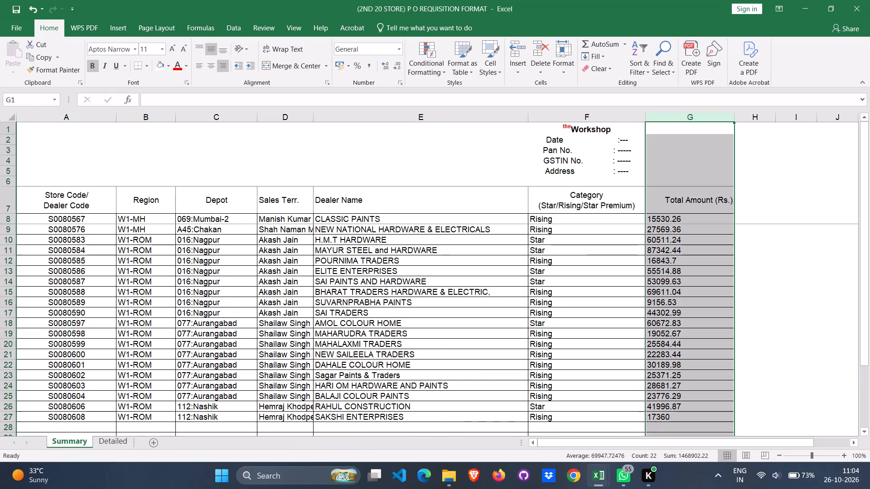
key(alt+Tab)
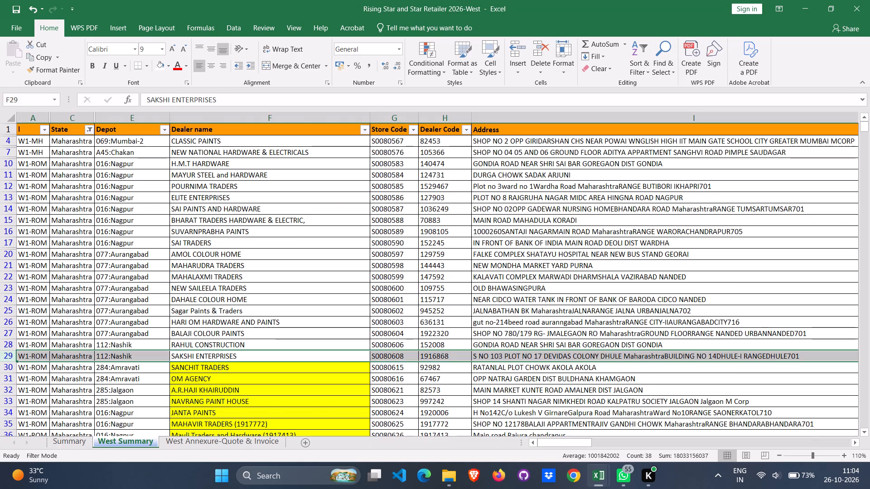
key(alt+Tab)
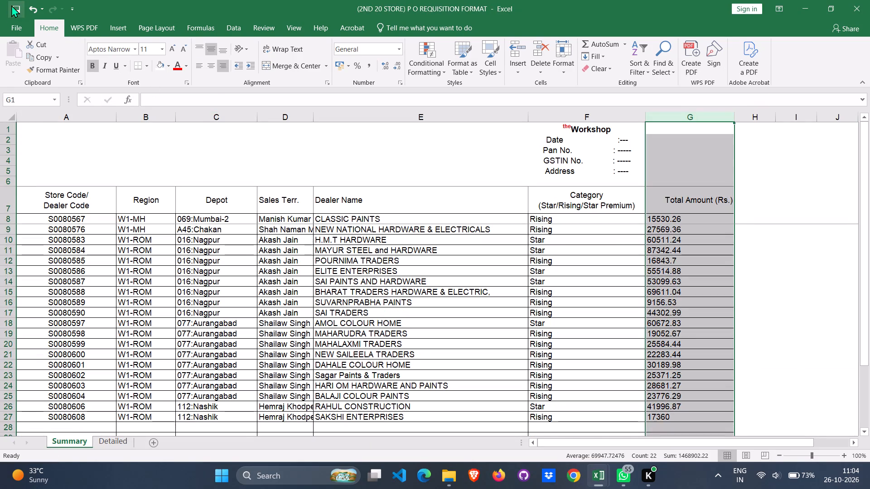
Save the P O requisition format workbook and close it.
click(11, 5)
triple_click(11, 5)
double_click(11, 5)
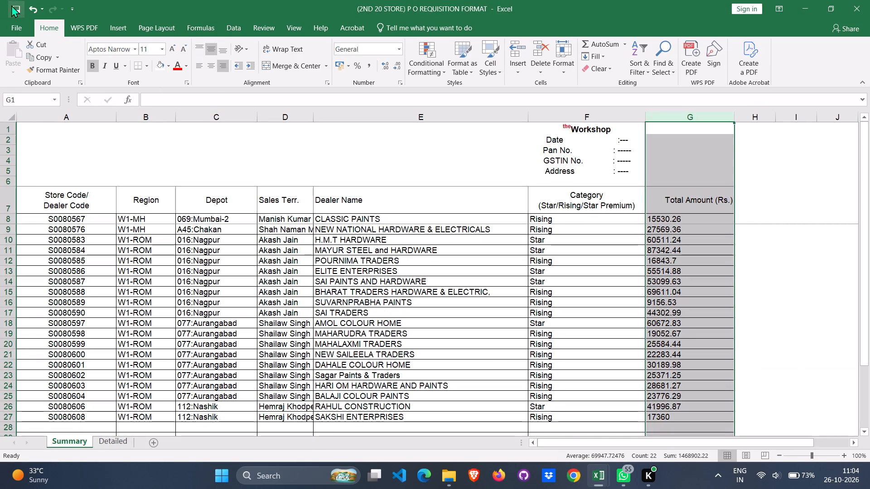
click(868, 0)
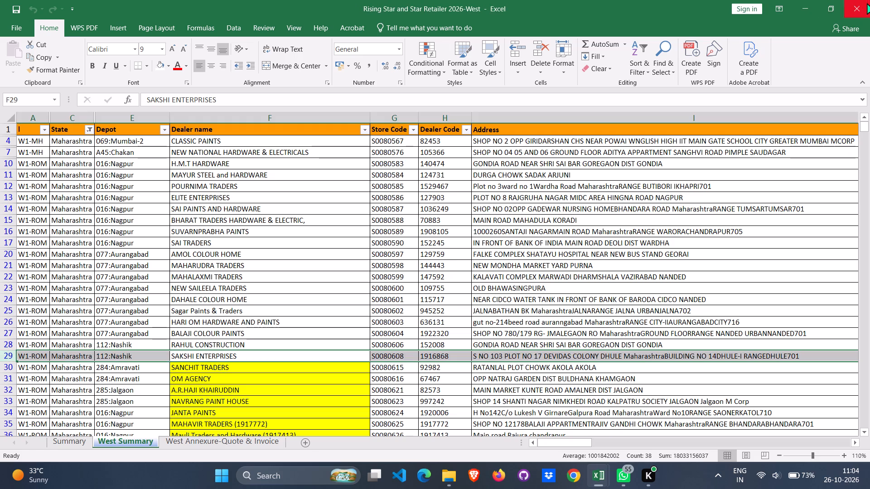
Minimise the Rising Star and Star Retailer 2026-West workbook.
click(810, 0)
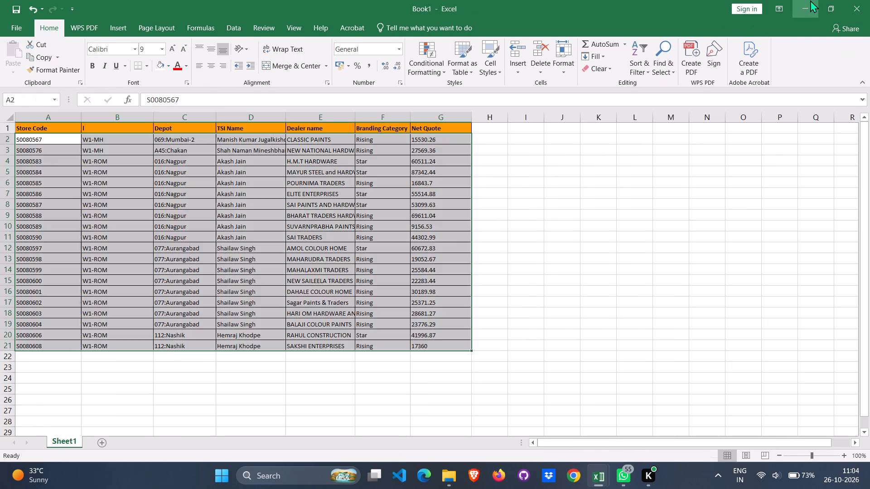
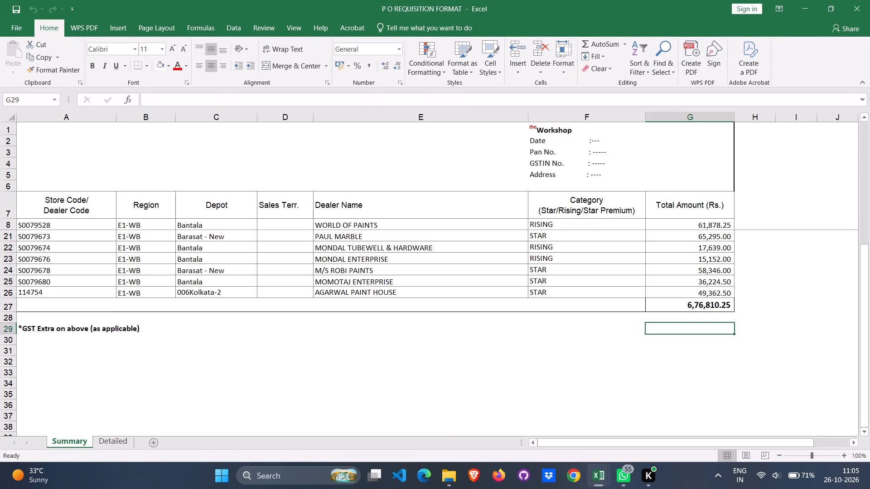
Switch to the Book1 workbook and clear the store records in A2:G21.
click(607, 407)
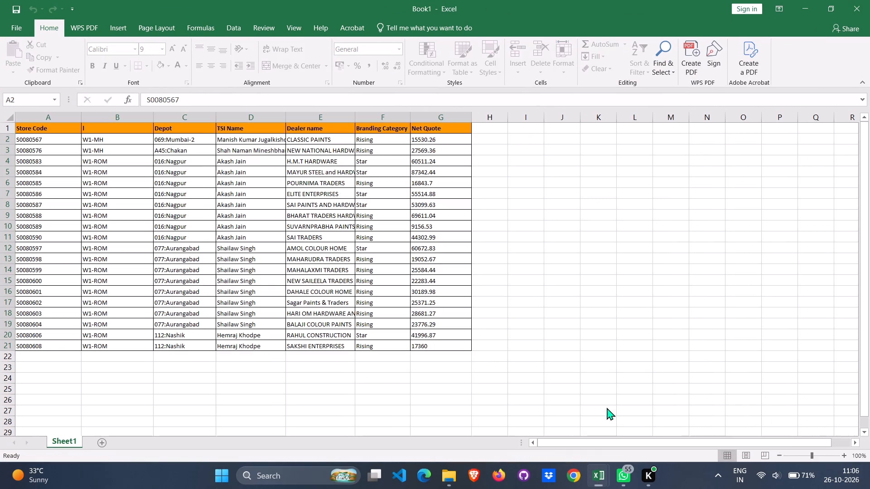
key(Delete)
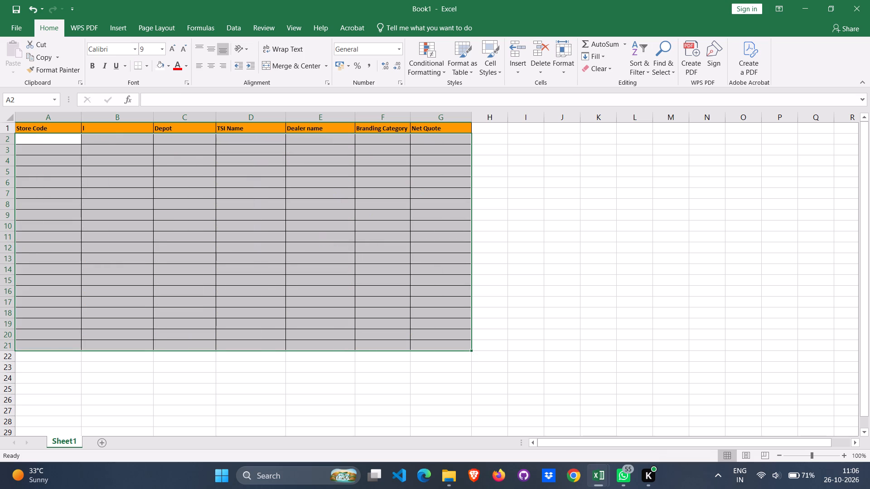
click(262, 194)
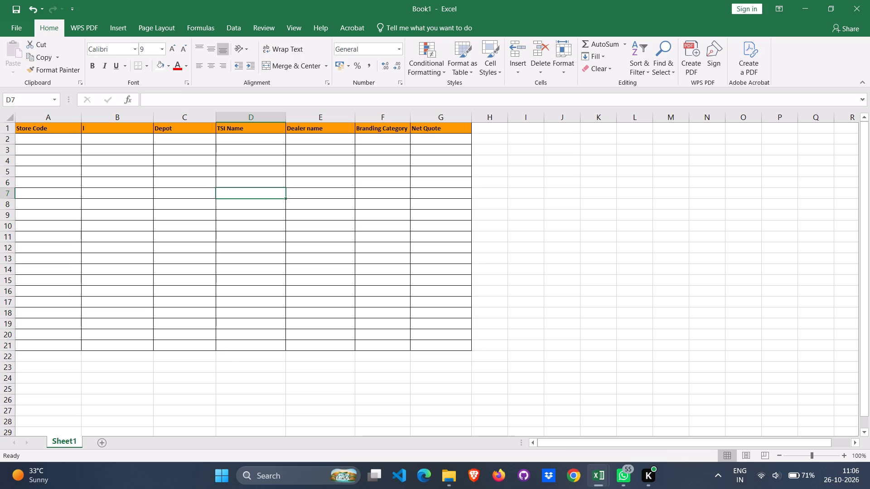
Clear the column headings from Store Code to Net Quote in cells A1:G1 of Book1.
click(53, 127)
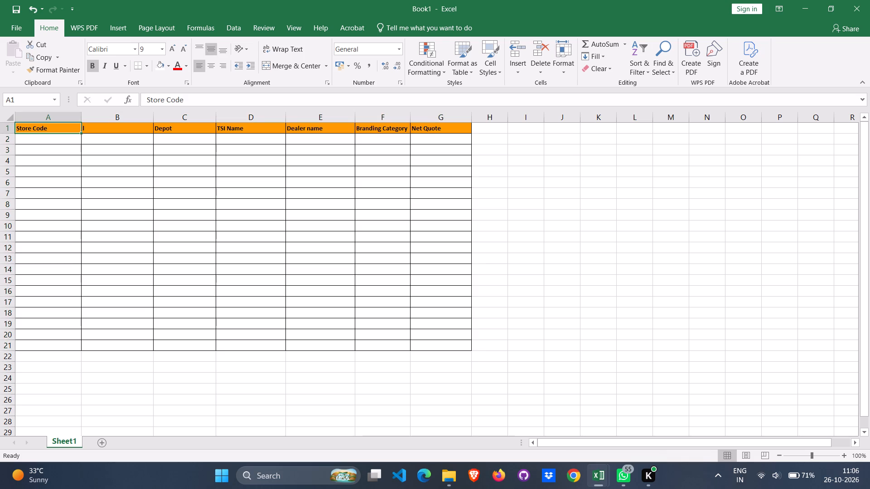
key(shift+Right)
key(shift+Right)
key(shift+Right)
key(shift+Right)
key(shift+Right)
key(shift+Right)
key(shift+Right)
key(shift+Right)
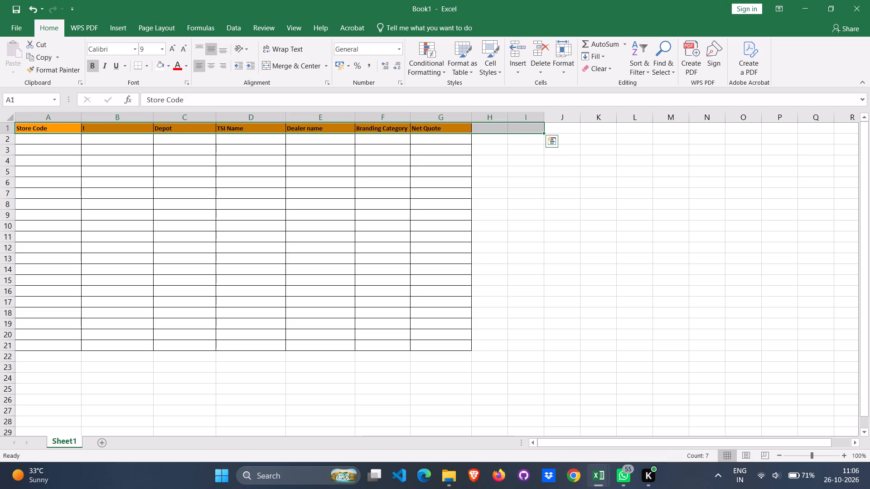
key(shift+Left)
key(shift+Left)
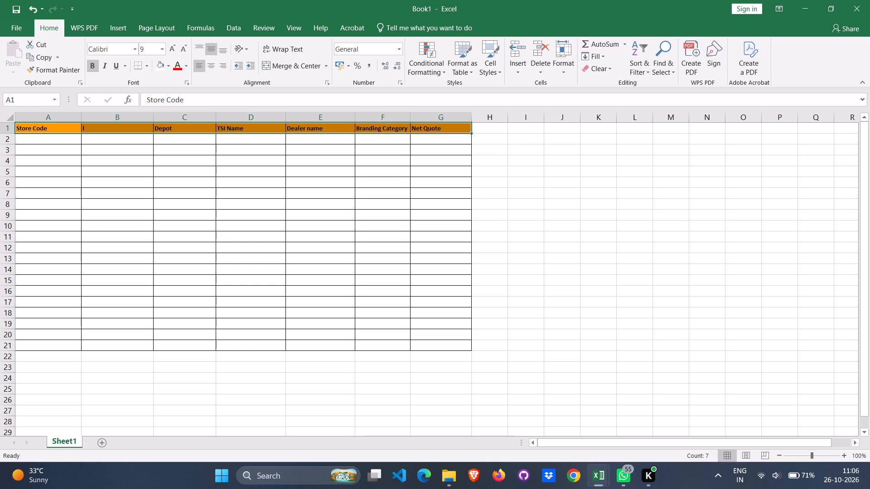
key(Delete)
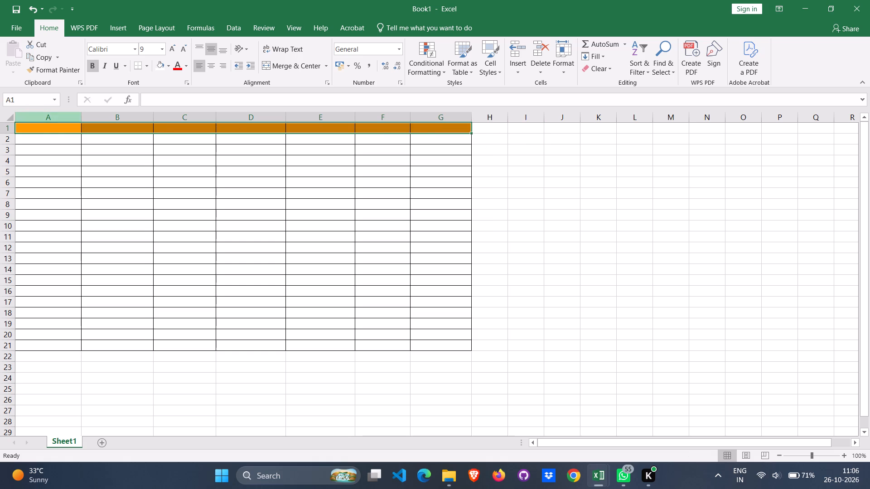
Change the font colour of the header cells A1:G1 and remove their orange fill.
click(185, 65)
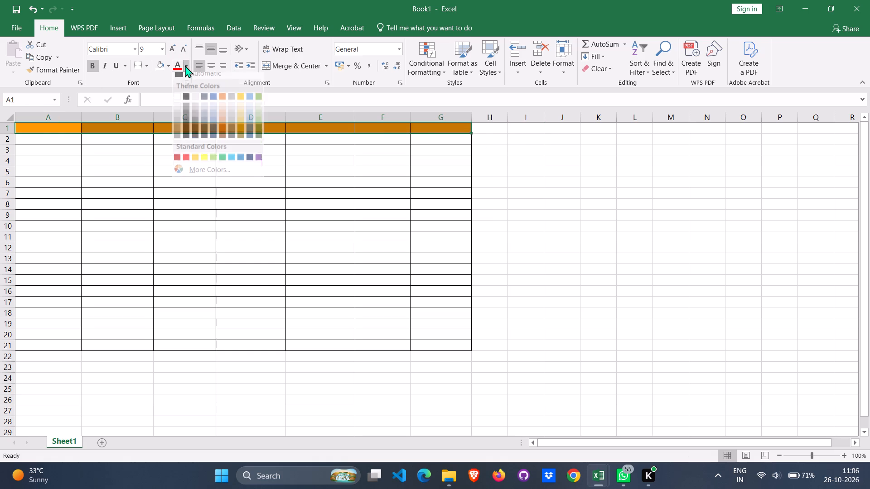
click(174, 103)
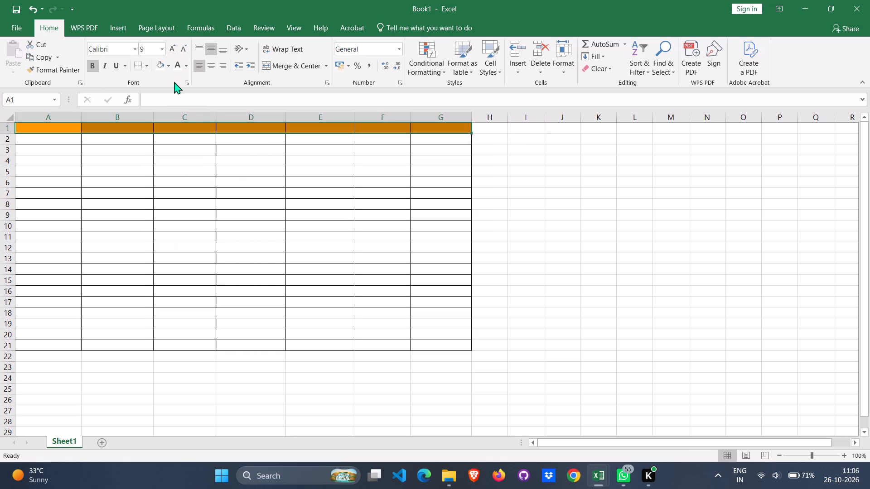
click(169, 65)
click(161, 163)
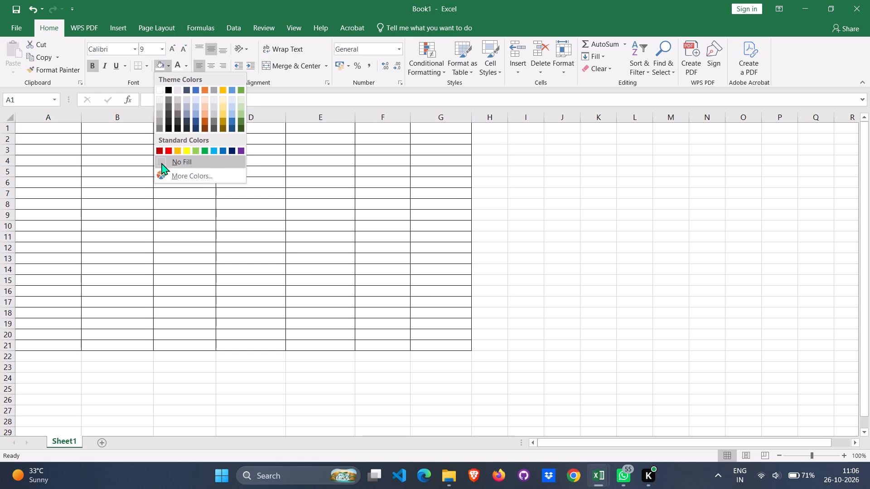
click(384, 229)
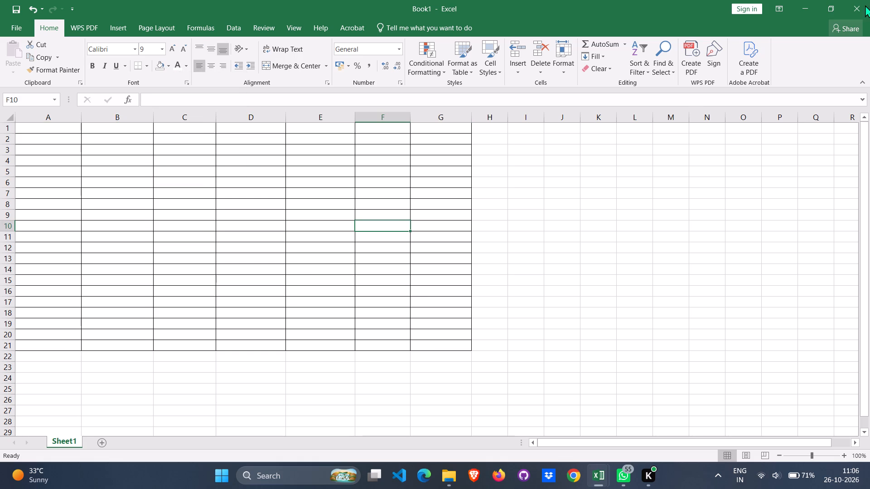
Close the Book1 workbook without saving its changes.
click(865, 5)
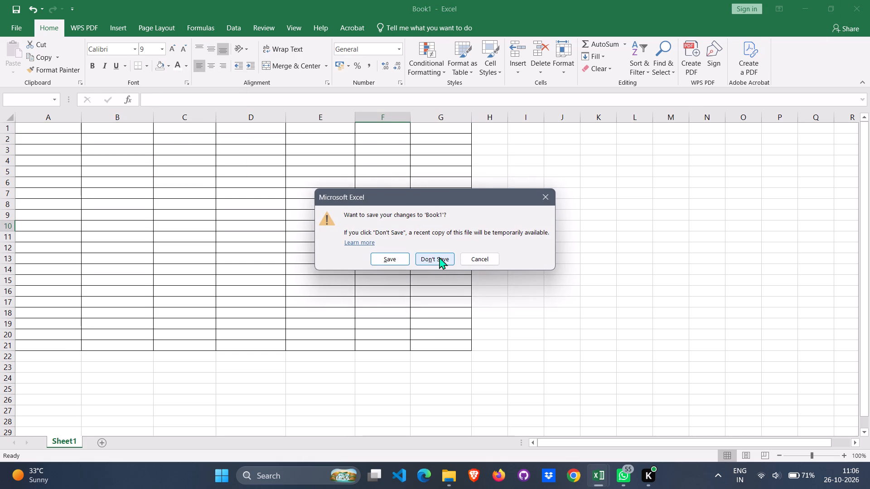
click(439, 257)
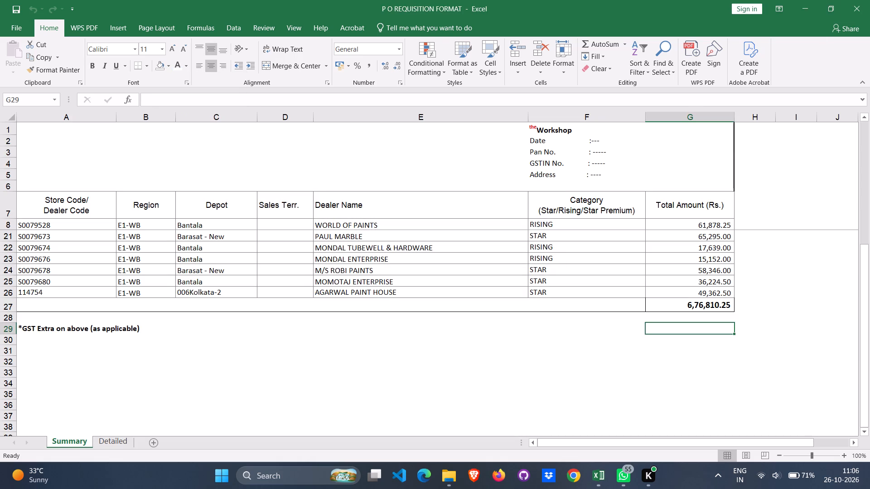
Examine the element records and amounts on the Detailed sheet of the P O REQUISITION FORMAT workbook, back up to the first row.
click(110, 442)
click(71, 441)
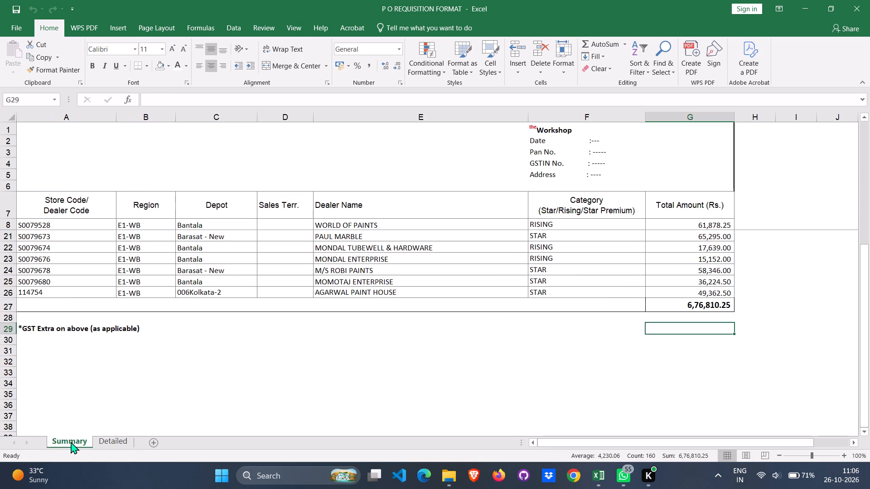
click(104, 441)
scroll(252, 369, up, 4)
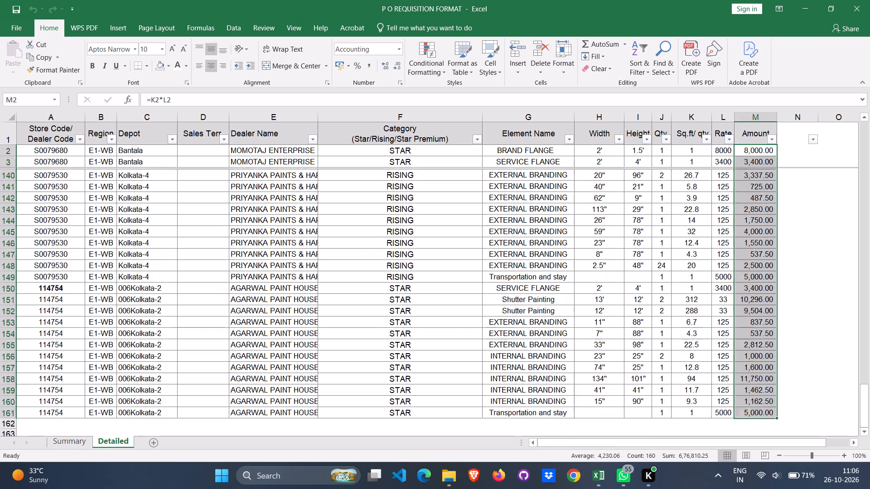
scroll(255, 369, up, 2)
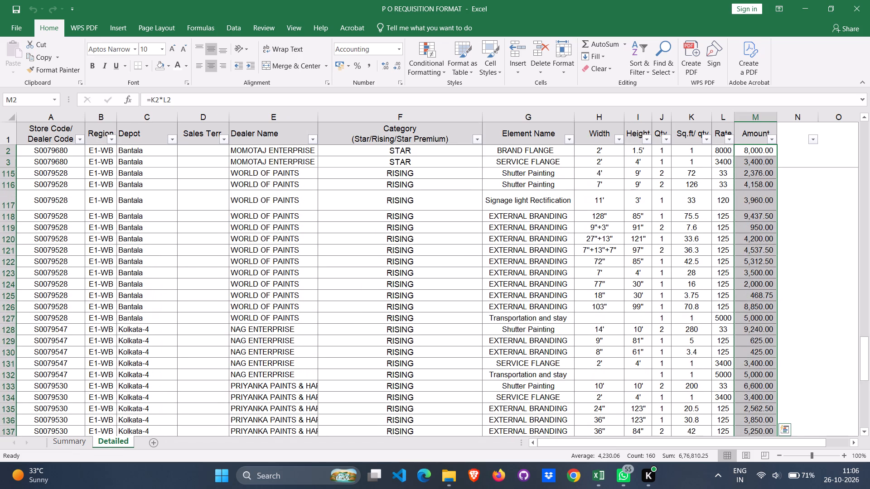
scroll(304, 345, up, 18)
scroll(304, 345, up, 7)
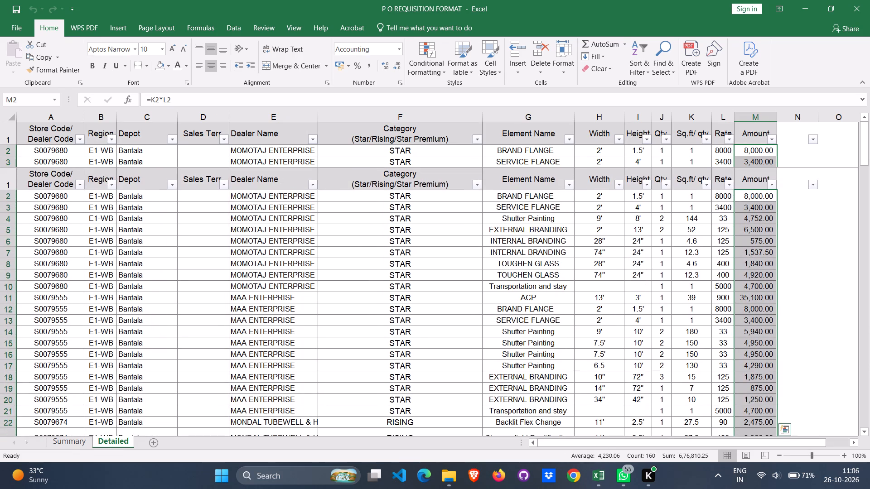
scroll(304, 345, up, 9)
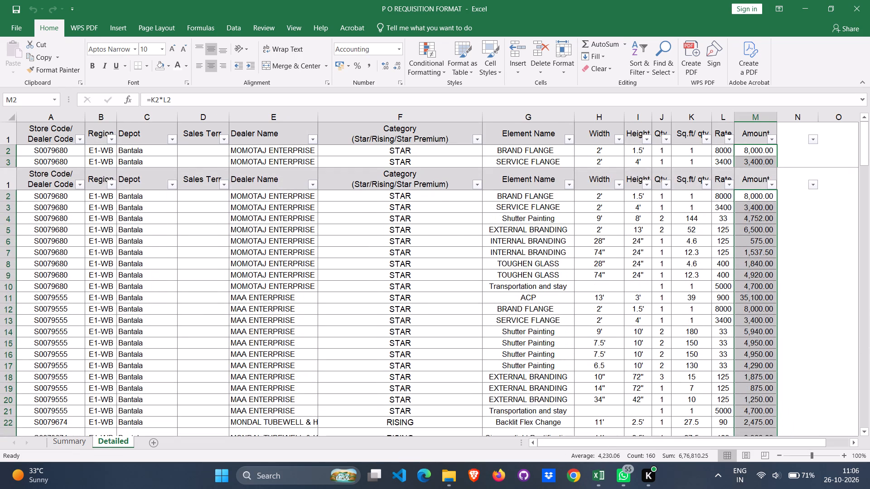
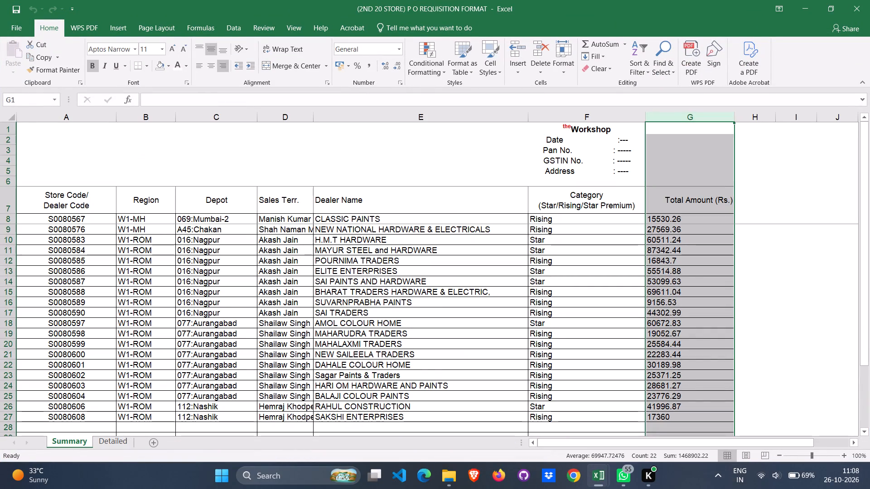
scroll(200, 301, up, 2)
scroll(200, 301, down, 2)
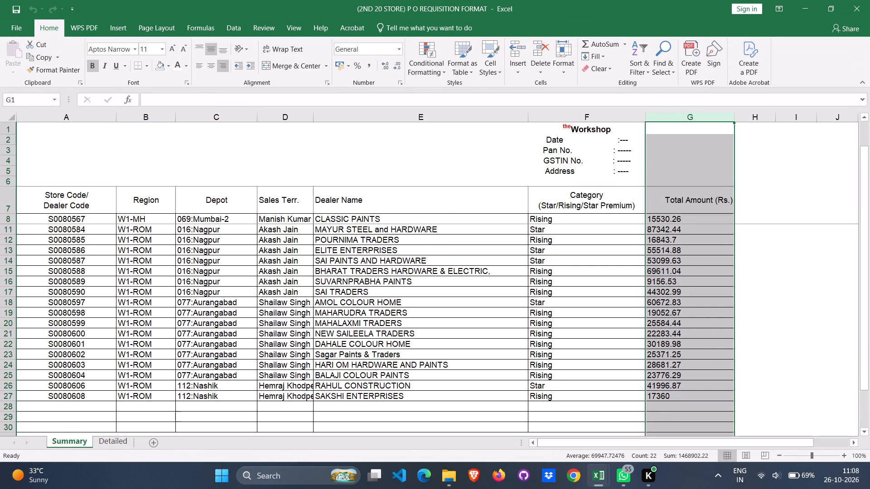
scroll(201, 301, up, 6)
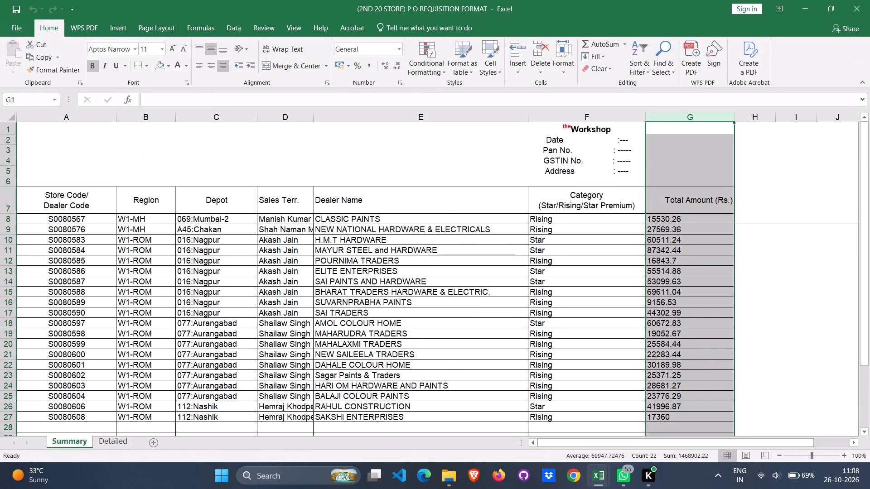
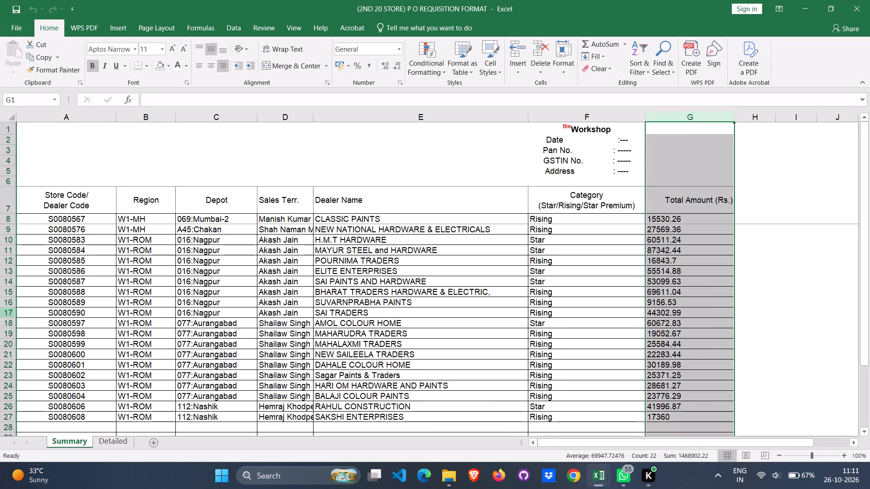
Examine the existing store element records on the Detailed sheet from the last rows back to row 2.
click(103, 442)
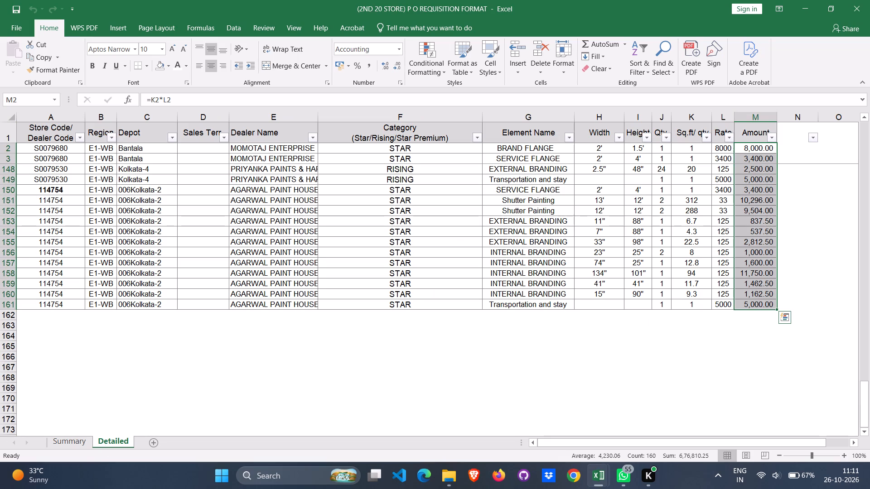
scroll(302, 397, down, 1)
scroll(302, 397, up, 16)
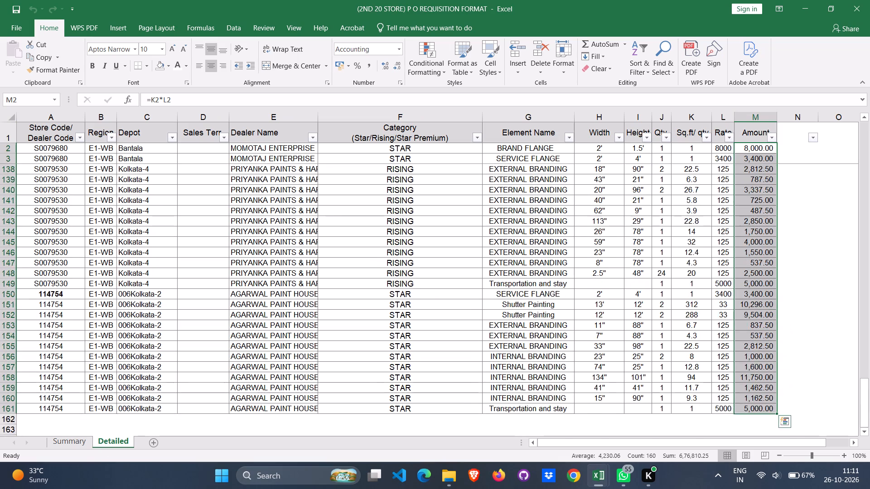
scroll(302, 397, up, 20)
scroll(302, 397, up, 11)
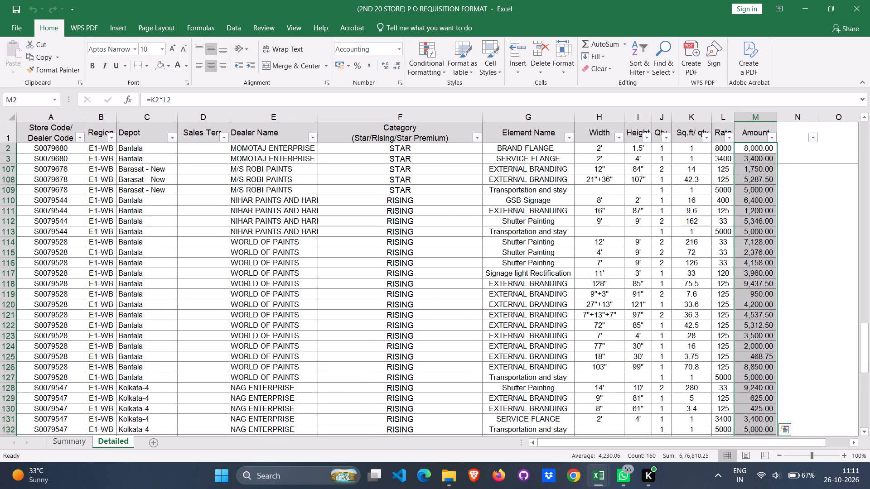
scroll(303, 398, up, 20)
scroll(303, 398, up, 11)
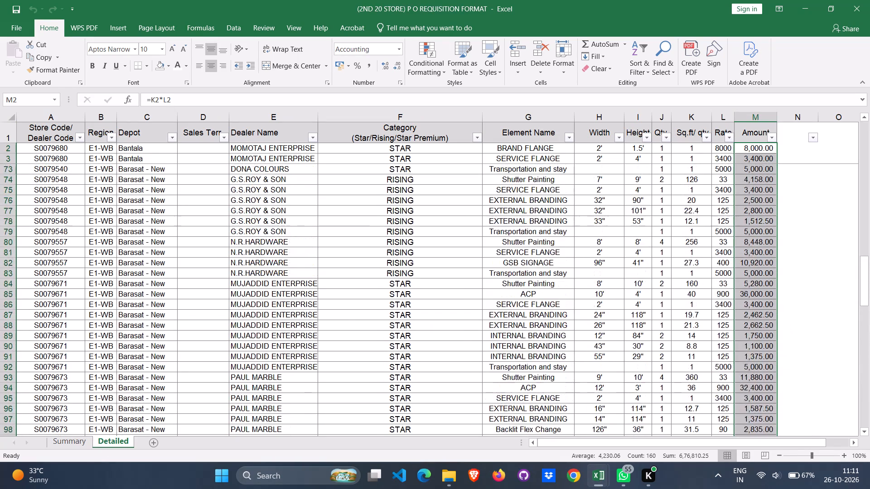
scroll(301, 400, up, 20)
scroll(301, 400, up, 3)
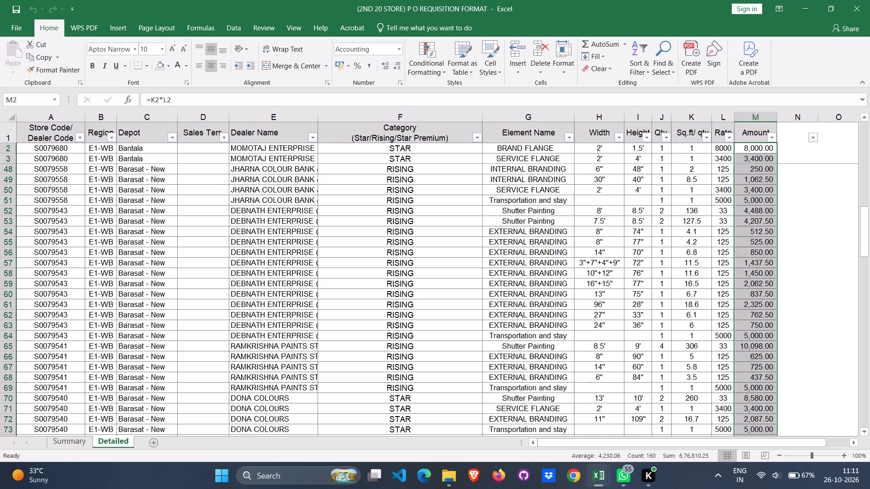
scroll(300, 409, up, 3)
scroll(300, 409, up, 20)
scroll(300, 409, up, 5)
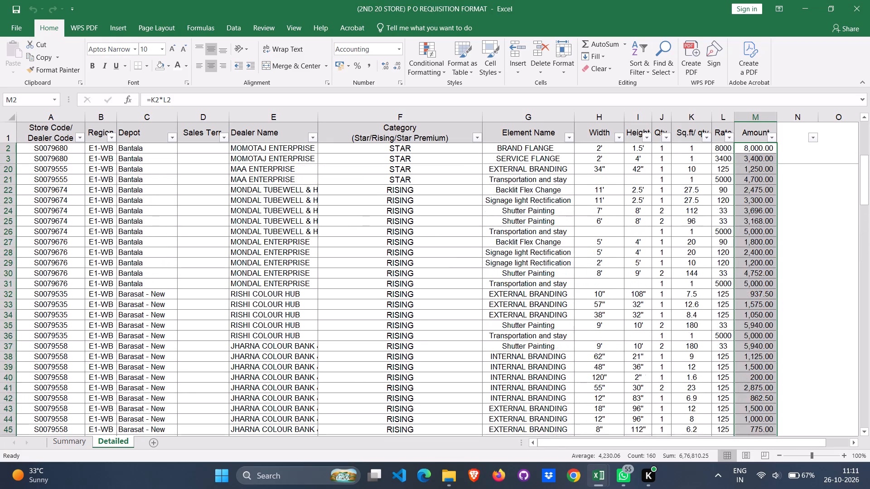
scroll(300, 409, up, 20)
scroll(300, 409, up, 6)
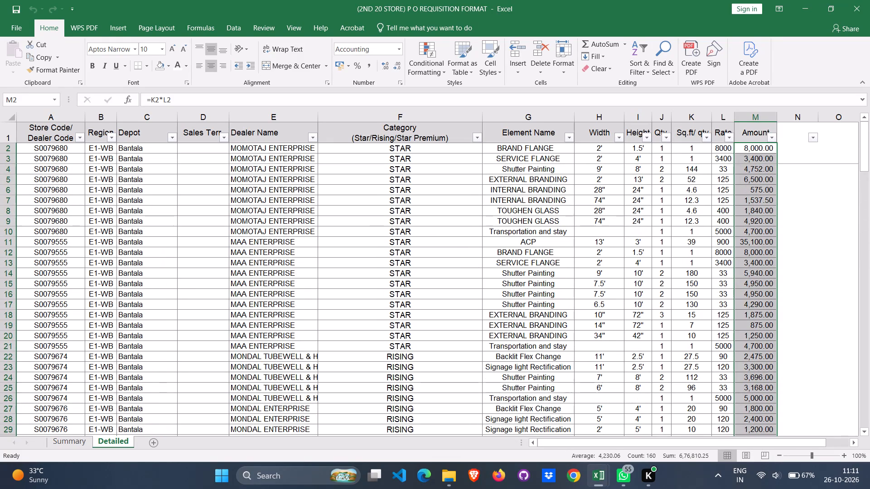
Check how quantity, sq.ft, rate and the amount formula relate in the Detailed sheet's first record.
click(656, 149)
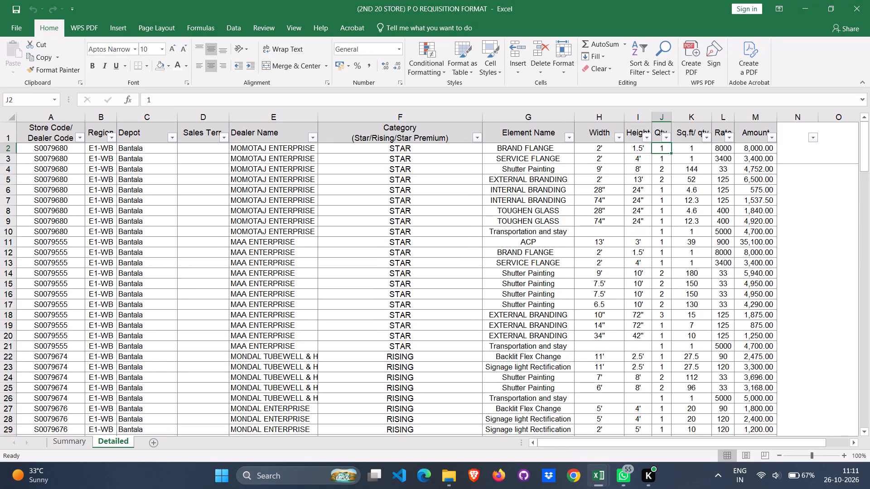
click(685, 148)
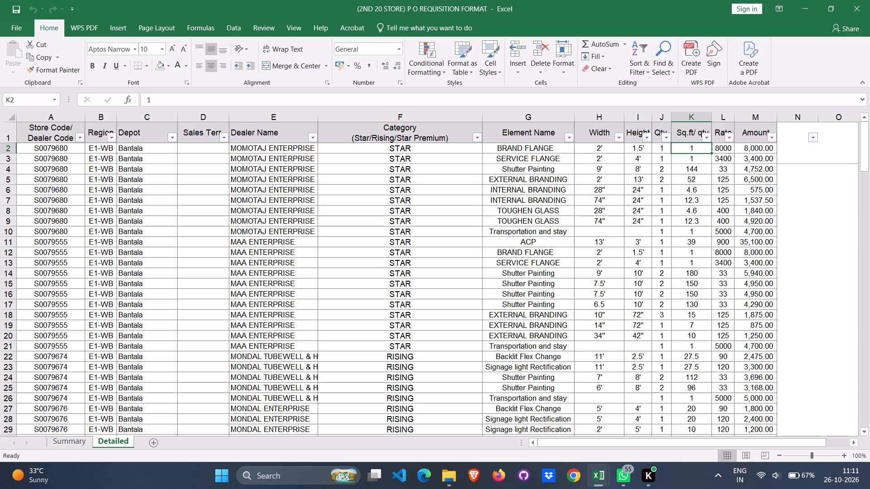
click(727, 148)
click(758, 147)
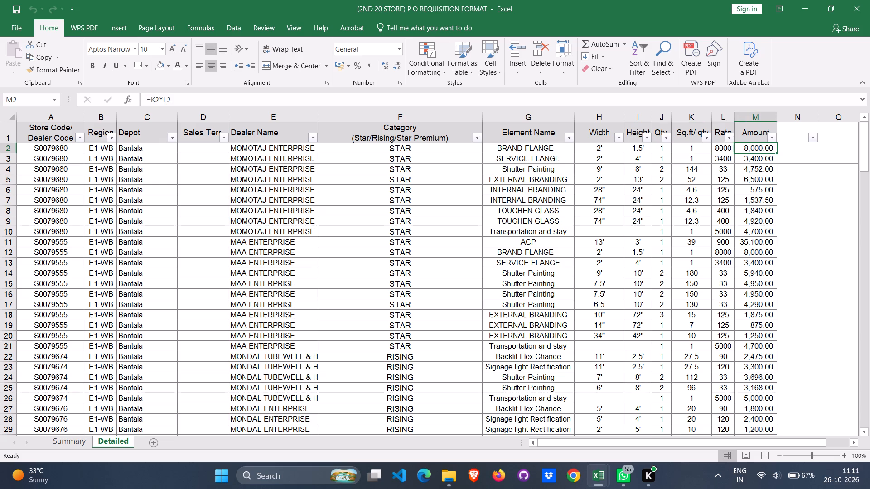
click(665, 148)
click(691, 149)
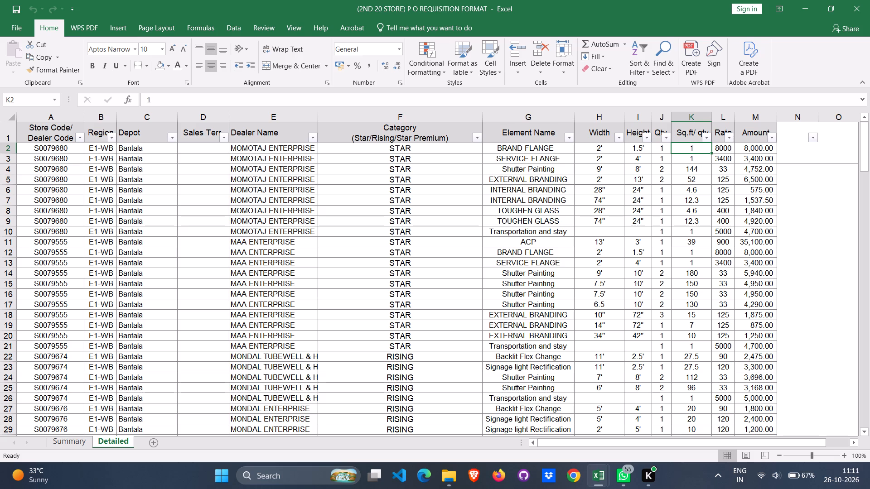
scroll(696, 160, down, 1)
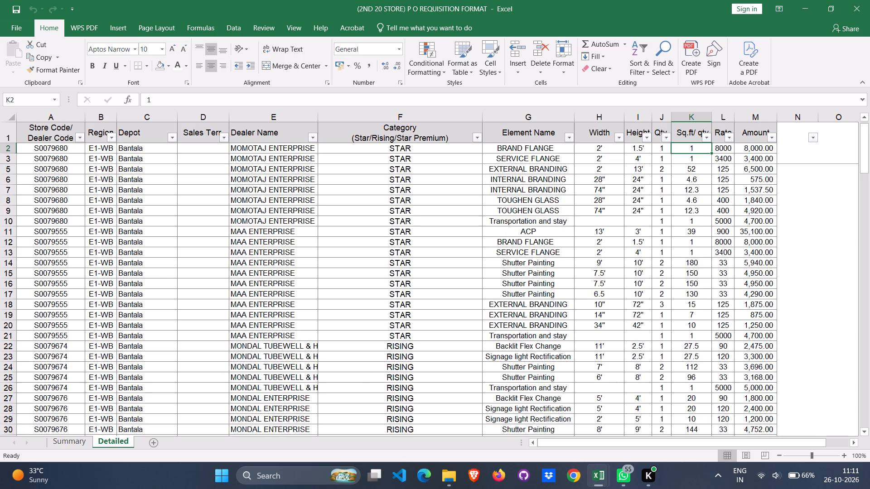
scroll(696, 160, up, 4)
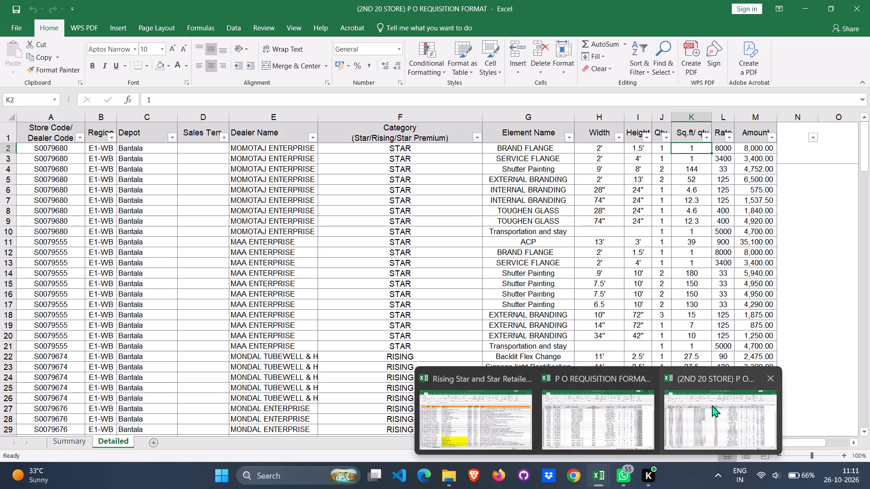
Switch to the original P O REQUISITION FORMAT workbook and close it.
click(737, 401)
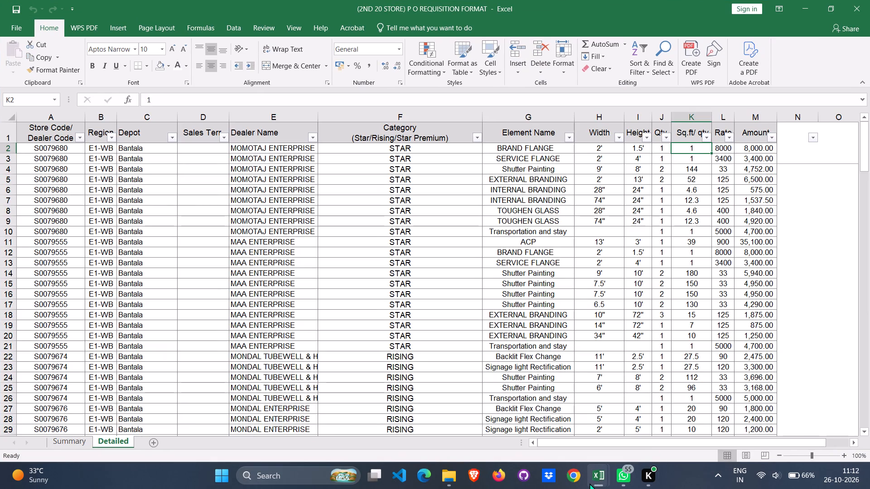
click(624, 415)
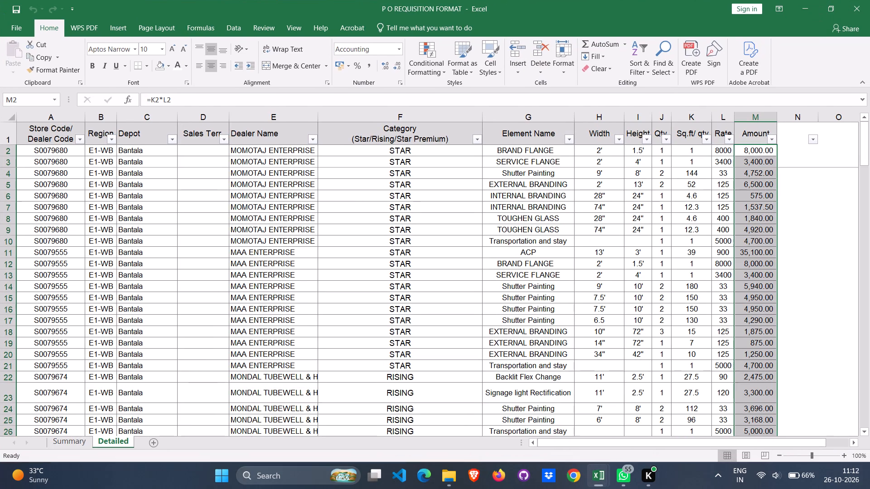
click(866, 8)
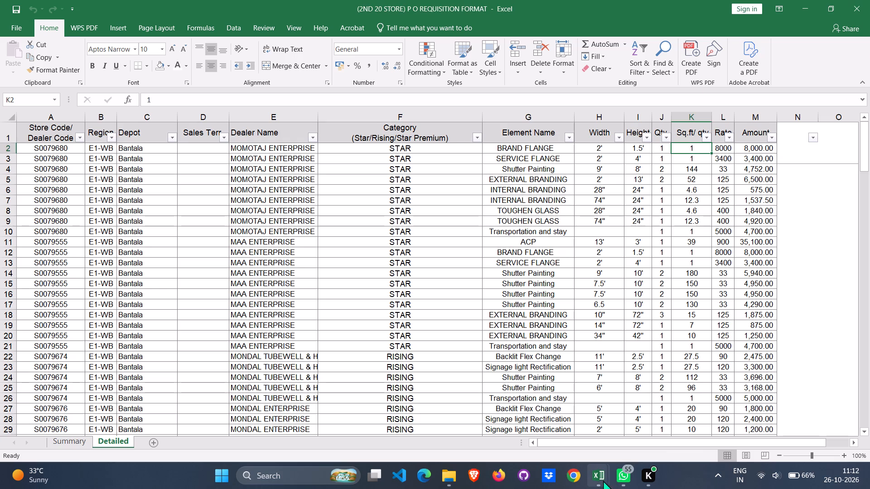
Switch to the Rising Star and Star Retailer 2026-West workbook and close it.
click(565, 437)
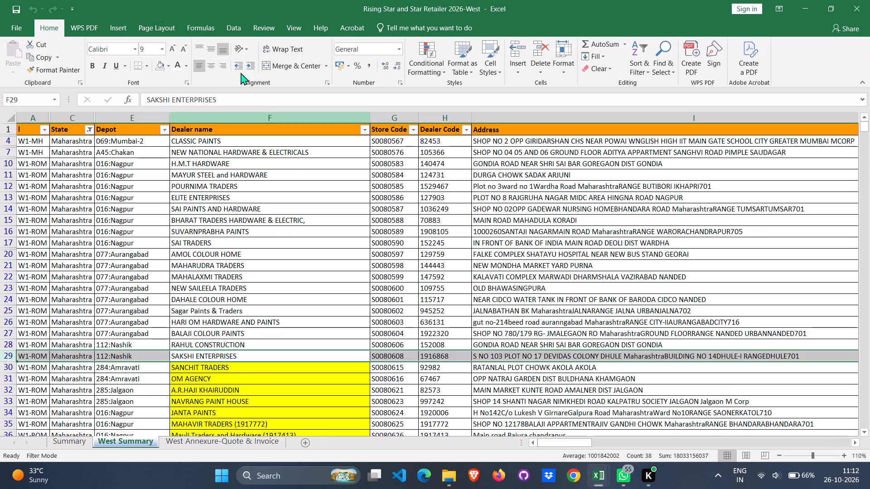
click(6, 0)
click(238, 4)
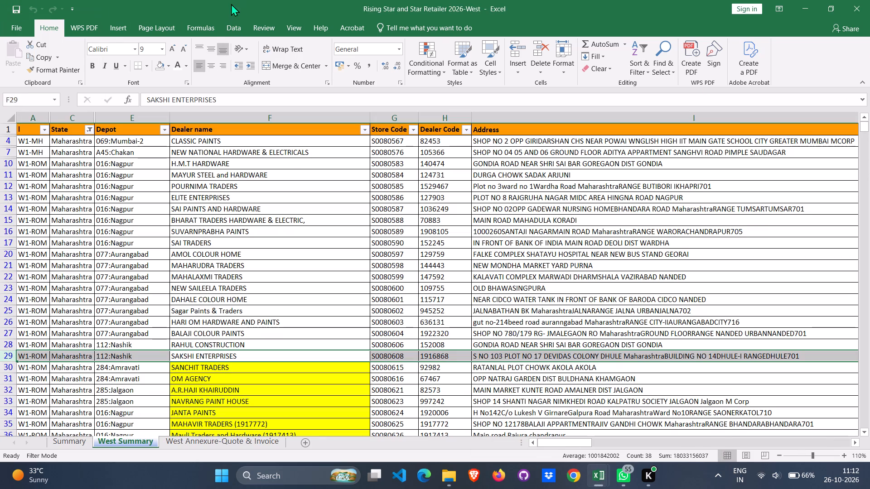
click(21, 4)
click(847, 1)
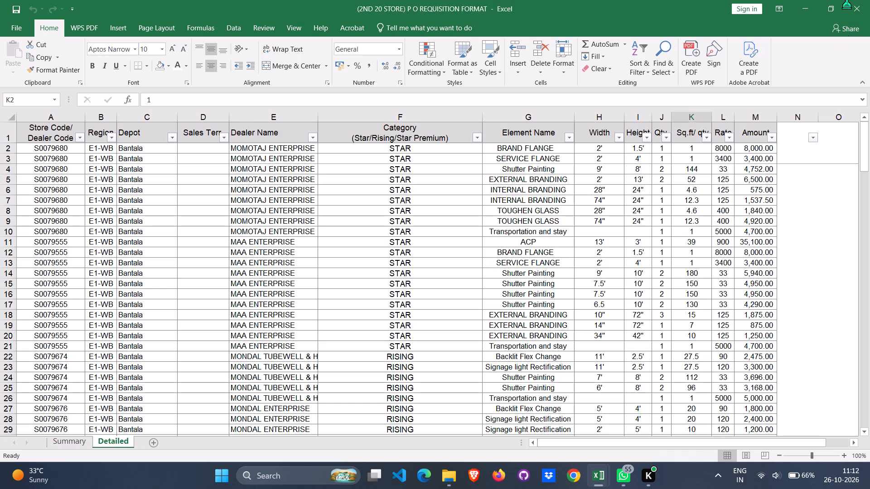
In File Explorer, search Berger 2026's SEPARATAION ESTIMATE folder for "clas" and open the CLASSIC PAINTS estimate for the Summary's first dealer.
scroll(606, 232, up, 3)
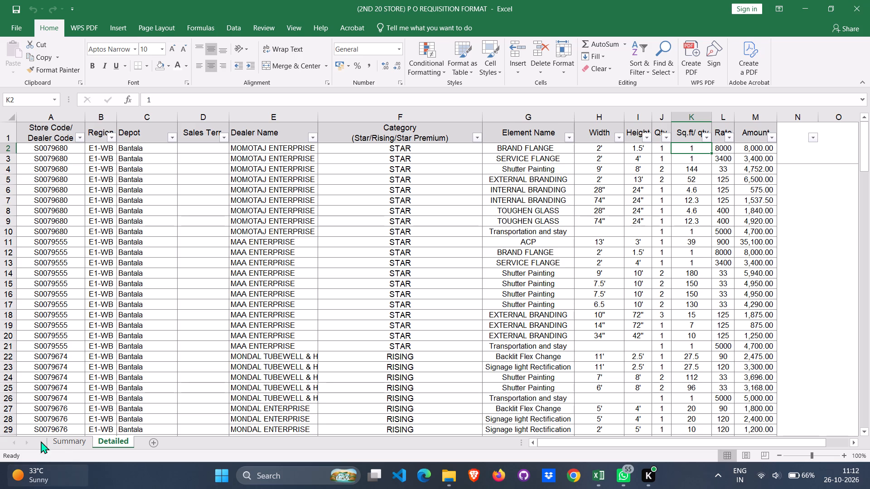
click(59, 441)
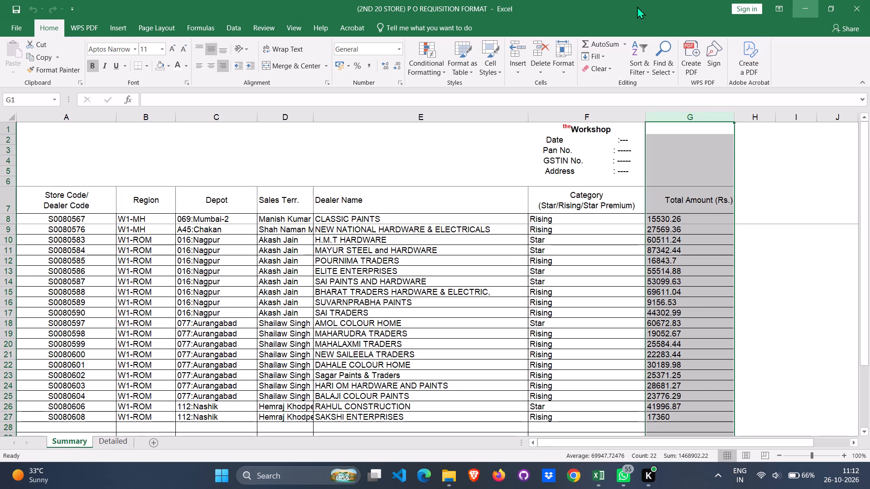
click(449, 483)
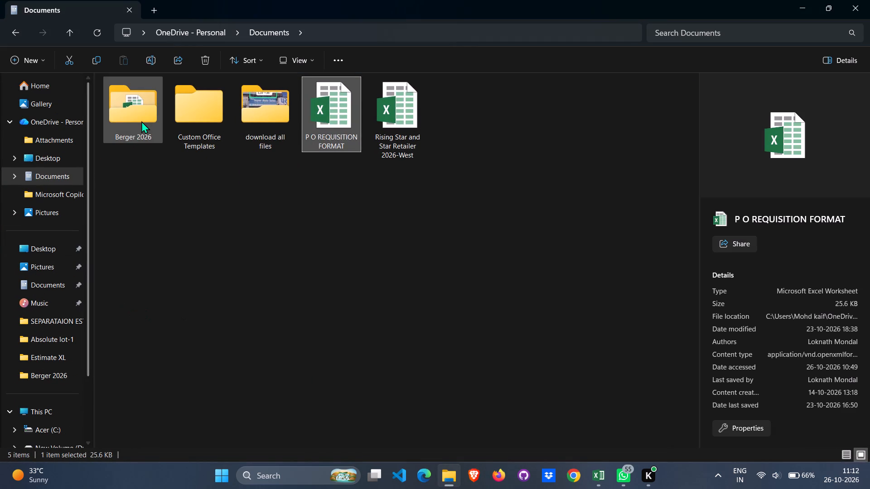
double_click(141, 121)
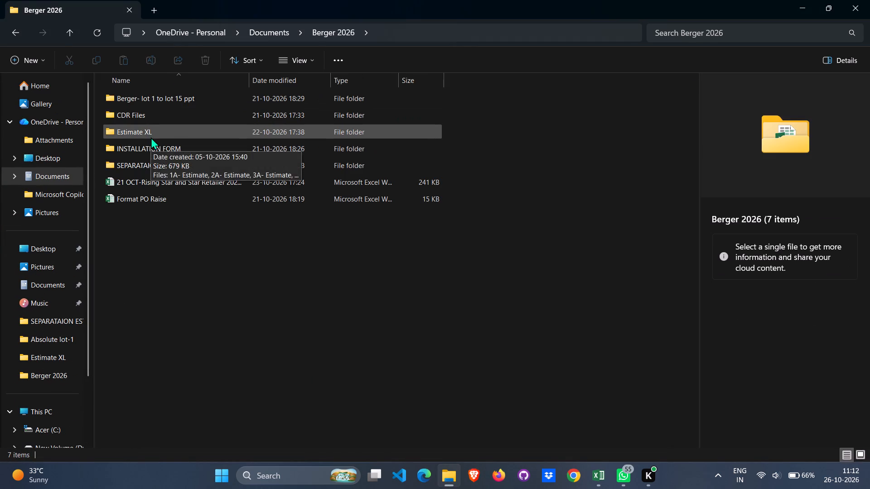
double_click(164, 164)
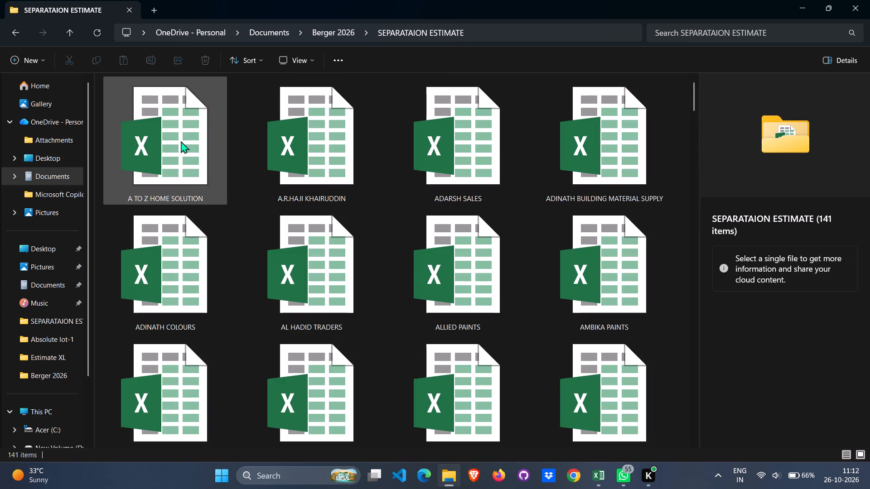
click(736, 34)
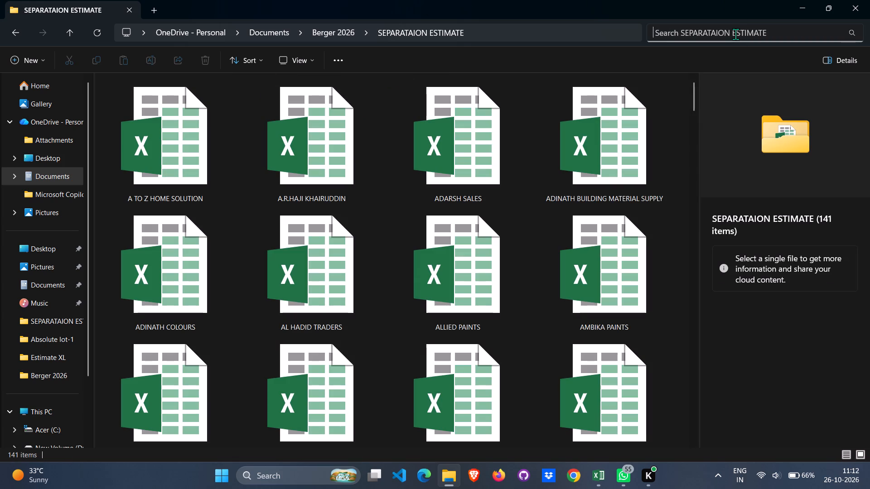
text(cl)
key(a)
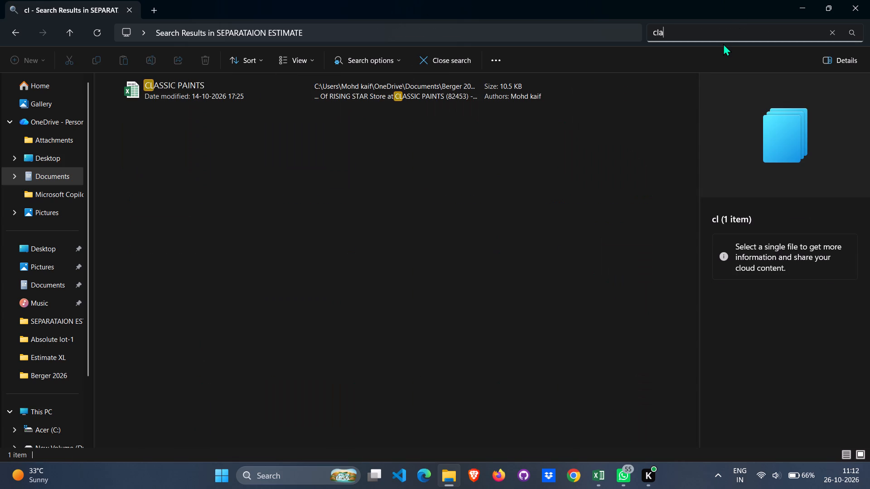
key(s)
double_click(266, 94)
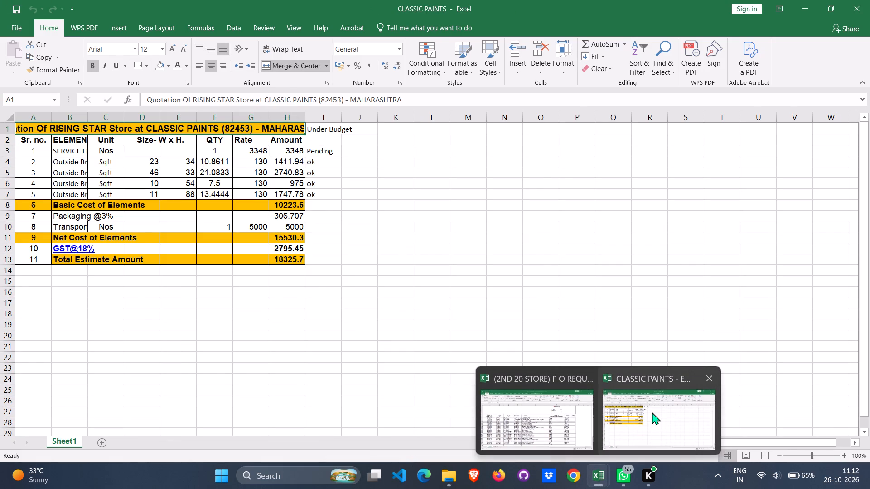
In the 2ND 20 STORE requisition, copy CLASSIC PAINTS' store code through dealer name from Summary into the Detailed sheet's first record, row 2.
click(525, 430)
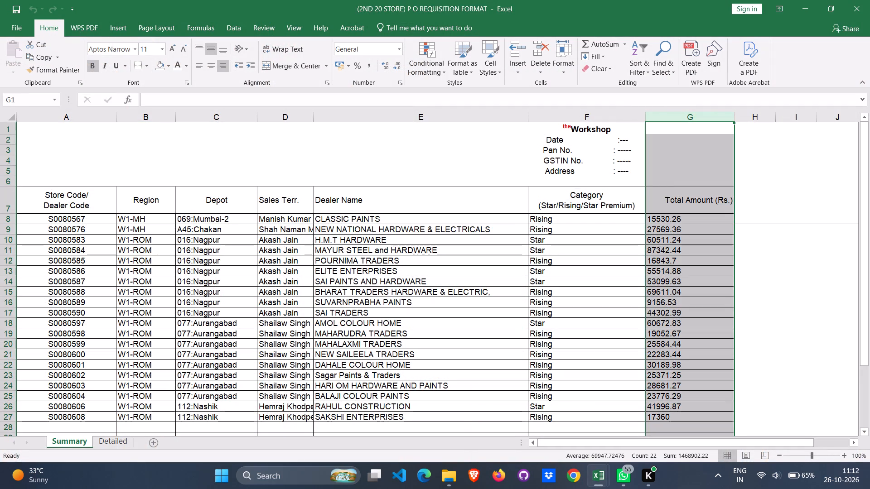
scroll(357, 289, up, 1)
scroll(357, 289, down, 1)
scroll(357, 289, up, 4)
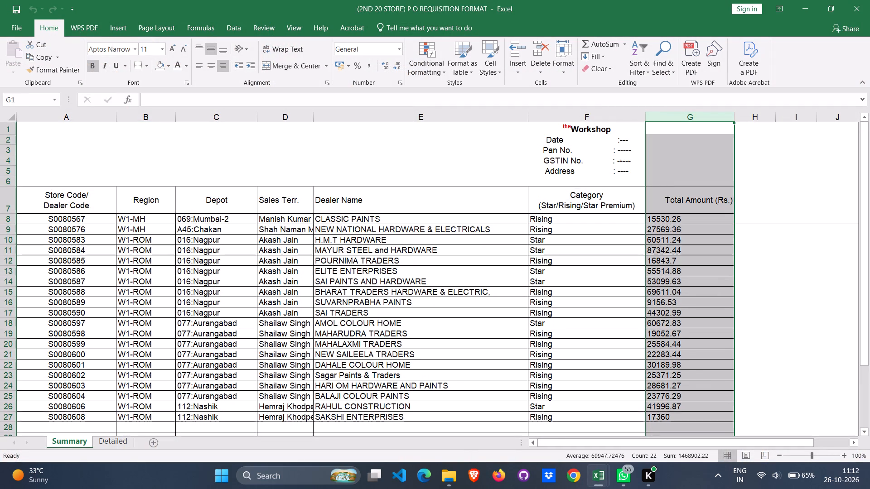
drag(82, 218, 335, 219)
key(ctrl+c)
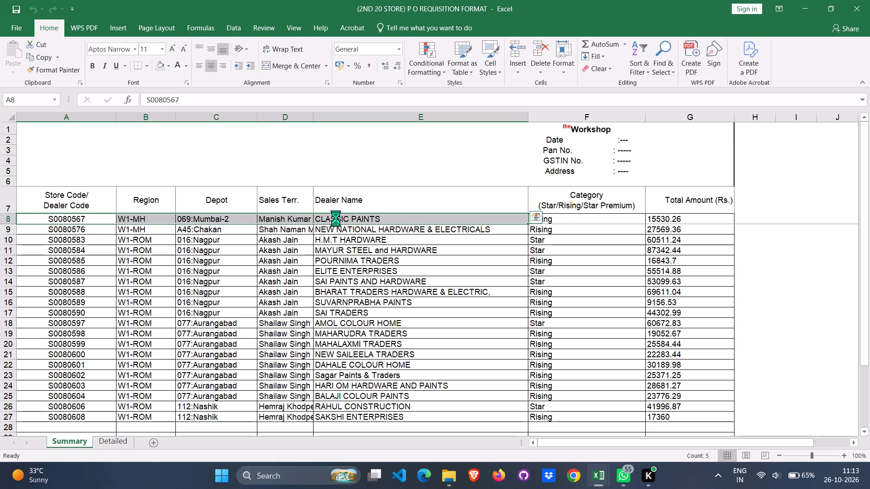
click(104, 441)
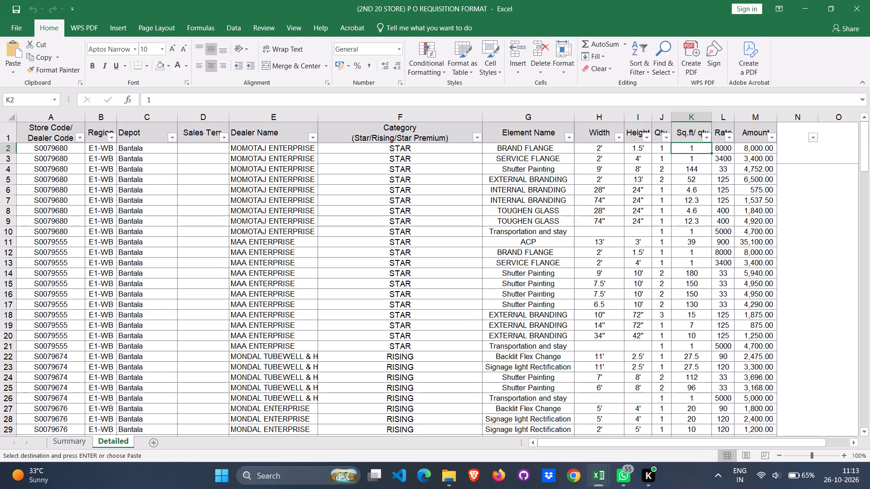
scroll(278, 299, up, 4)
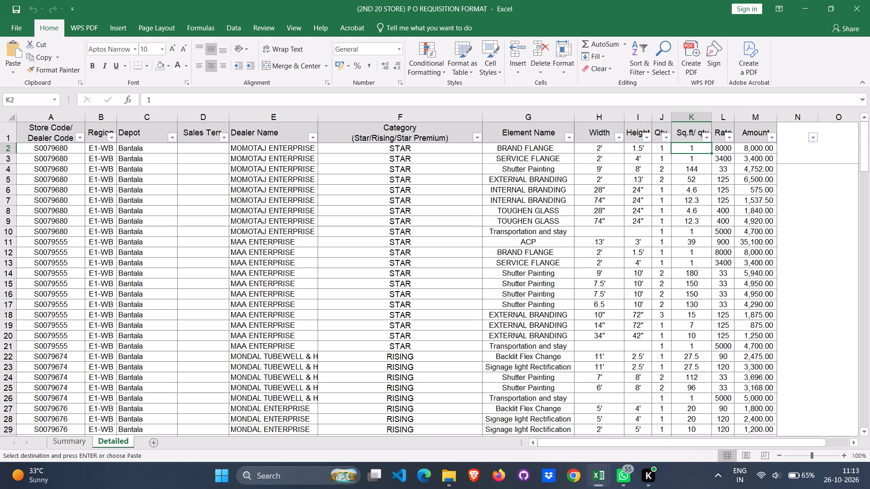
drag(55, 156, 60, 158)
drag(75, 150, 328, 125)
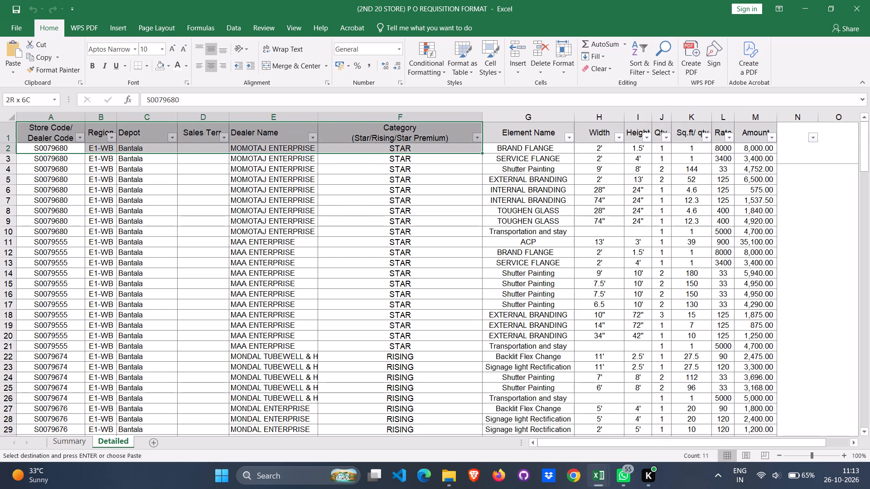
drag(328, 125, 427, 144)
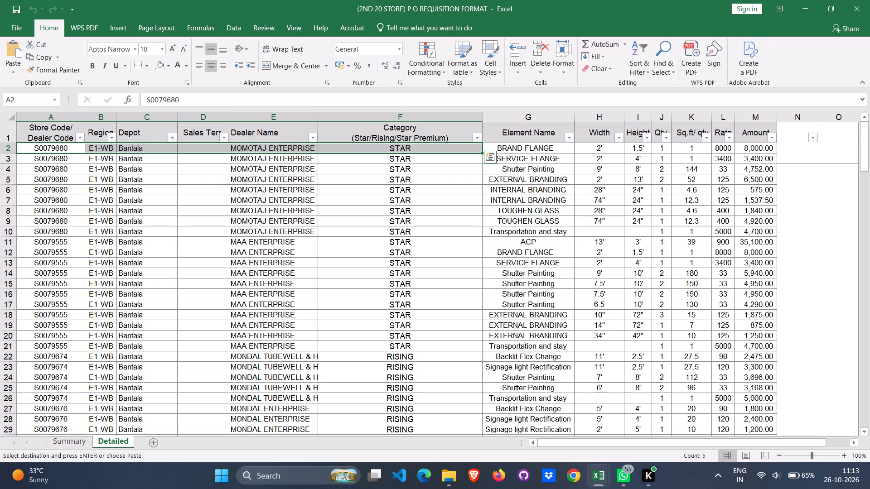
drag(76, 149, 280, 144)
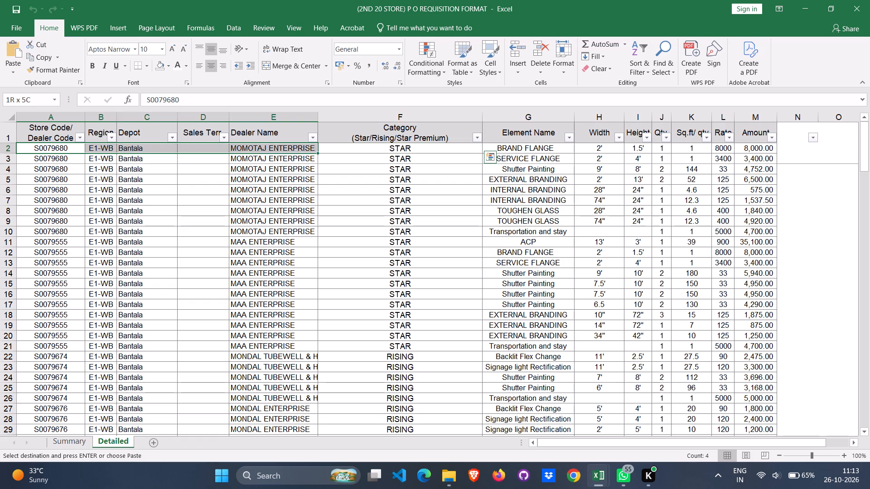
drag(280, 144, 366, 149)
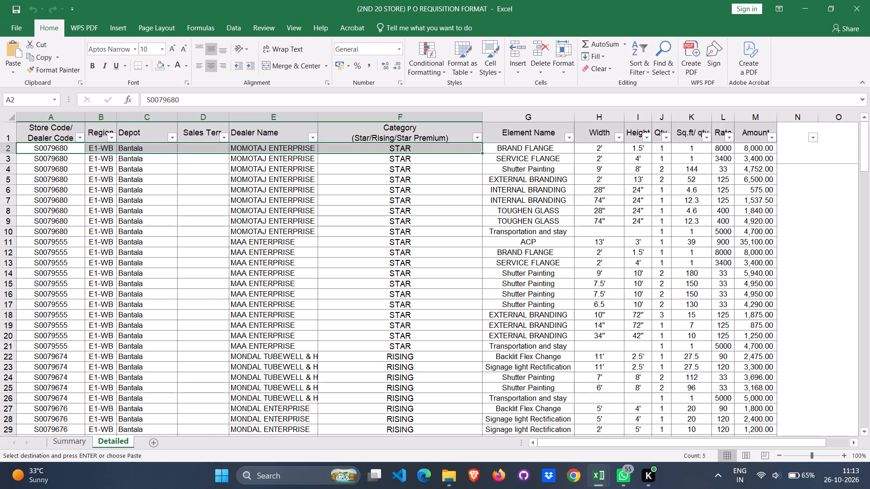
key(ctrl+v)
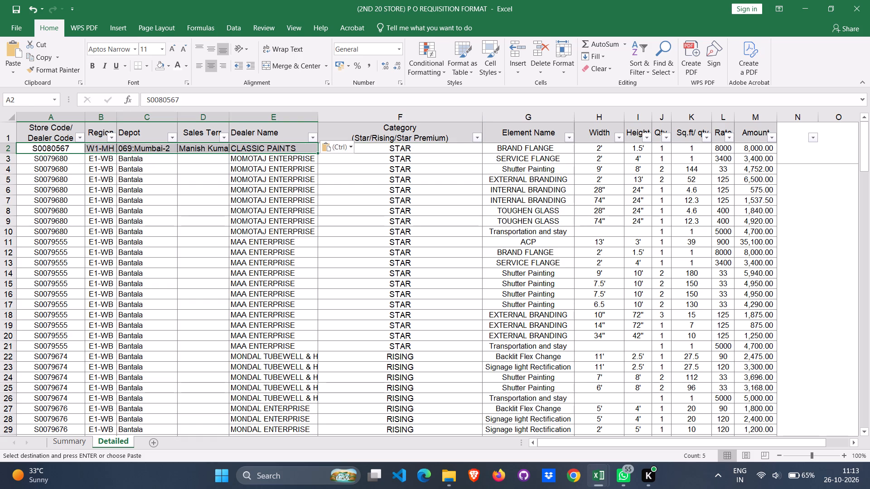
click(385, 218)
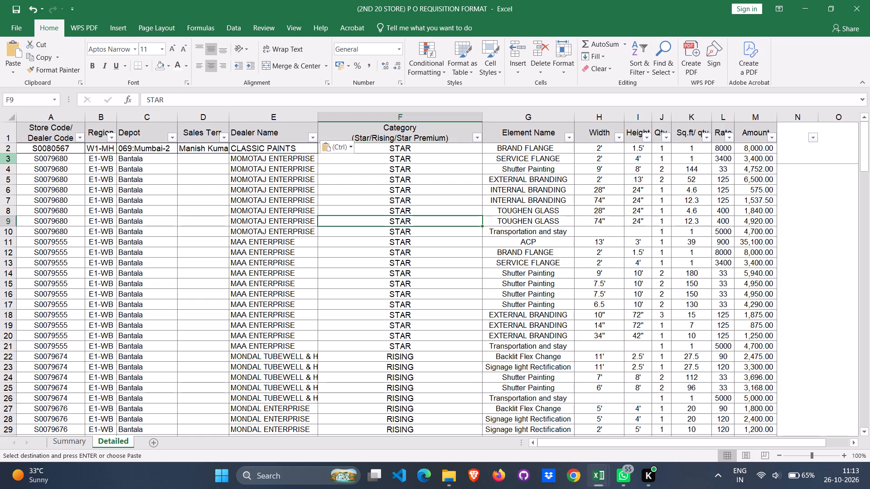
Clear the contents of the old sample records in rows 3 to 26 of the Detailed sheet.
drag(10, 158, 0, 398)
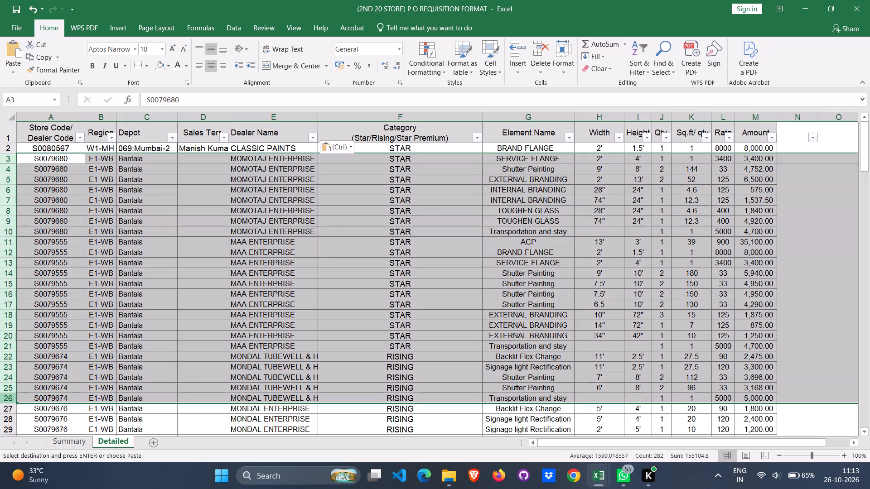
right_click(0, 399)
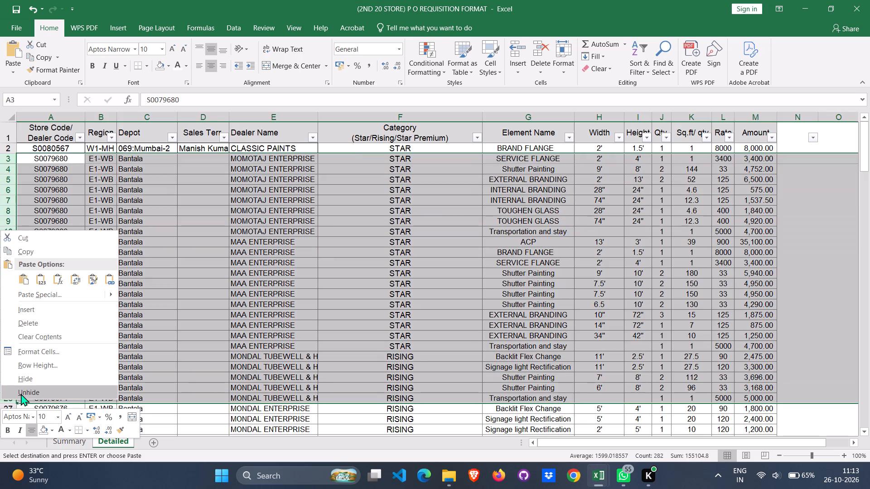
key(Delete)
key(Delete)
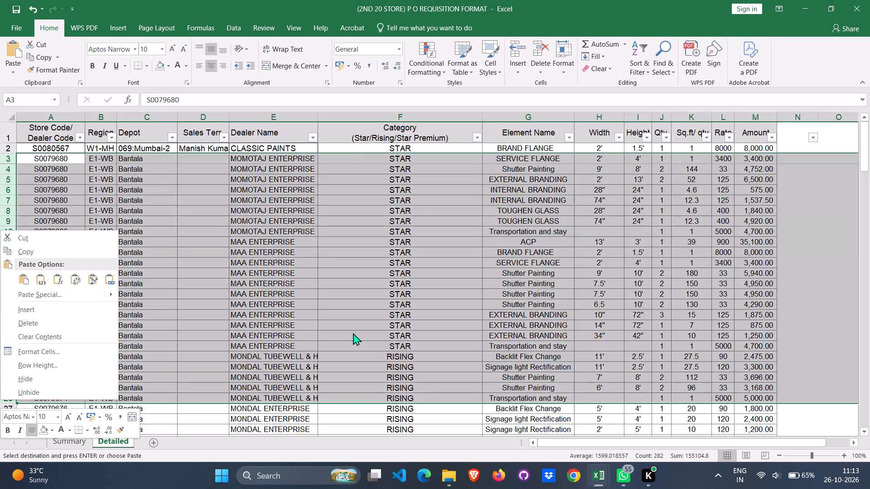
click(823, 238)
key(Delete)
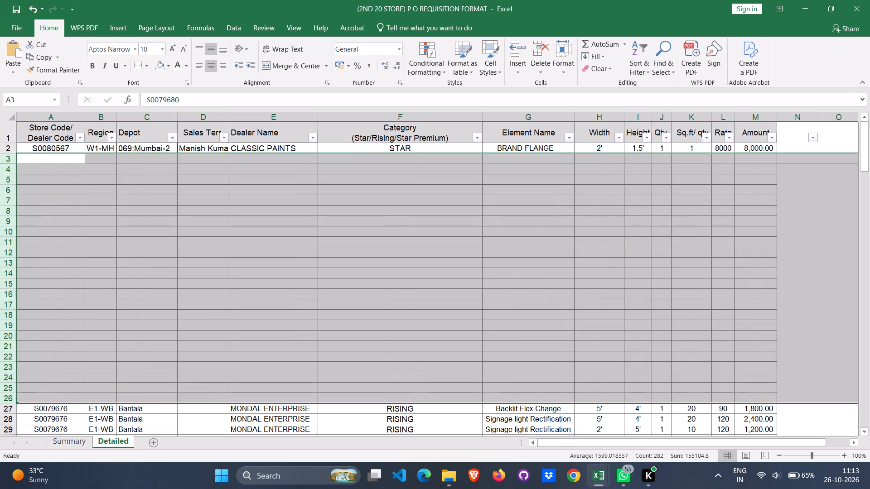
click(338, 273)
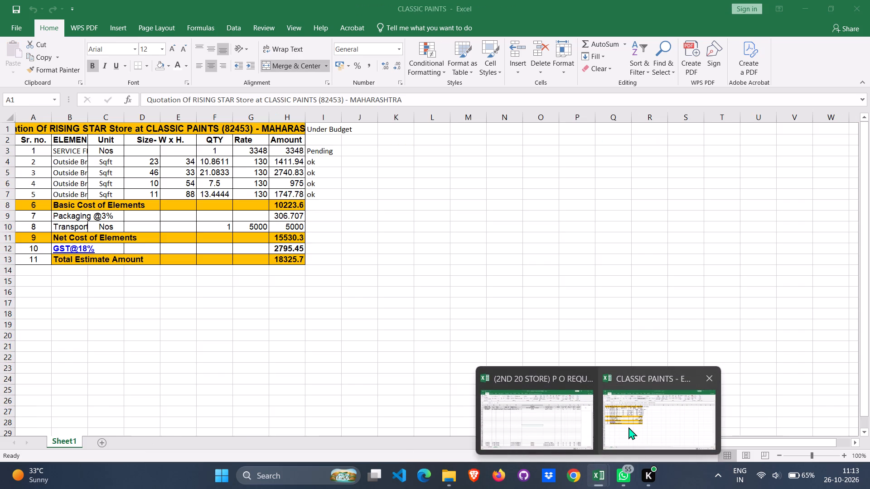
Switch to the CLASSIC PAINTS estimate and check how QTY is calculated for its first two elements.
click(628, 427)
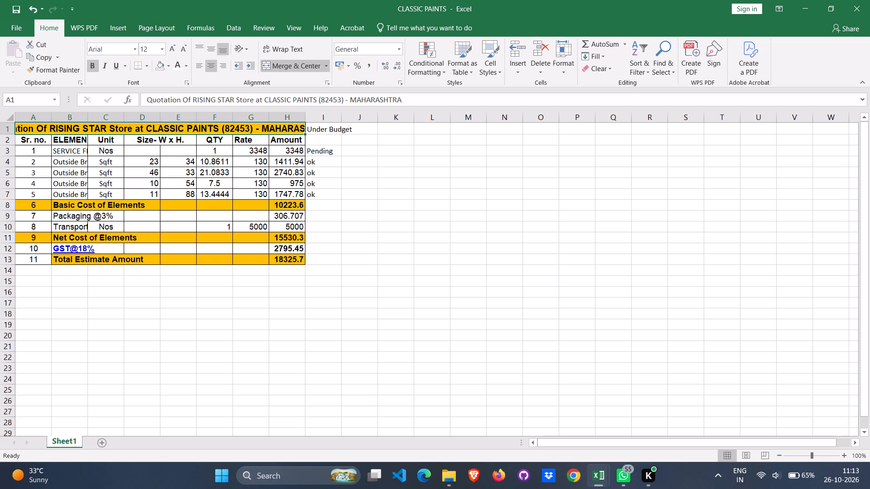
click(212, 149)
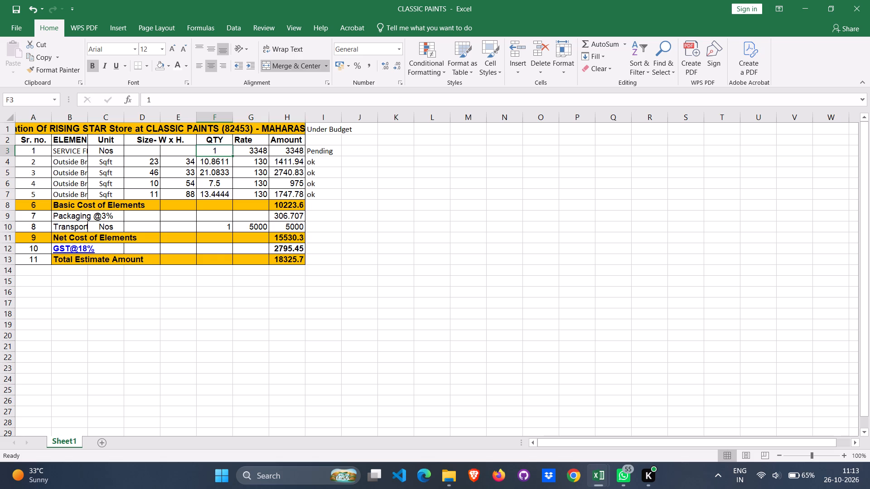
click(212, 160)
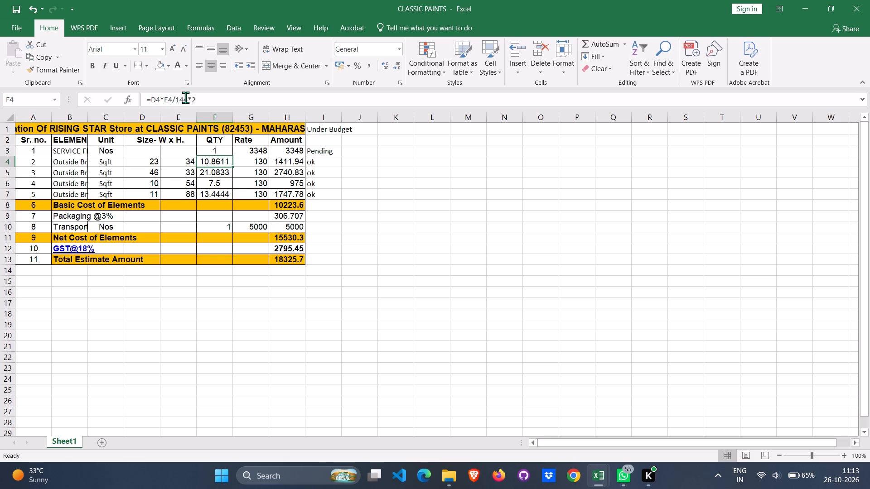
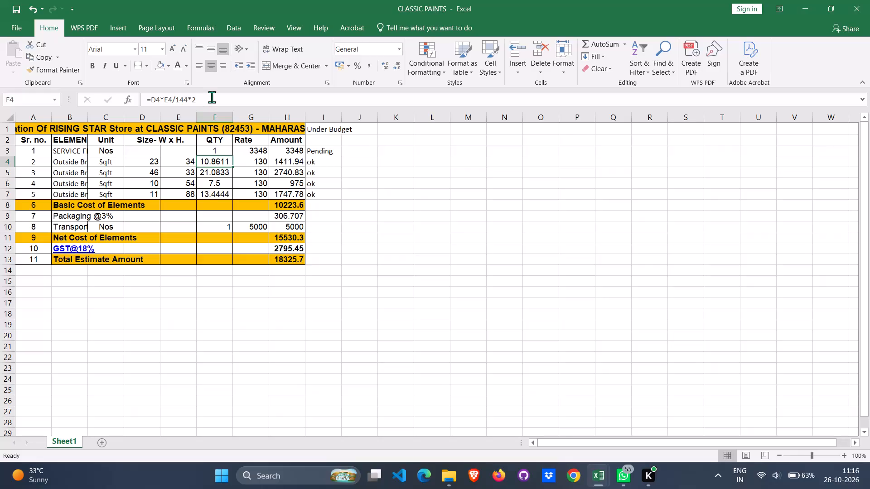
Change the second element's QTY formula to =D4*E4/144, fill it down through row 7, and save the CLASSIC PAINTS estimate.
click(212, 97)
key(BackSpace)
key(BackSpace)
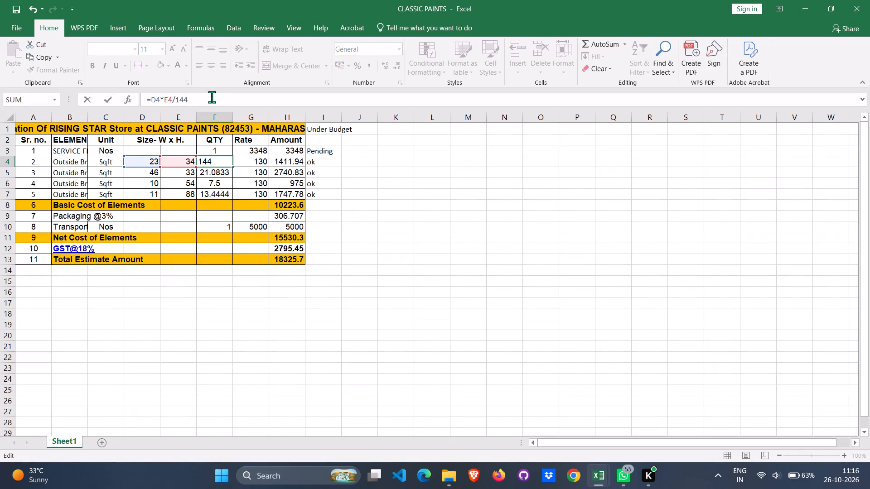
click(527, 335)
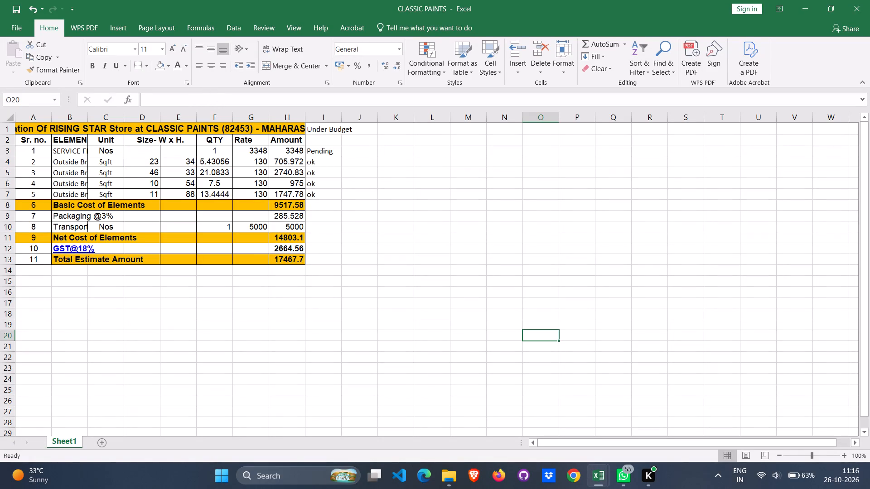
click(222, 161)
drag(232, 167, 232, 178)
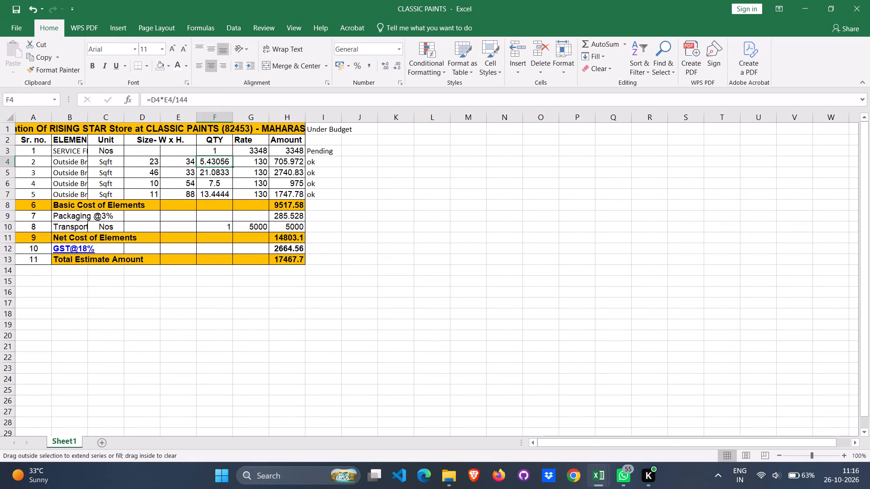
drag(232, 178, 232, 195)
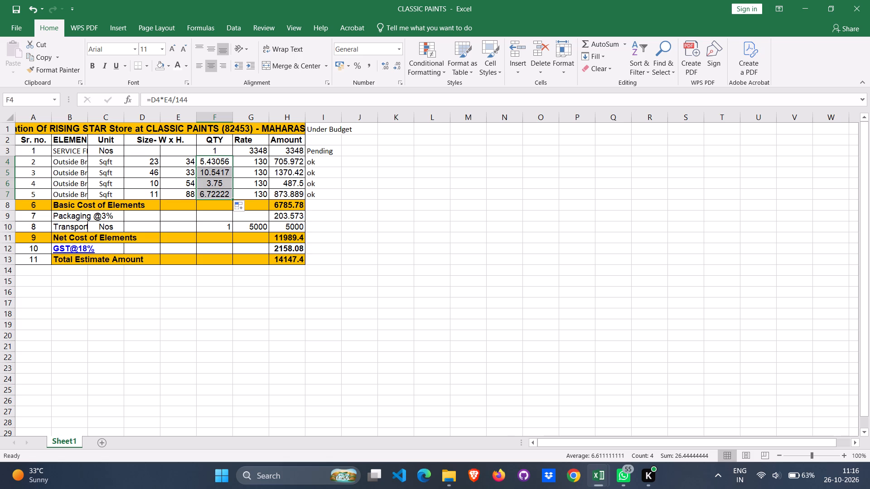
click(499, 276)
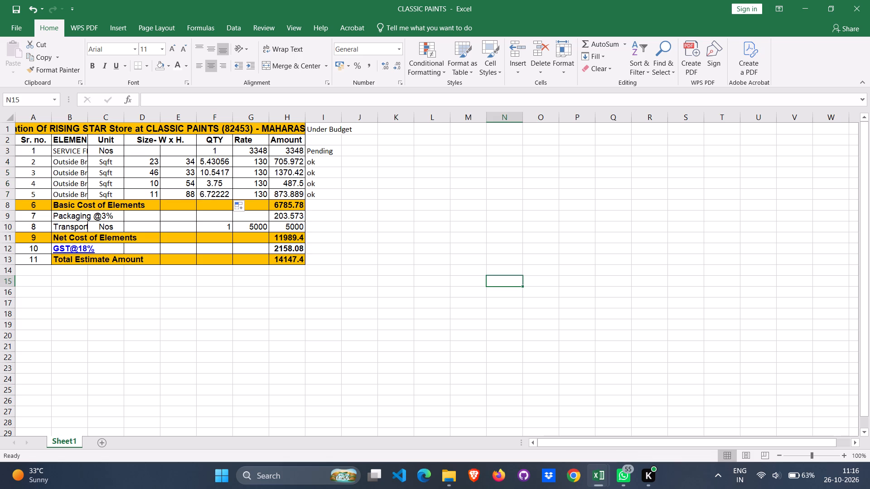
key(ctrl+s)
key(ctrl+s)
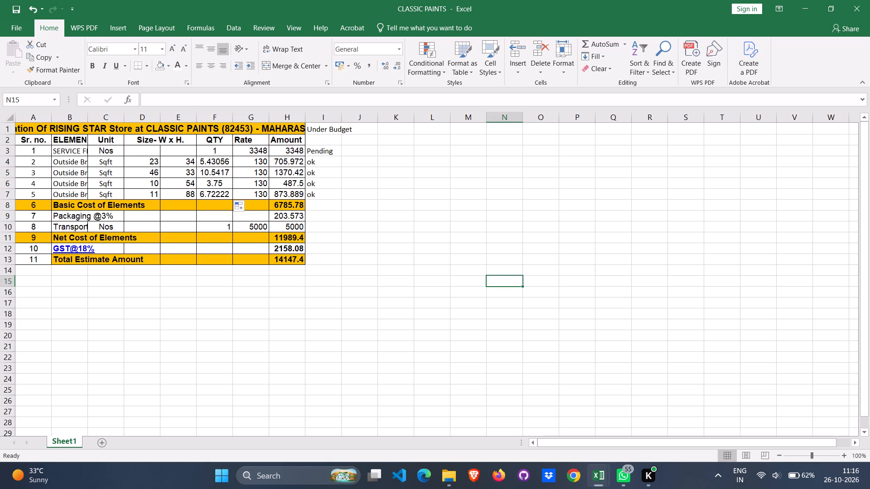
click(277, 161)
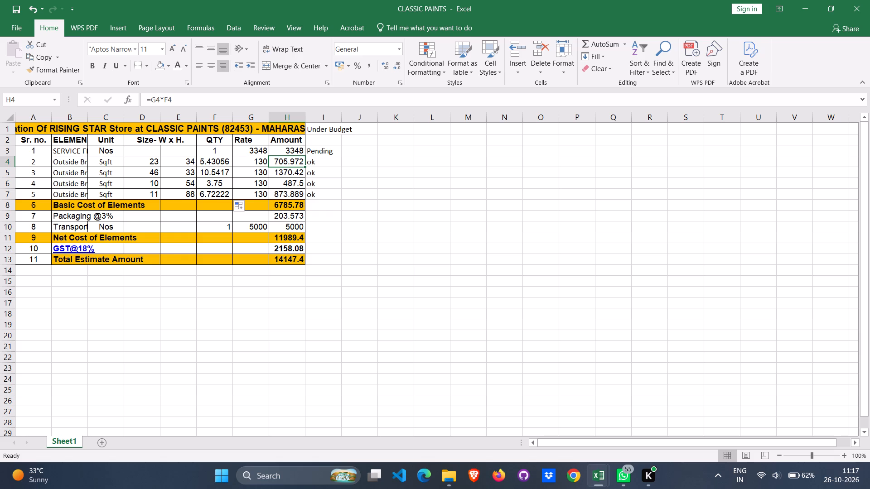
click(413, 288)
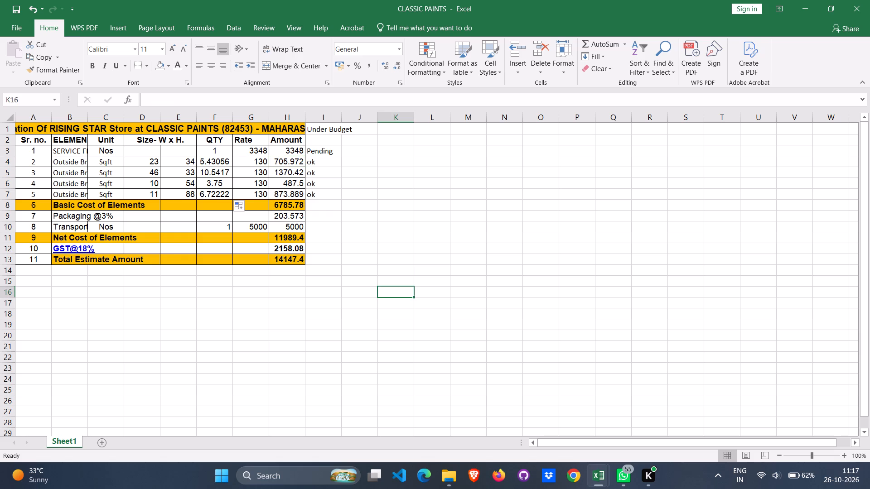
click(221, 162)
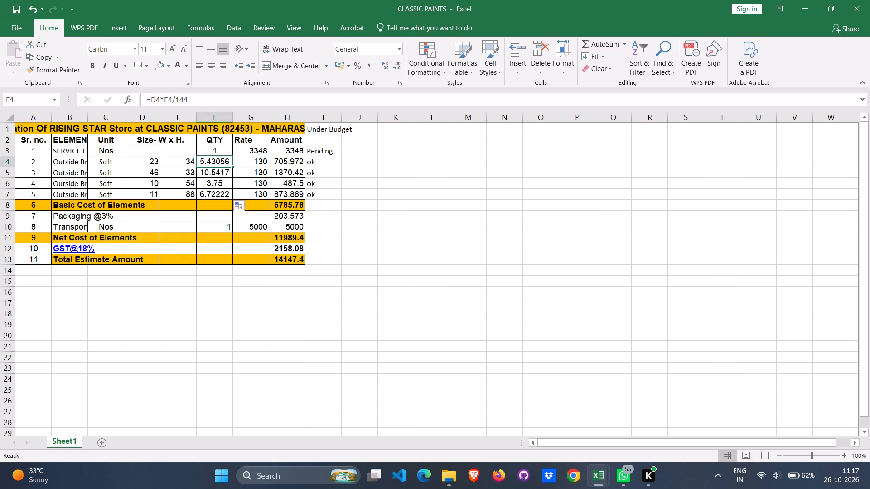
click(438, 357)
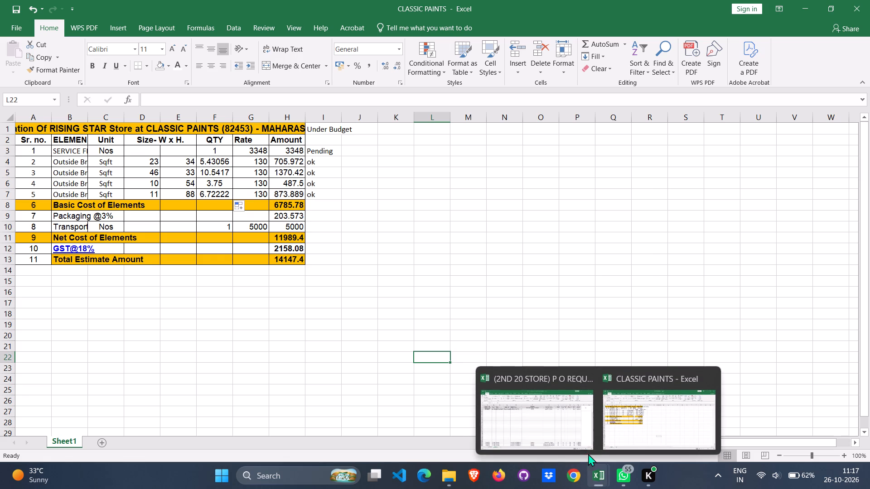
Set CLASSIC PAINTS' Total Amount in the requisition's Summary sheet to the estimate's net cost of elements, 11989.4.
click(572, 427)
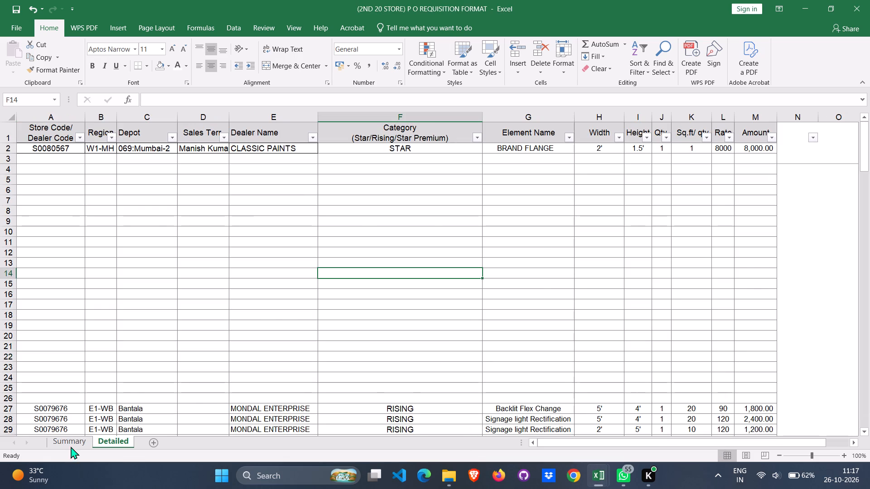
click(63, 442)
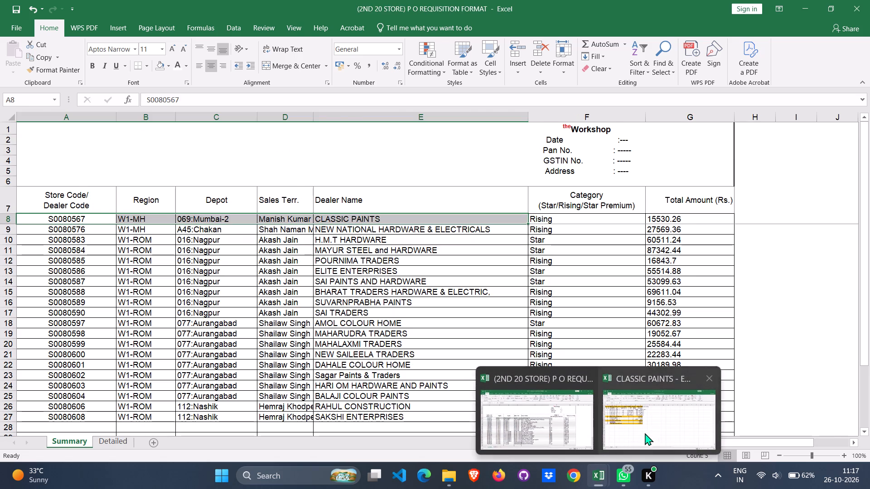
click(647, 431)
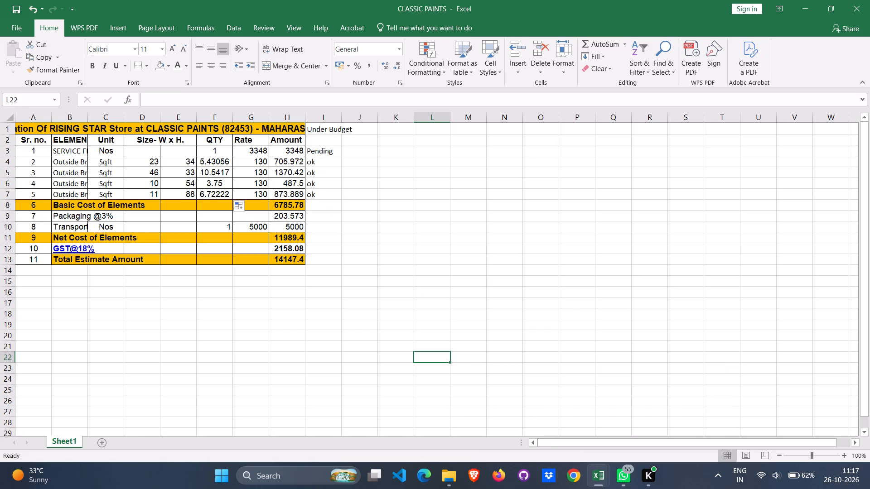
click(293, 239)
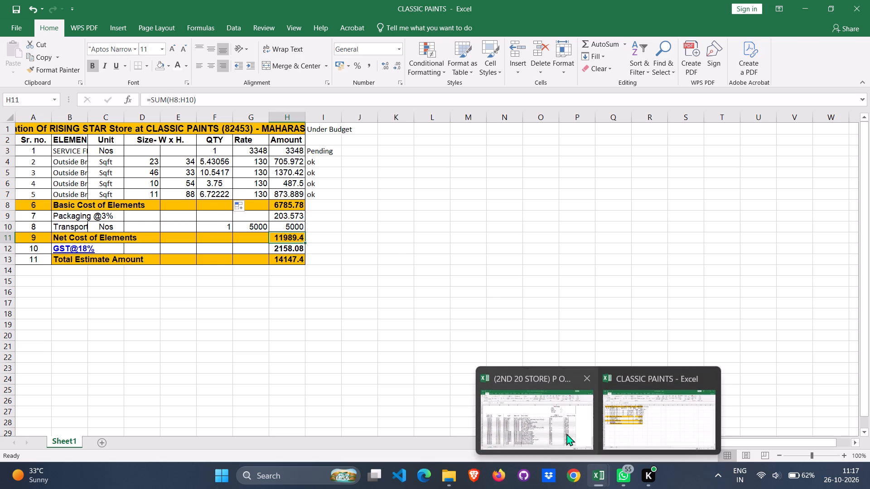
click(566, 433)
click(686, 219)
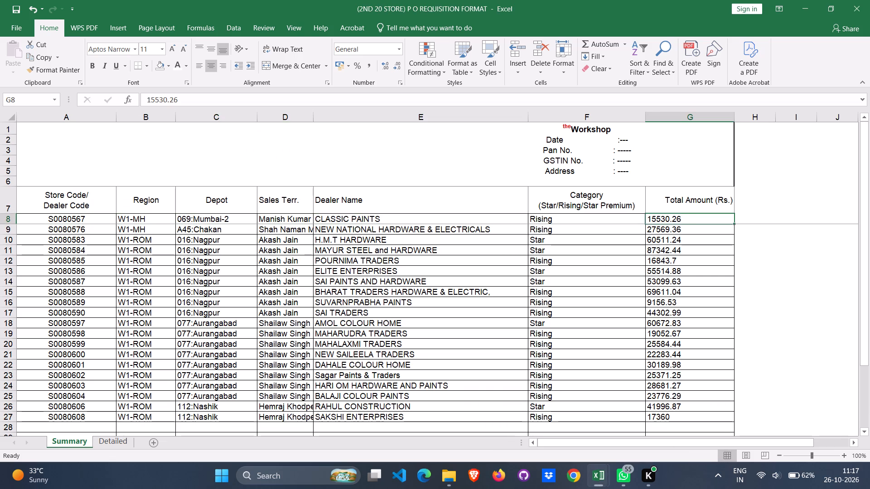
text(11989.)
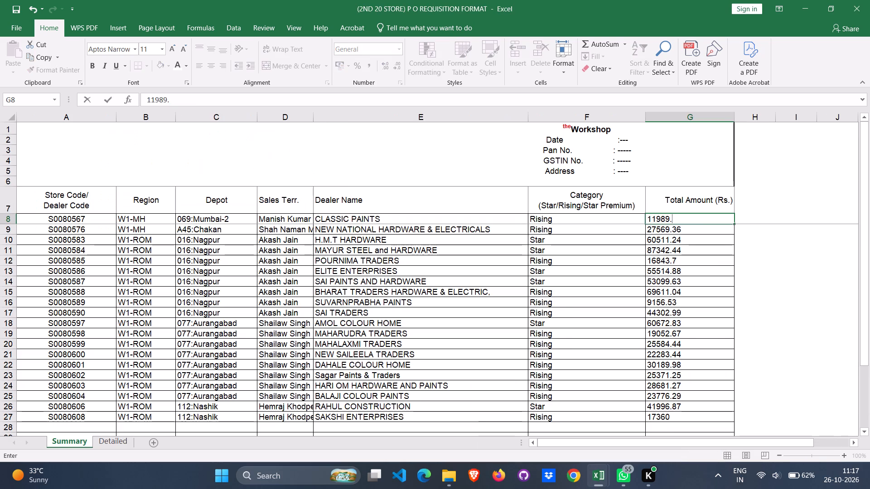
key(4)
key(Return)
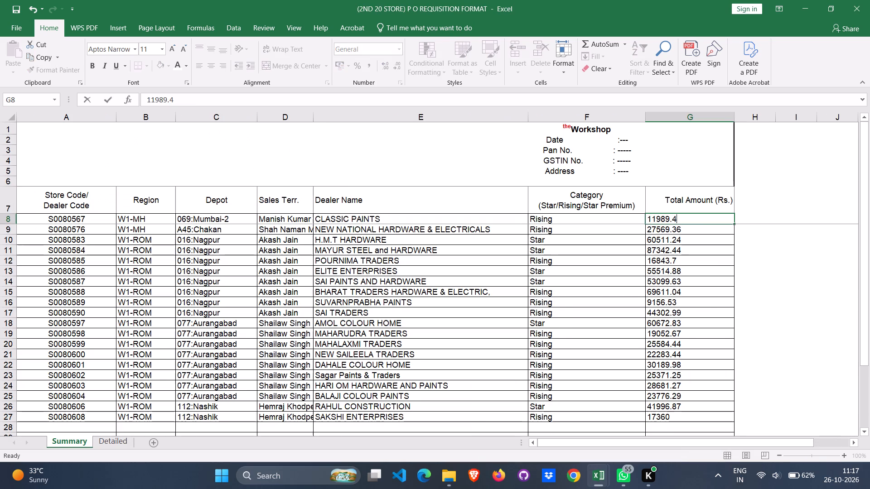
click(809, 316)
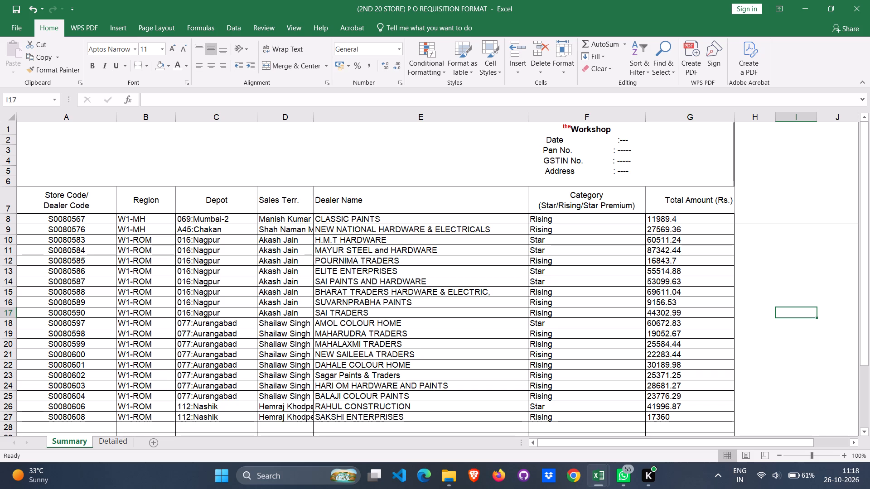
Enter Service flange as the element name in the Detailed sheet's CLASSIC PAINTS record, with width 23 and height 34.
click(105, 444)
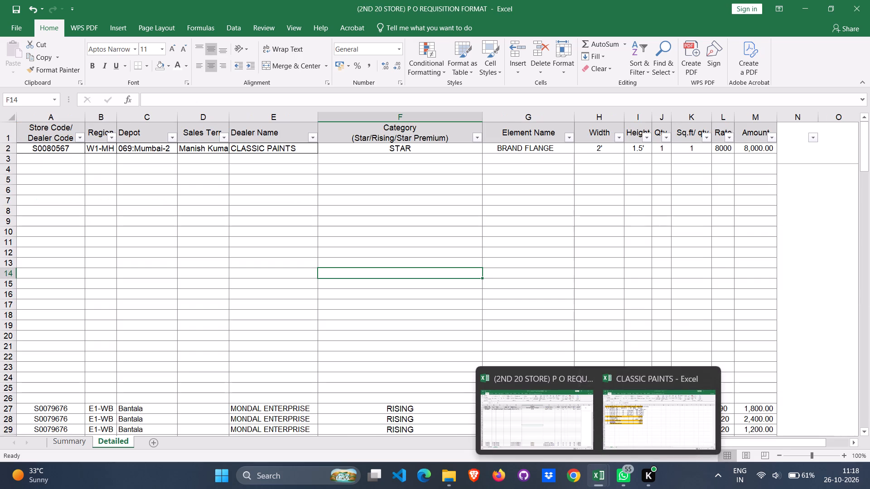
click(540, 146)
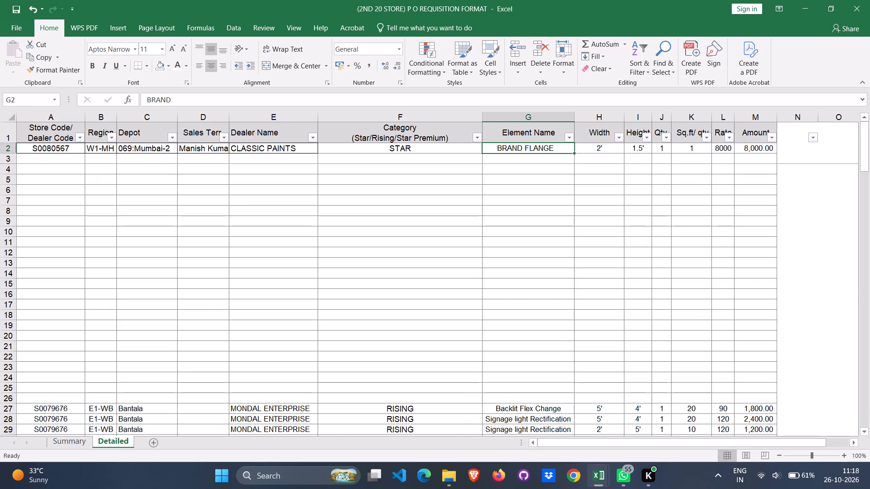
key(s)
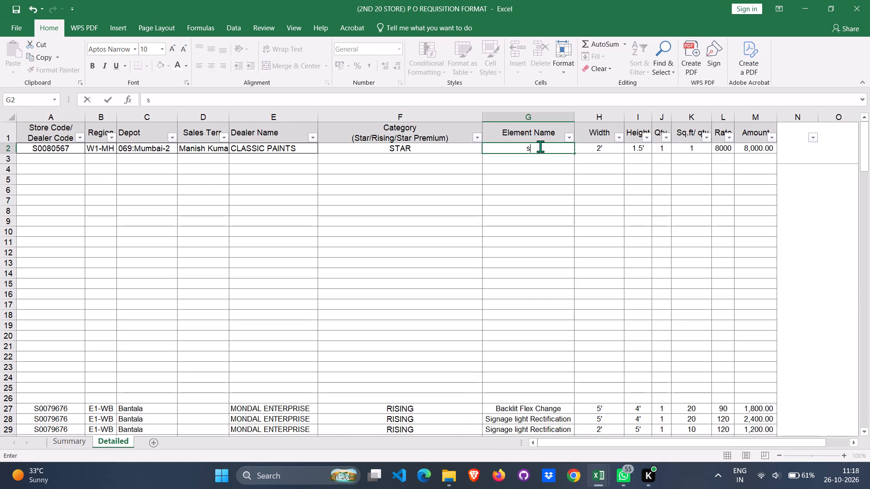
key(BackSpace)
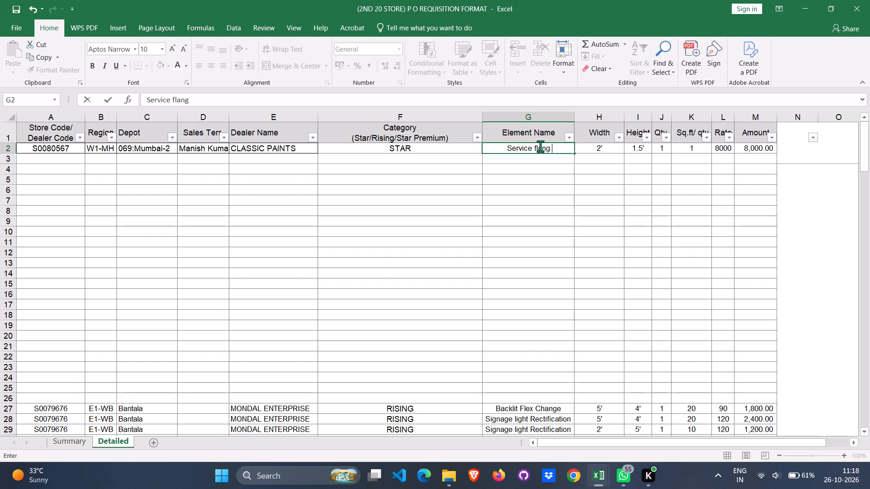
key(Right)
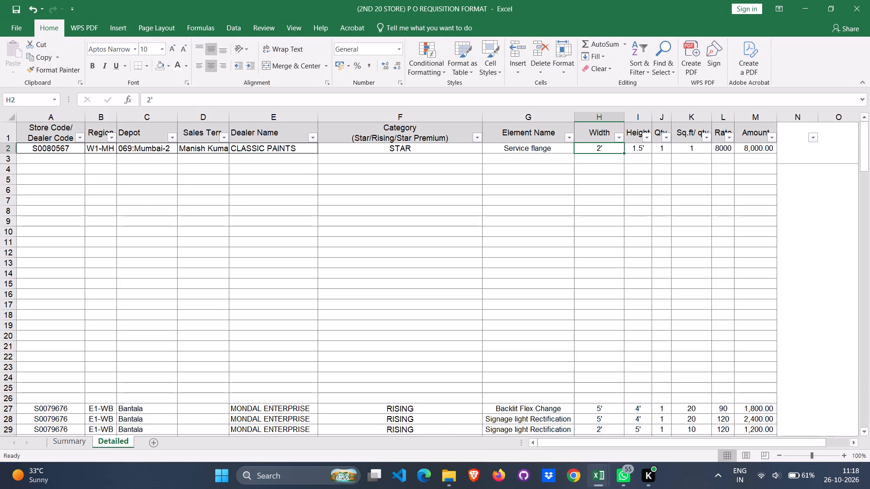
text(23)
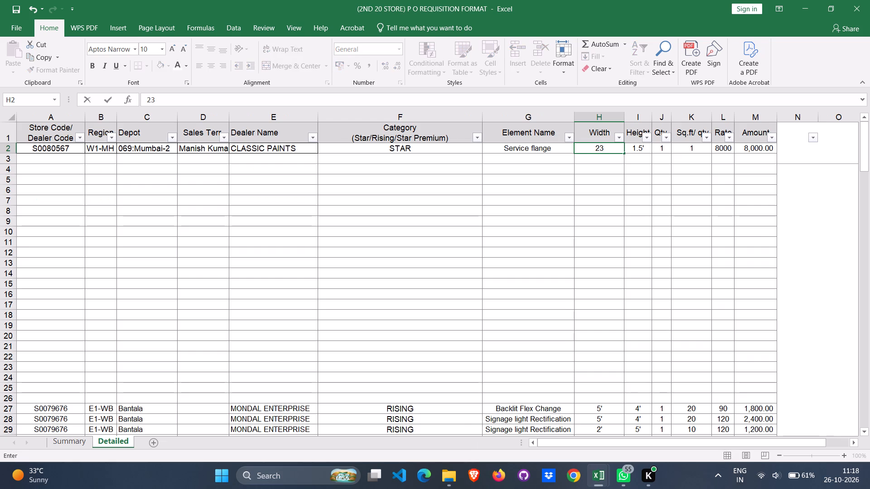
key(Right)
text(34)
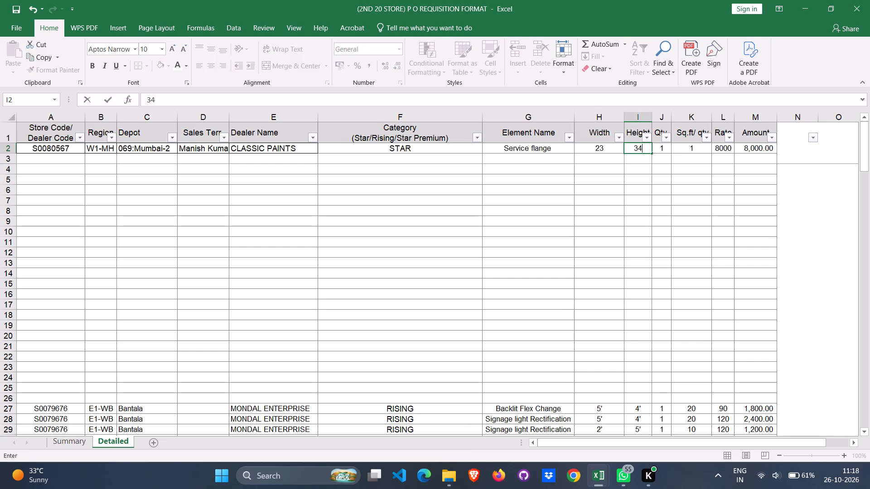
key(Right)
key(Right)
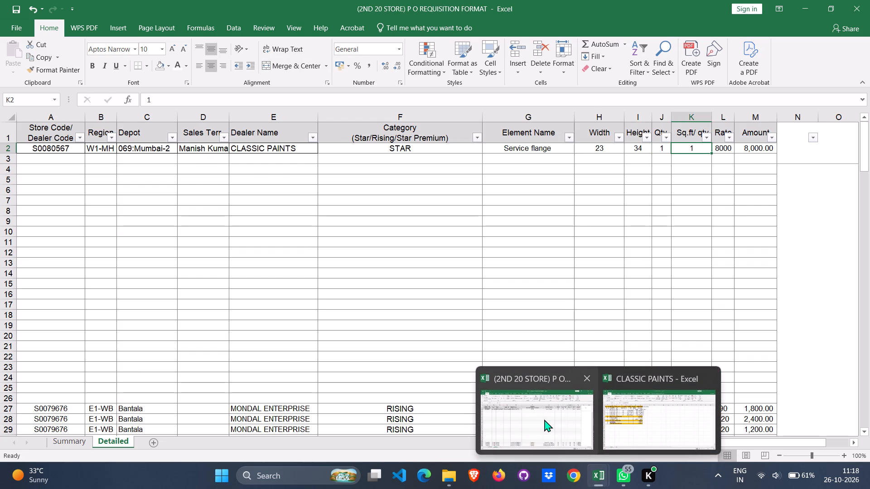
Copy the second element's QTY cell from the CLASSIC PAINTS estimate into the Detailed record's Sq.ft/qty cell in row 2.
click(635, 411)
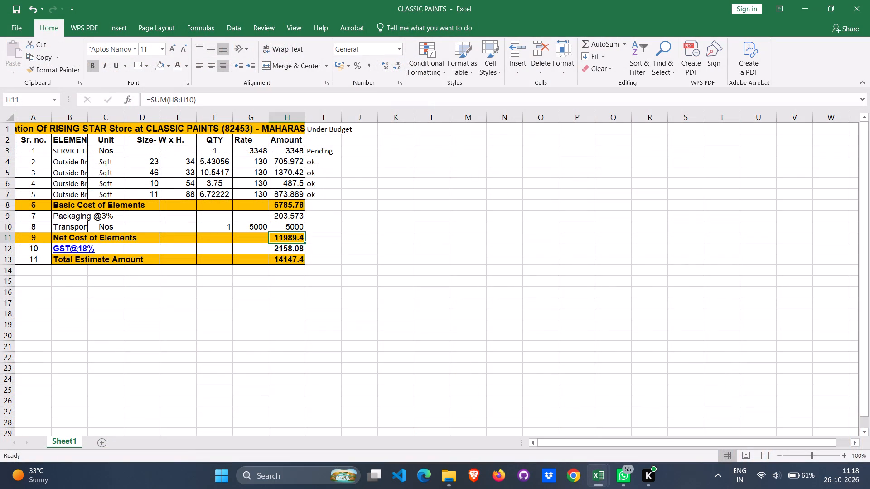
click(216, 162)
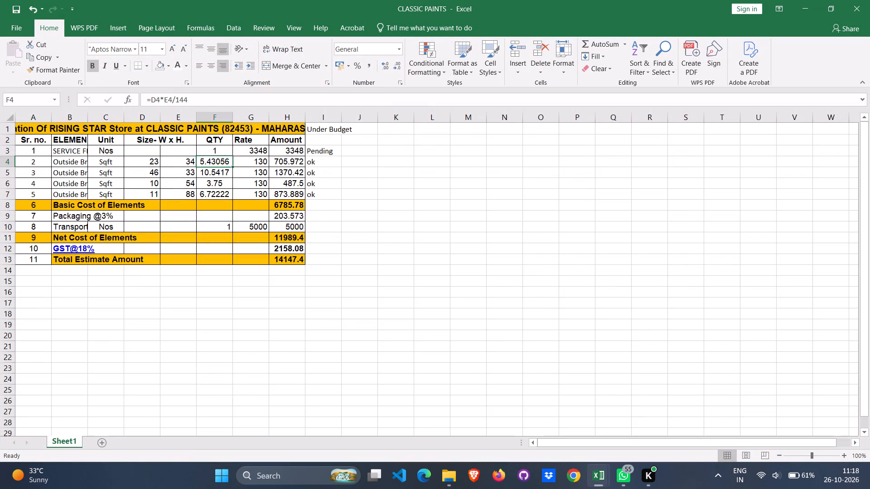
key(ctrl+c)
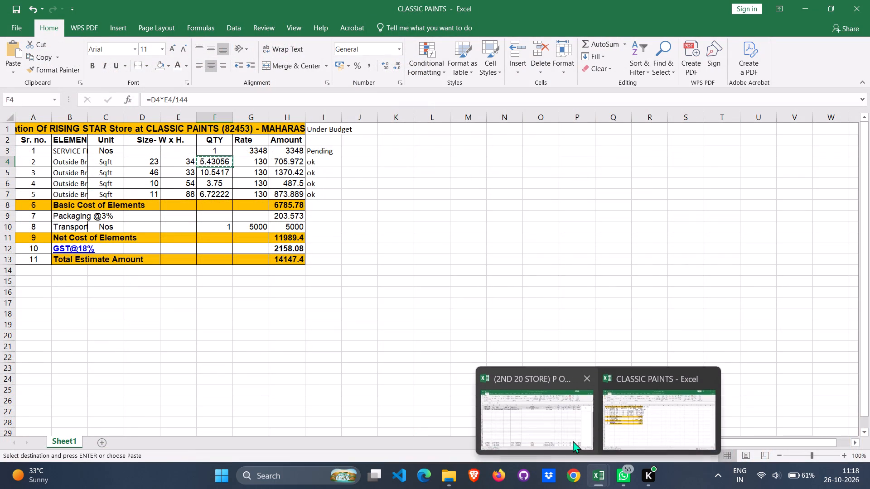
click(573, 441)
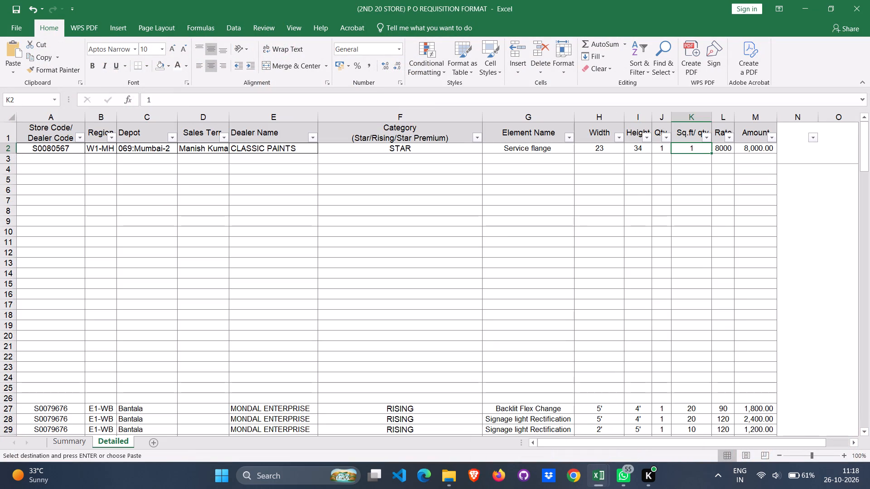
key(ctrl+v)
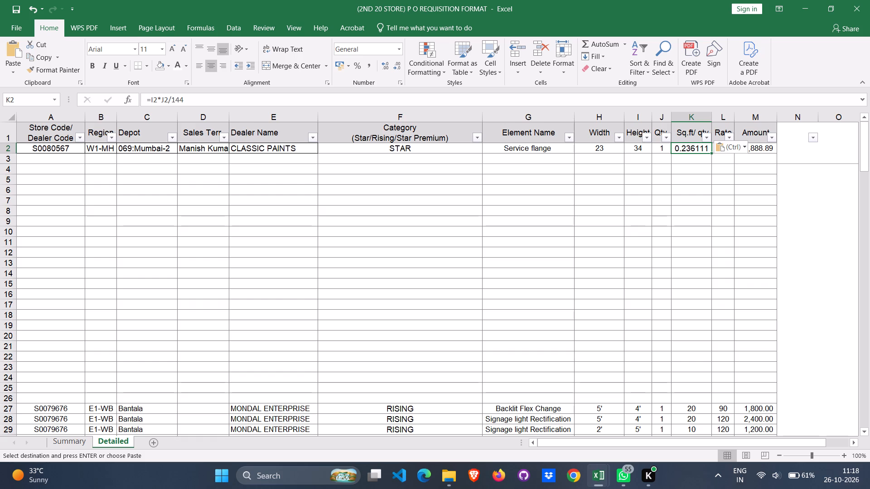
click(812, 262)
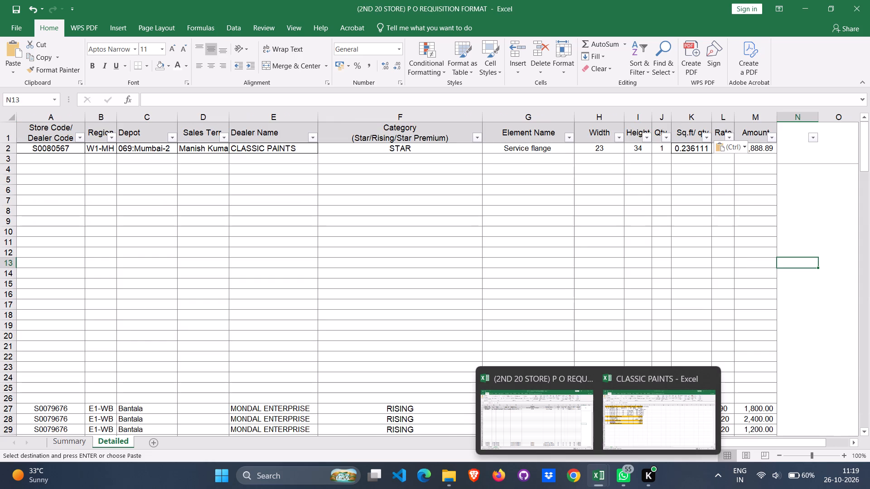
Autofit the Detailed sheet's Rate column and set the Service flange rate in row 2 to 3348.
click(806, 211)
double_click(734, 121)
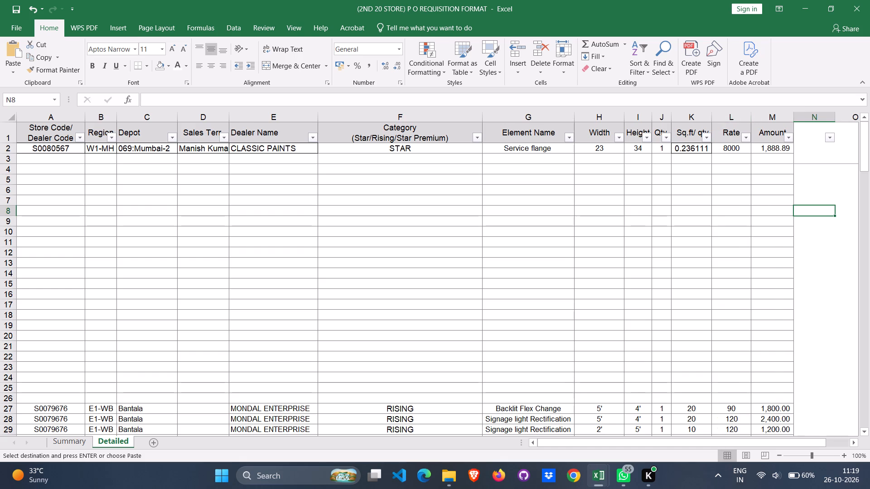
click(739, 148)
text(3348)
key(Right)
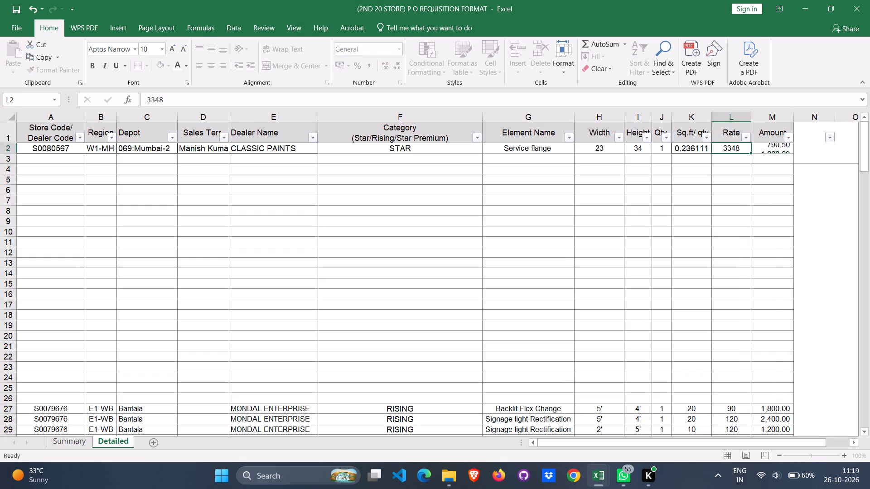
Correct the Service flange's Sq.ft/qty formula in row 2 of the Detailed sheet to height times width, =I2*H2/144.
click(782, 218)
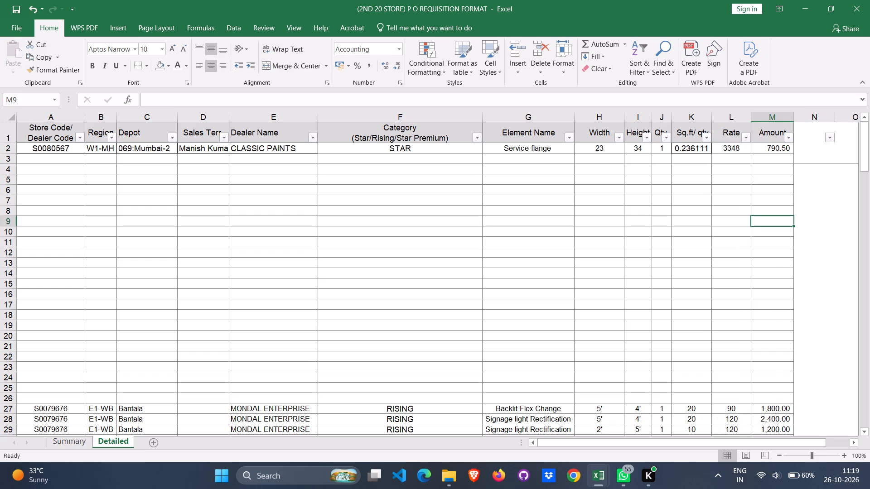
click(683, 148)
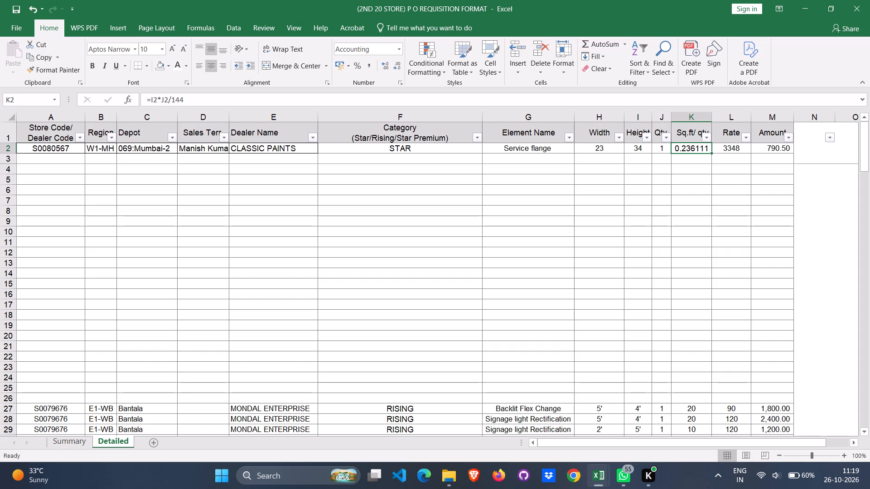
click(167, 103)
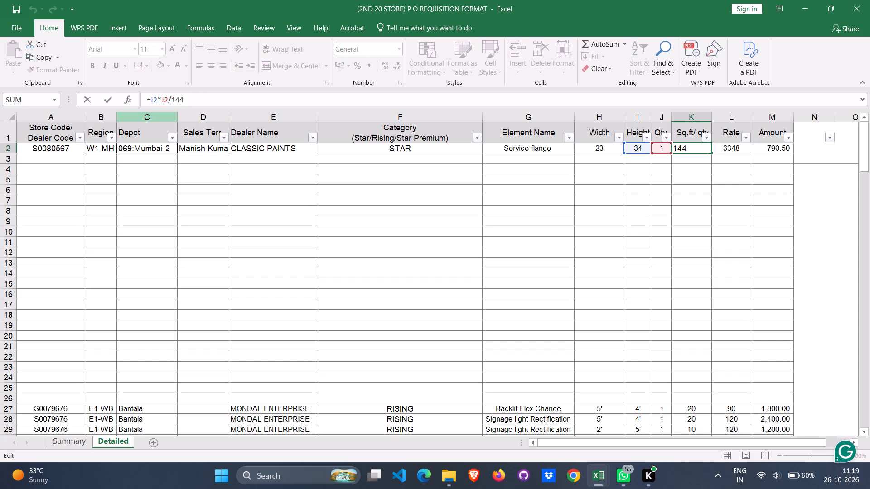
key(BackSpace)
key(BackSpace)
key(h)
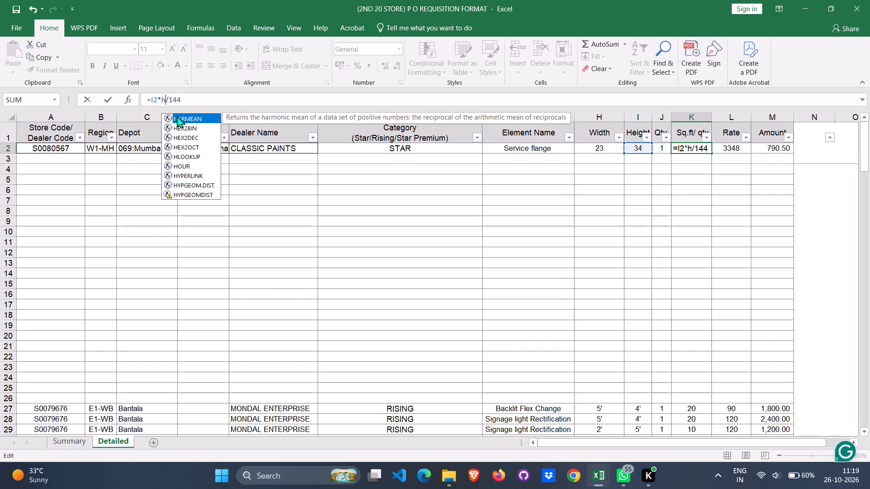
key(2)
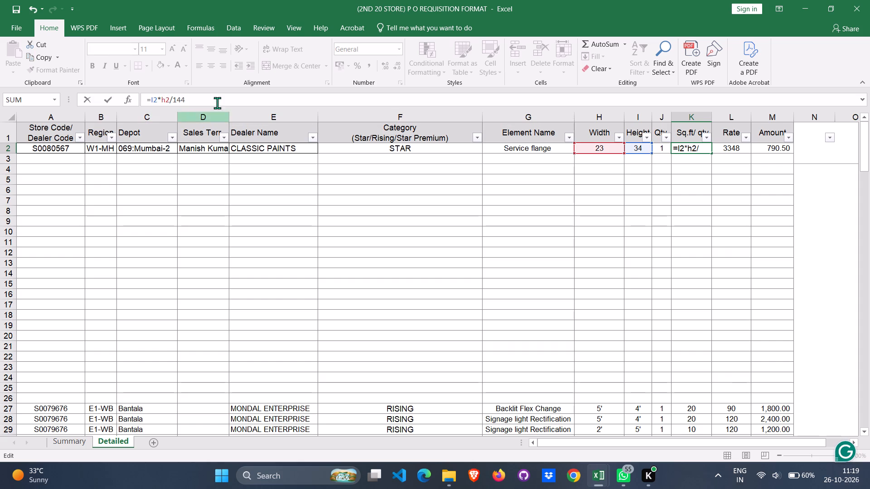
click(813, 275)
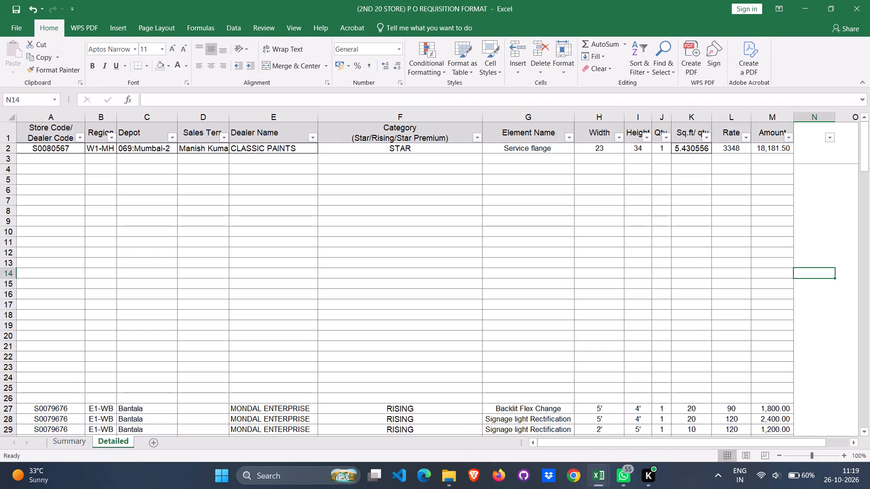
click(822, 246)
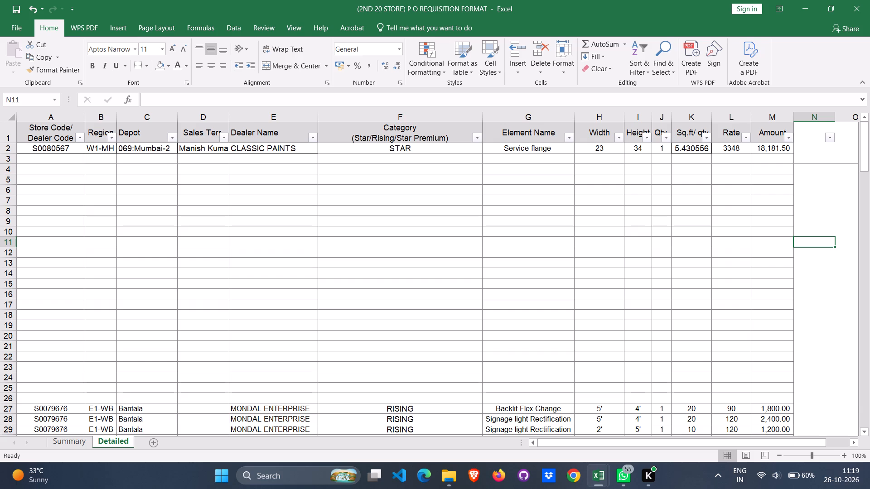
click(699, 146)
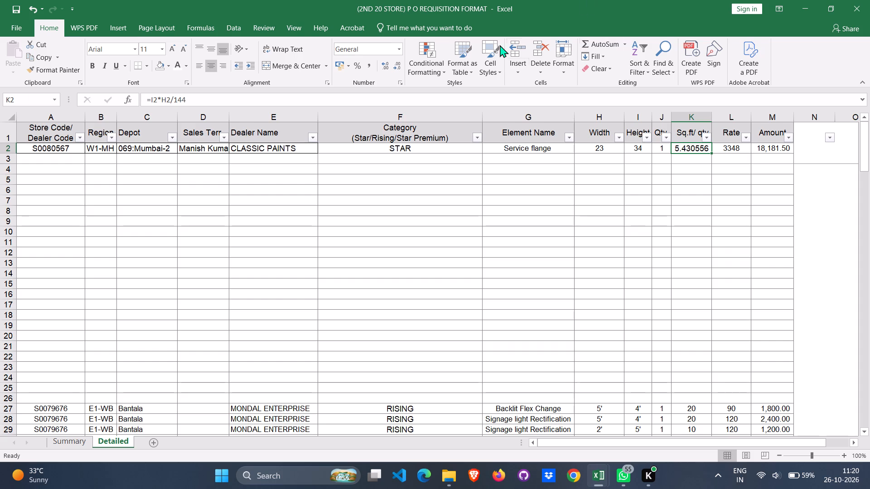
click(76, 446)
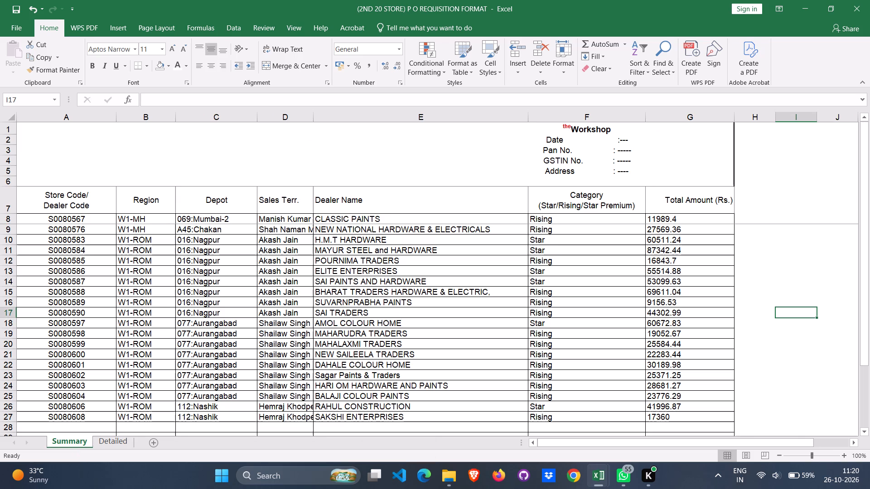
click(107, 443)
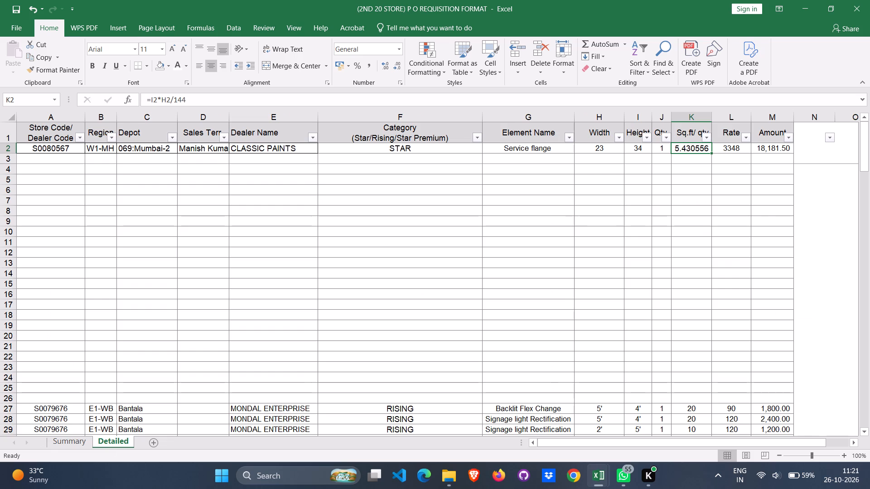
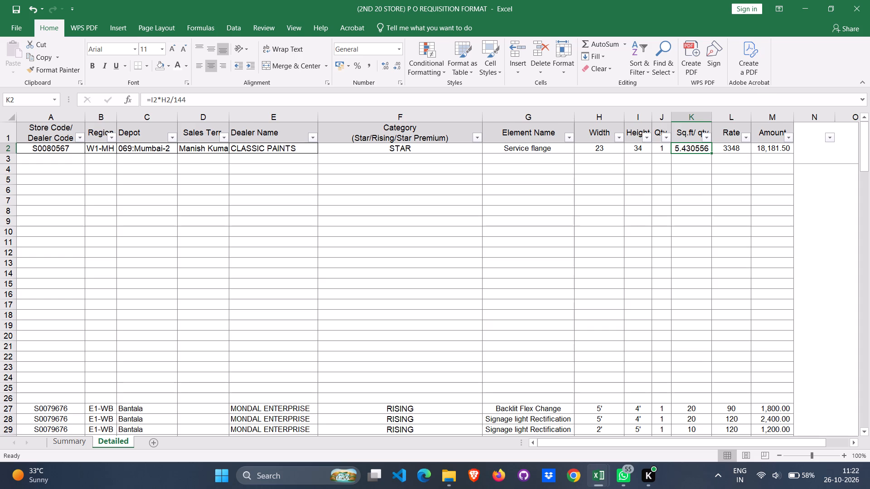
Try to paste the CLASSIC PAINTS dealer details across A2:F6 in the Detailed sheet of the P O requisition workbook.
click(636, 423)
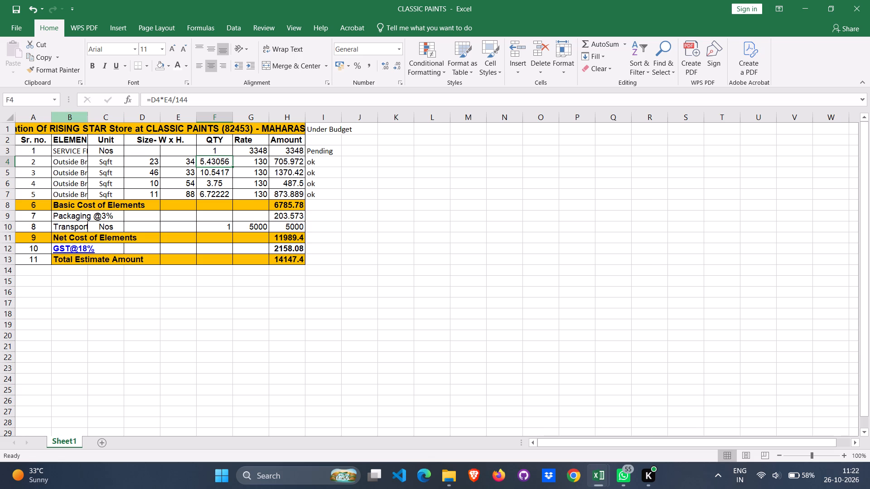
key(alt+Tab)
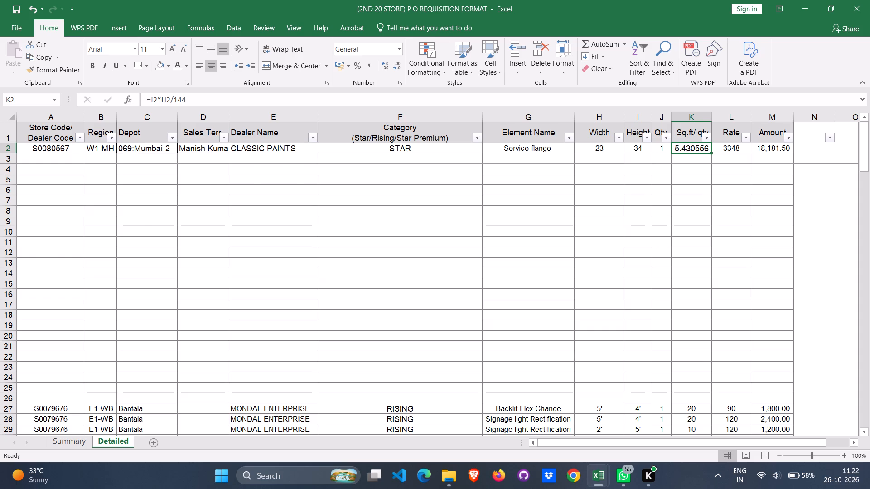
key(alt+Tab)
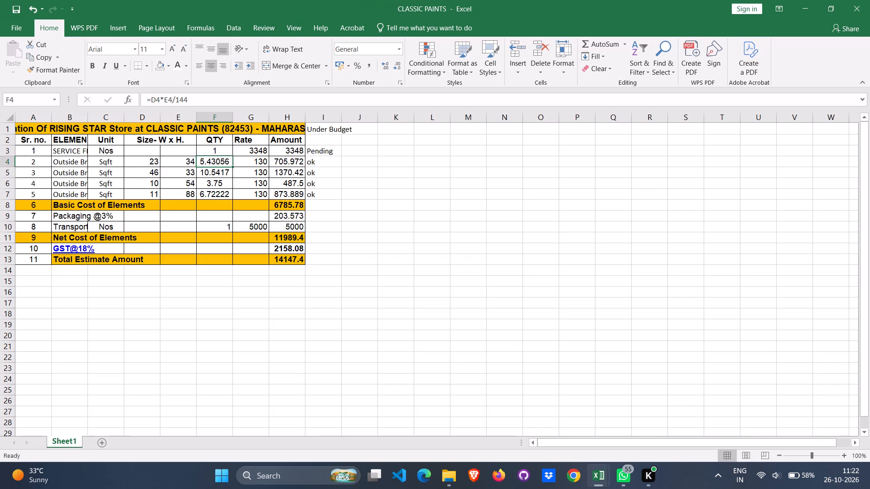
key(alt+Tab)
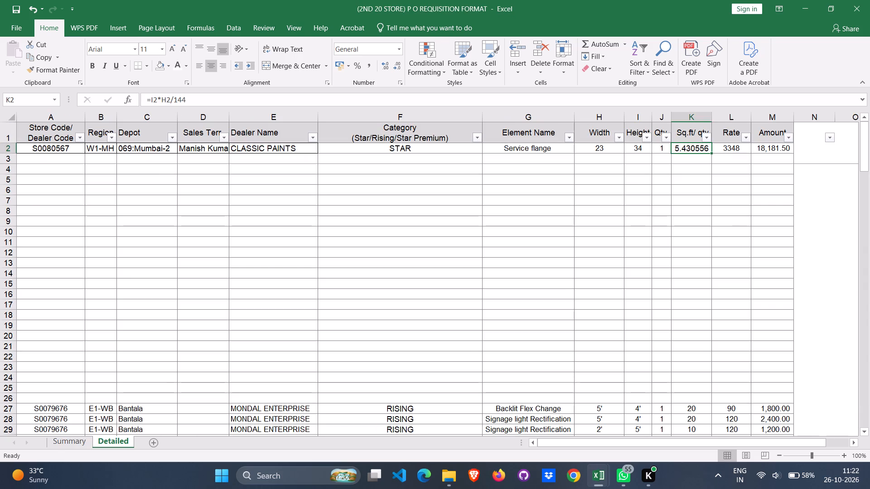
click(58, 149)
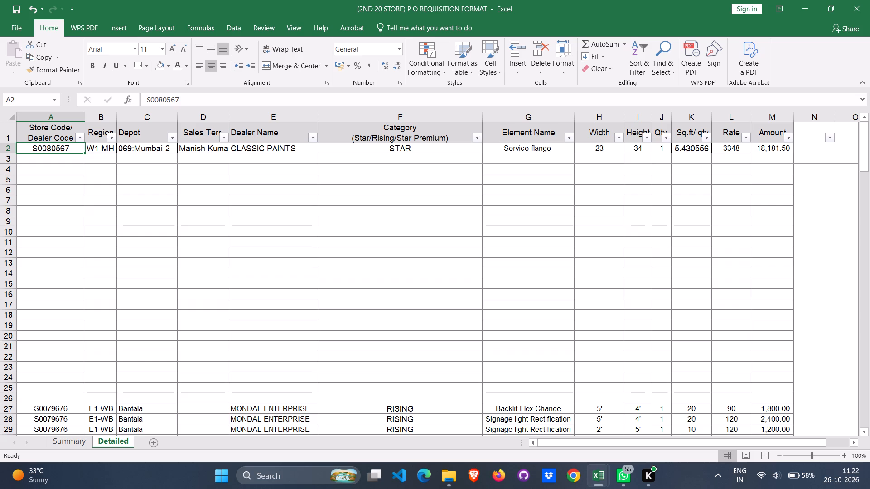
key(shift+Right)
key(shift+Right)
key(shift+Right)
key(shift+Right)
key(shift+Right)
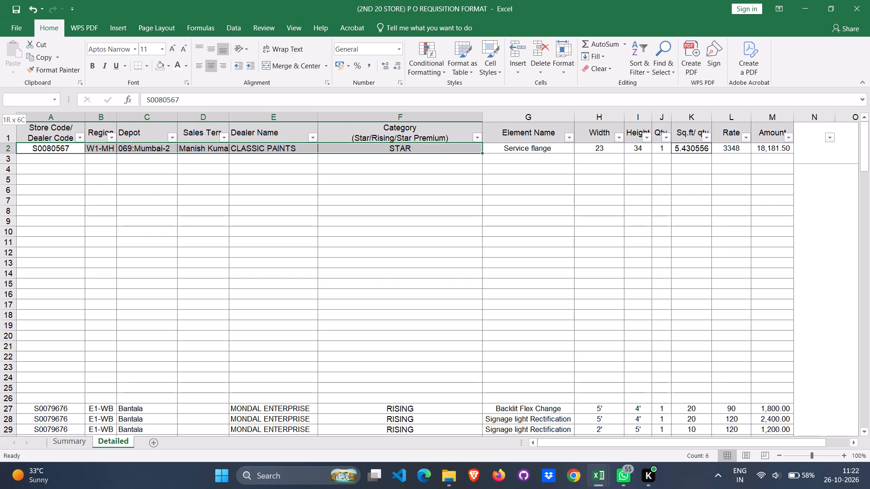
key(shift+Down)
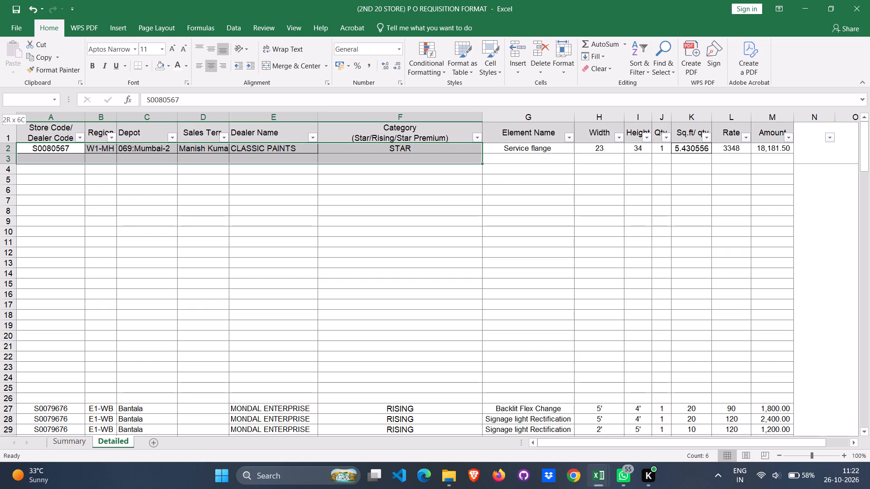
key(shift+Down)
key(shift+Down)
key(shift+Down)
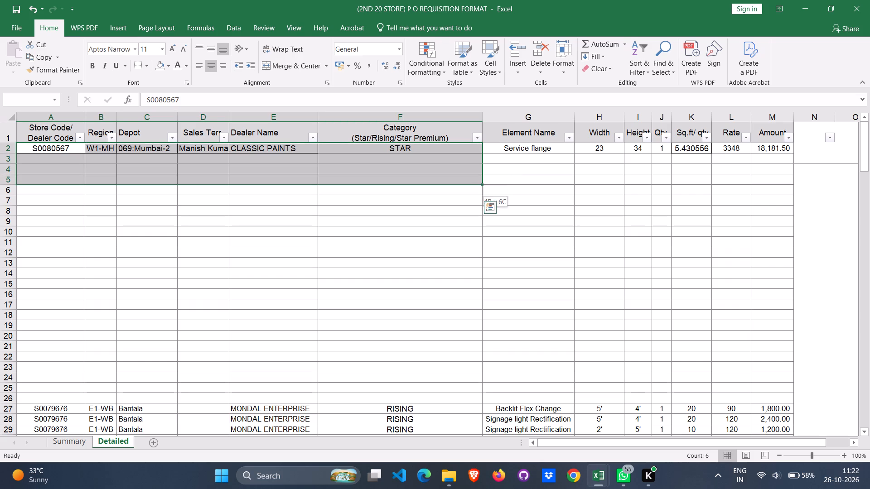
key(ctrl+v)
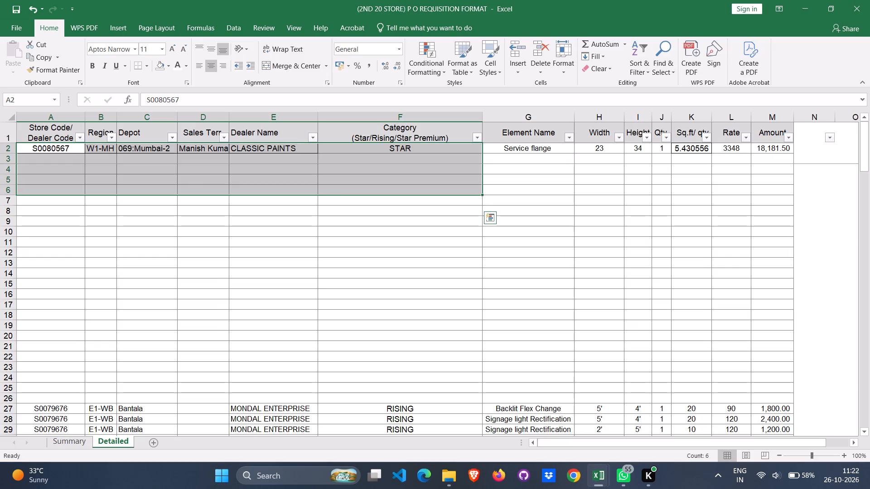
Copy the CLASSIC PAINTS store code through category cells from row 2 into rows 3 to 6 of the Detailed sheet and save.
click(371, 150)
key(Left)
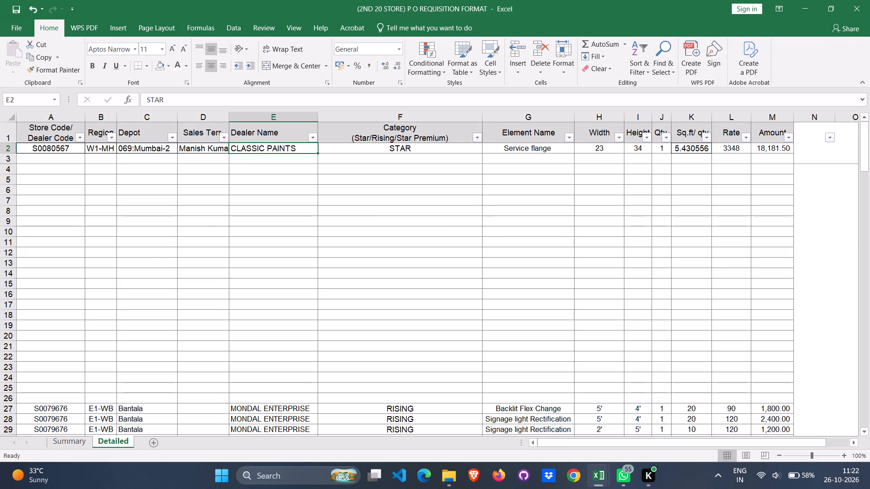
key(Left)
key(Left)
key(Left)
key(Left)
key(shift+Right)
key(shift+Right)
key(shift+Right)
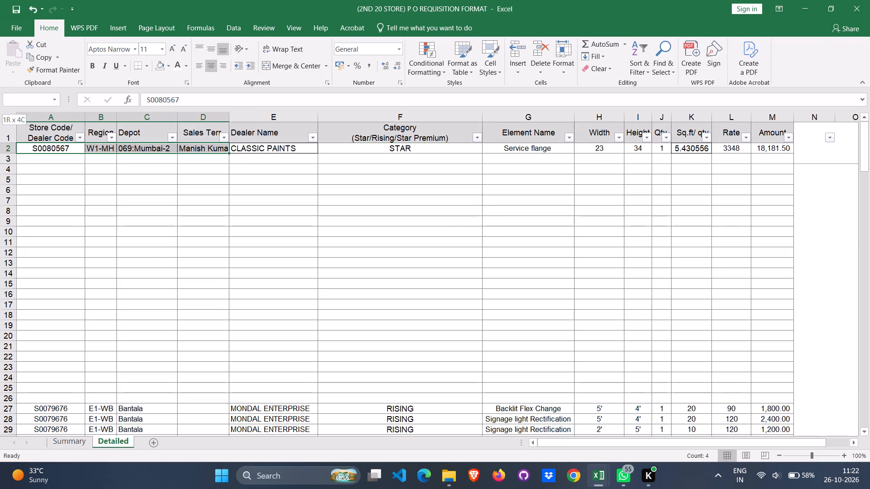
key(shift+Right)
key(shift+Right)
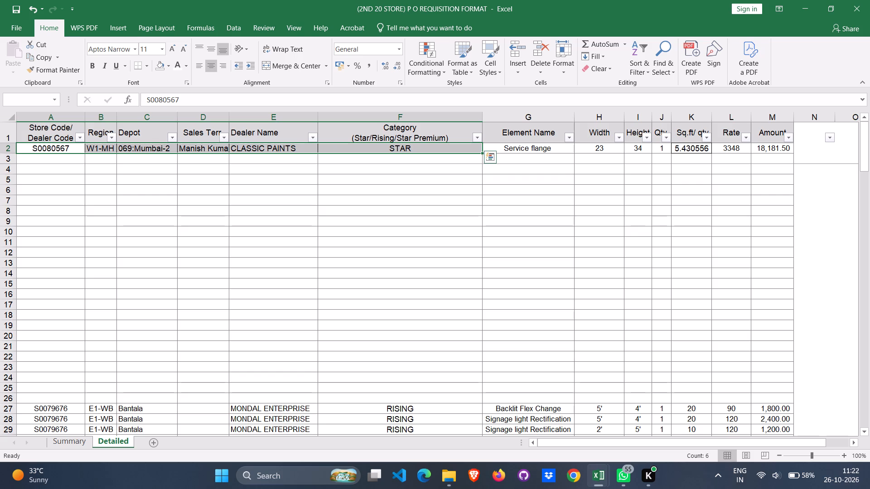
key(ctrl+c)
key(shift+Down)
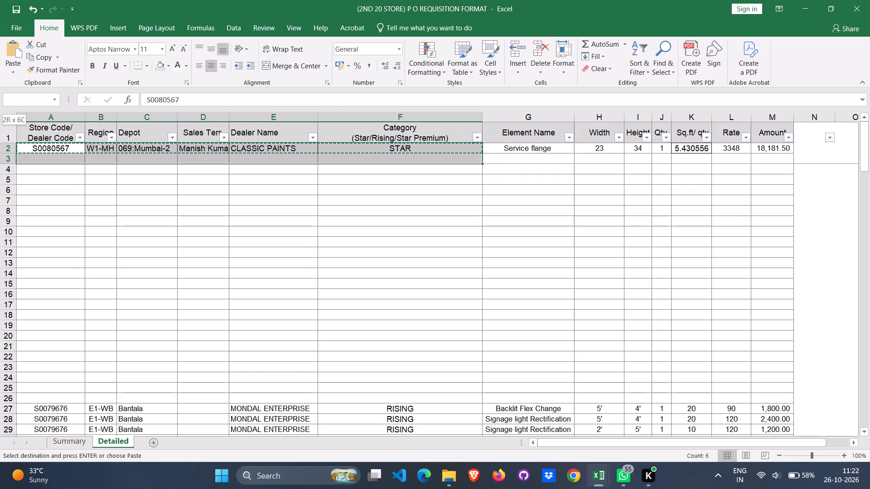
key(shift+Down)
key(shift+Down)
key(shift+Down)
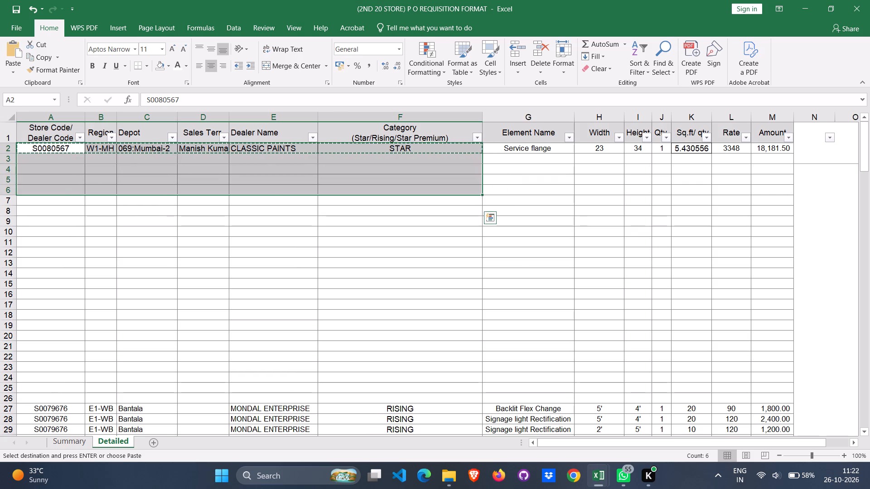
key(ctrl+v)
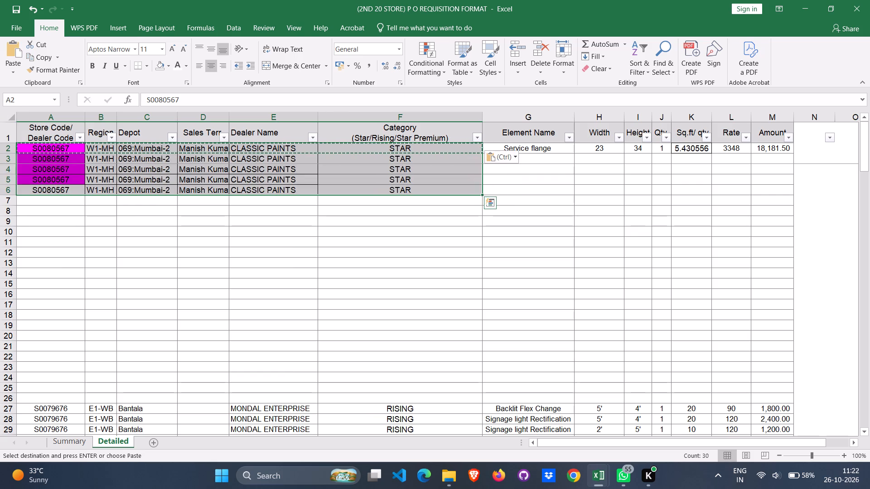
click(361, 185)
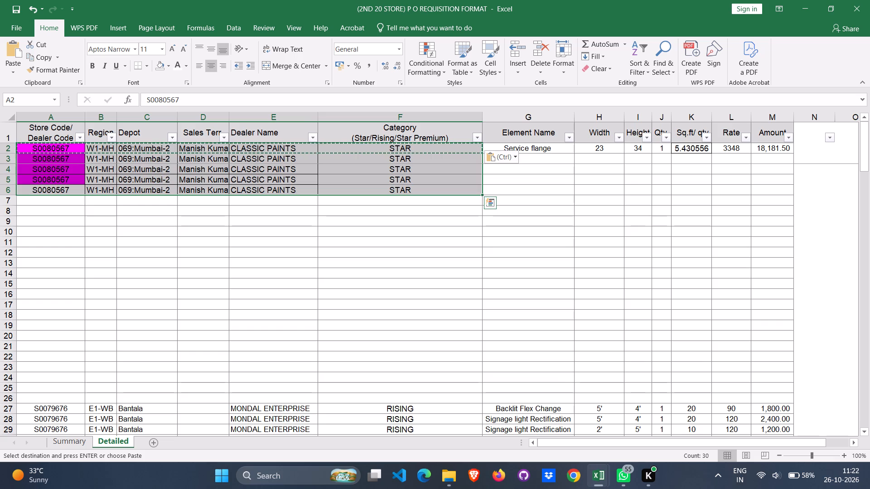
click(66, 188)
click(531, 158)
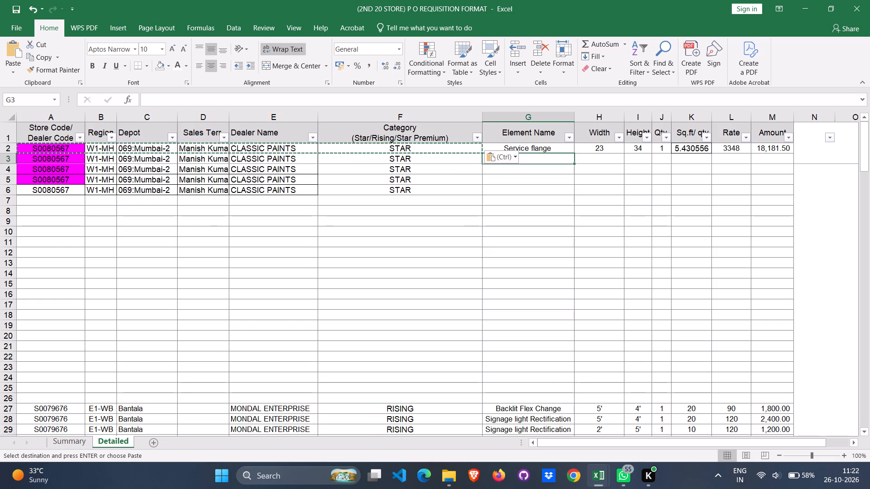
key(ctrl+s)
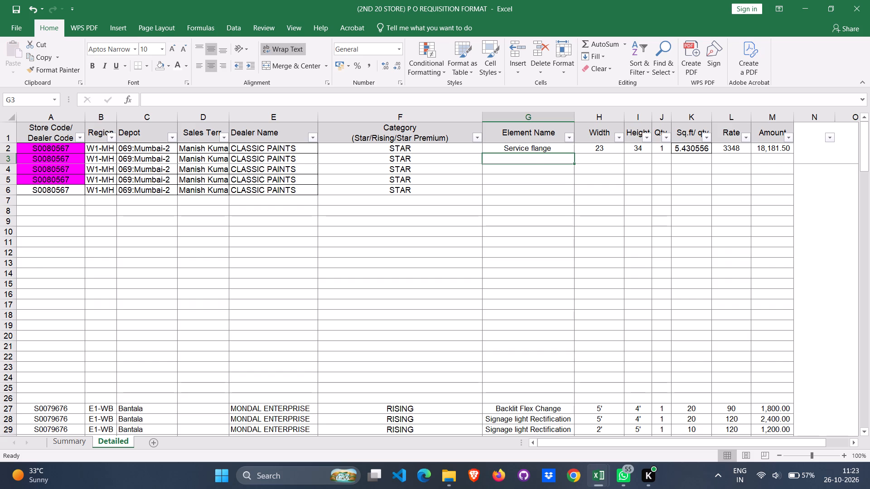
Using the CLASSIC PAINTS estimate as reference, enter Outside branding as the element name in row 3 of the Detailed sheet and save.
key(alt+Tab)
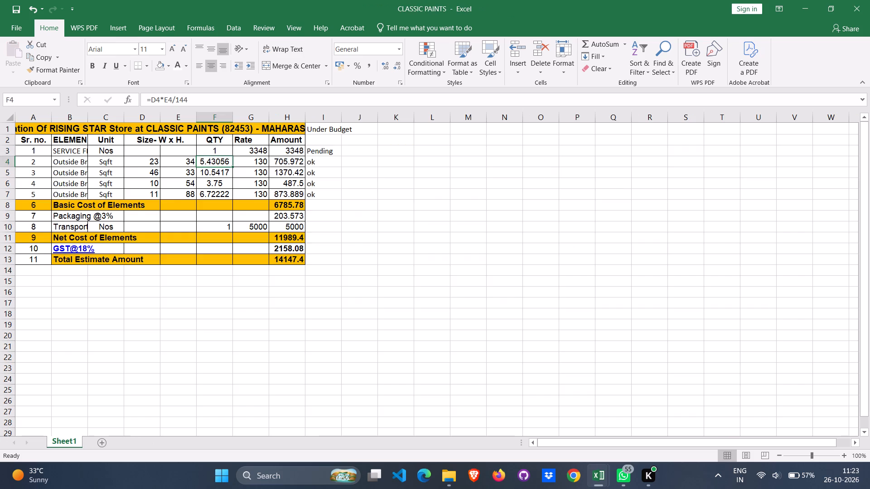
key(alt+Tab)
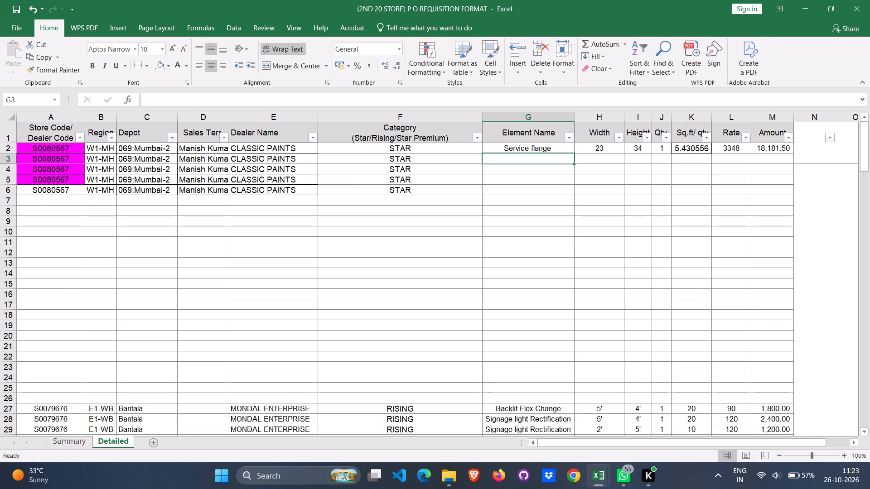
key(alt+Tab)
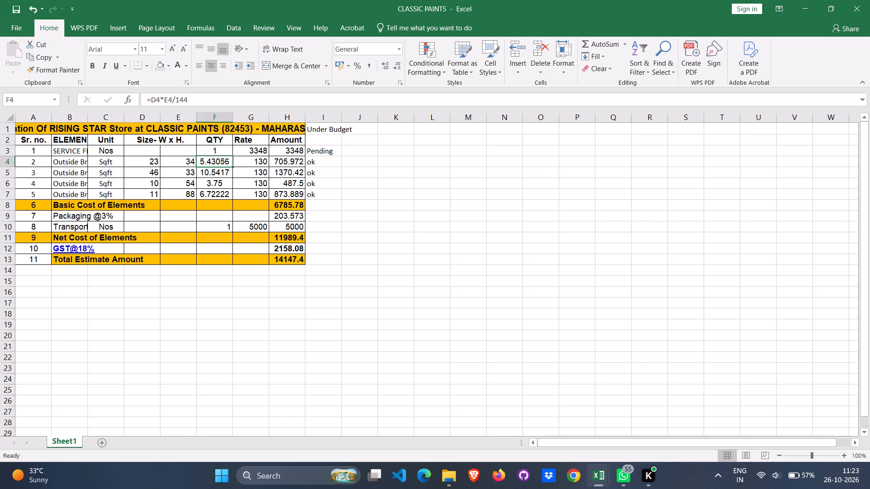
key(alt+Tab)
key(shift+o)
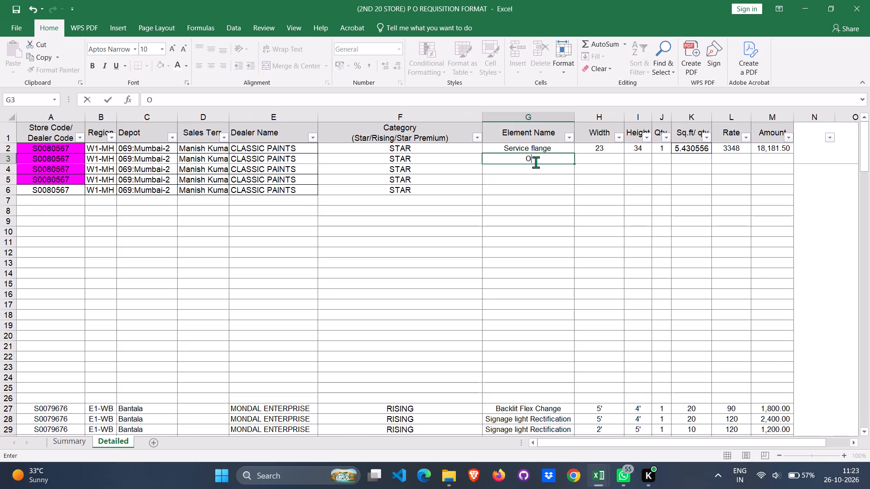
text(ut)
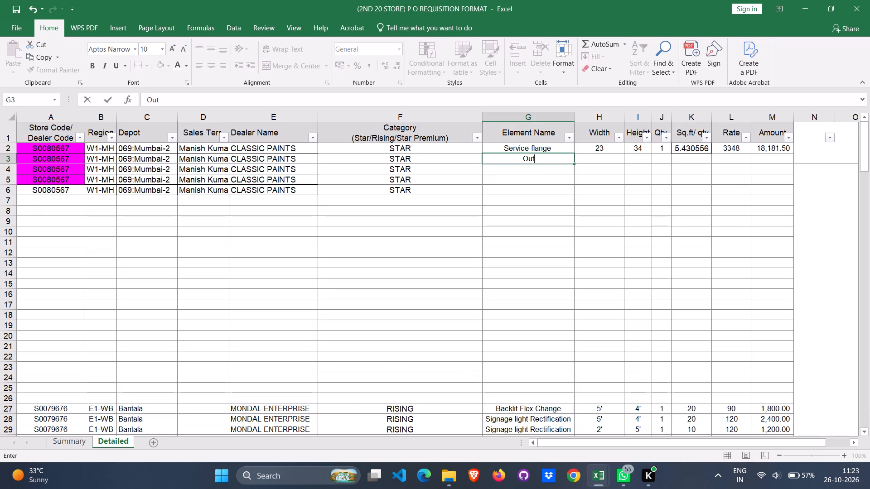
text(side)
key(space)
key(b)
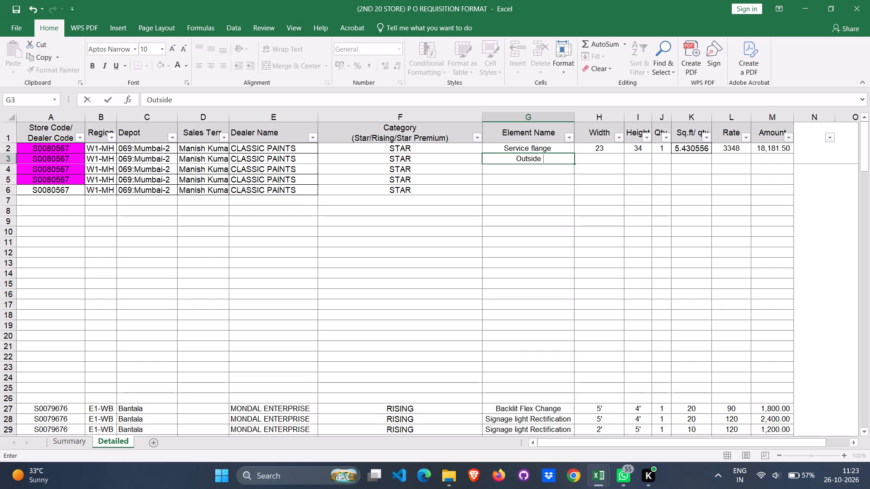
key(BackSpace)
text(Brandi)
key(BackSpace)
key(BackSpace)
key(BackSpace)
key(BackSpace)
key(BackSpace)
key(BackSpace)
text(branding)
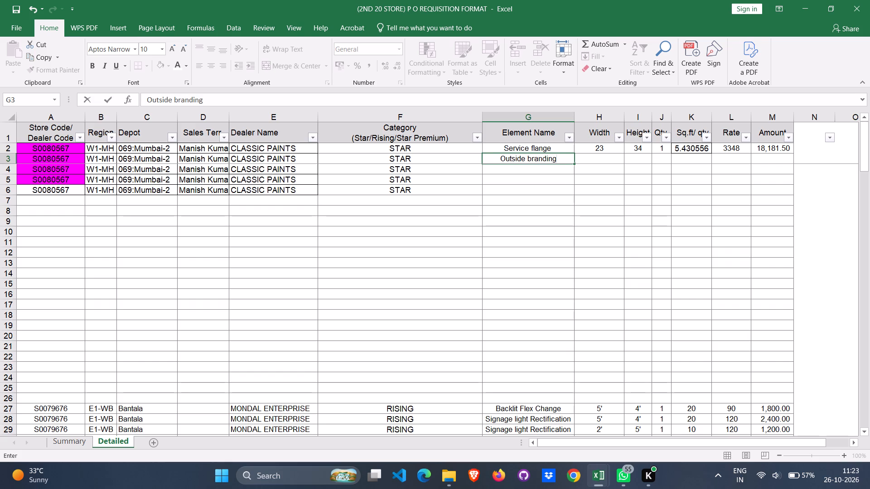
key(ctrl+s)
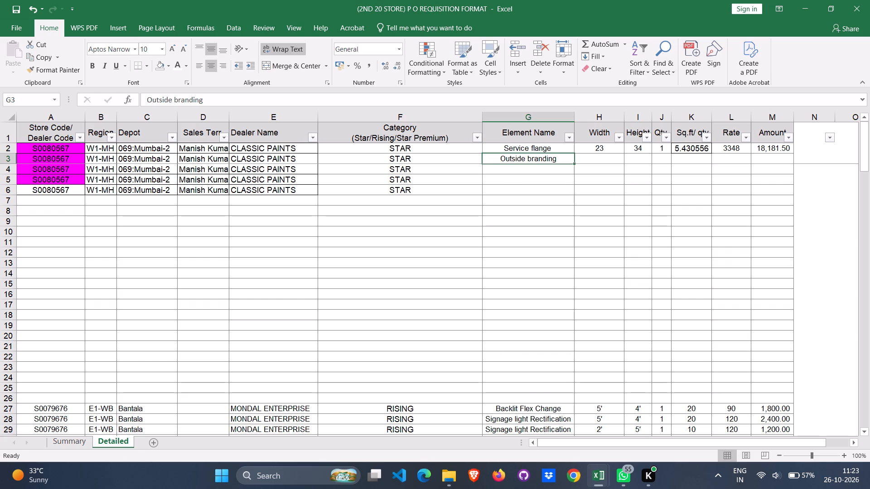
Copy the Outside branding element name from row 3 into rows 4 to 6 and save the workbook.
key(ctrl+c)
key(shift+Down)
key(shift+Down)
key(shift+Down)
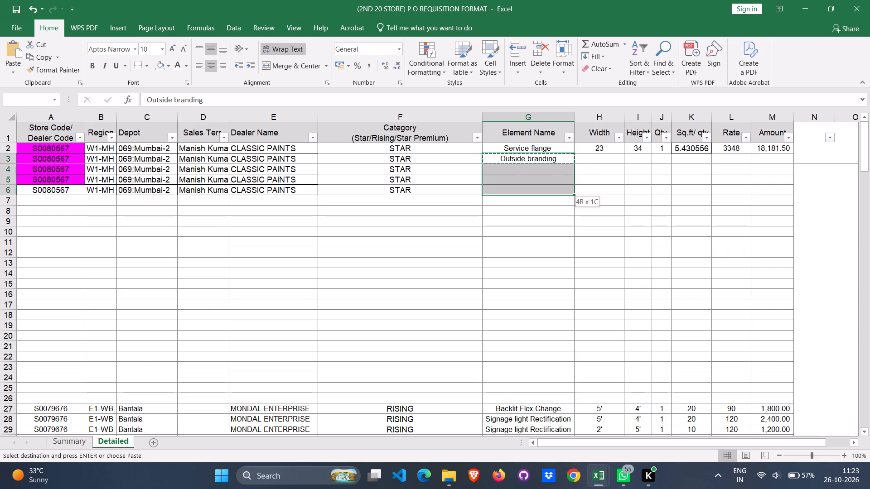
key(ctrl+v)
key(ctrl+s)
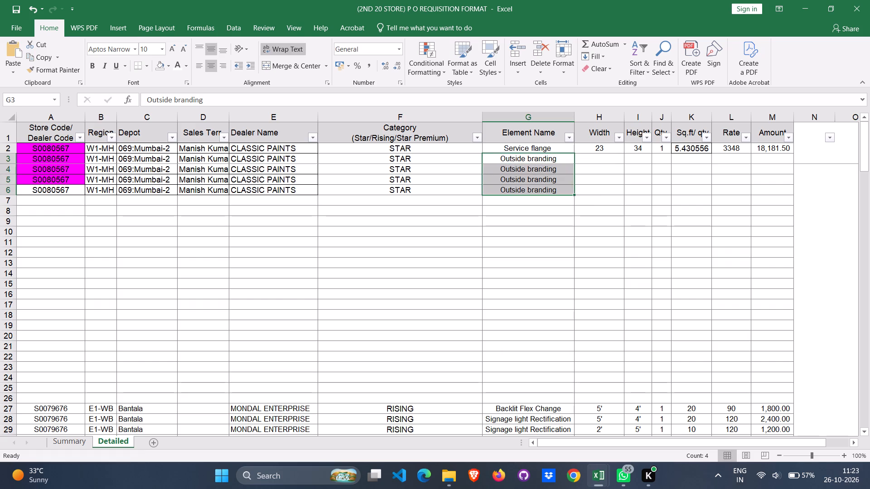
Check the CLASSIC PAINTS estimate's element sizes and widen the Height and Qty. columns in the Detailed sheet.
key(Right)
key(alt+Tab)
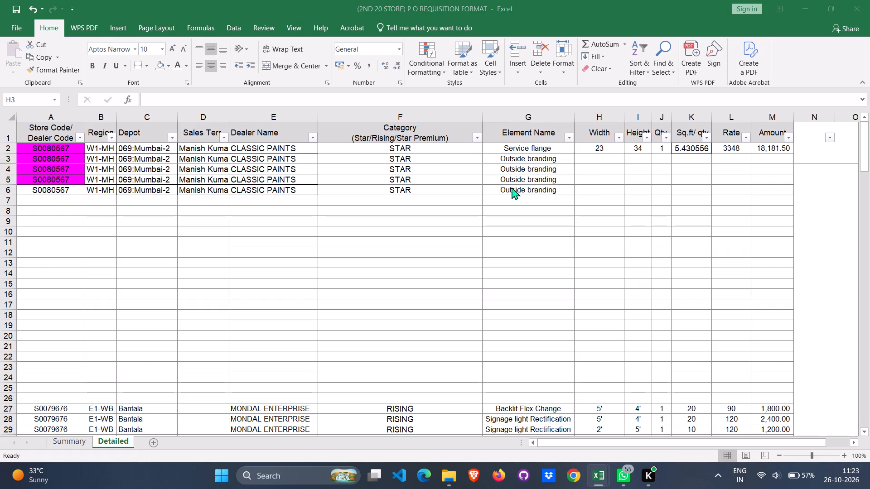
key(alt+Tab)
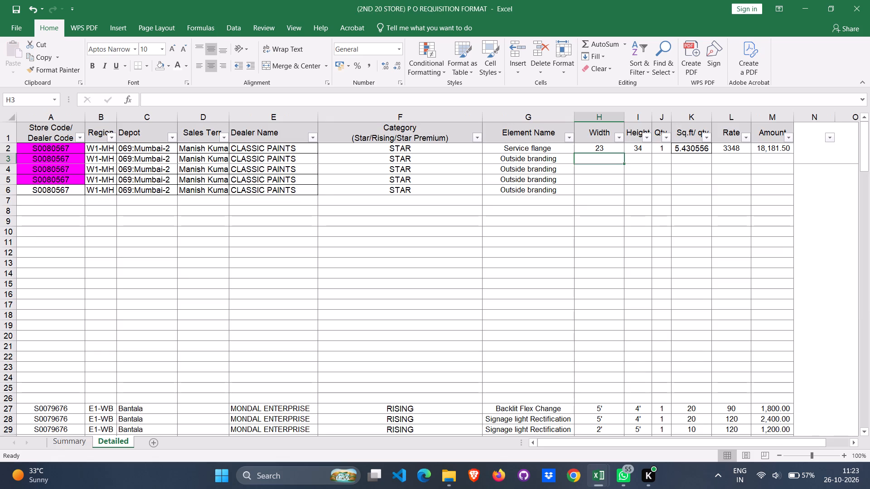
key(alt+Tab)
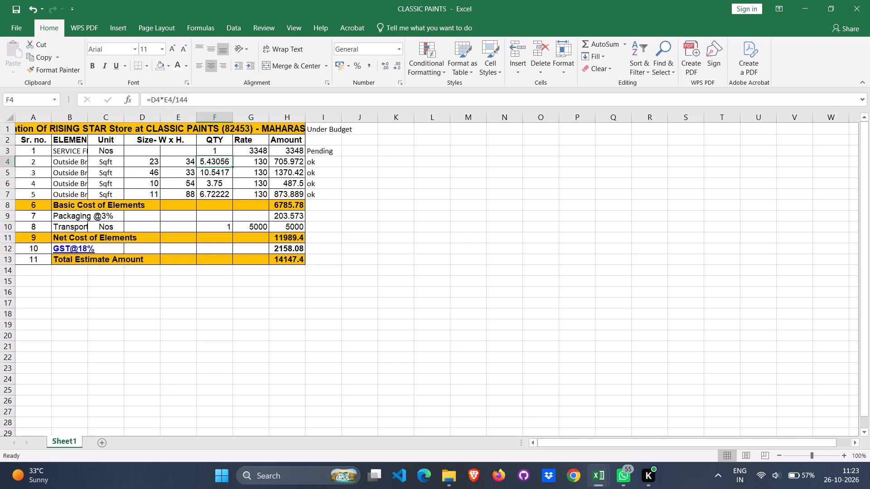
key(alt+Tab)
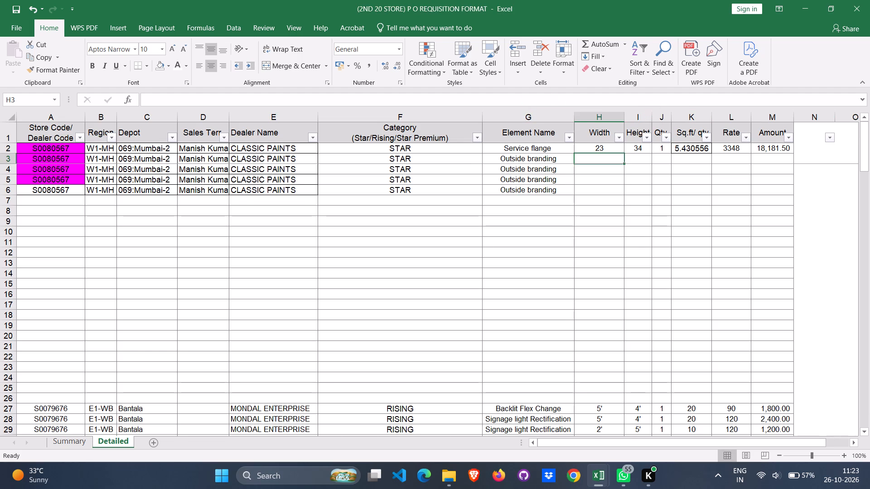
drag(652, 117, 666, 115)
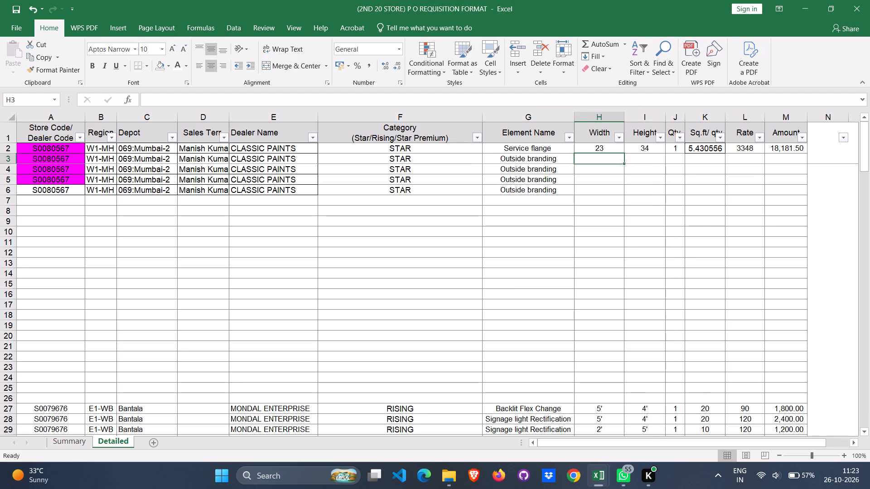
drag(685, 115, 712, 113)
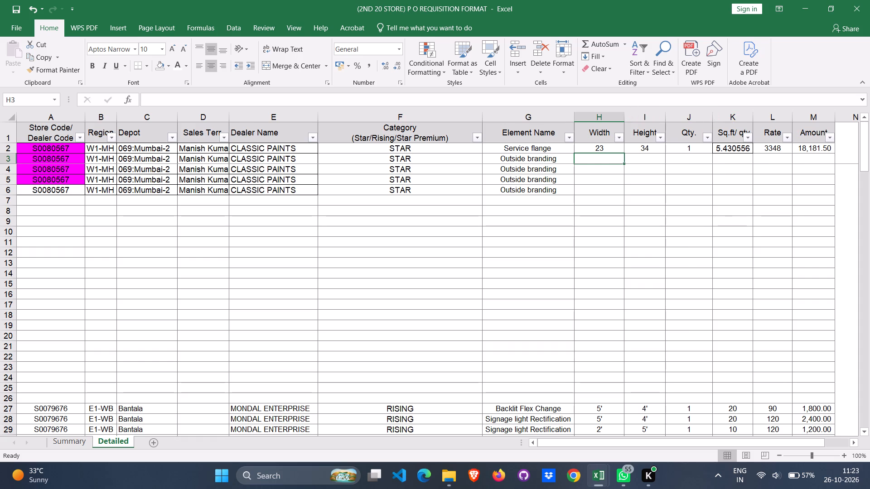
Widen the Qty., Height and Width columns in the Detailed sheet.
drag(712, 117, 734, 115)
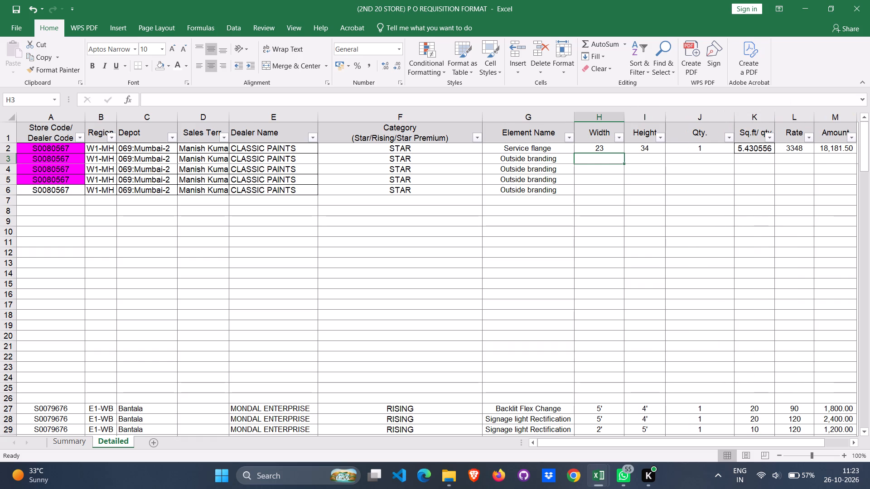
drag(665, 116, 690, 118)
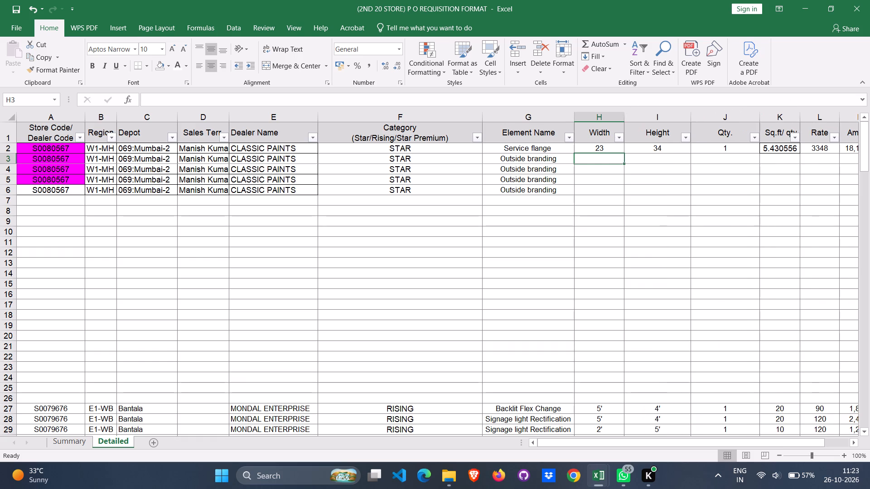
drag(623, 111, 651, 113)
drag(627, 114, 641, 114)
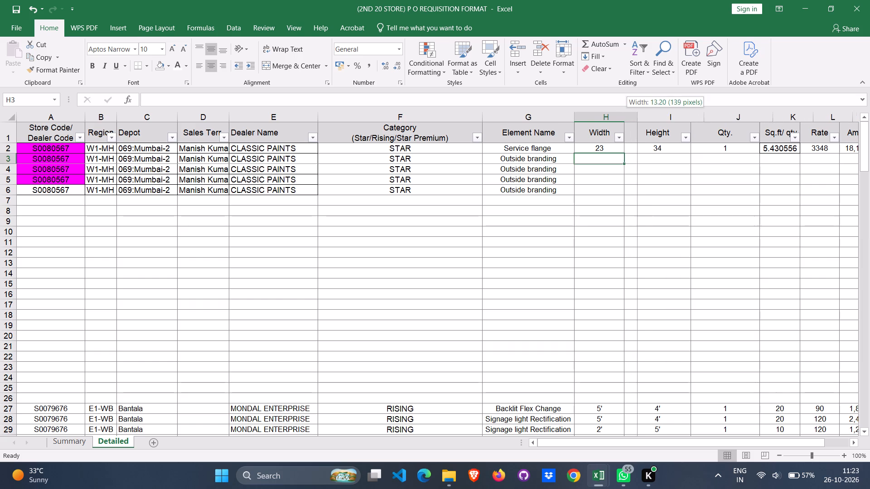
drag(641, 114, 655, 114)
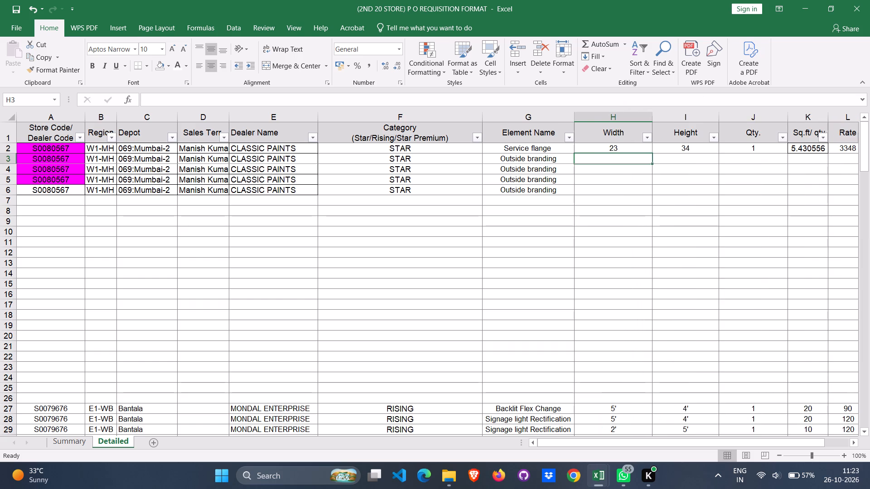
Check the service flange line in the CLASSIC PAINTS estimate and clear its Width and Height cells in row 2 of the Detailed sheet.
key(alt+Tab)
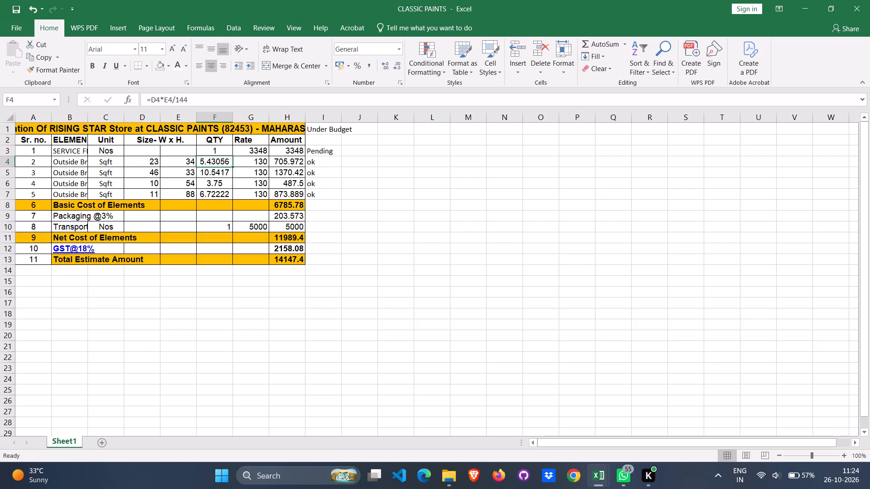
key(alt+Tab)
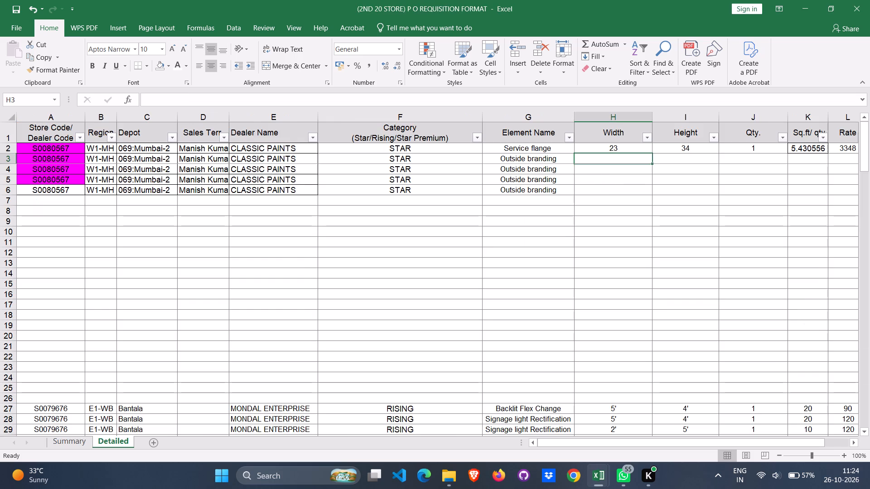
key(alt+Tab)
key(alt+Tab)
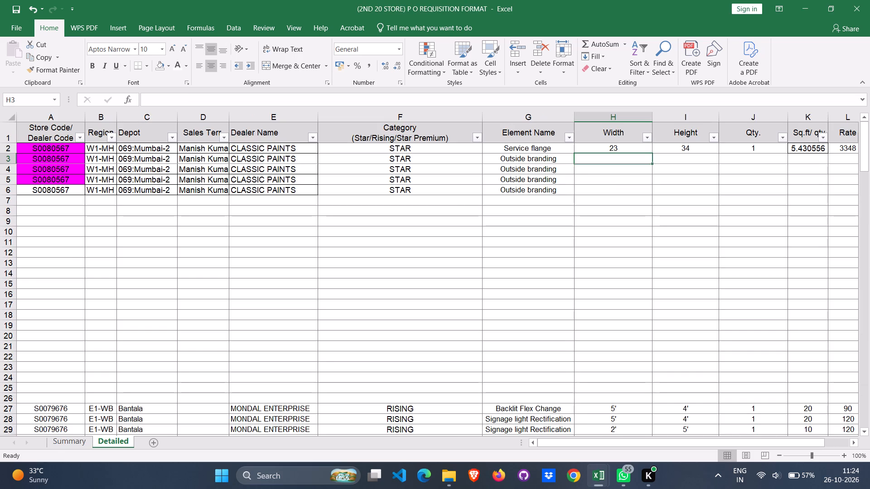
triple_click(606, 147)
click(606, 147)
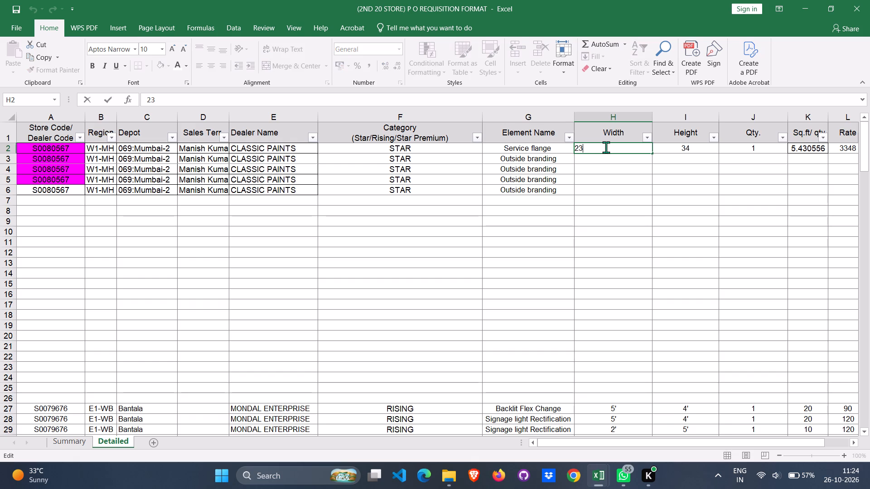
key(BackSpace)
key(BackSpace)
click(703, 142)
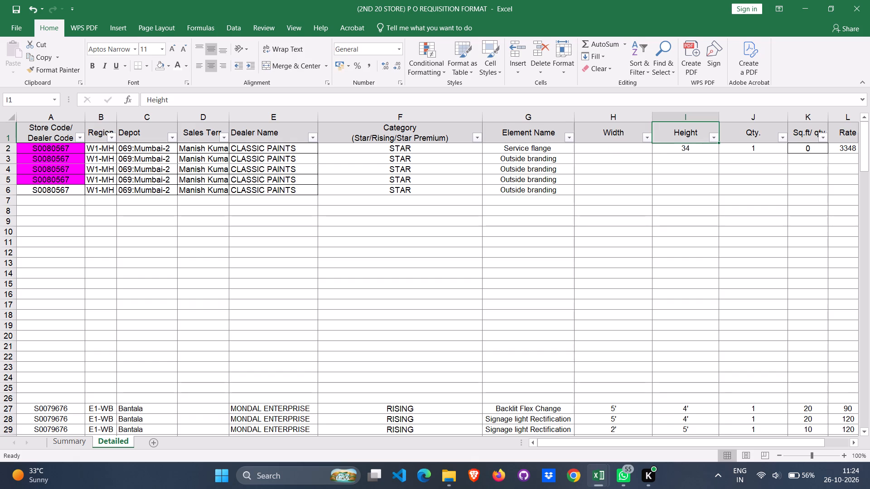
triple_click(688, 148)
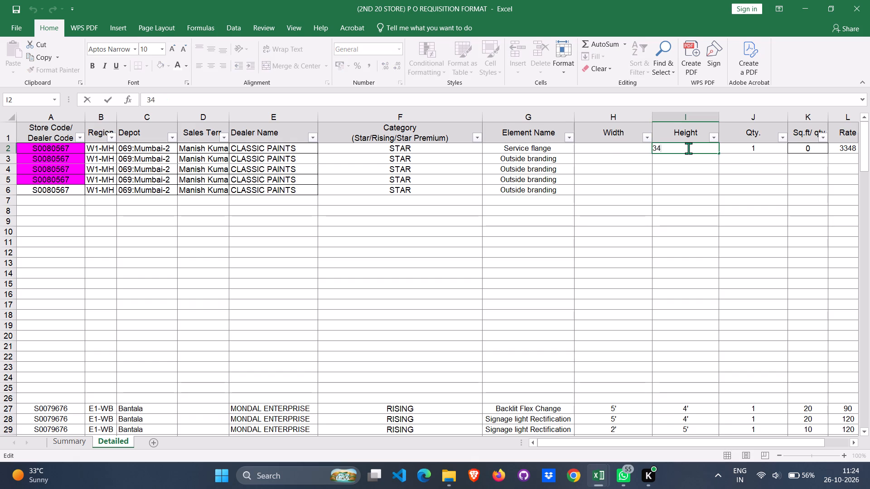
key(BackSpace)
key(BackSpace)
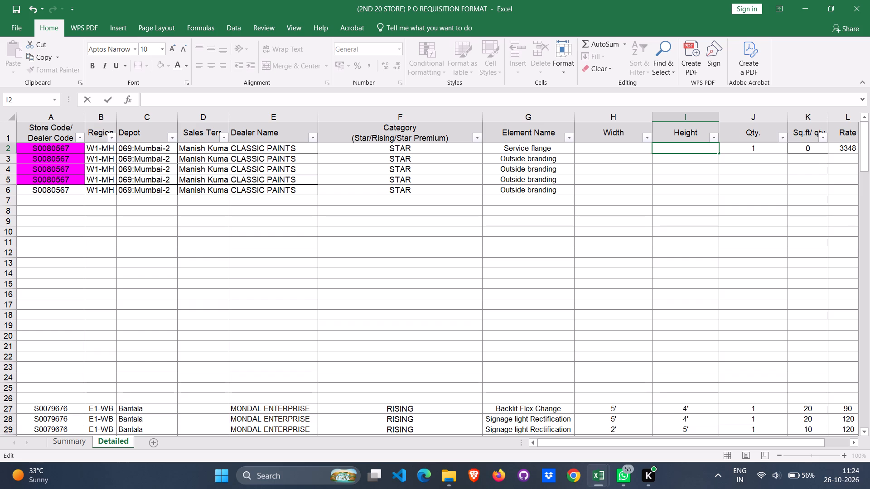
click(587, 161)
Copy the first Outside branding width 23, height 34 and quantity 5.430555556 from the CLASSIC PAINTS estimate into row 3 of the Detailed sheet.
key(alt+Tab)
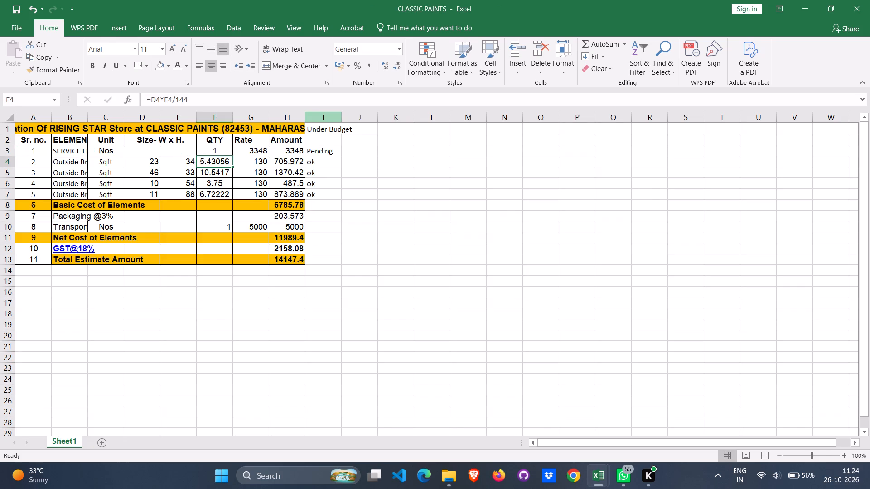
key(alt+Tab)
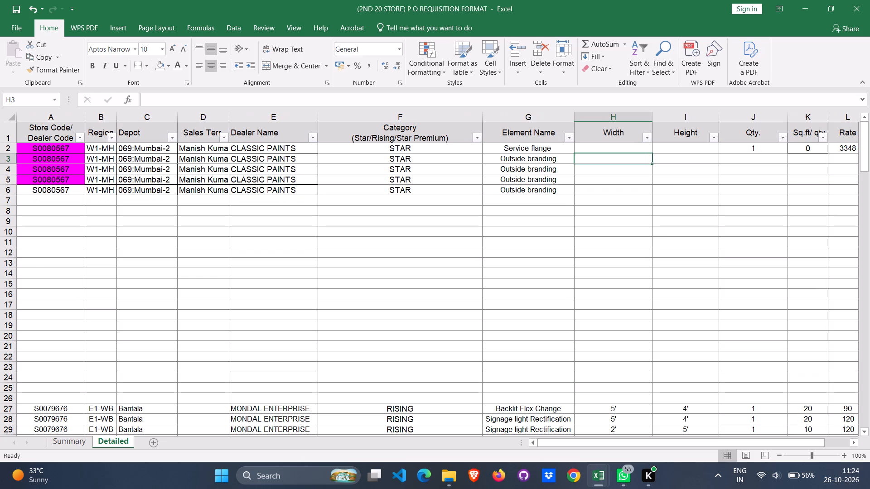
key(alt+Tab)
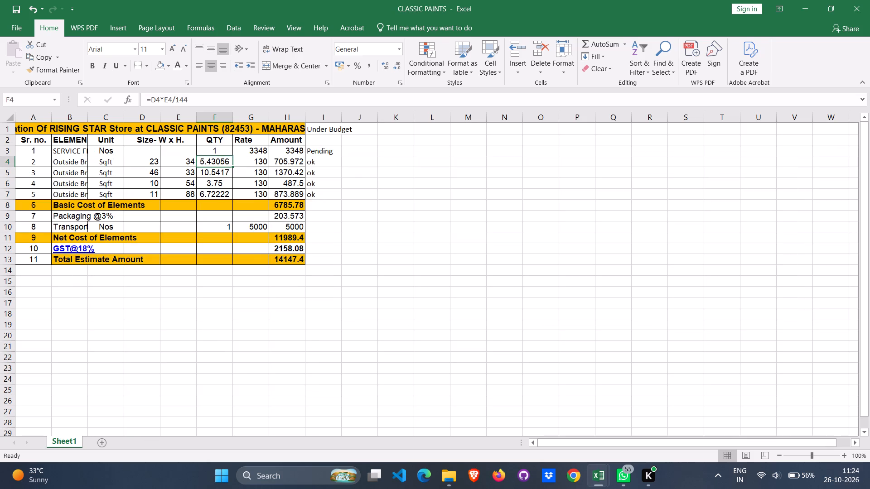
click(138, 162)
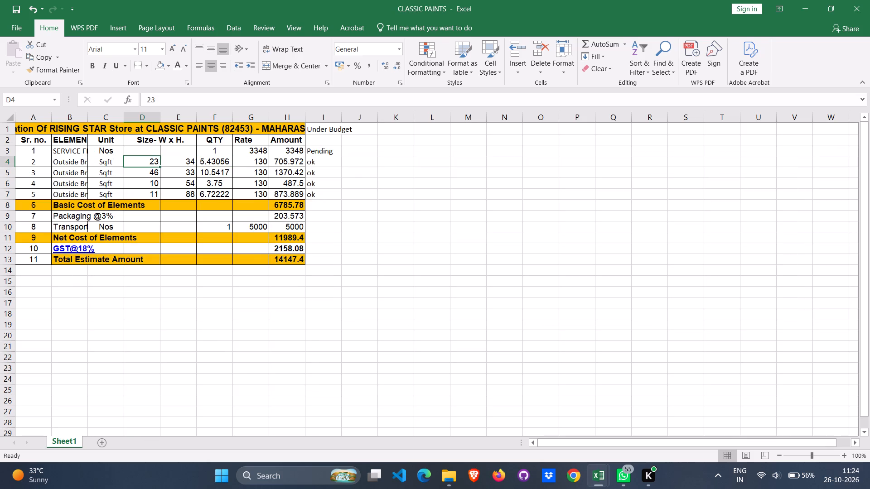
key(shift+Right)
key(shift+Right)
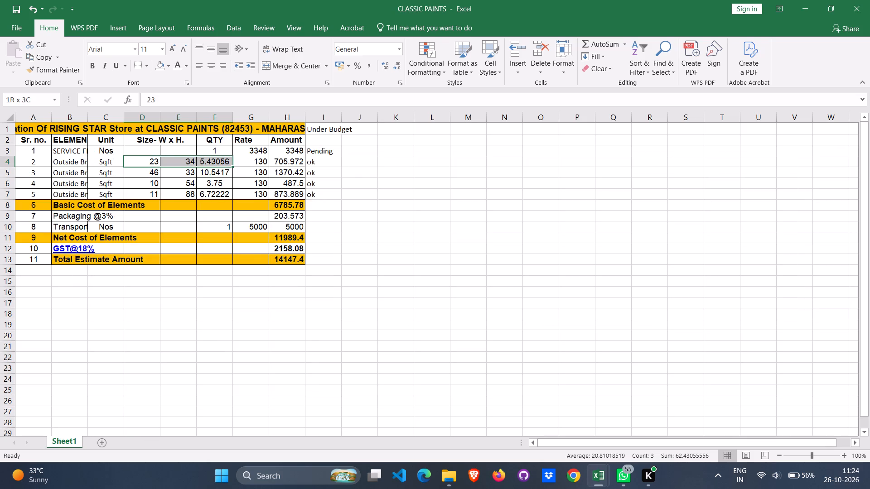
key(ctrl+c)
key(alt+Tab)
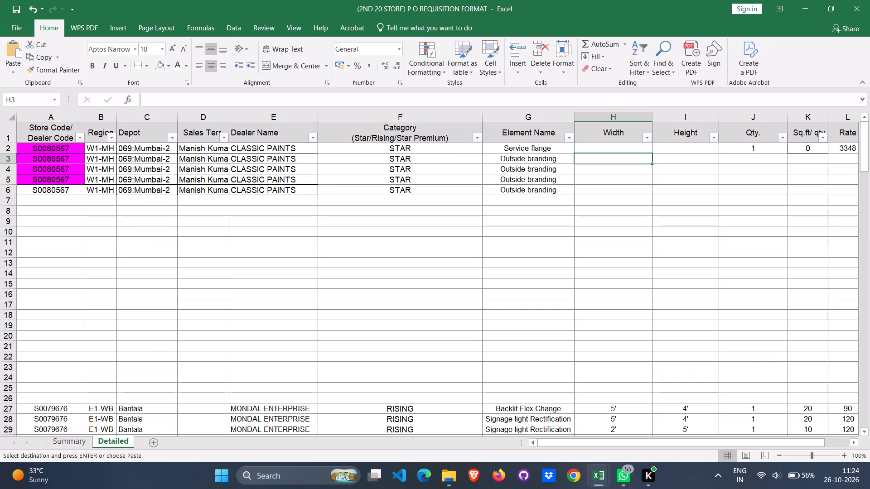
key(shift+Right)
key(shift+Right)
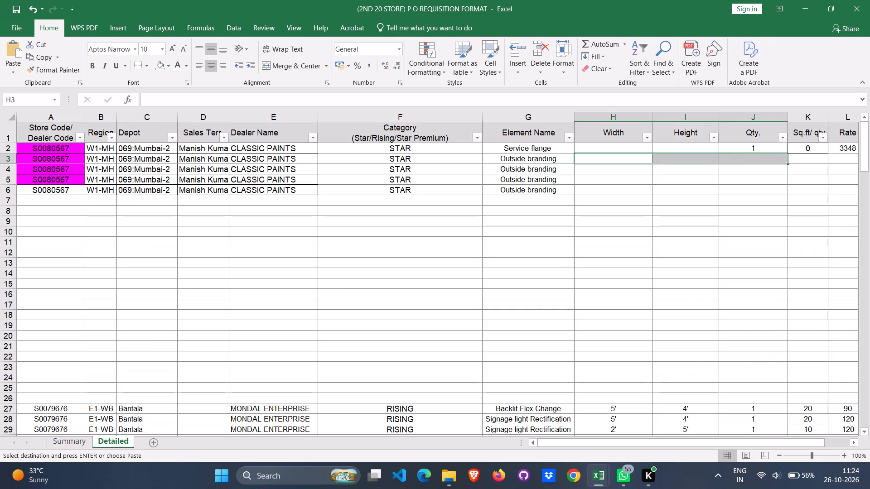
key(ctrl+v)
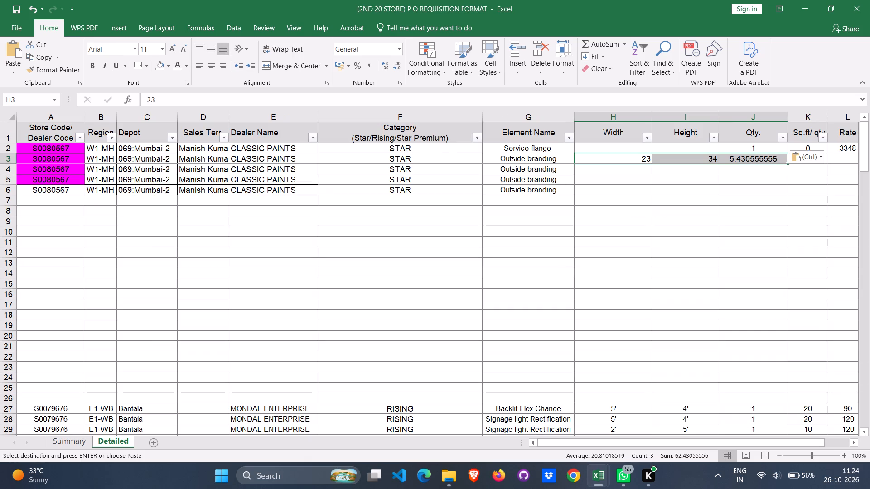
Copy the second Outside branding width 46, height 33 and quantity 10.54166667 from the CLASSIC PAINTS estimate into row 4 of the Detailed sheet.
key(alt+Tab)
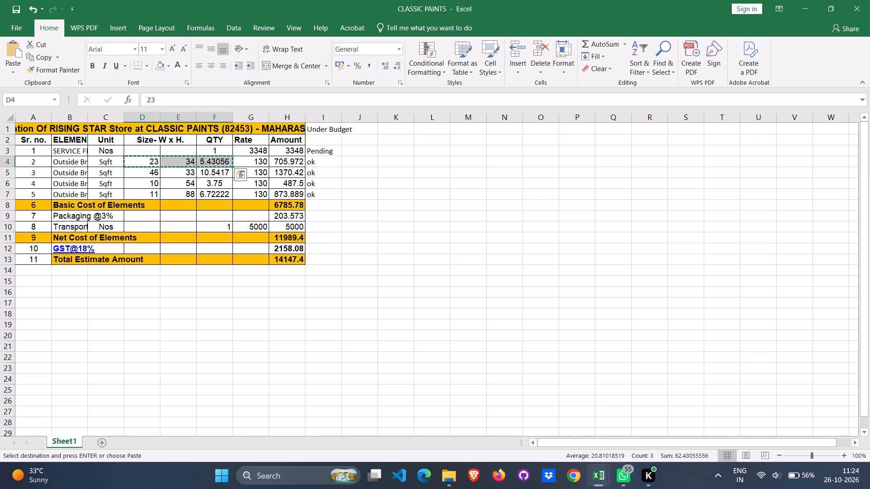
key(alt+Tab)
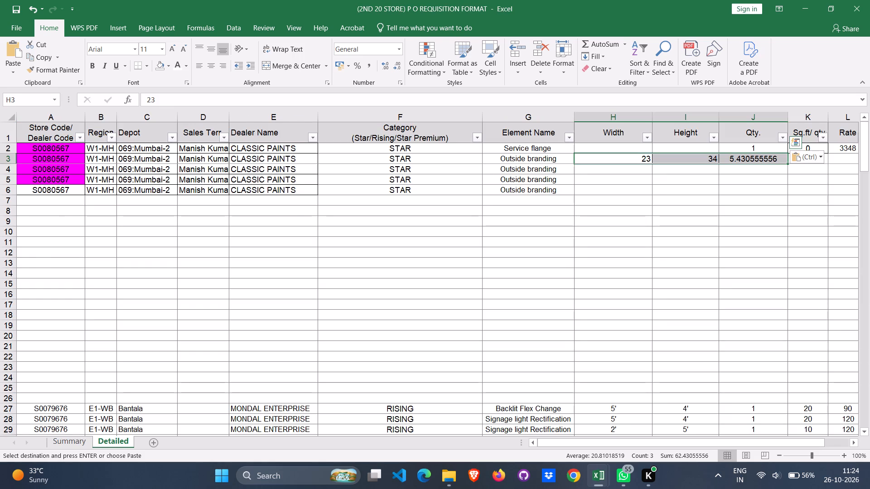
key(alt+Tab)
key(alt+Tab)
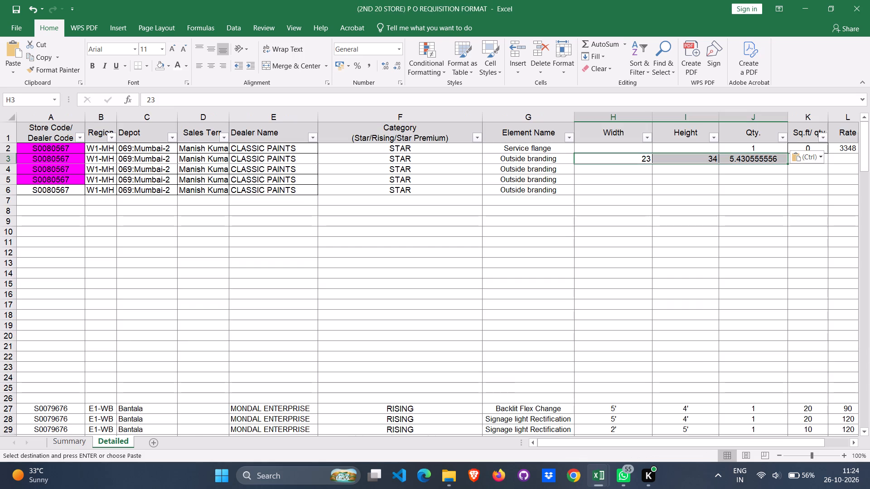
key(alt+Tab)
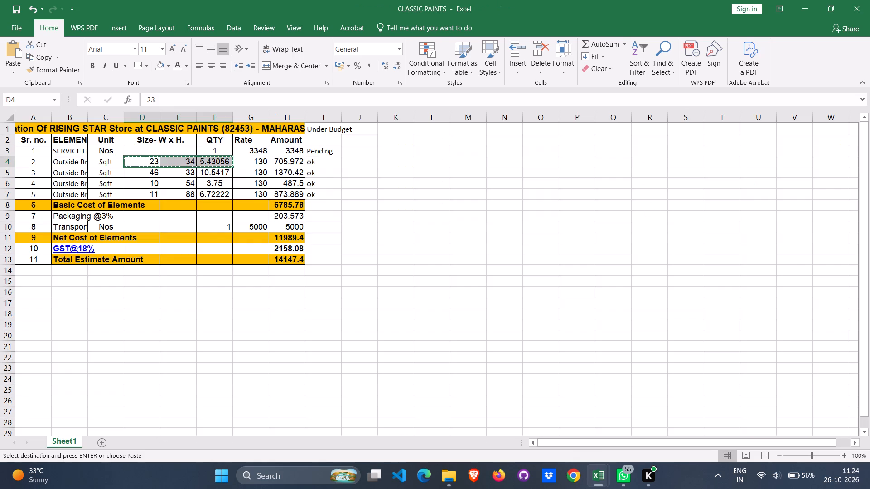
key(alt+Tab)
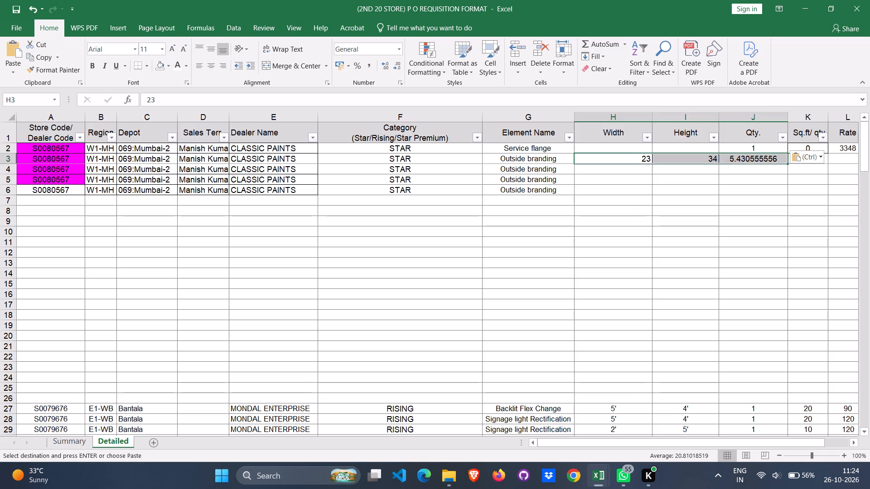
click(733, 178)
key(alt+Tab)
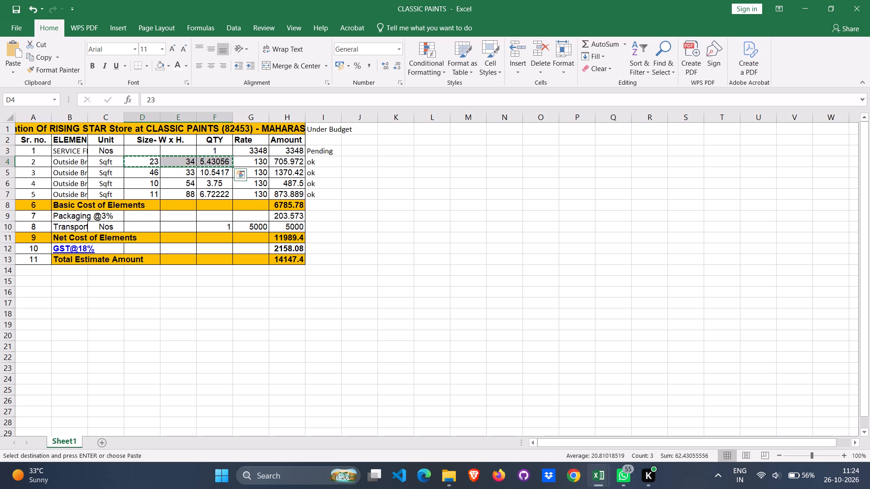
click(141, 173)
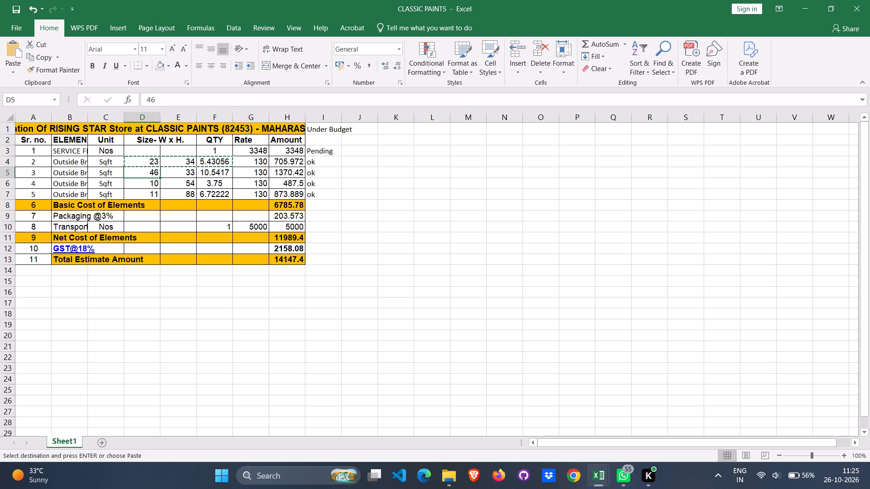
key(shift+Right)
key(shift+Right)
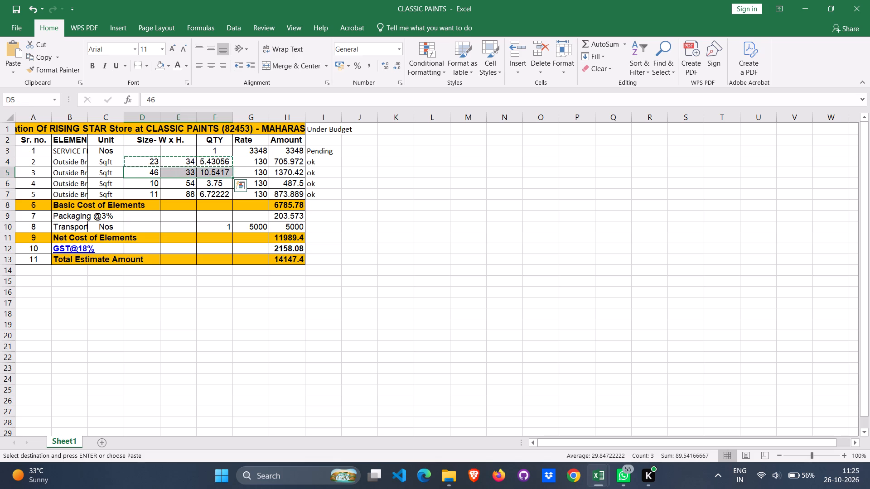
key(ctrl+c)
key(alt+Tab)
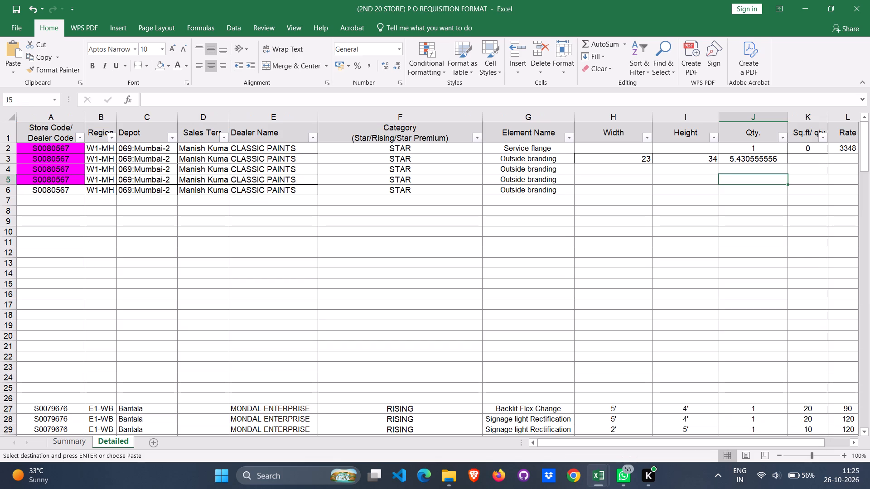
click(628, 171)
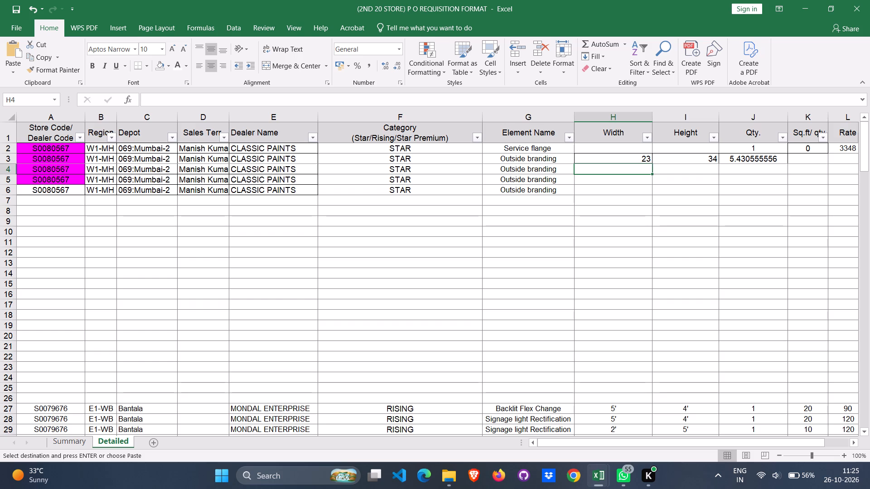
key(shift+Right)
key(shift+Right)
key(ctrl+v)
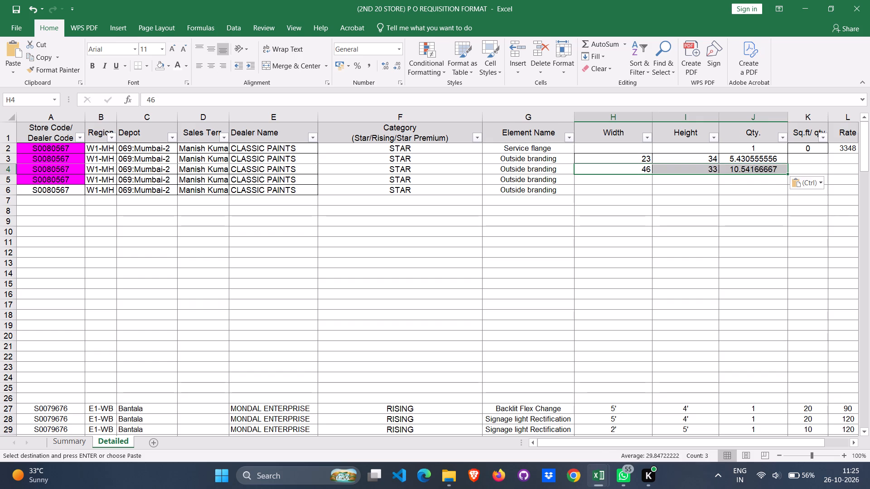
Copy the last two Outside branding lines, 10 × 54 quantity 3.75 and 11 × 88 quantity 6.722222222, from the CLASSIC PAINTS estimate into Detailed rows 5–6.
key(alt+Tab)
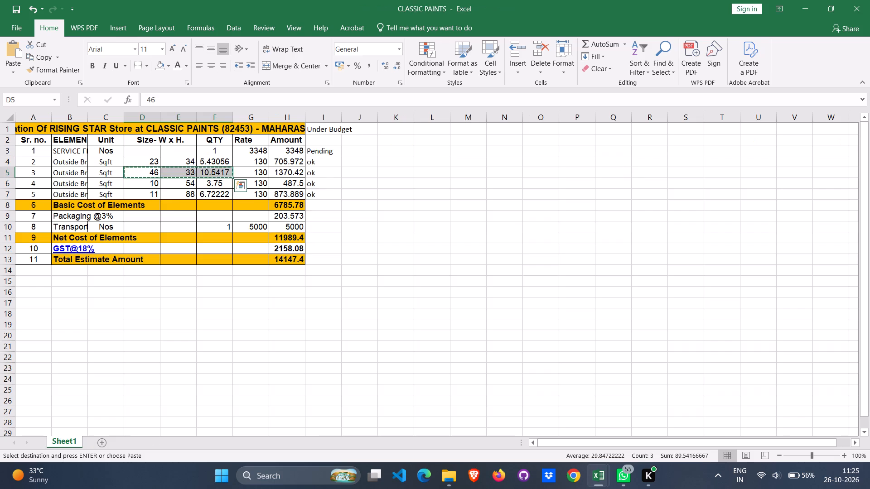
key(alt+Tab)
key(alt+Tab)
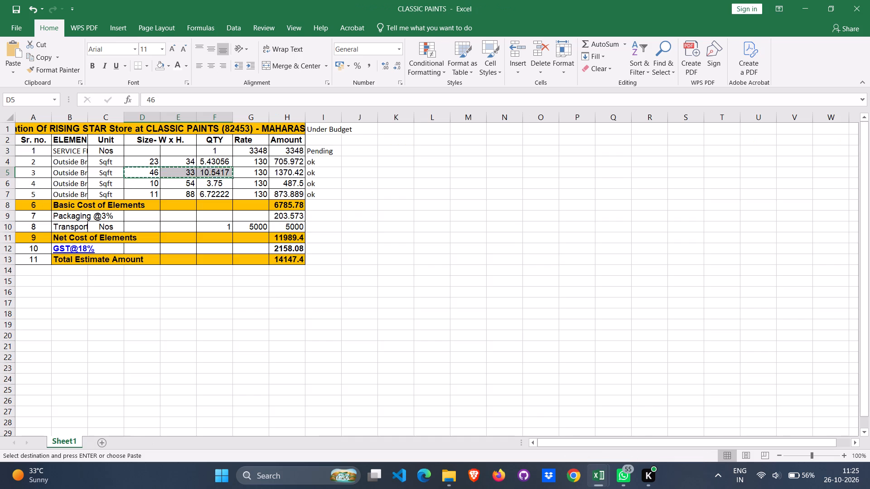
key(alt+Tab)
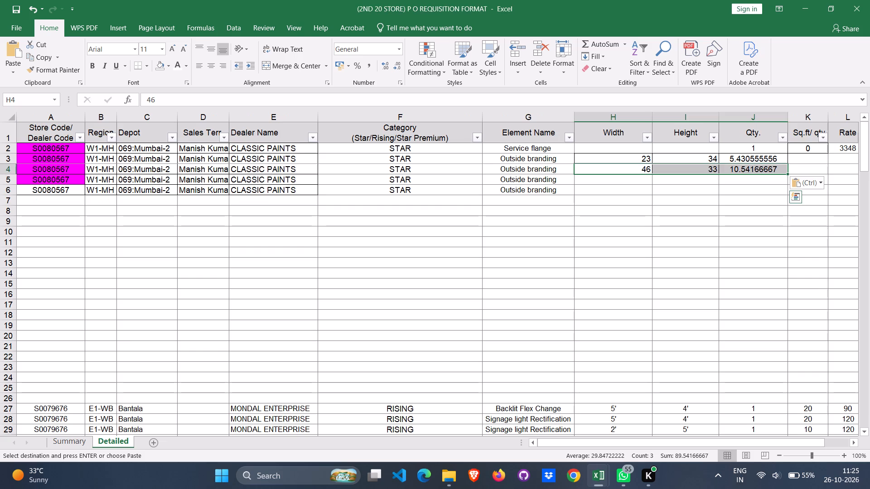
key(alt+Tab)
key(Down)
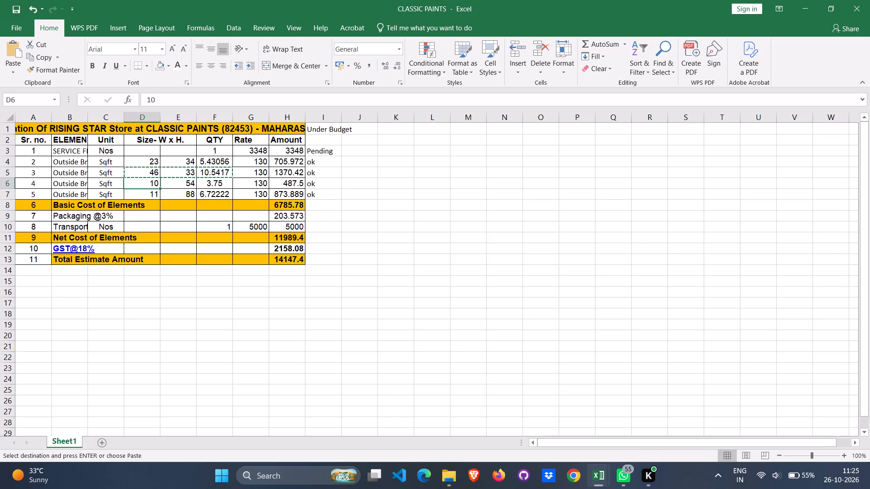
key(shift+Right)
key(shift+Right)
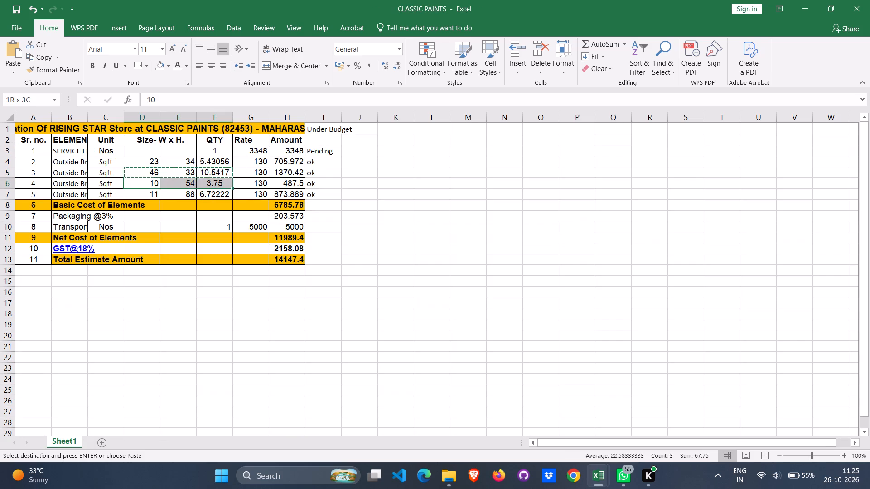
key(shift+Down)
key(ctrl+c)
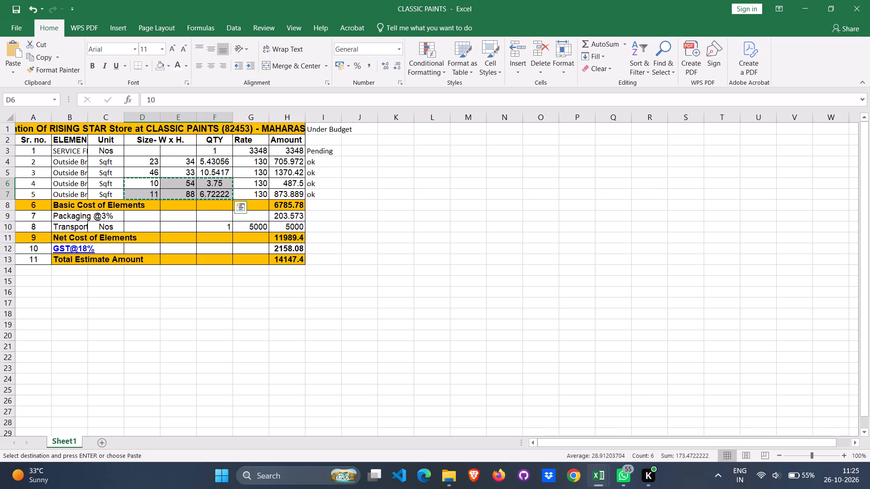
key(alt+Tab)
key(Down)
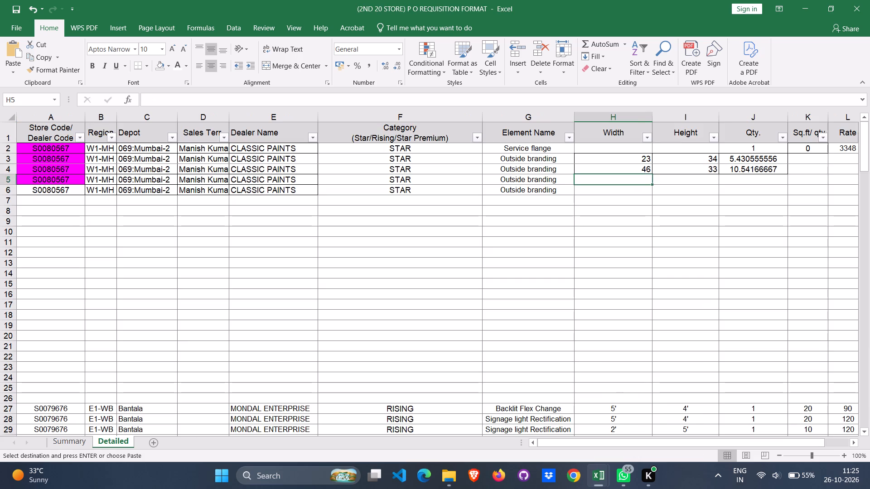
key(shift+Right)
key(shift+Right)
key(shift+Down)
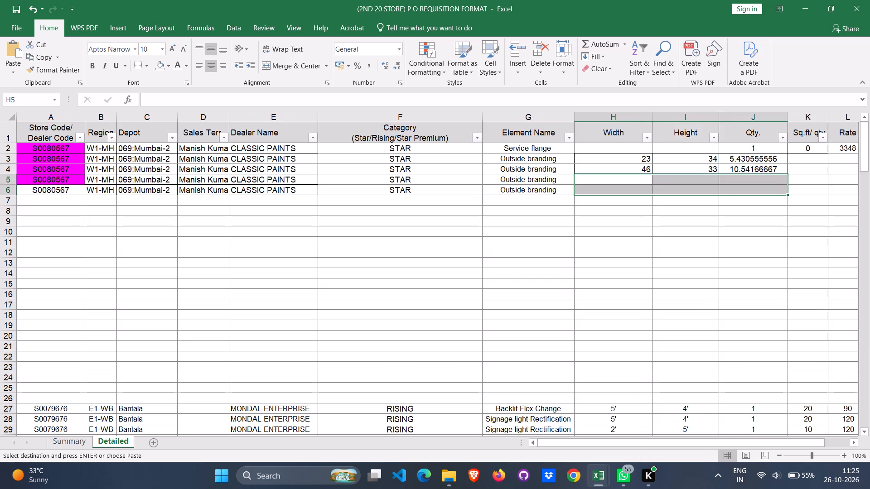
key(ctrl+v)
Compare the copied Outside branding sizes and quantities with the CLASSIC PAINTS estimate and save the requisition workbook.
key(alt+Tab)
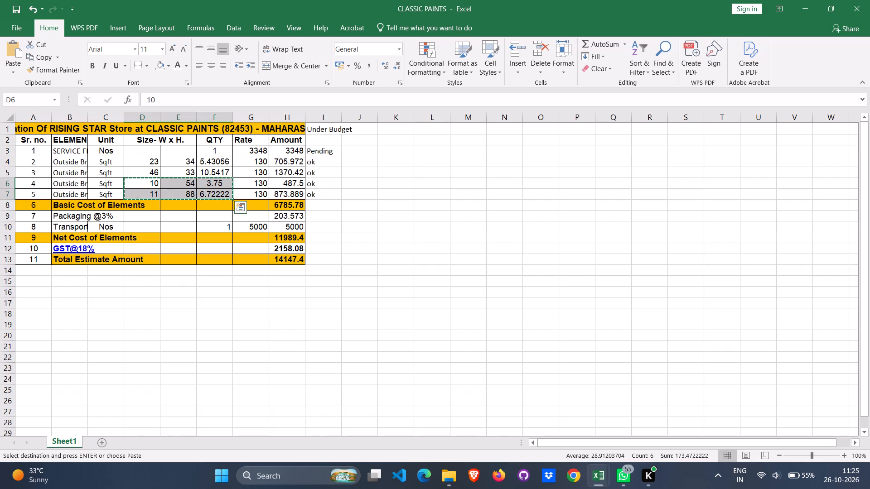
key(alt+Tab)
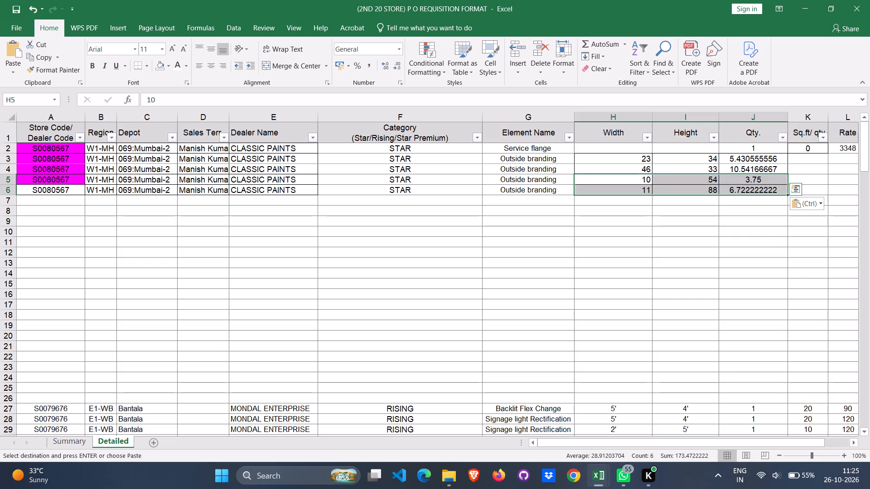
key(alt+Tab)
key(alt+Tab)
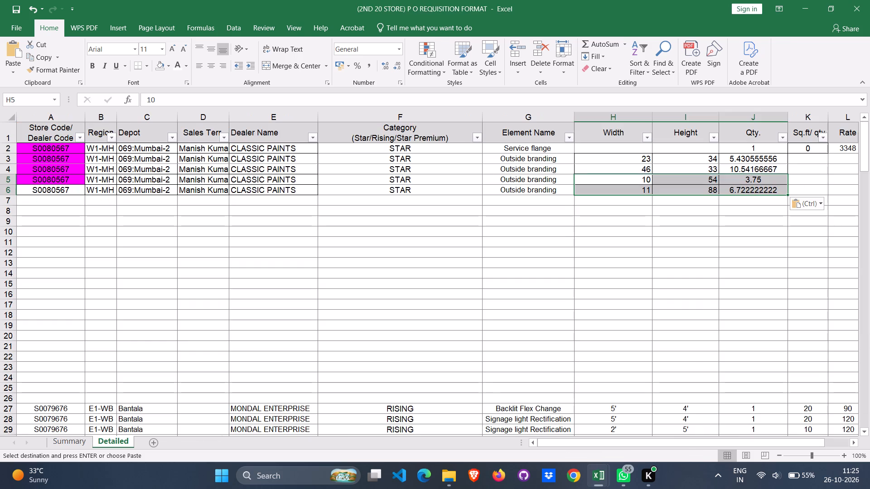
key(alt+Tab)
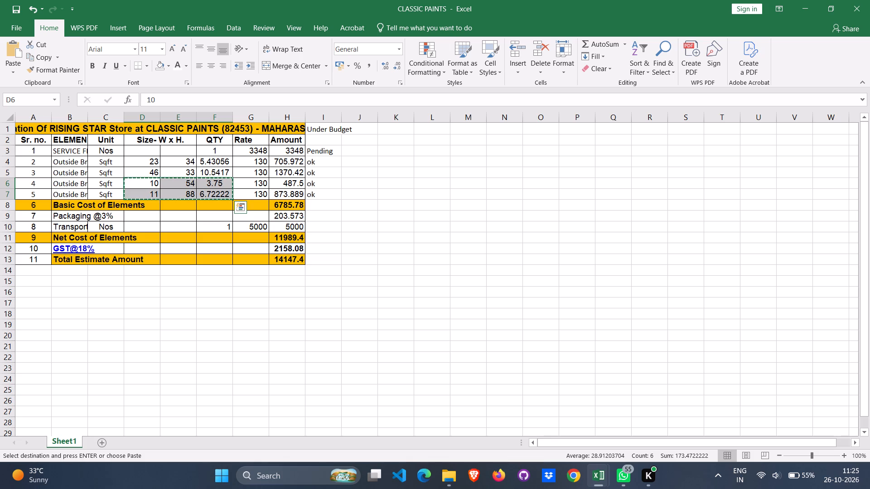
key(alt+Tab)
key(alt+Tab)
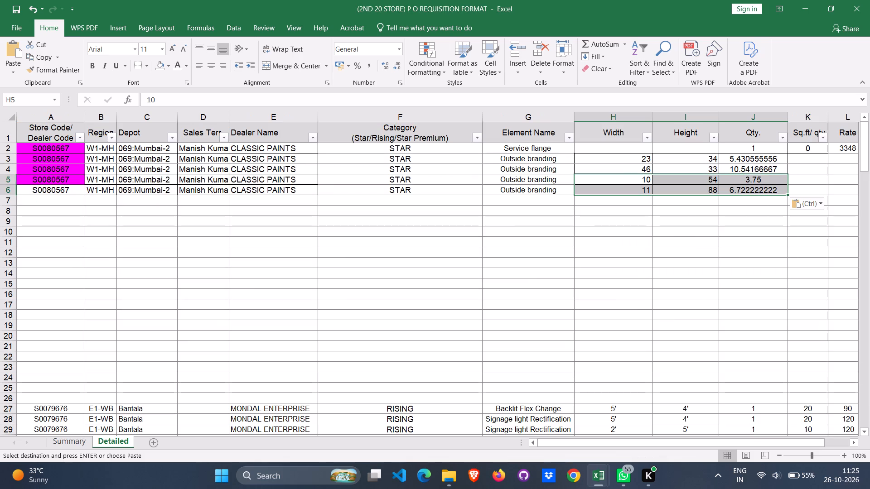
key(ctrl+s)
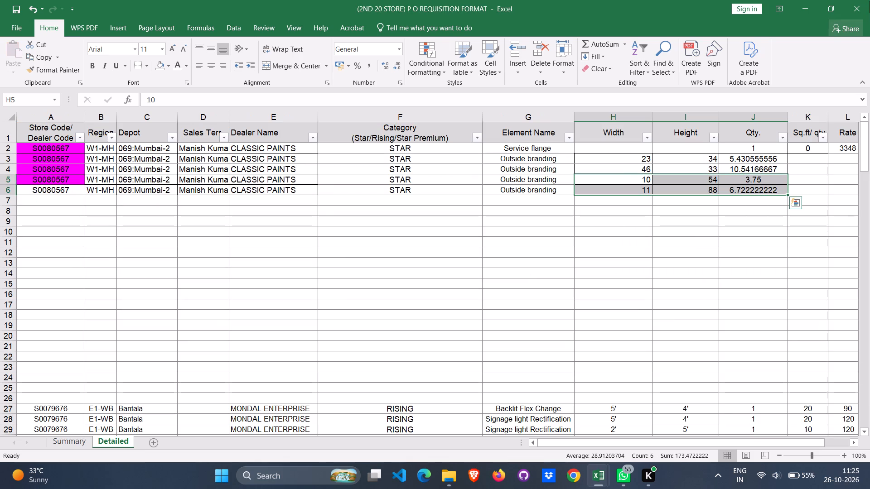
Select the first empty Store Code cell, A7, in the Detailed sheet and close the CLASSIC PAINTS estimate workbook.
click(49, 201)
scroll(358, 329, up, 3)
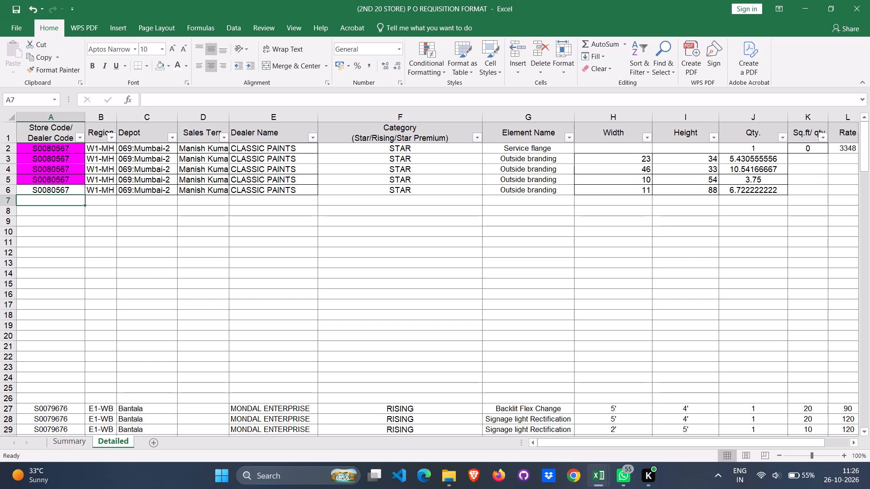
key(alt+Tab)
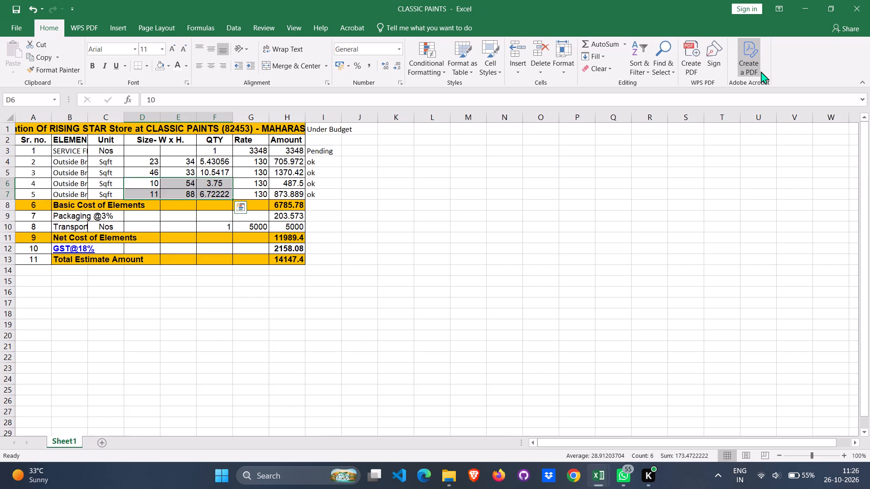
click(845, 14)
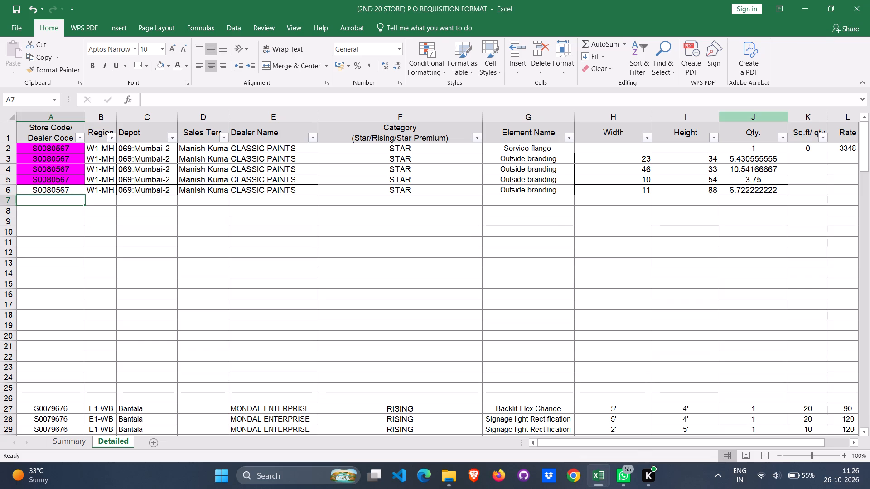
Copy the NEW NATIONAL HARDWARE & ELECTRICALS details, from store code S0080576 through category, from Summary row 9 and return to the Detailed sheet.
key(alt+Tab)
key(alt+Tab)
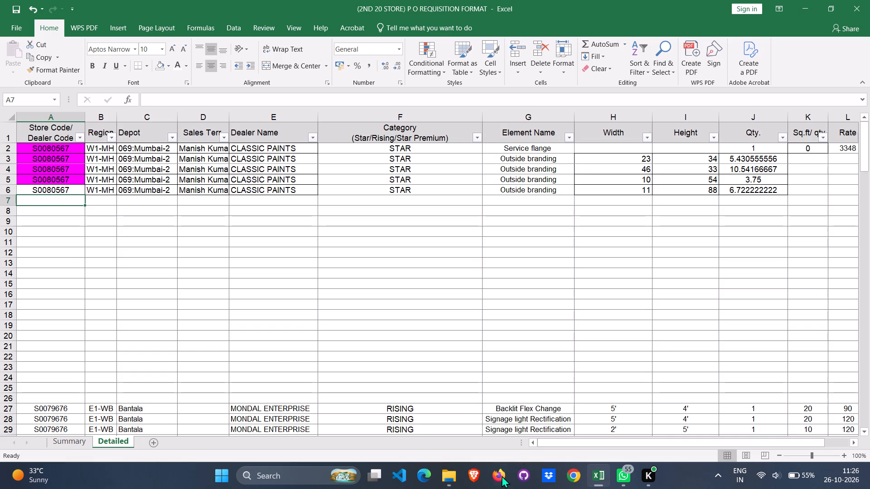
click(63, 441)
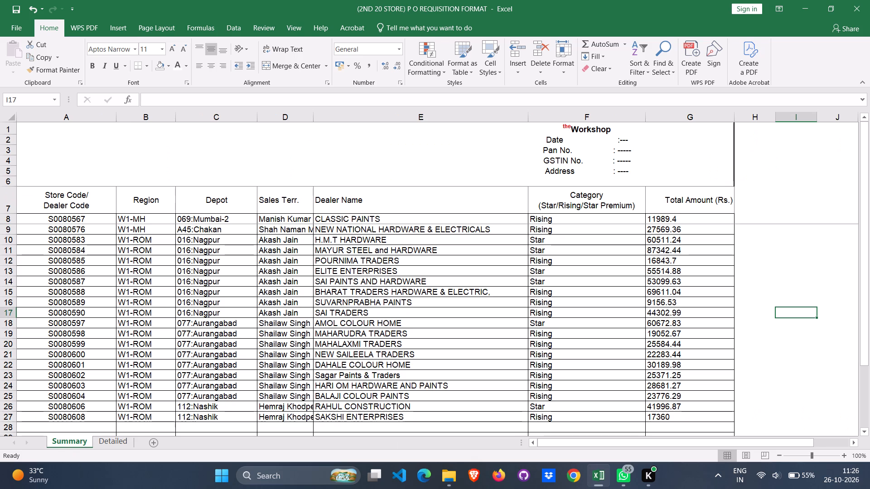
click(81, 231)
key(shift+Right)
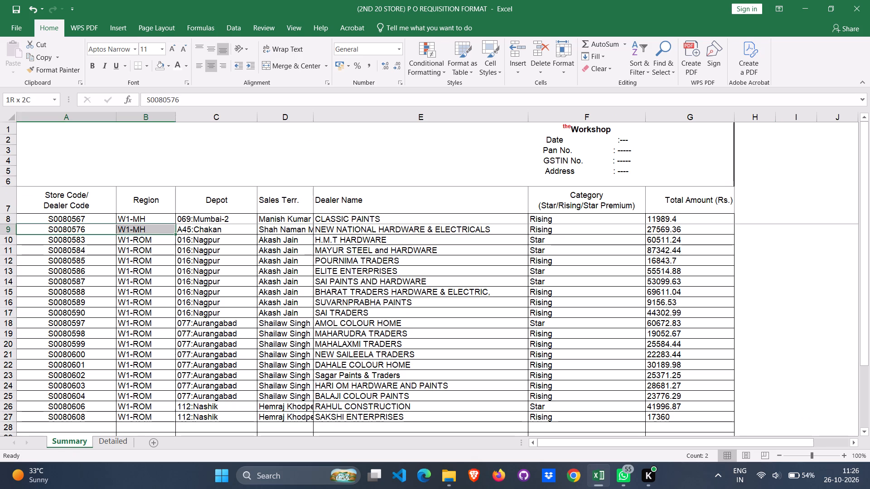
key(shift+Right)
key(shift+Right)
key(shift+Right)
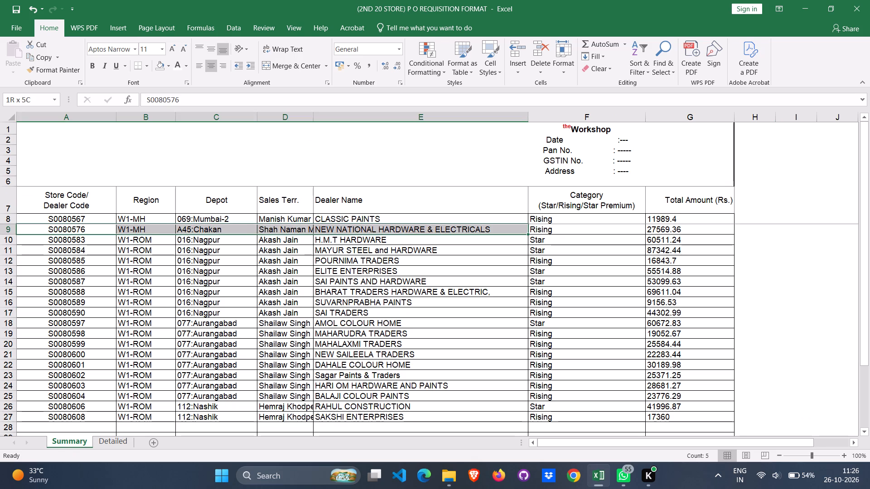
key(shift+Right)
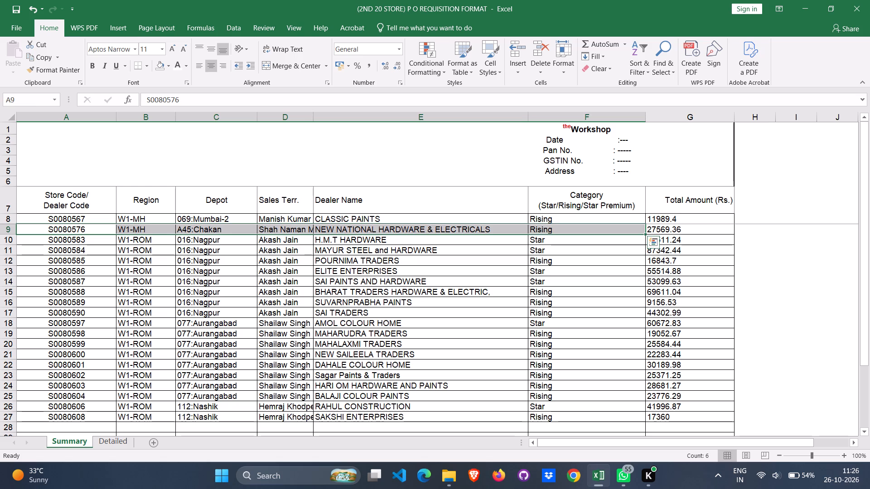
key(ctrl+c)
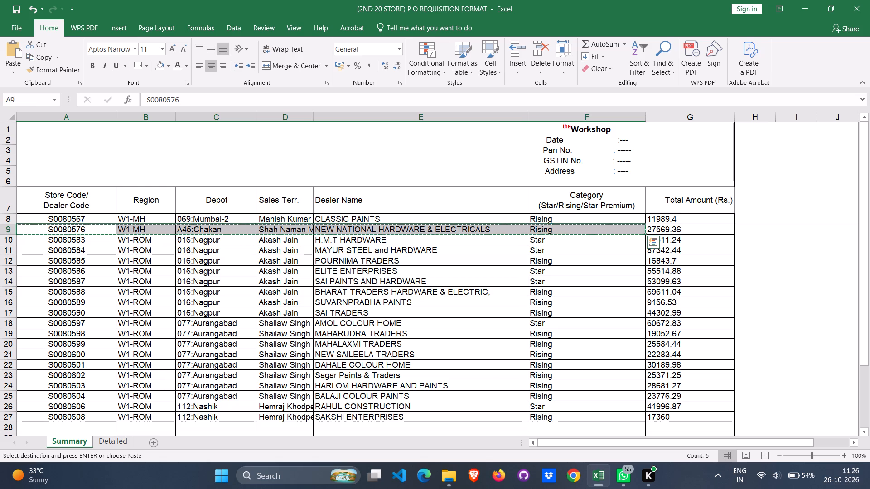
click(109, 444)
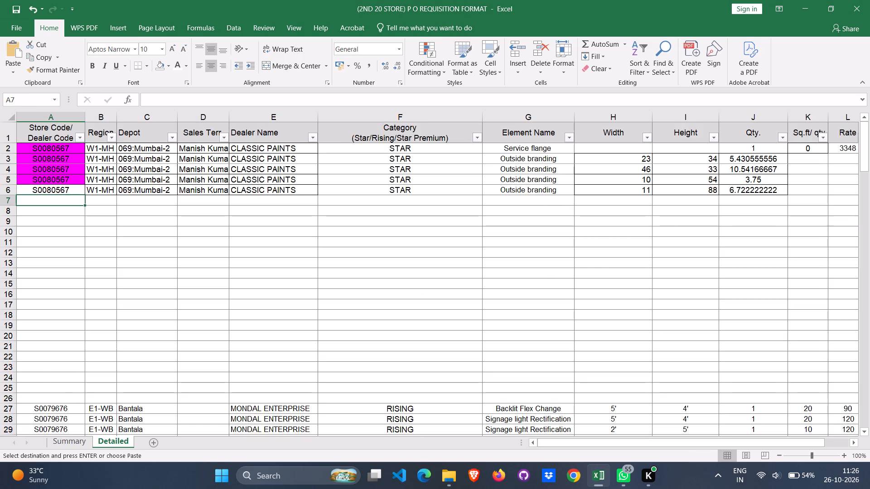
key(alt+Tab)
key(alt+Tab)
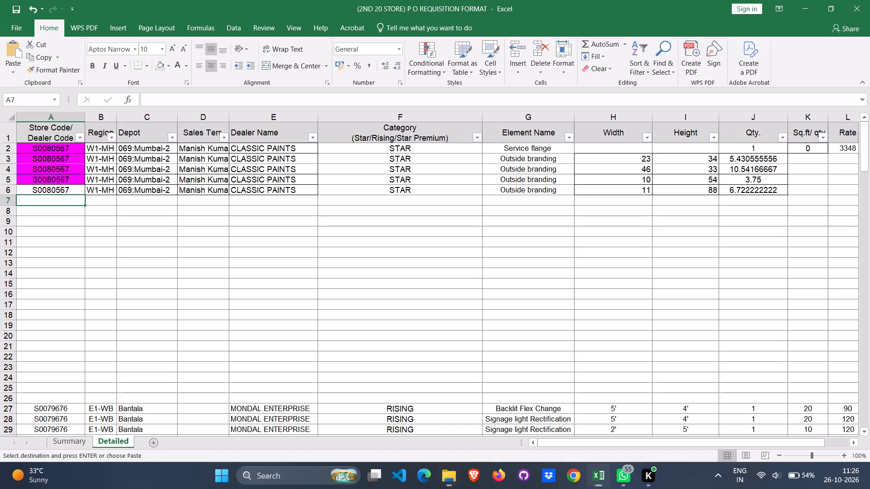
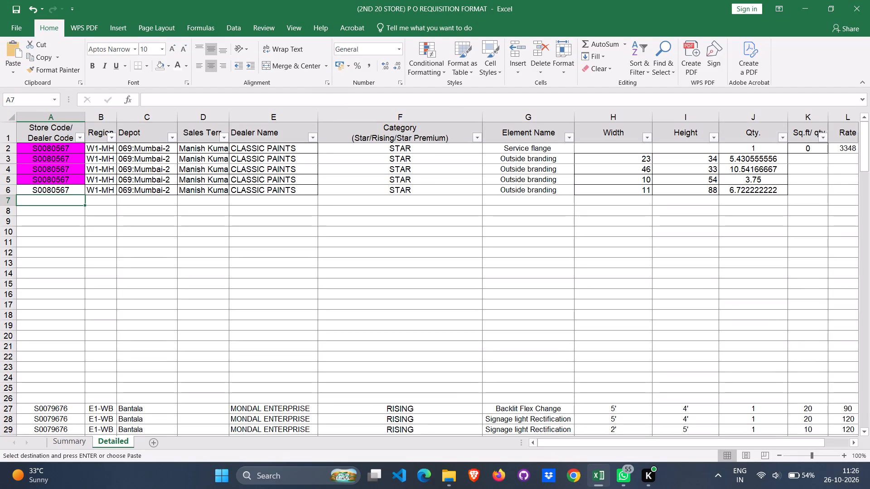
Paste the copied NEW NATIONAL HARDWARE & ELECTRICALS details from Summary row 9 into A7:F7 of the Detailed sheet.
click(72, 441)
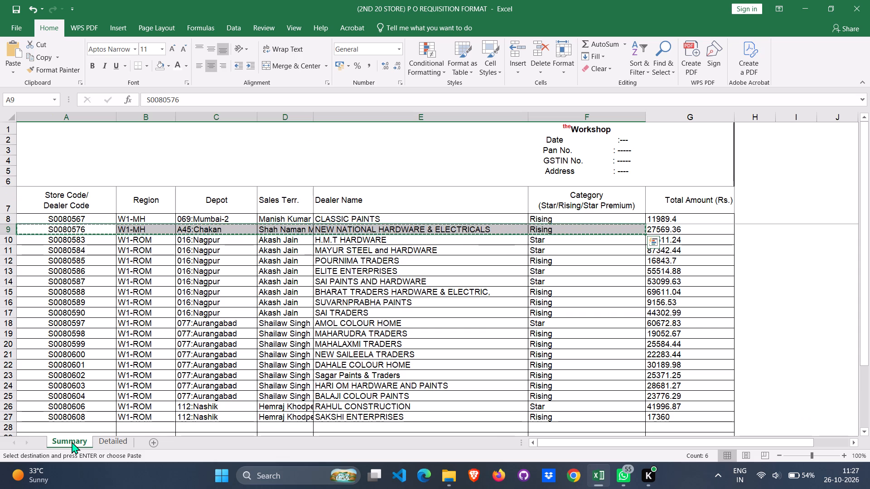
click(100, 443)
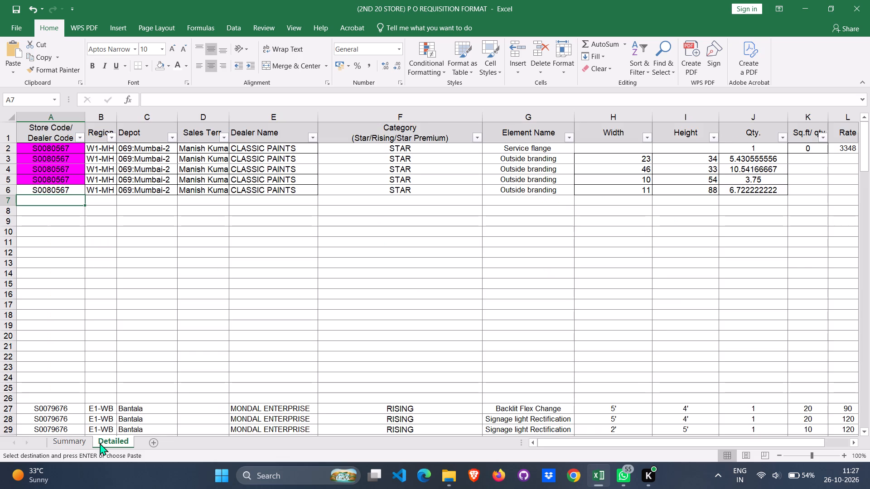
click(65, 443)
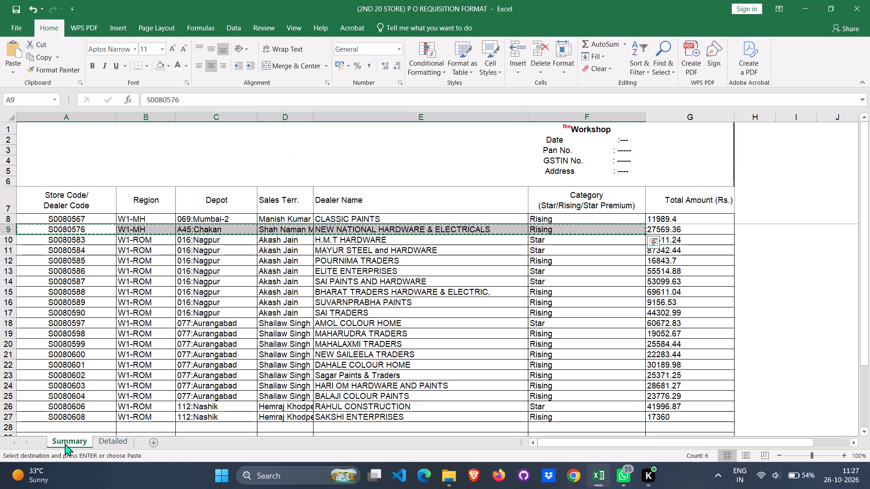
click(118, 440)
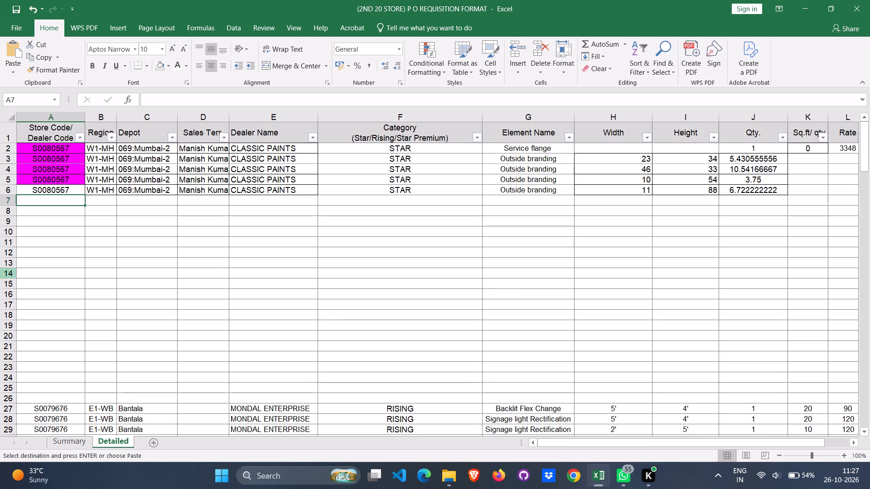
key(shift+Right)
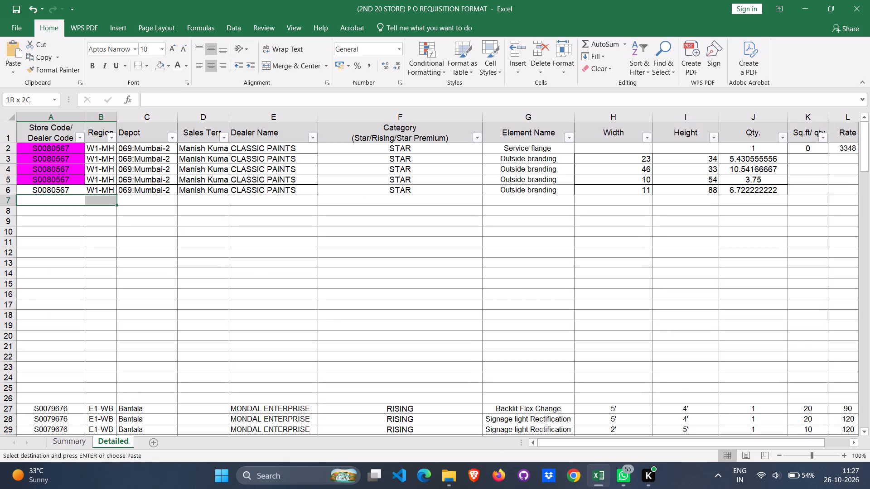
key(shift+Right)
key(shift+Right)
key(shift+Right)
key(shift+Right)
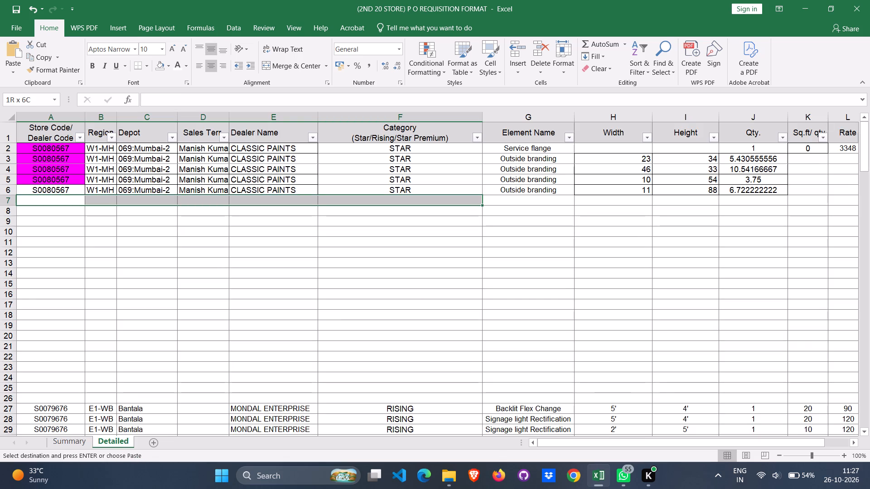
key(ctrl+v)
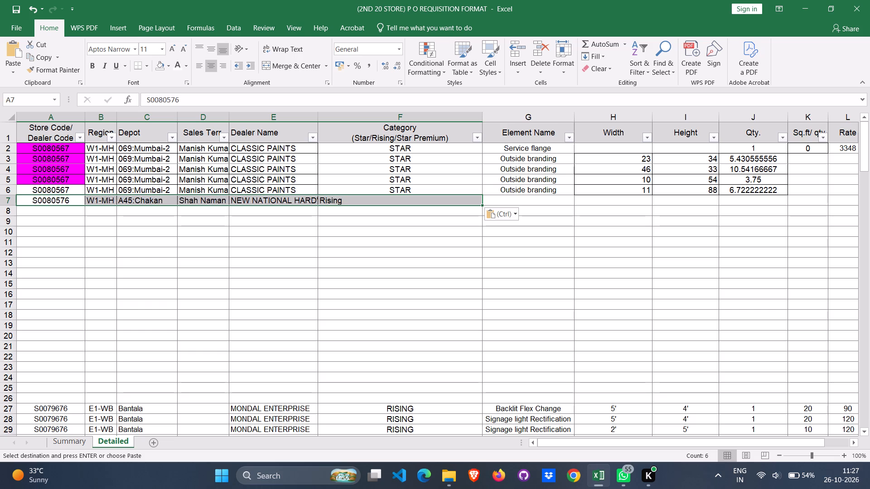
Centre the Rising category in cell F7 of the Detailed sheet.
click(358, 201)
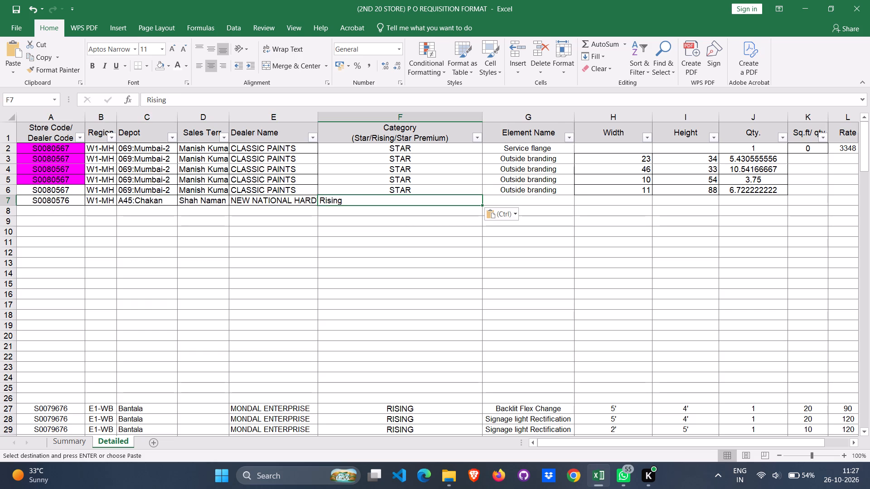
click(211, 67)
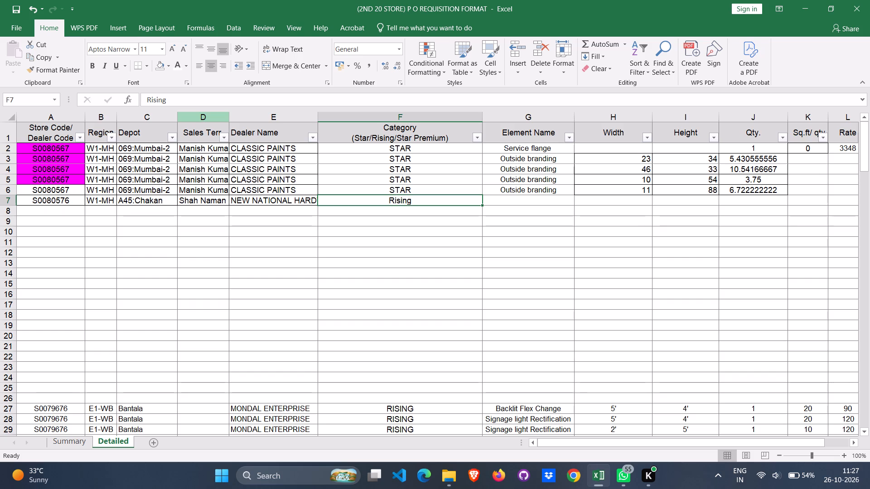
Search the SEPARATAION ESTIMATE folder for "new national" and open the NEW NATIONAL HARDWARE & ELECTRICALS estimate, leaving G7 selected in the Detailed sheet.
key(alt+Tab)
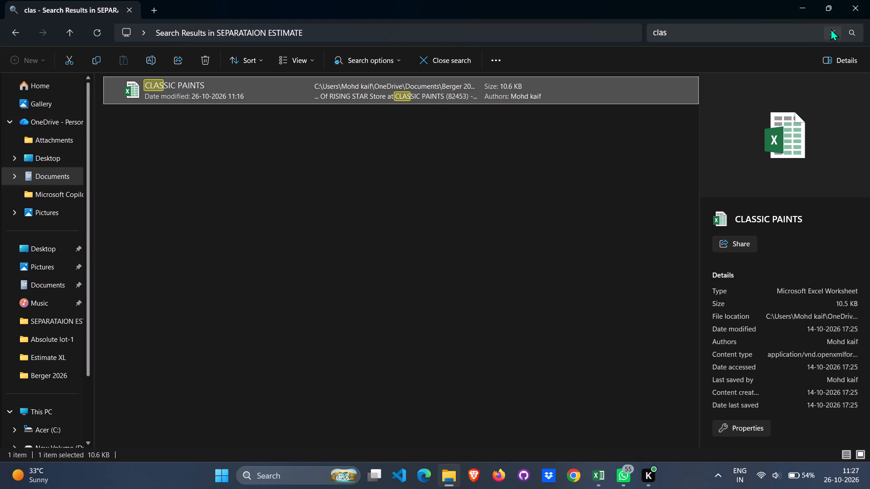
key(alt+Tab)
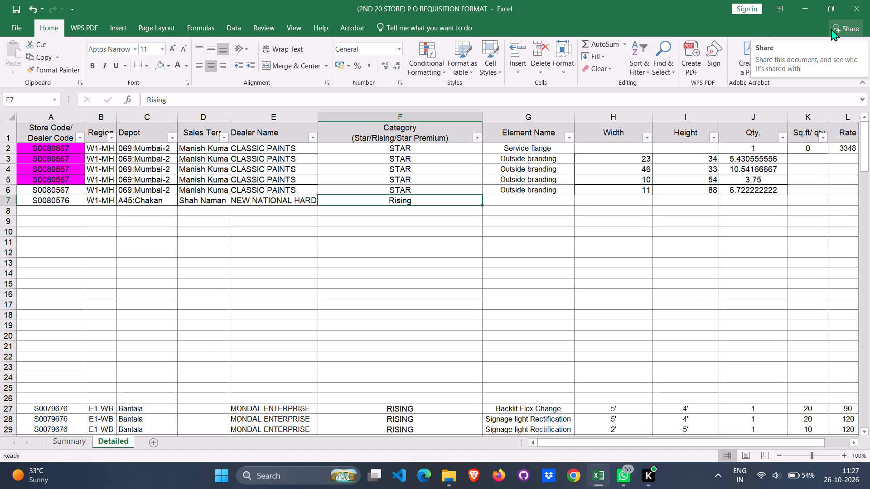
double_click(298, 202)
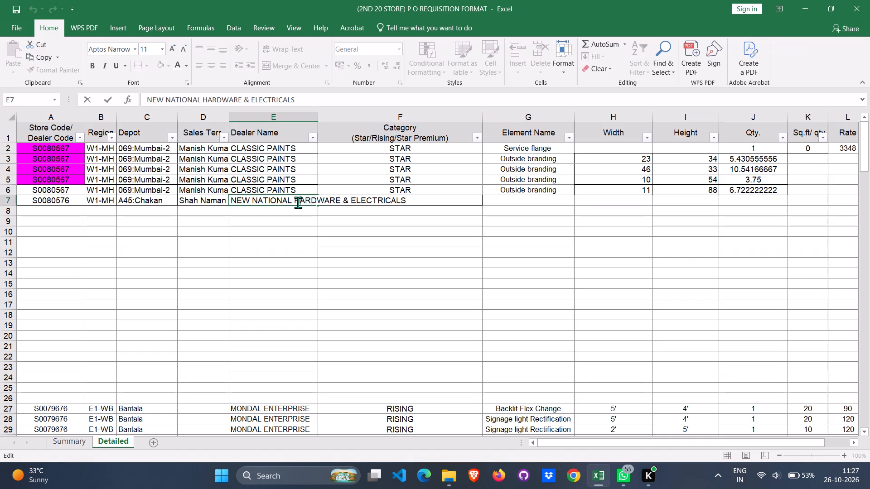
key(alt+Tab)
click(830, 34)
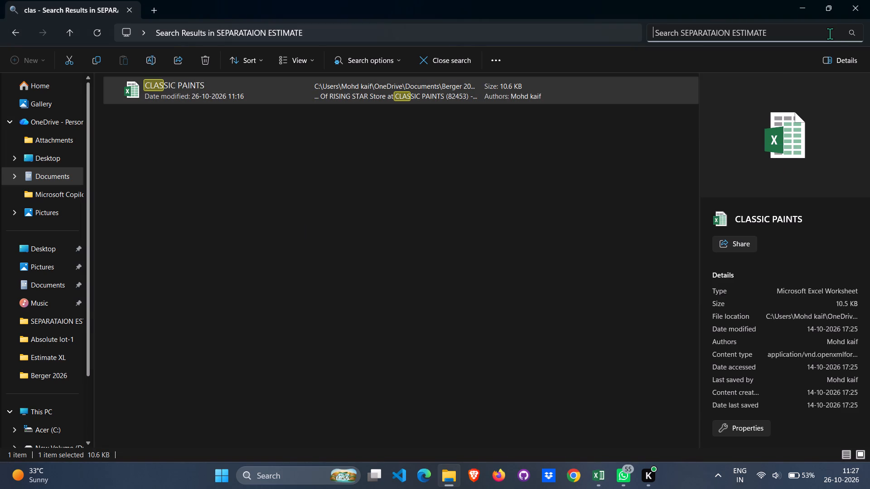
text(new national)
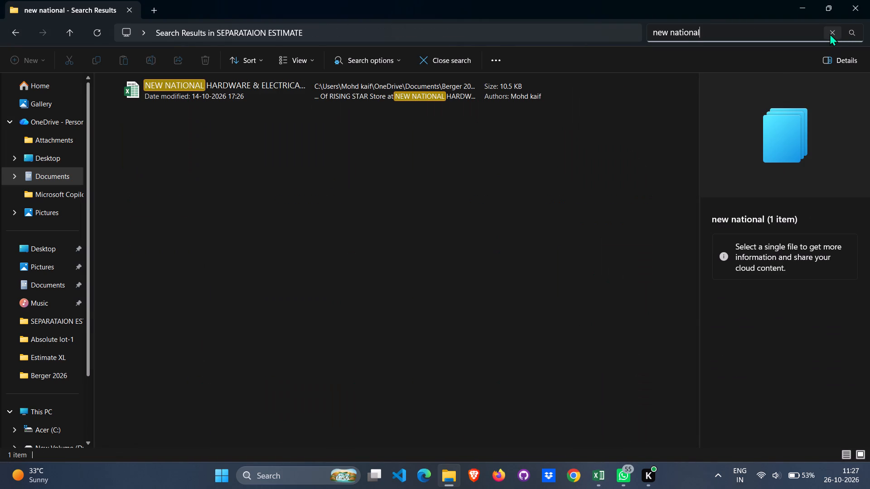
double_click(271, 89)
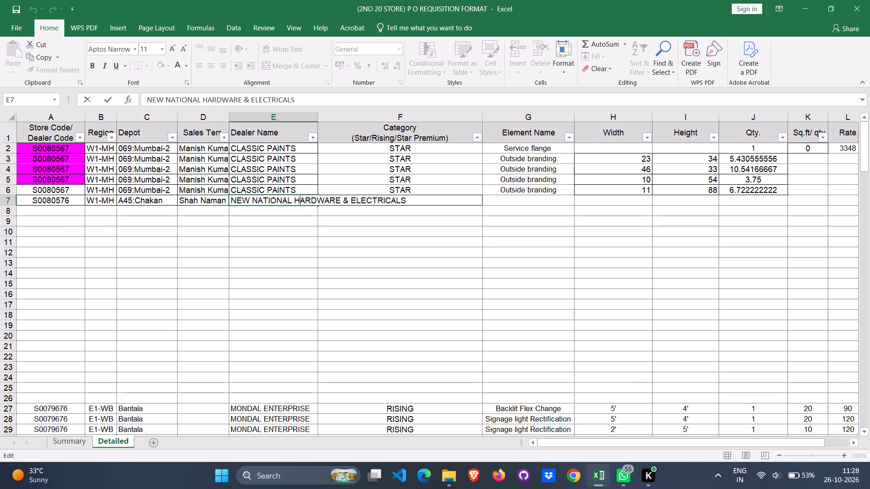
key(alt+Tab)
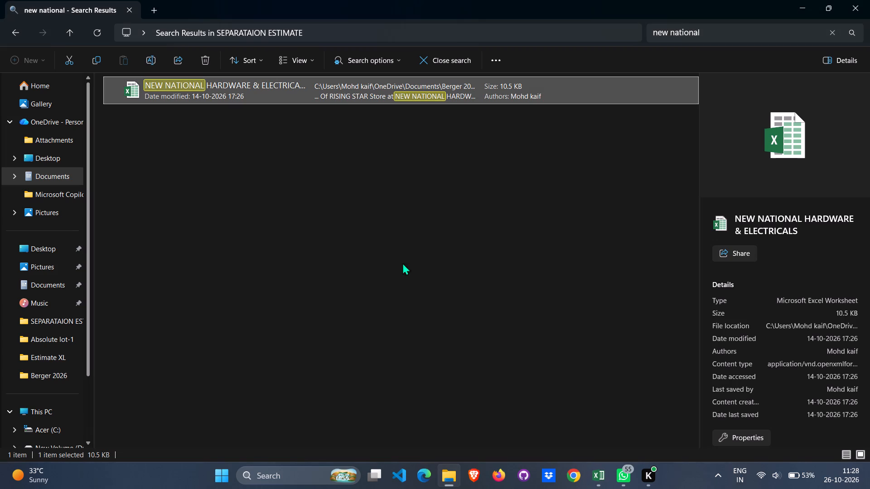
double_click(356, 84)
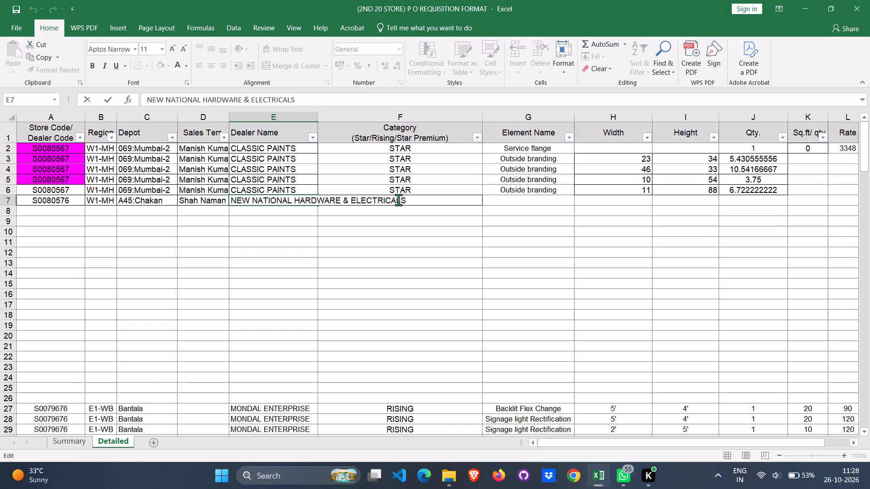
click(444, 200)
click(511, 200)
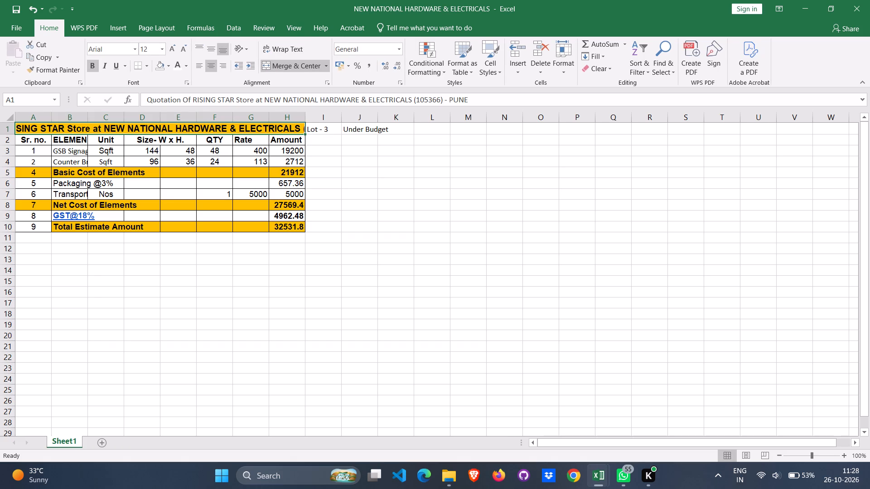
Widen the ELEMENT column in the NEW NATIONAL HARDWARE & ELECTRICALS estimate to fit the full element names.
drag(86, 119, 109, 118)
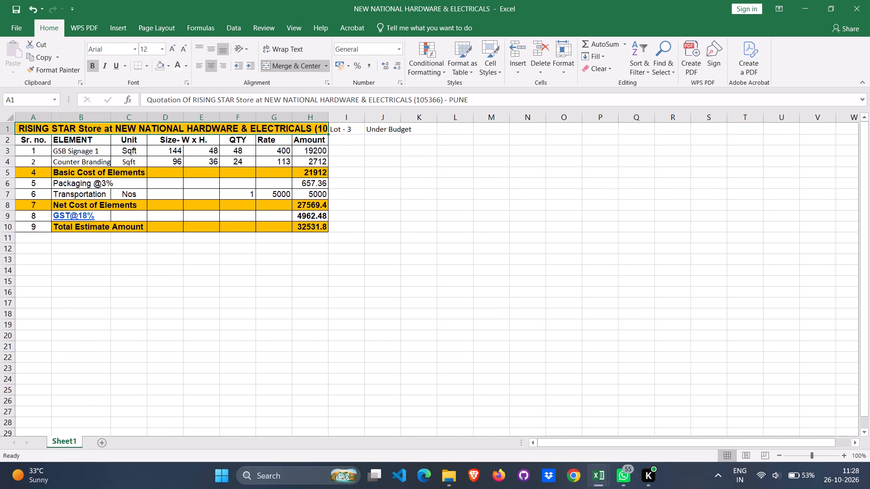
drag(111, 114, 135, 114)
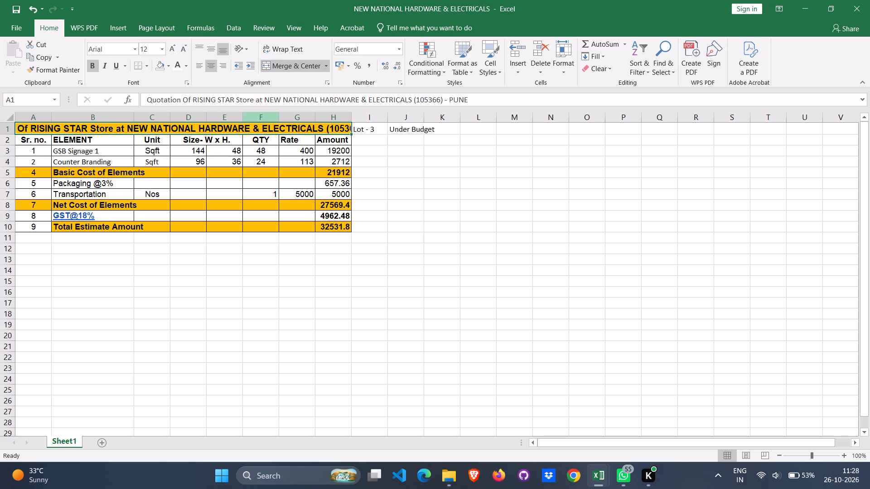
Compare the column layout of the estimate's GSB Signage 1 and Counter Branding lines with the Detailed sheet's element columns.
click(78, 150)
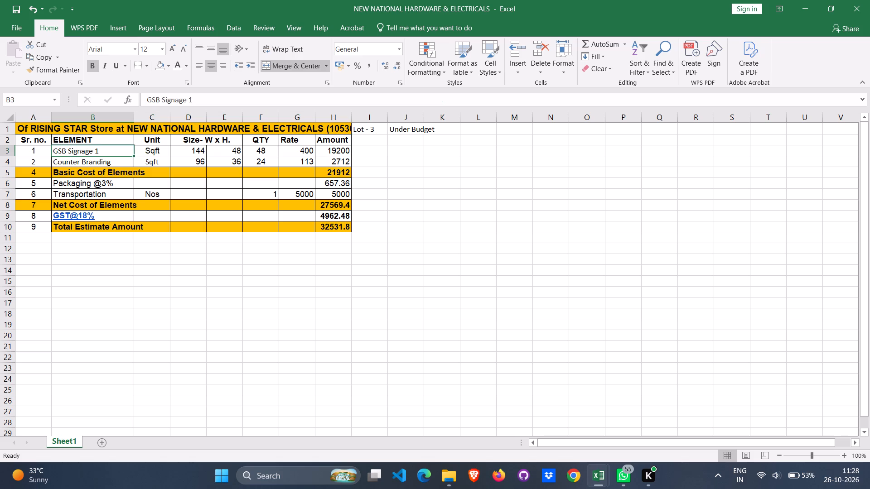
key(shift+Down)
key(shift+Right)
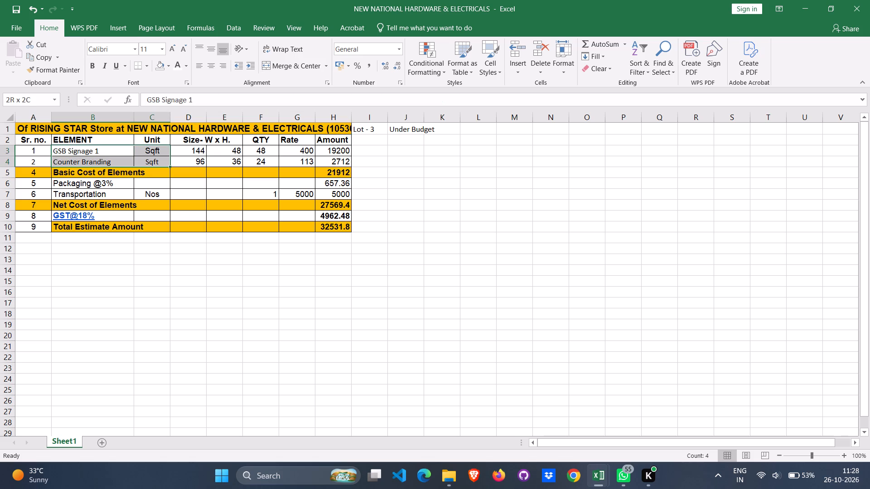
key(alt+Tab)
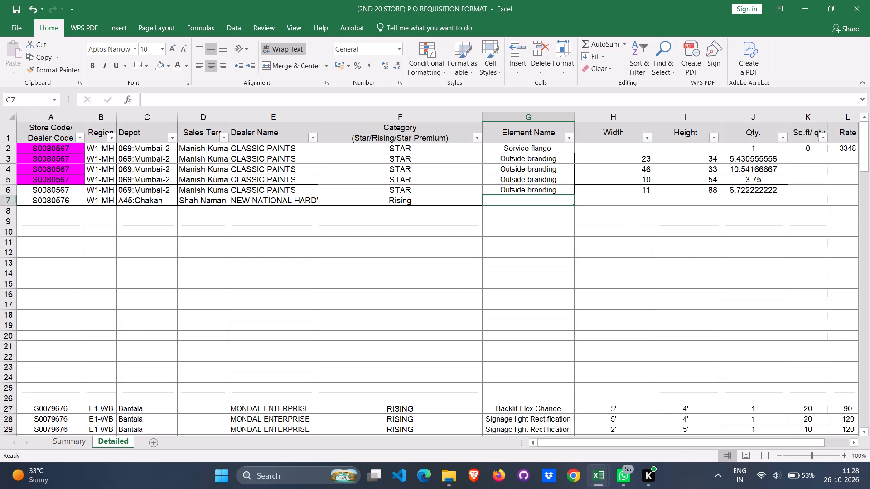
key(alt+Tab)
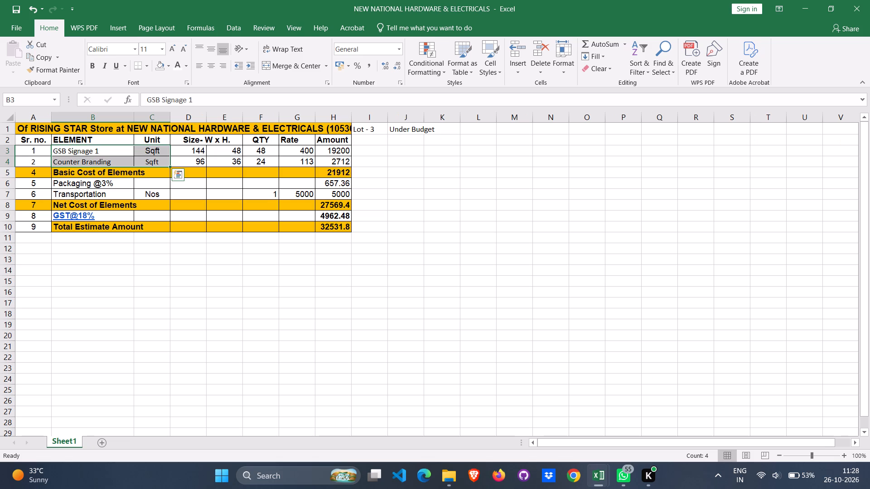
key(alt+Tab)
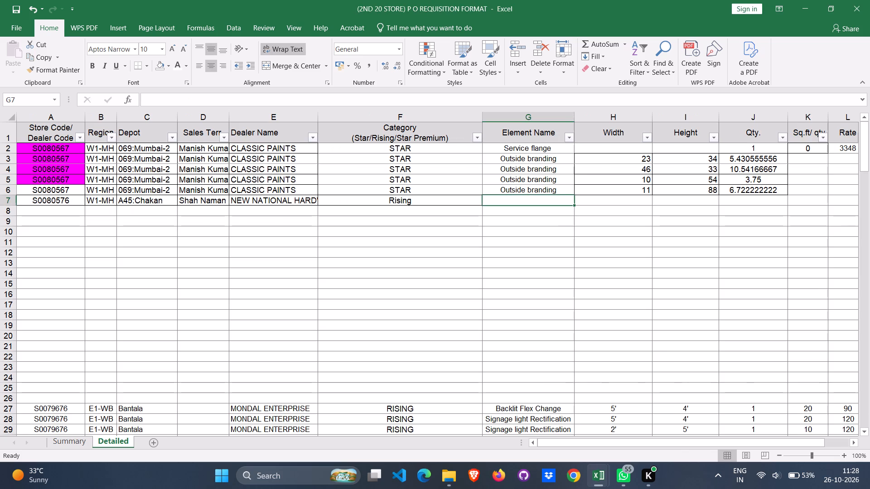
key(alt+Tab)
key(alt+Tab)
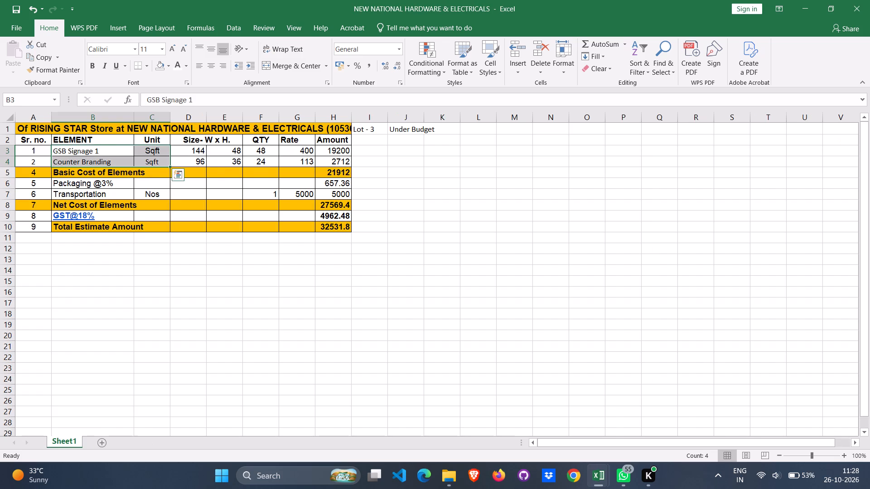
key(alt+Tab)
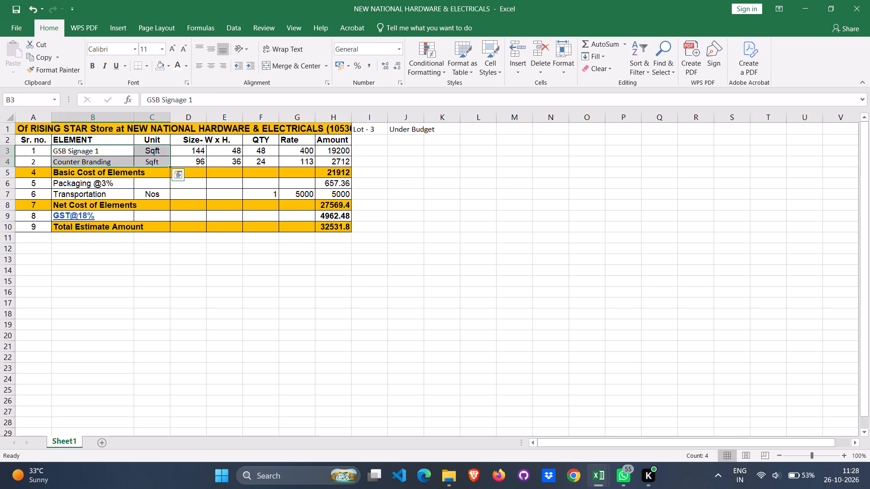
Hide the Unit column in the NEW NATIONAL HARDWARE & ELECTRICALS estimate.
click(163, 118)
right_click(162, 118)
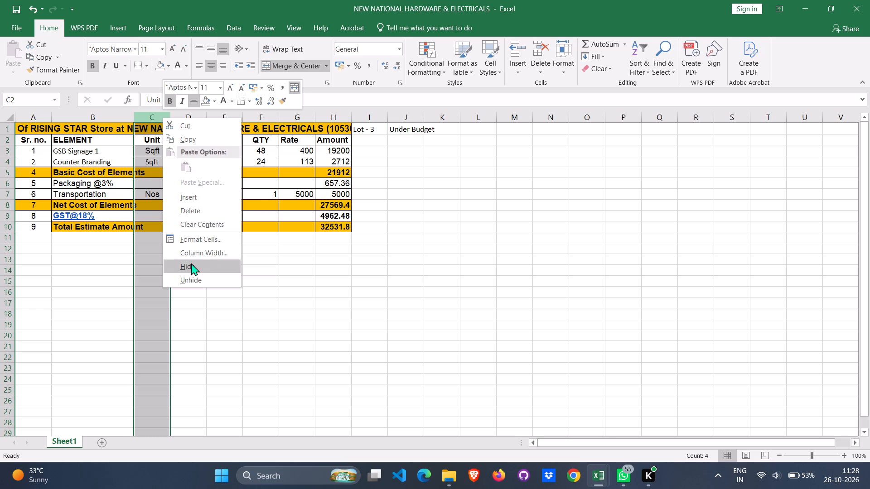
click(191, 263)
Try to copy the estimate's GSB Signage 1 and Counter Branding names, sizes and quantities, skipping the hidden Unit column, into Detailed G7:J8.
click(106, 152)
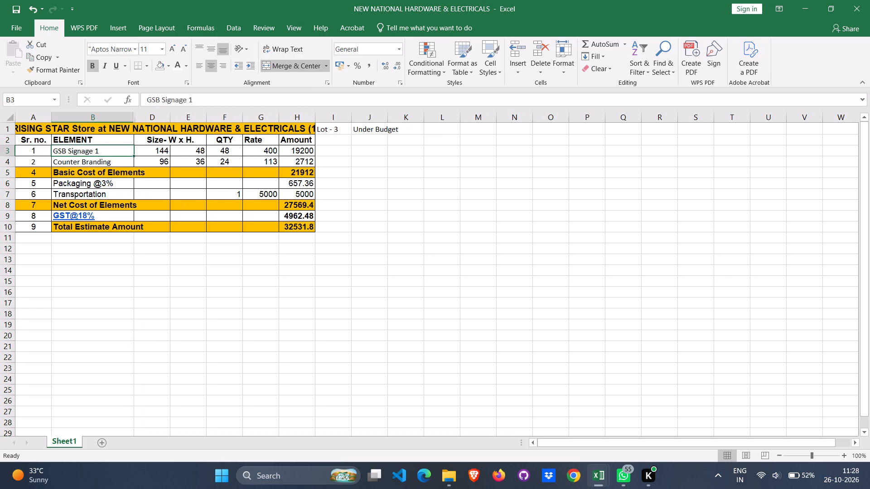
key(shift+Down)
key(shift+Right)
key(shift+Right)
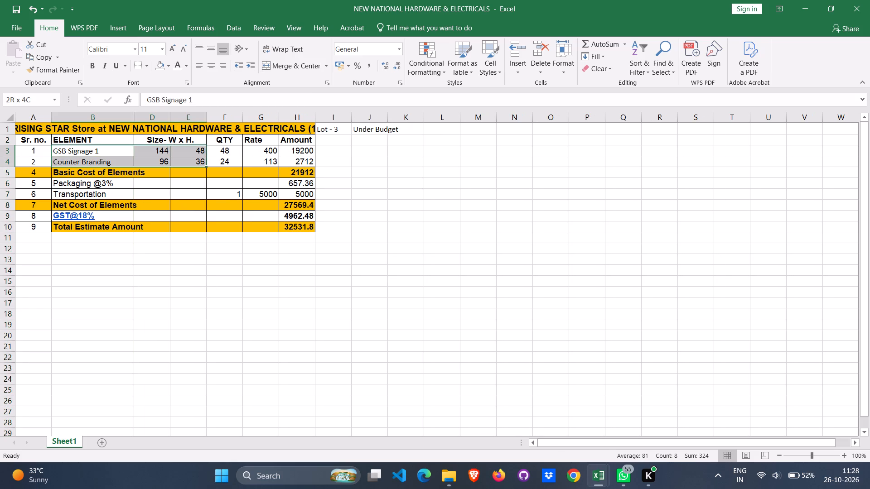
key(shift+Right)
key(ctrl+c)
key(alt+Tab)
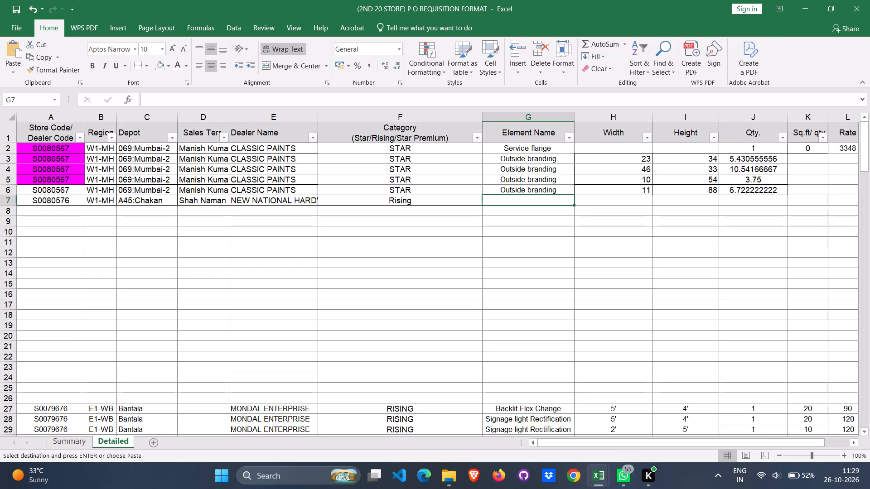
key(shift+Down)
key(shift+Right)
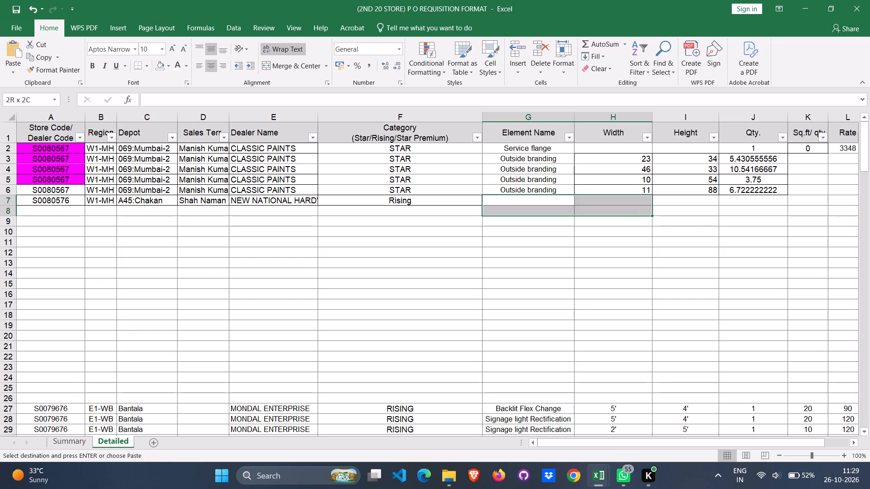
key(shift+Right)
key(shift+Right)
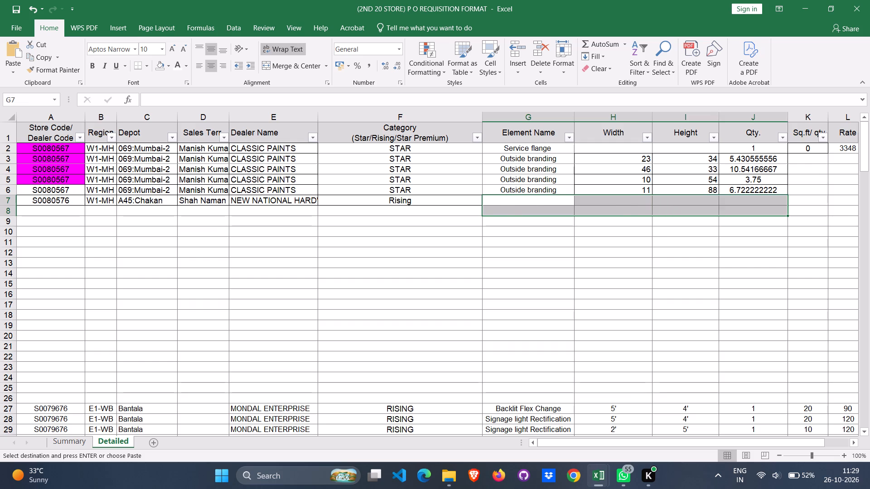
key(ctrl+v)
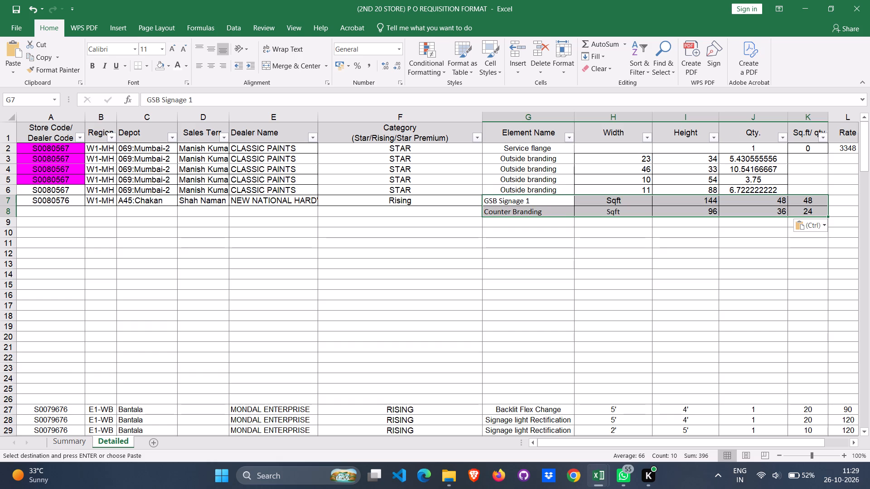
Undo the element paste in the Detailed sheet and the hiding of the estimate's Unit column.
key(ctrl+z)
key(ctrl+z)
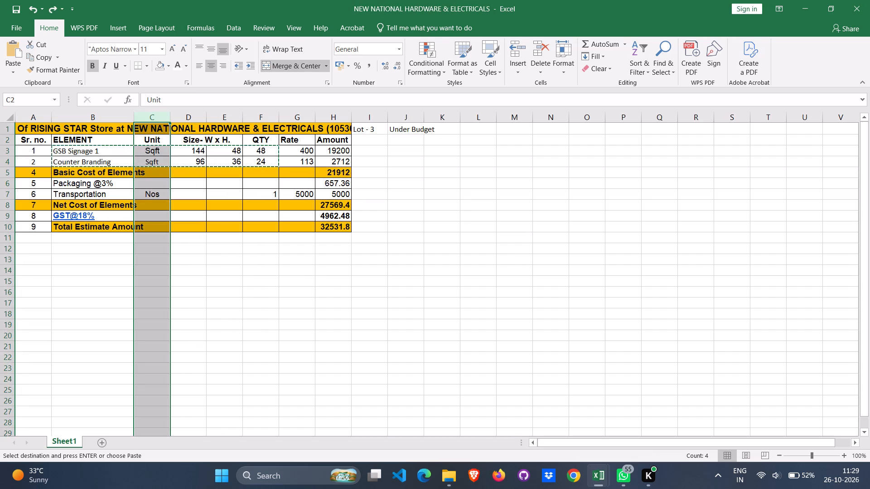
Copy the element name GSB Signage 1 from the NEW NATIONAL HARDWARE & ELECTRICALS estimate into Detailed cell G7.
click(260, 306)
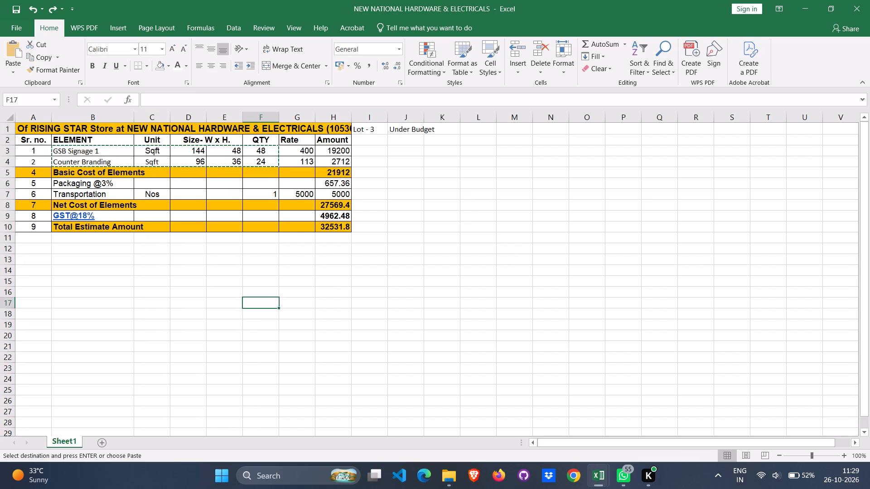
click(82, 152)
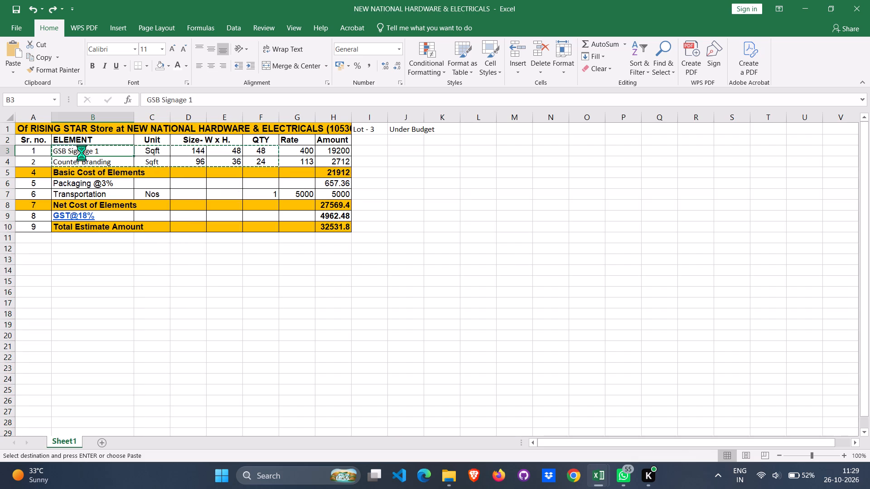
key(ctrl+c)
key(alt+Tab)
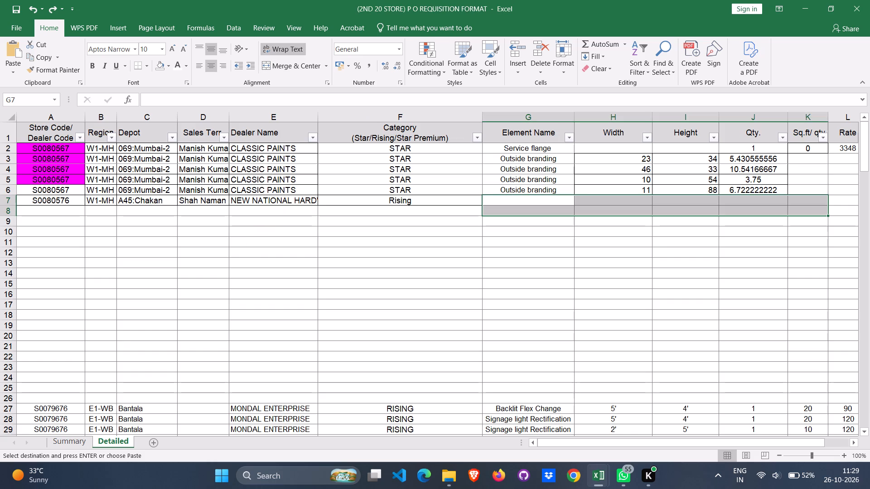
click(517, 198)
key(ctrl+v)
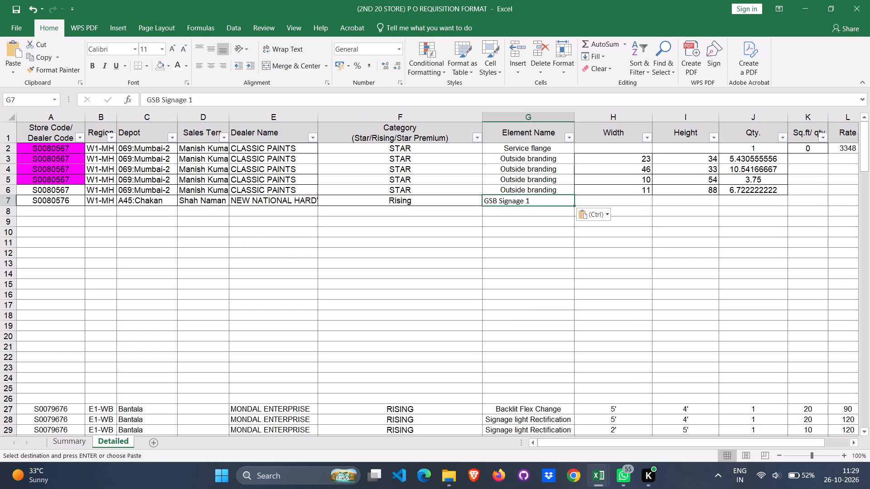
Copy GSB Signage 1's width 144, height 48 and quantity 48 from the estimate into Detailed H7:J7.
click(627, 203)
key(alt+Tab)
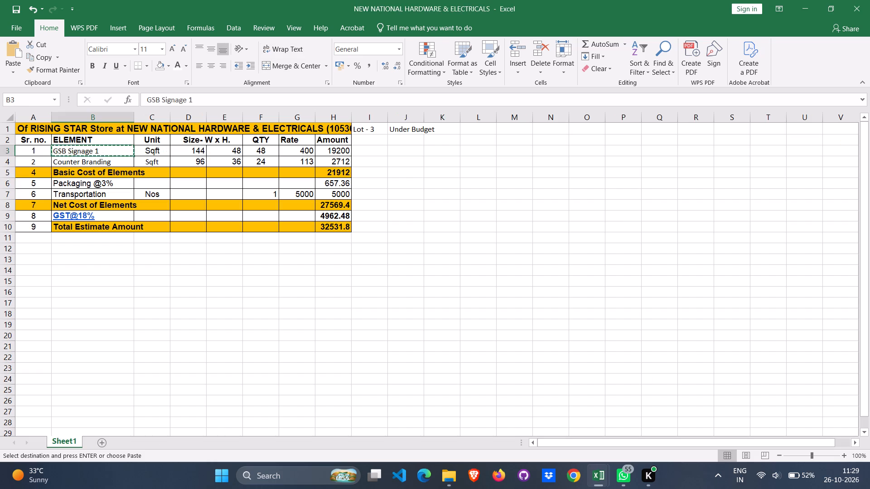
click(189, 151)
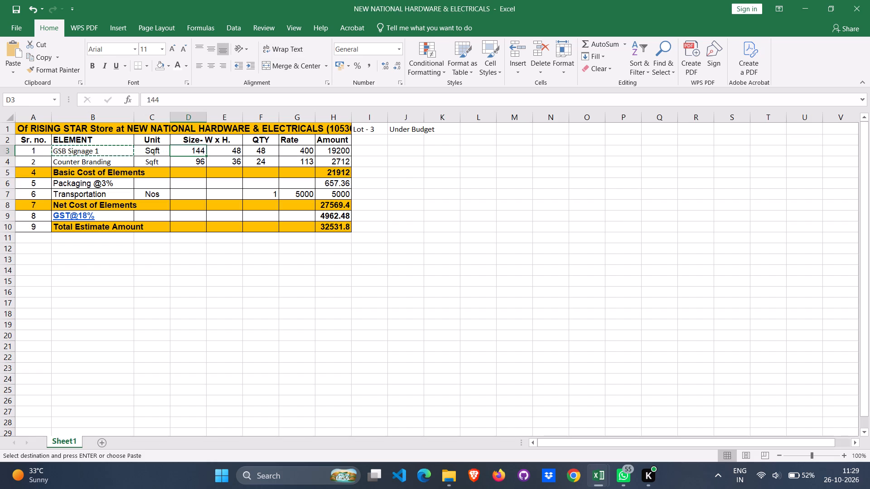
key(shift+Right)
key(shift+Right)
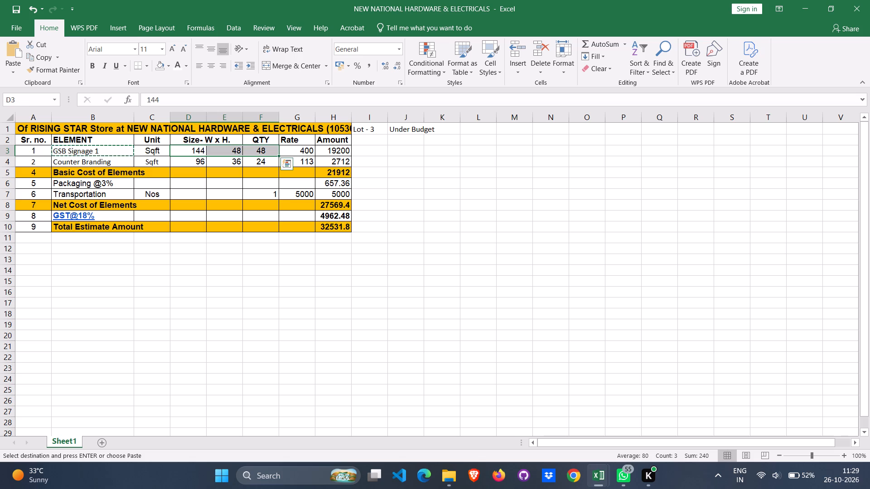
key(ctrl+c)
key(alt+Tab)
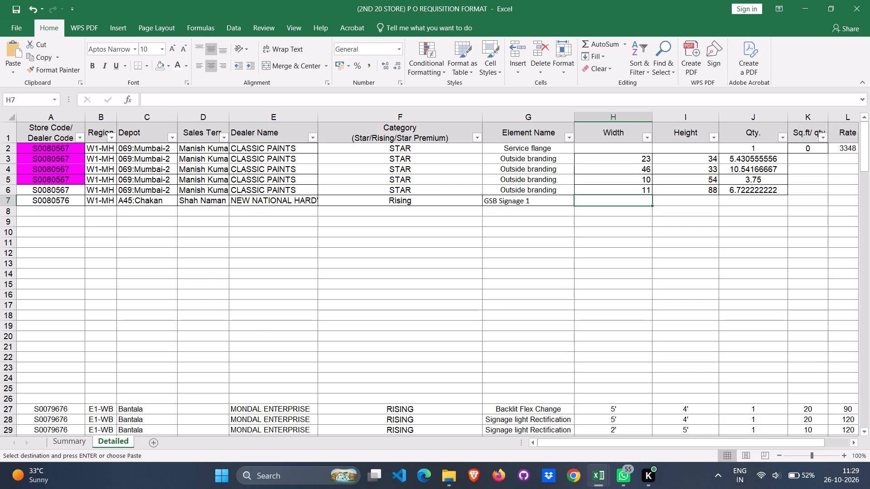
key(shift+Right)
key(shift+Right)
key(ctrl+v)
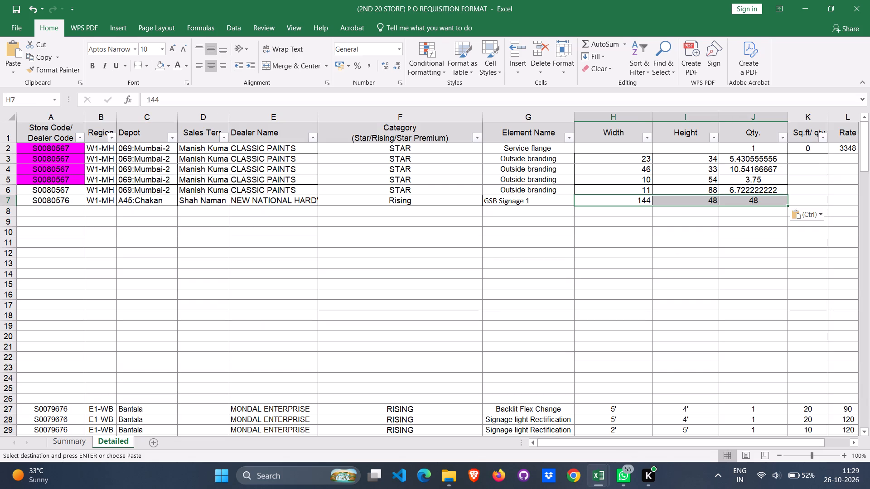
Duplicate the NEW NATIONAL HARDWARE & ELECTRICALS dealer details from Detailed A7:F7 into row 8 and save the requisition.
key(alt+Tab)
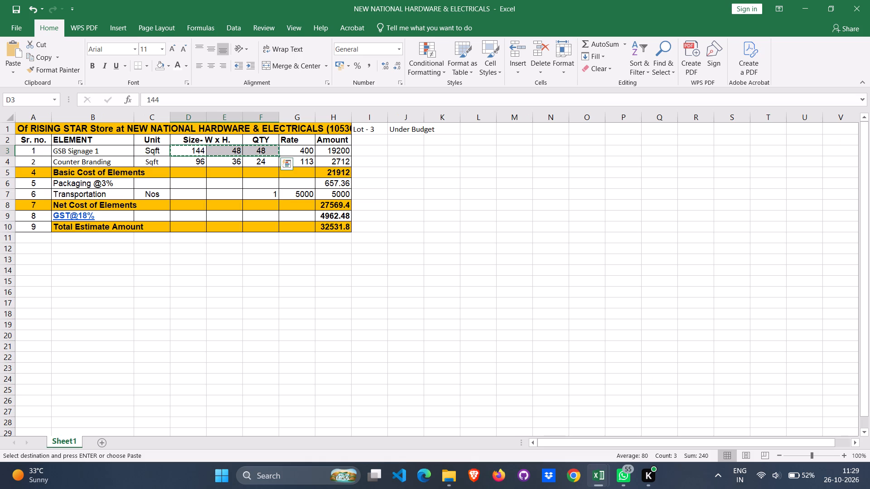
key(alt+Tab)
click(526, 258)
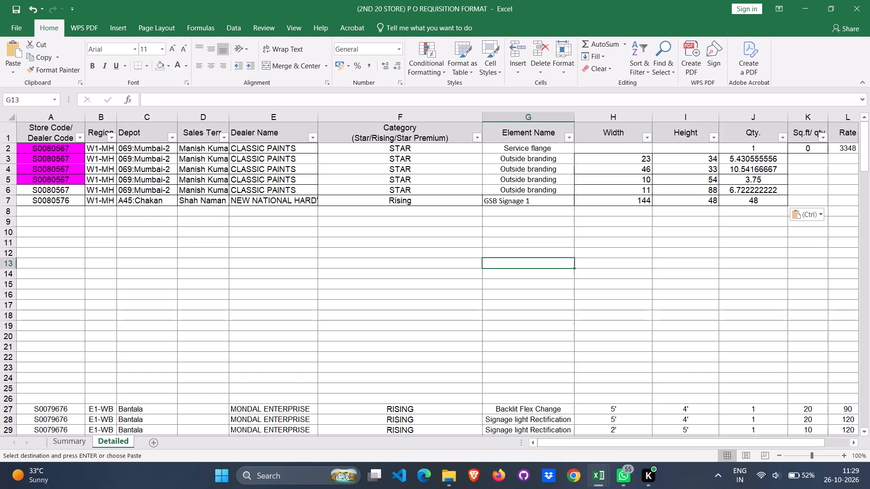
click(57, 202)
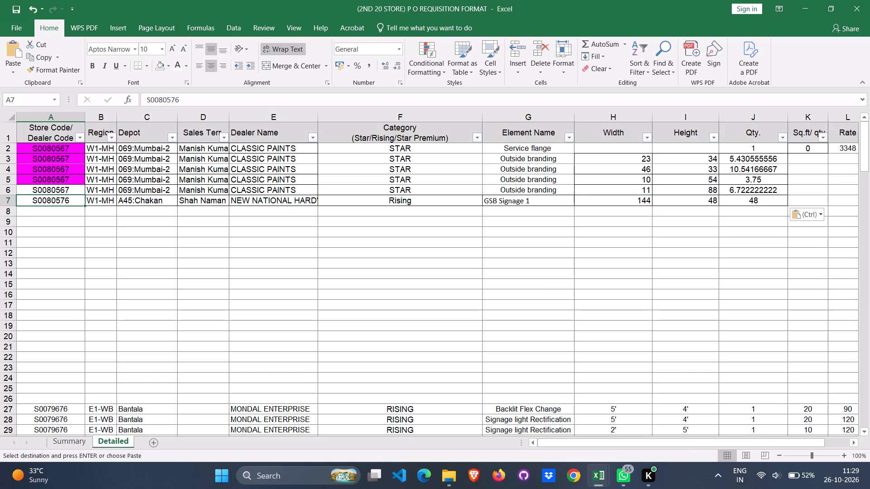
key(shift+Right)
key(shift+Right)
key(shift+Right)
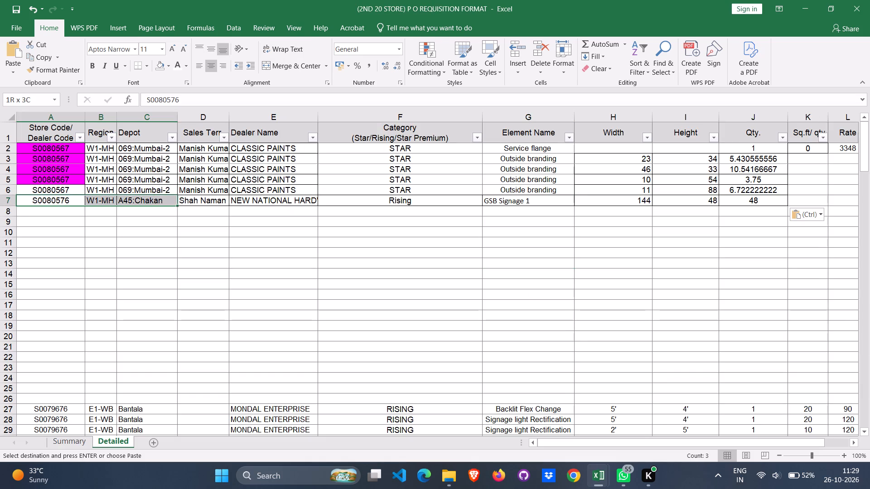
key(shift+Right)
key(shift+Right)
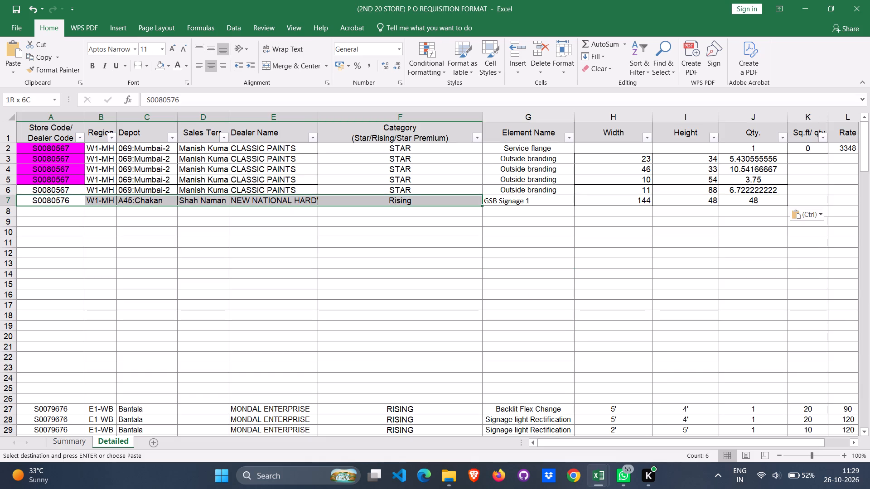
key(ctrl+c)
key(shift+Down)
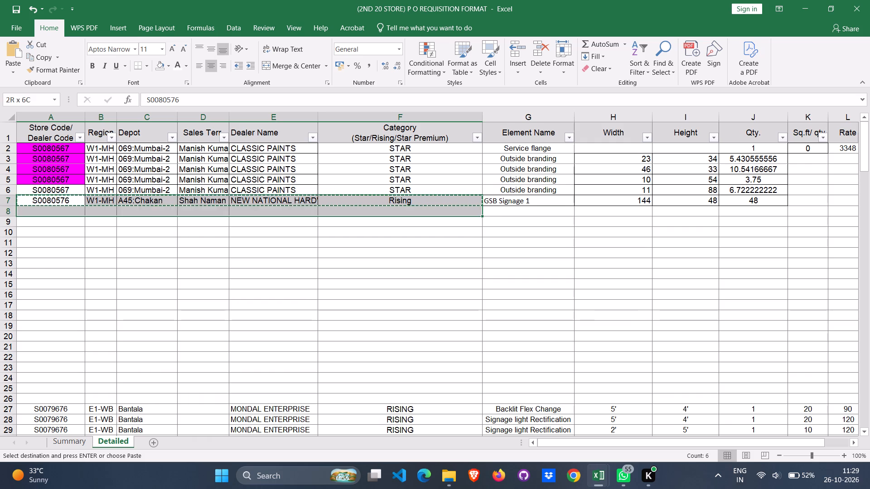
key(ctrl+v)
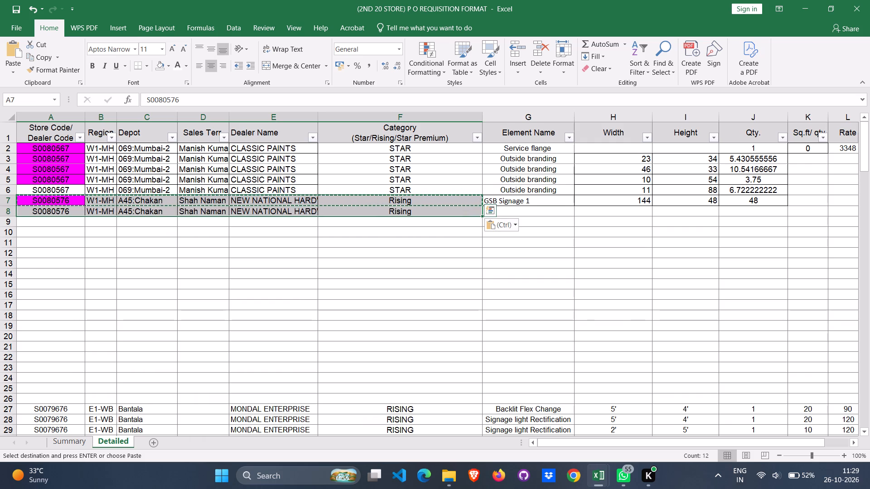
key(ctrl+s)
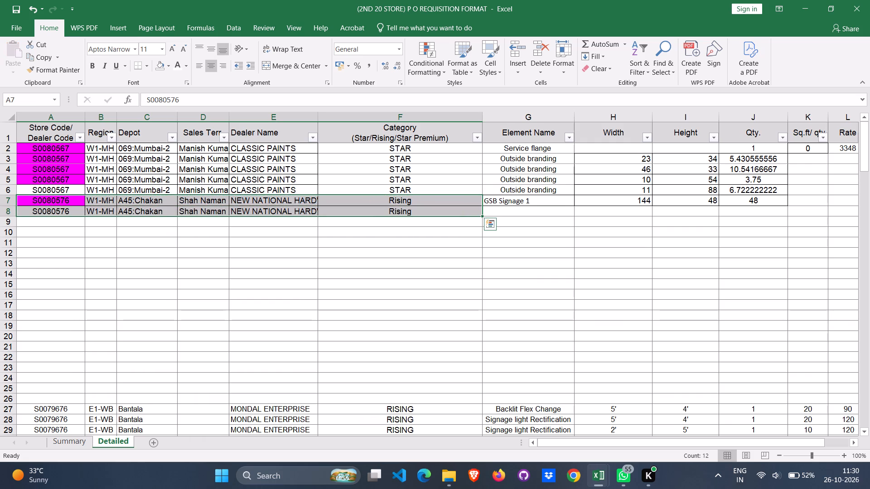
Copy the element name Counter Branding from the estimate into Detailed cell G8.
click(526, 211)
key(alt+Tab)
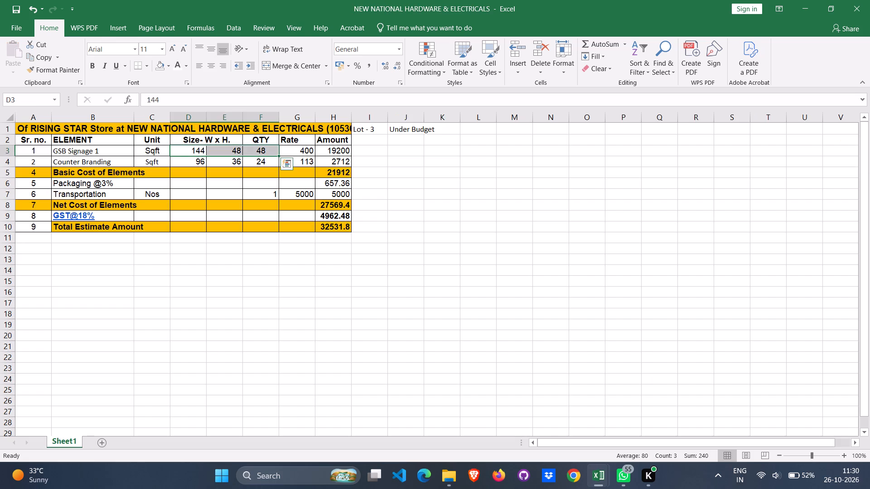
click(74, 162)
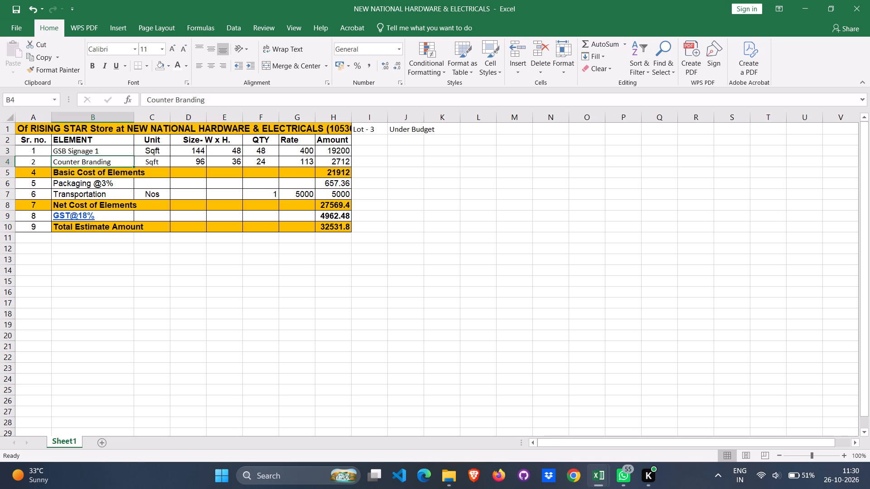
key(ctrl+c)
key(alt+Tab)
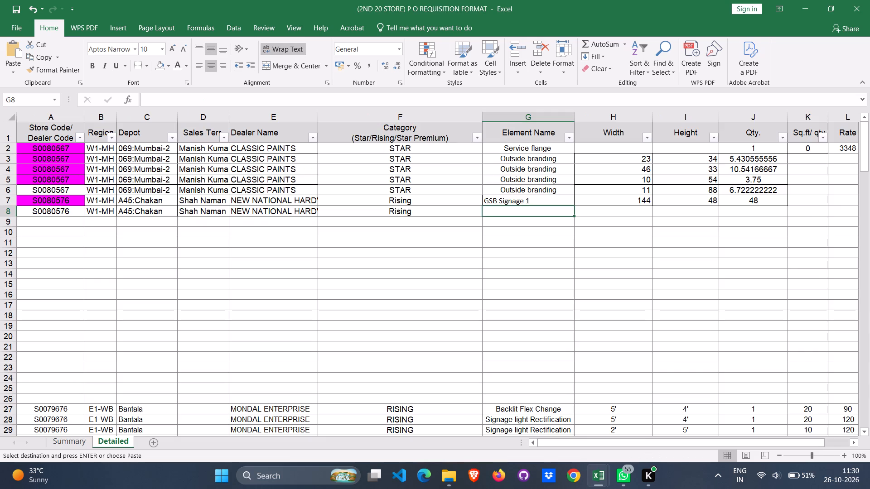
key(ctrl+v)
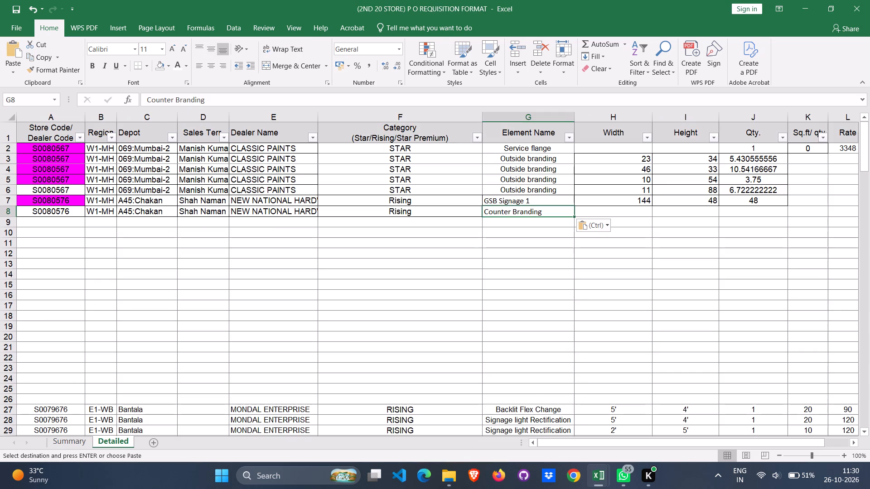
Copy Counter Branding's width 96, height 36 and quantity 24 from the estimate into Detailed H8:J8 and save the requisition.
click(621, 216)
key(alt+Tab)
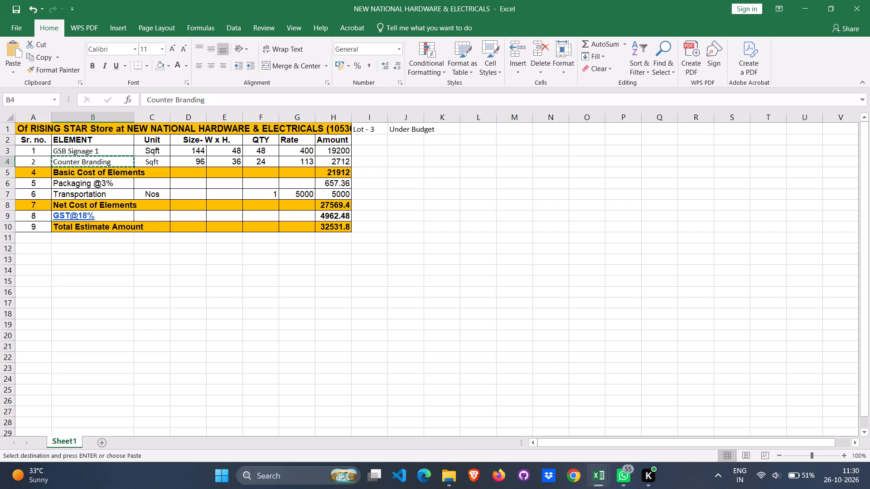
click(188, 159)
key(shift+Right)
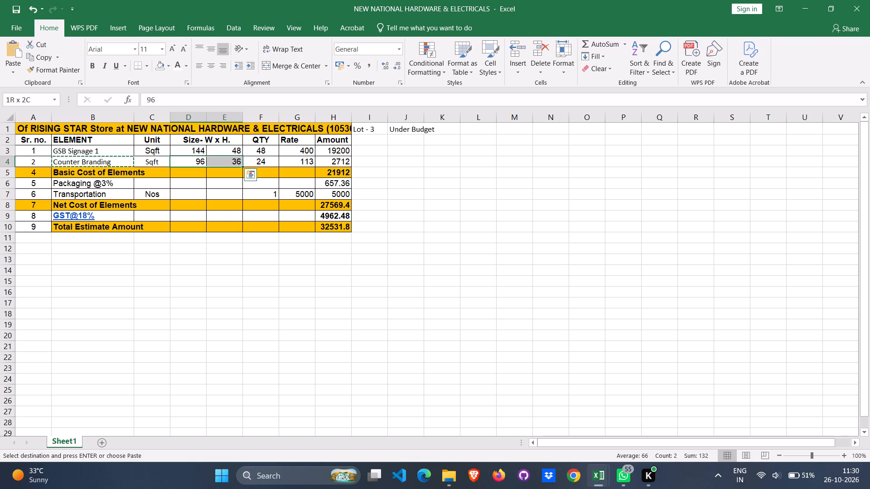
key(shift+Right)
key(ctrl+c)
key(alt+Tab)
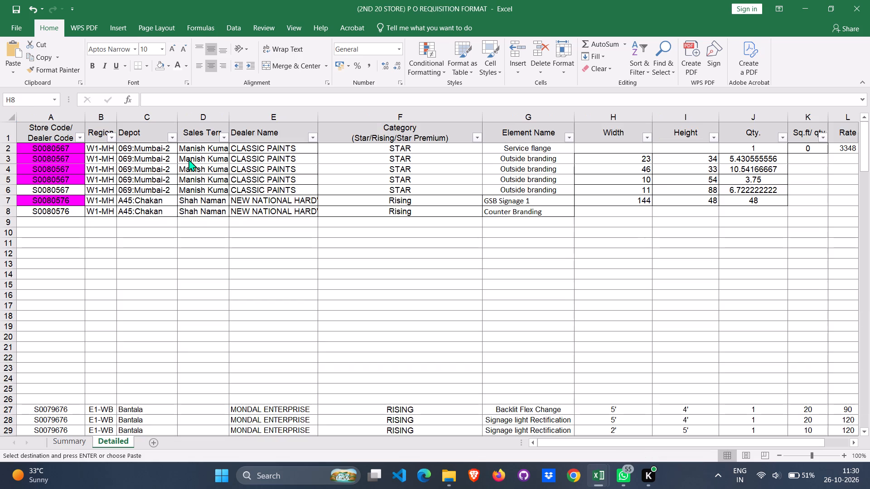
key(ctrl+v)
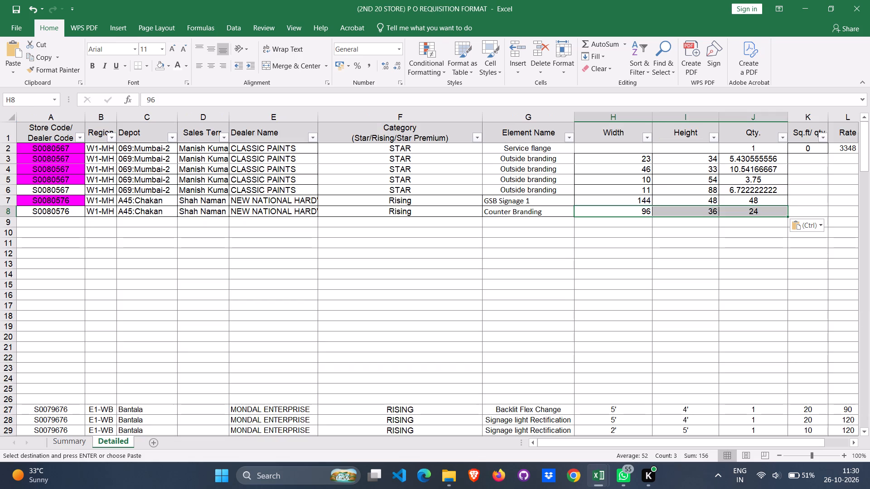
key(alt+Tab)
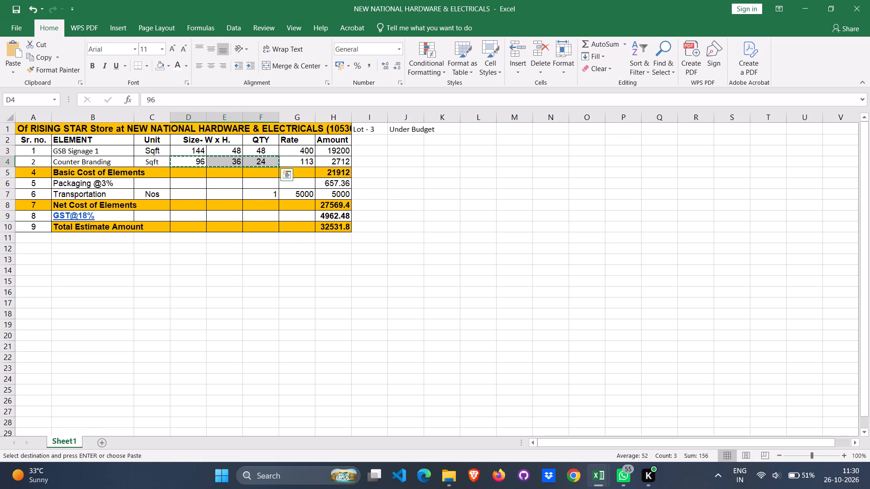
key(alt+Tab)
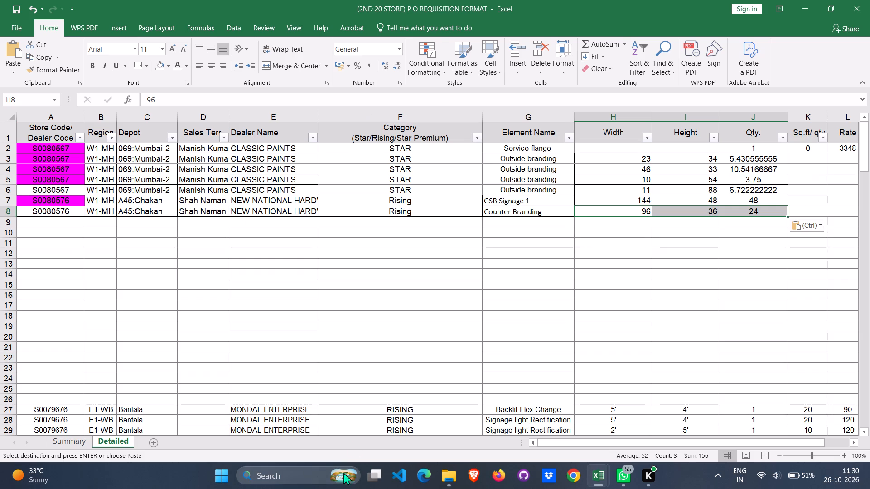
key(ctrl+s)
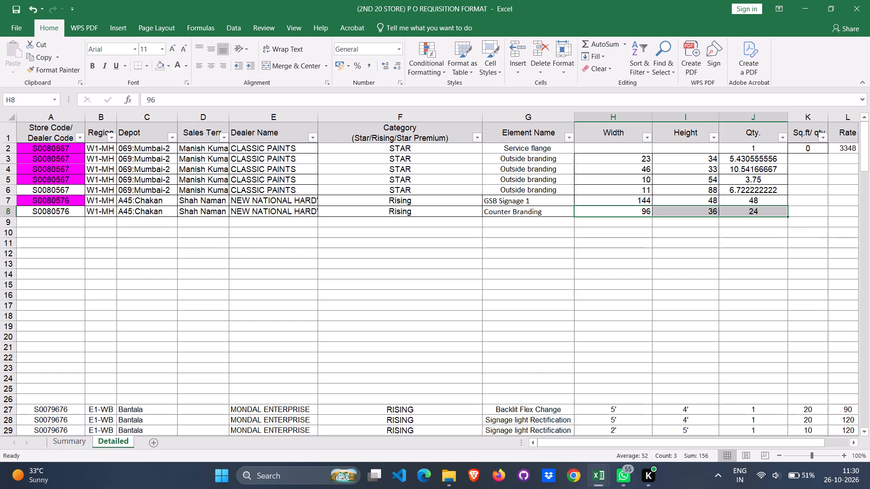
Save and close the NEW NATIONAL HARDWARE & ELECTRICALS estimate workbook.
key(alt+Tab)
key(ctrl+s)
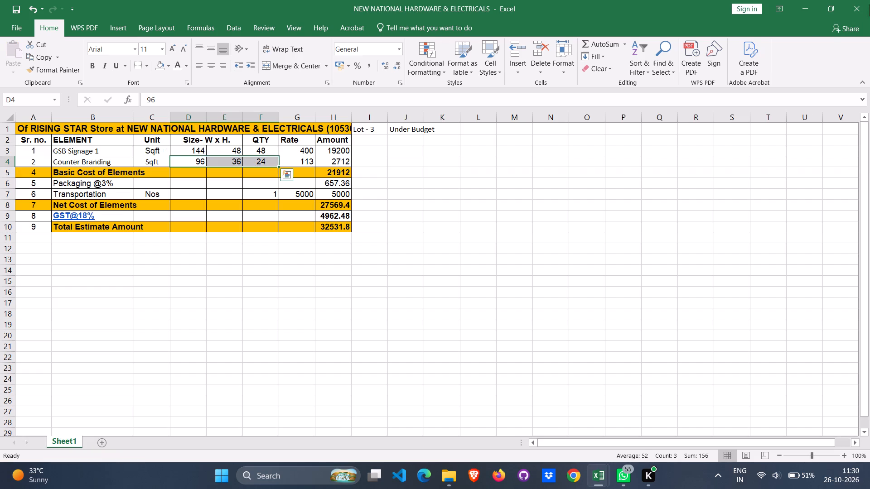
click(859, 1)
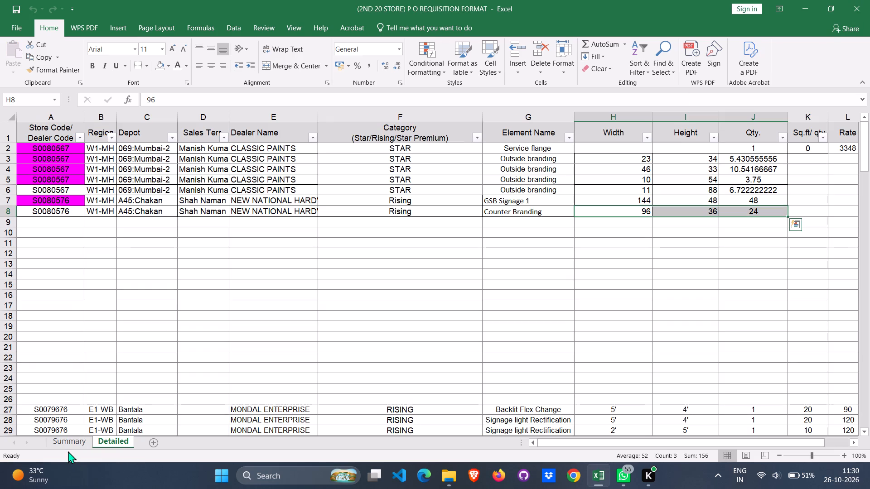
Copy the H.M.T HARDWARE dealer details, store code through category, from Summary A10:F10 into the Detailed sheet starting at A9.
click(67, 443)
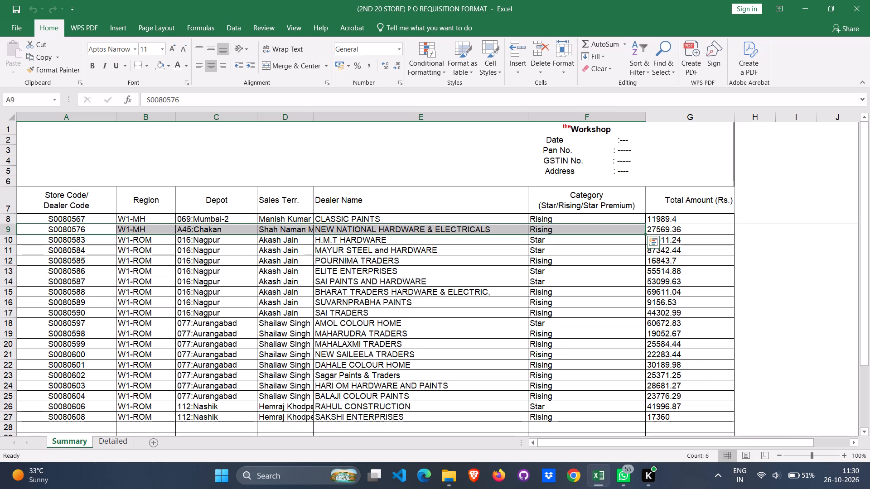
click(71, 240)
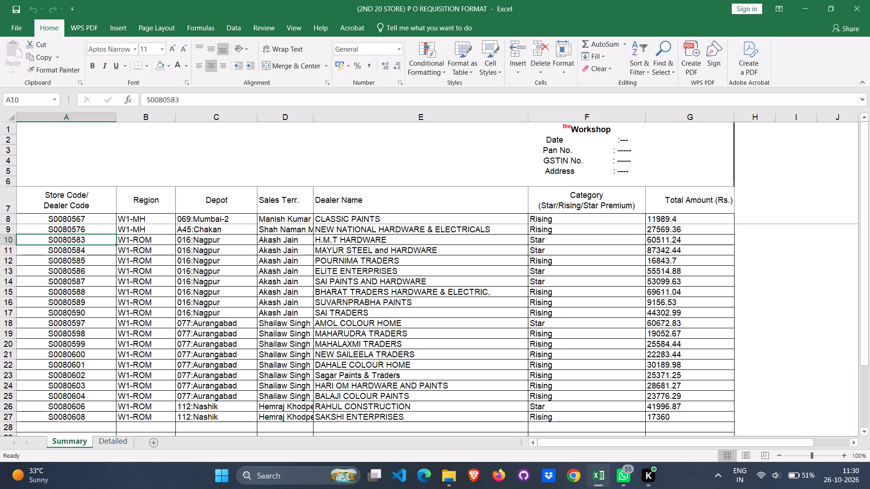
key(shift+Right)
key(shift+Right)
key(shift+Right)
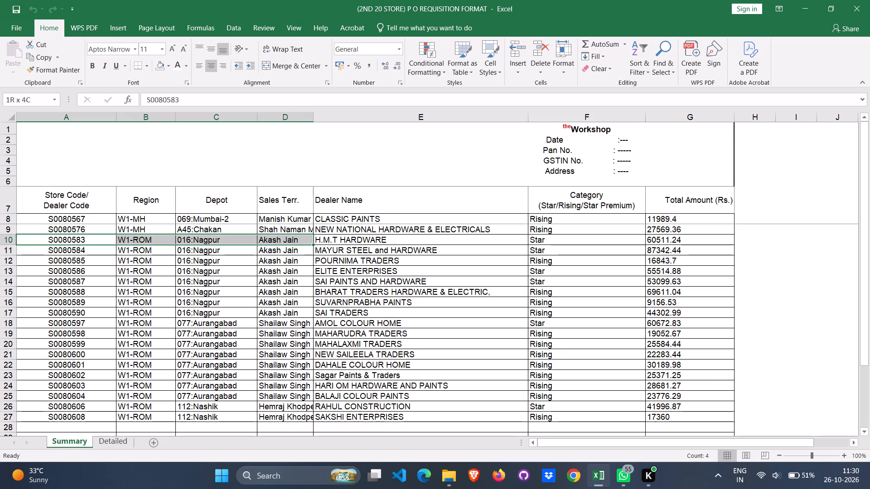
key(shift+Right)
key(shift+Right)
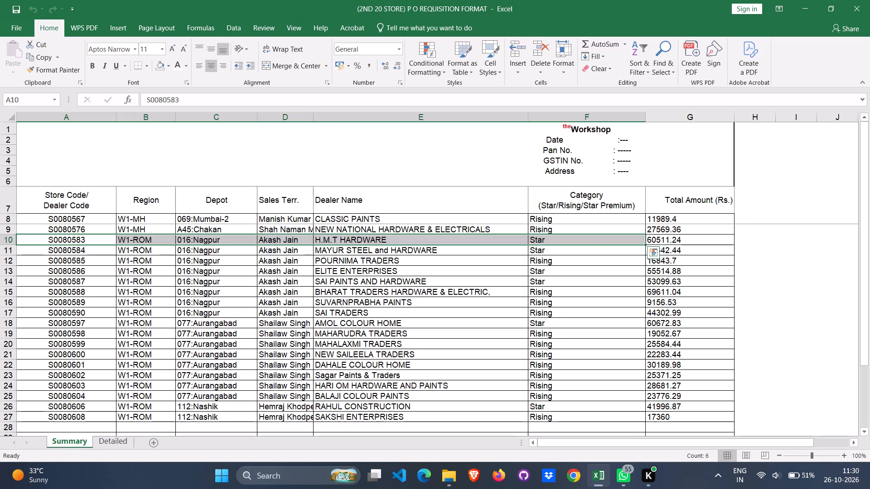
key(ctrl+c)
key(alt+Tab)
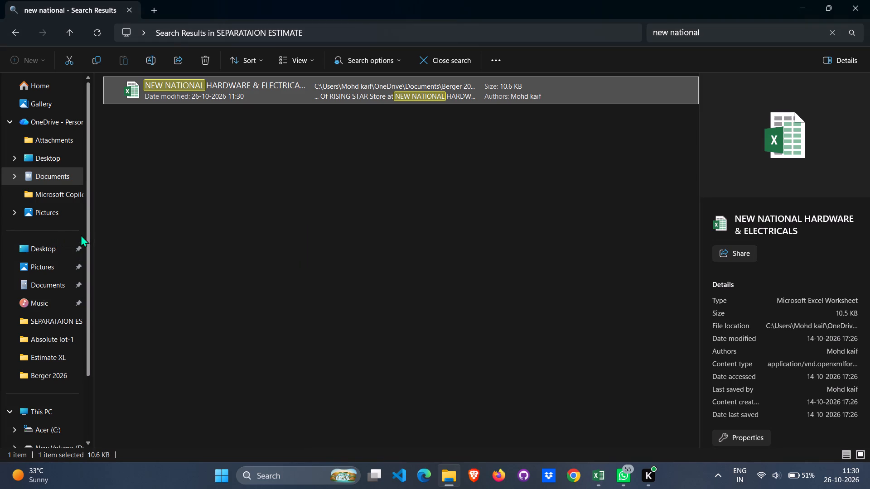
key(alt+Tab)
click(112, 440)
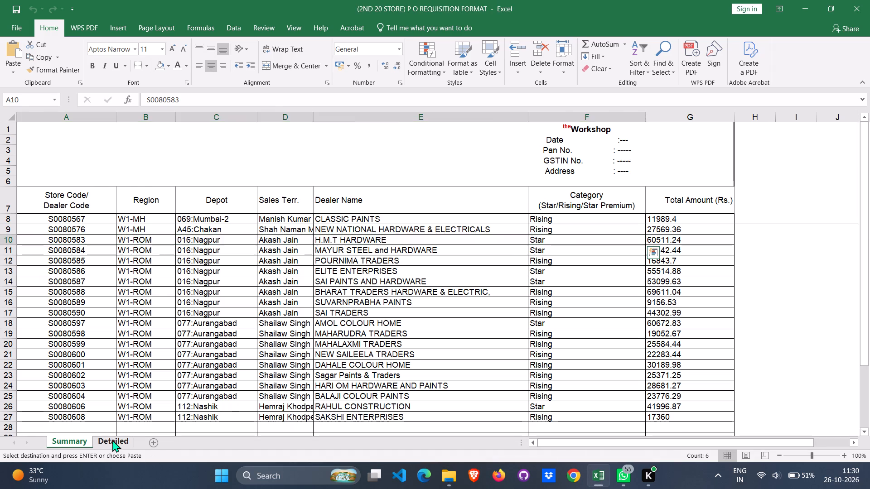
click(52, 221)
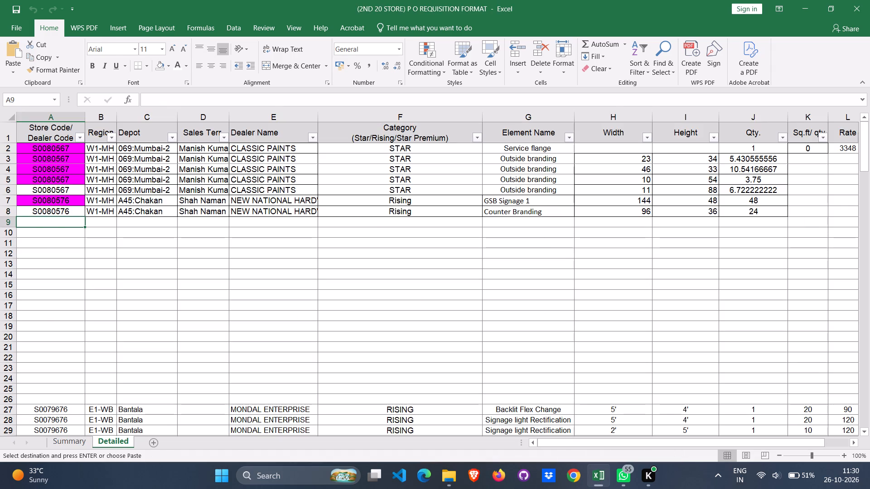
key(ctrl+v)
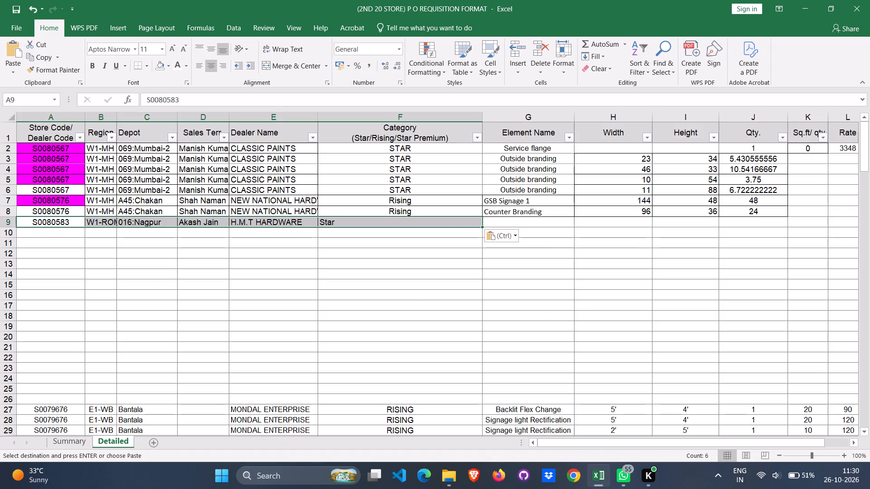
Centre the Star category horizontally in the H.M.T HARDWARE row, Detailed cell F9.
click(389, 221)
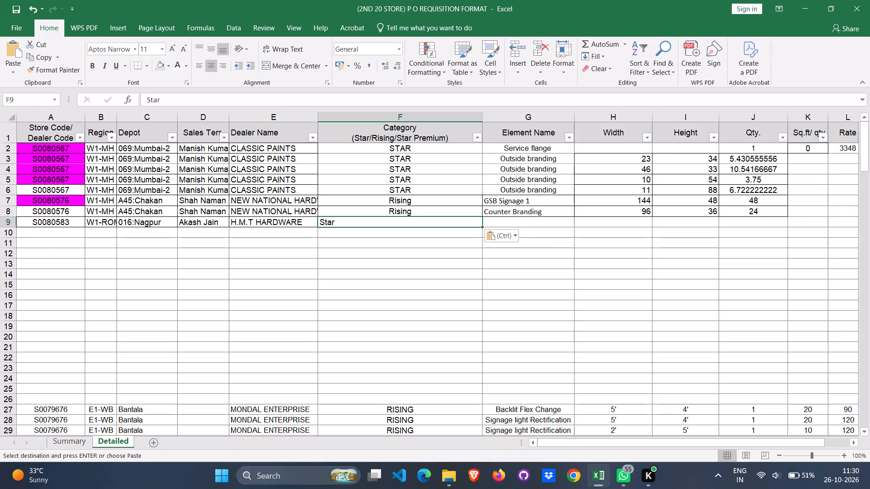
click(212, 67)
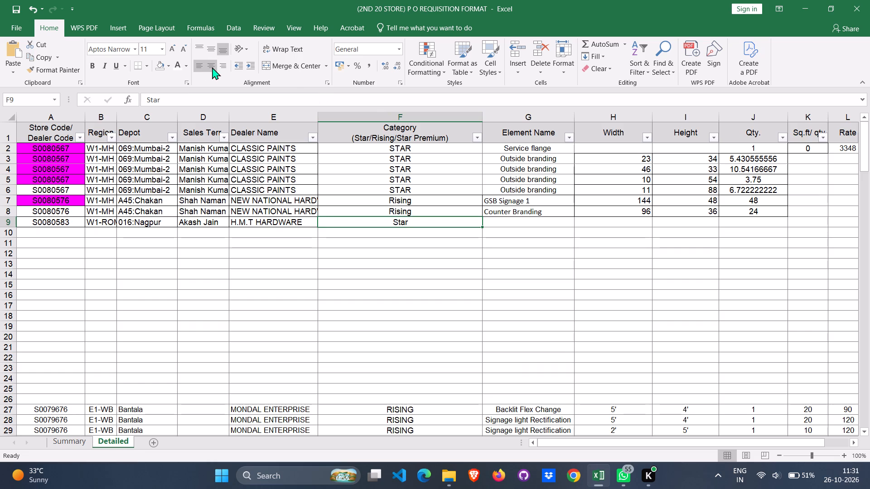
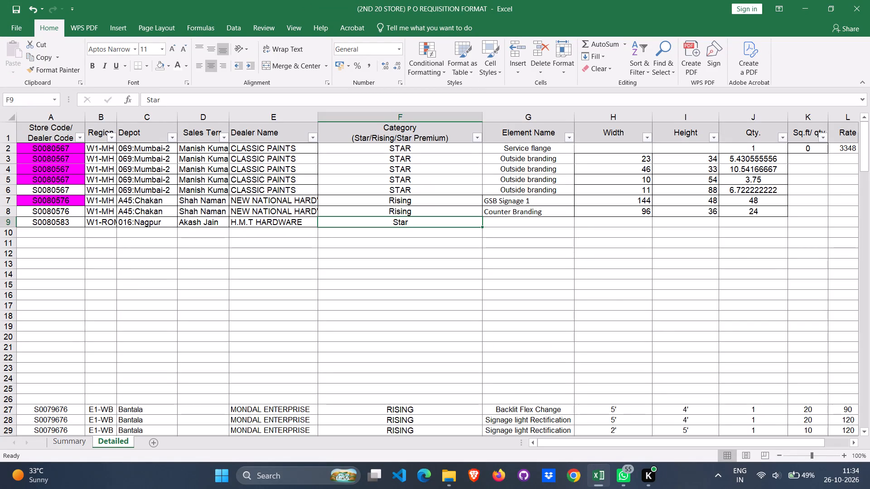
Search the SEPARATAION ESTIMATE folder for H M T and open the H.M.T Hardware - Goregaon estimate workbook.
key(alt+Tab)
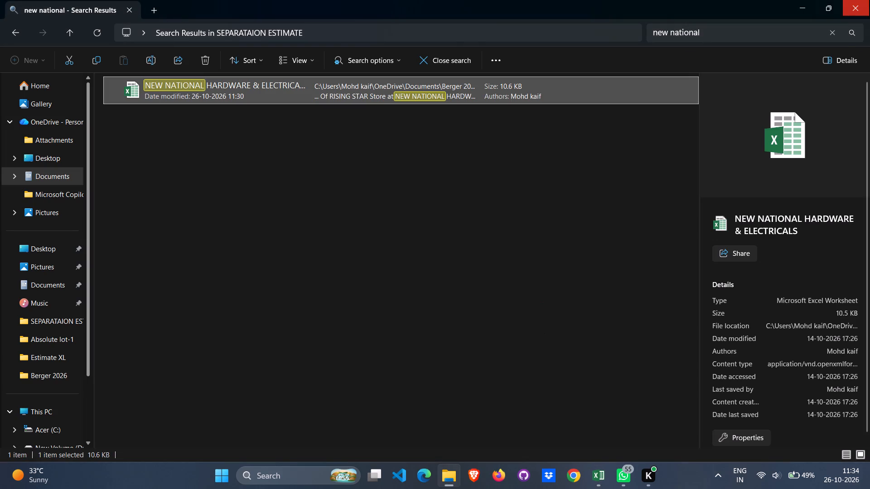
key(alt+Tab)
key(alt+Tab)
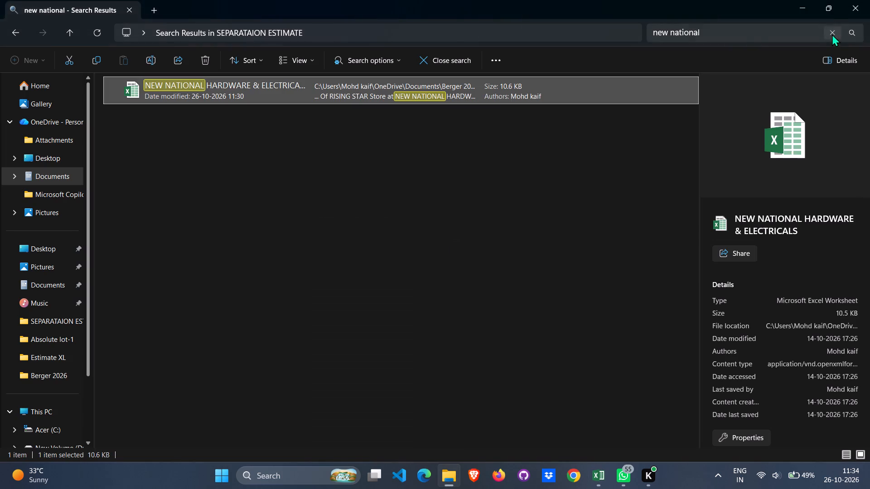
click(835, 28)
key(h)
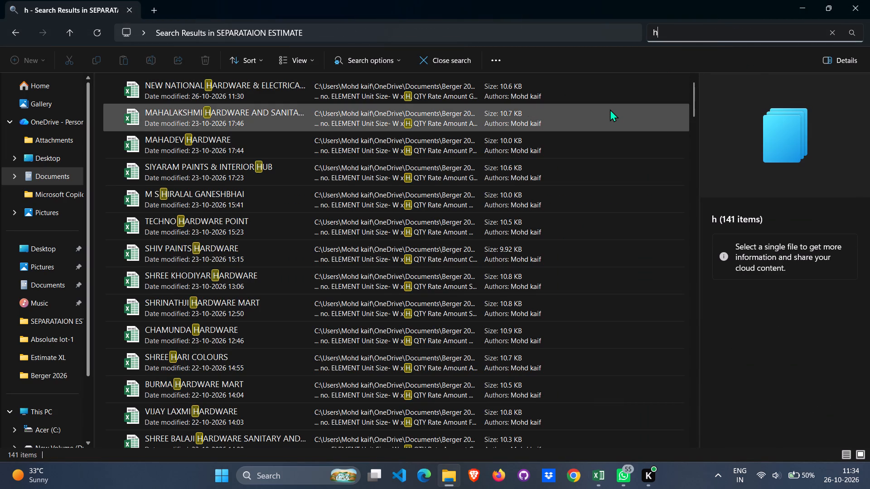
key(space)
key(BackSpace)
key(BackSpace)
key(BackSpace)
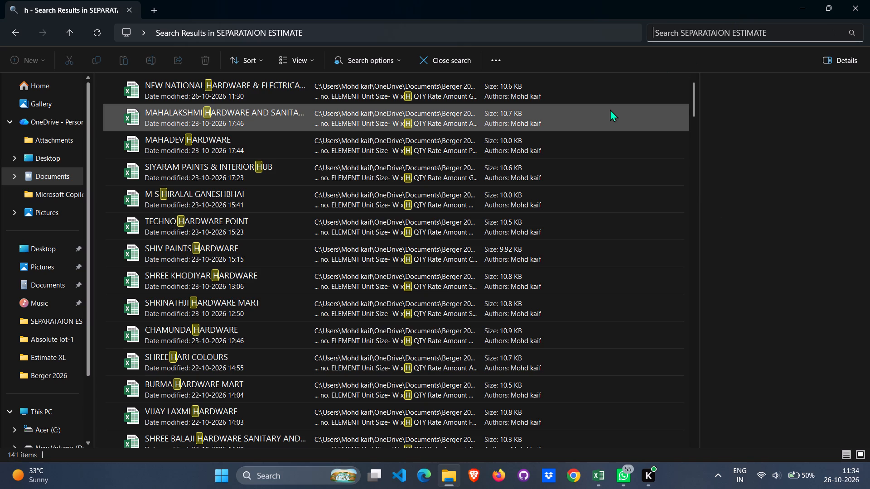
key(h)
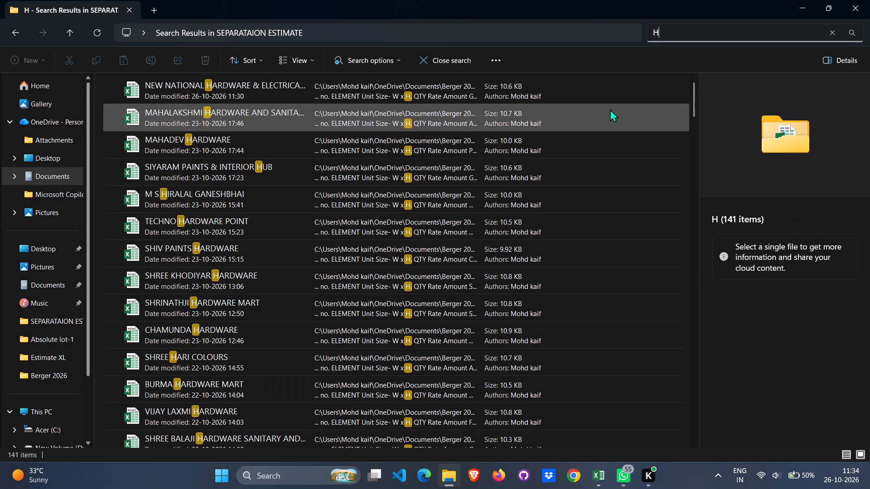
key(space)
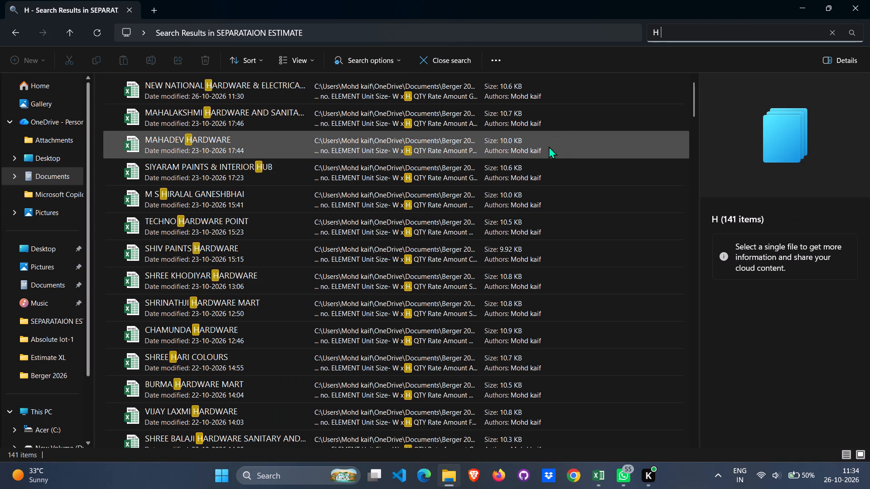
text(M)
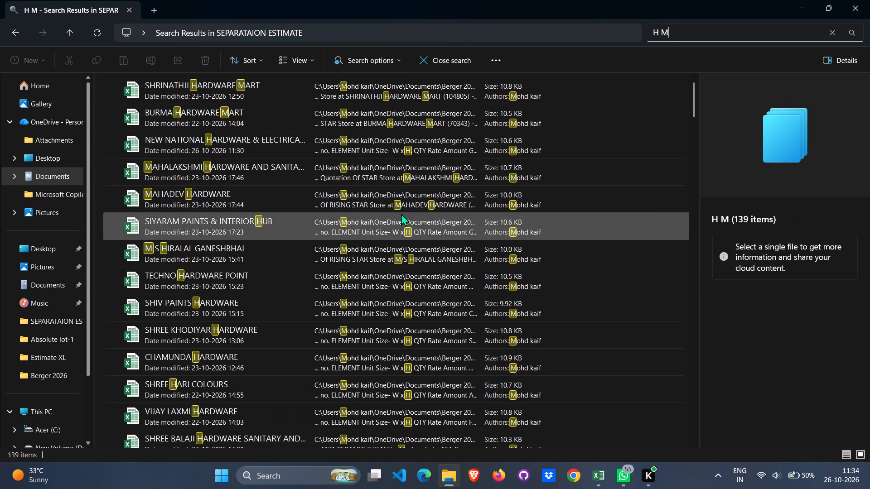
key(space)
text(T)
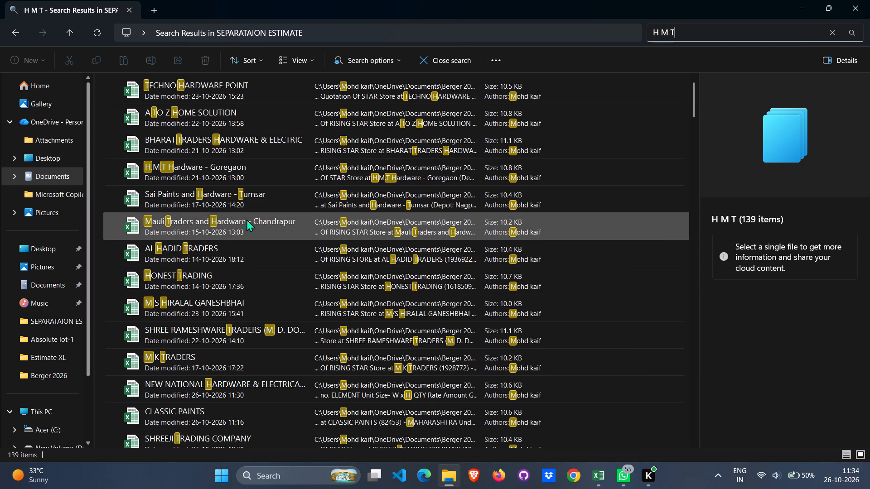
click(272, 171)
drag(272, 173, 275, 182)
click(275, 182)
double_click(275, 182)
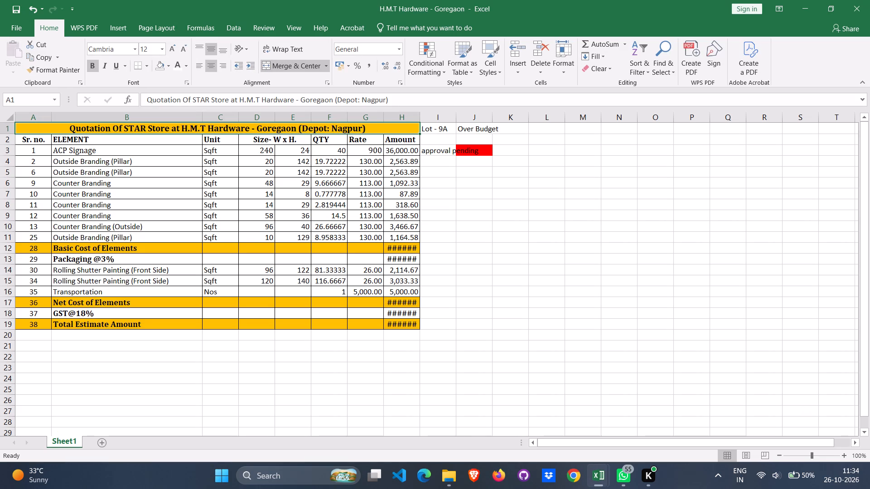
Copy the element names, ACP Signage through the last Outside Branding (Pillar), from estimate B3:B11 into Detailed starting at G9.
click(133, 151)
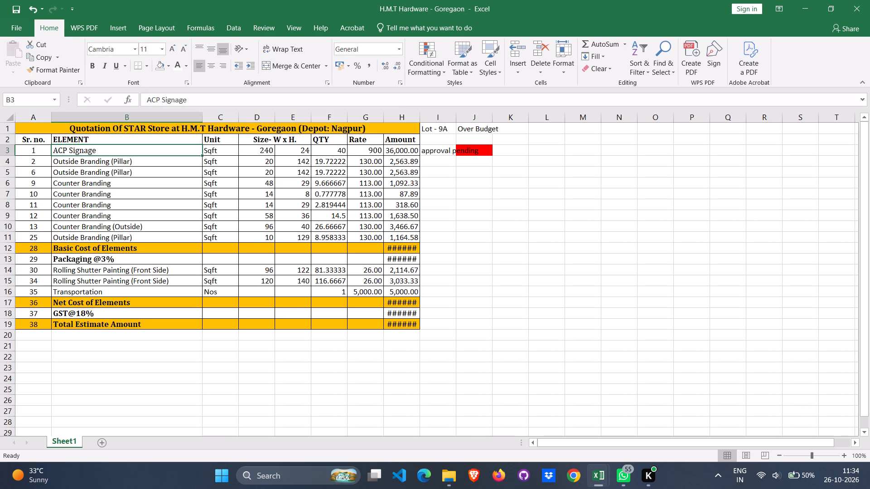
key(shift+Down)
key(shift+Down)
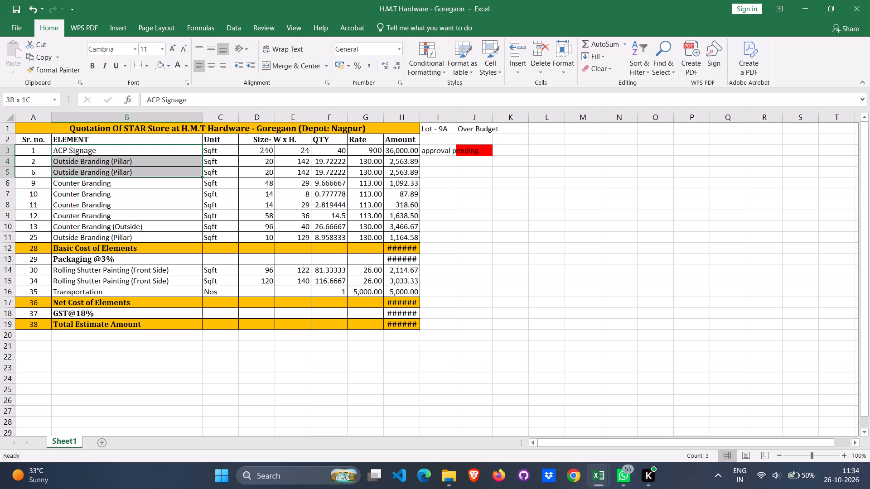
key(shift+Down)
key(shift+Down)
key(shift+Down)
key(shift+Down)
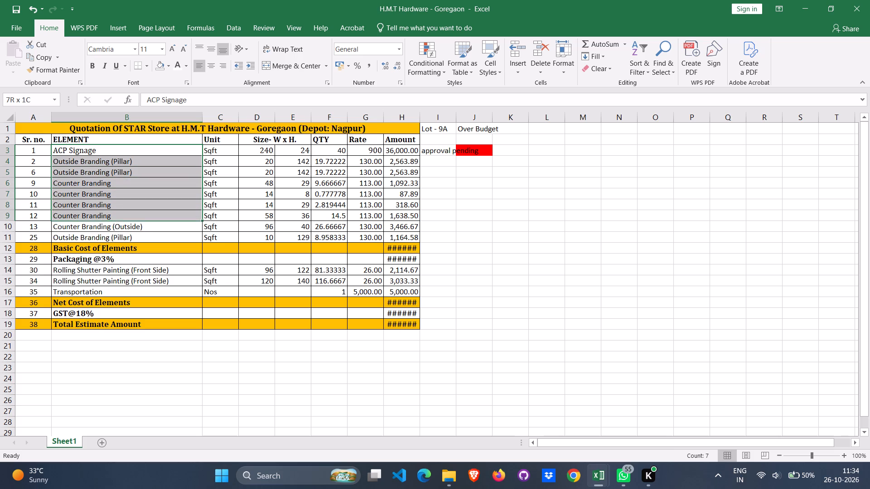
key(shift+Down)
key(shift+Down)
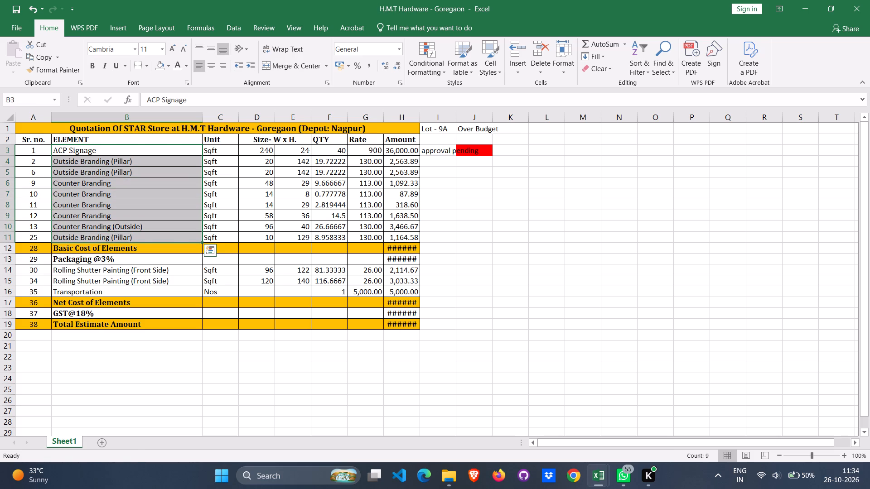
key(ctrl+c)
key(alt+Tab)
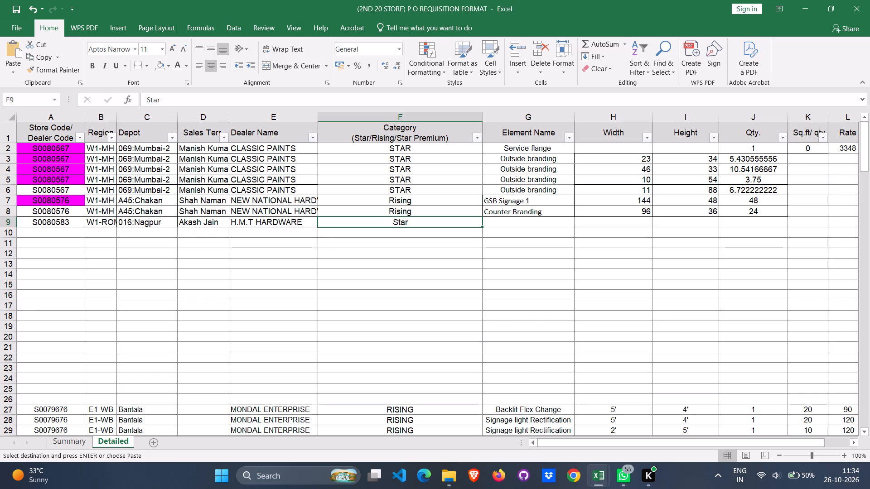
click(522, 225)
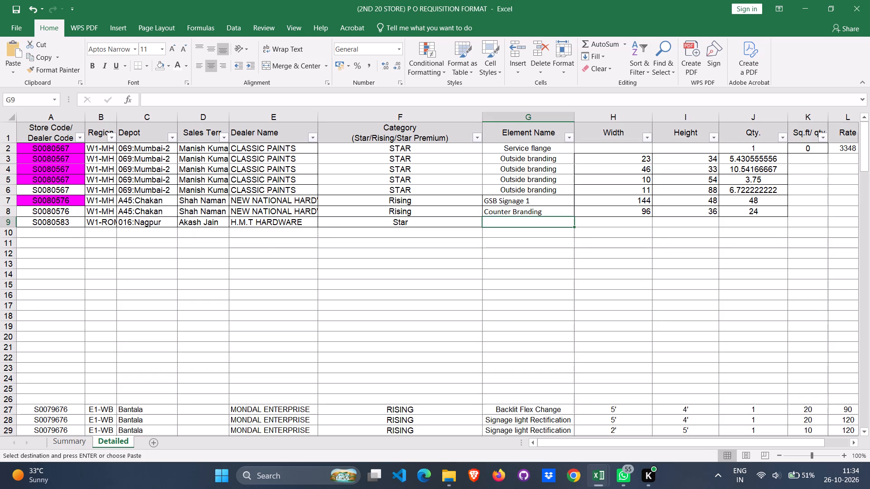
key(ctrl+v)
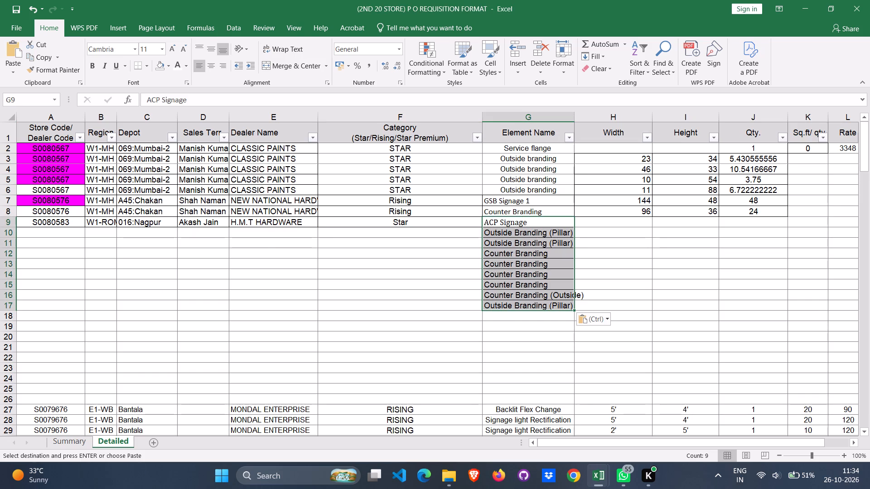
Check the pasted H.M.T HARDWARE element names one by one in Detailed G9:G17.
click(548, 221)
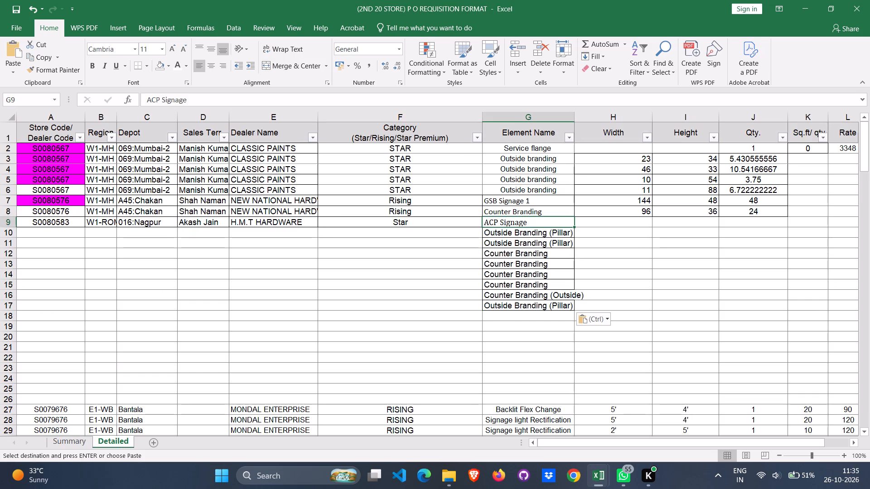
key(Down)
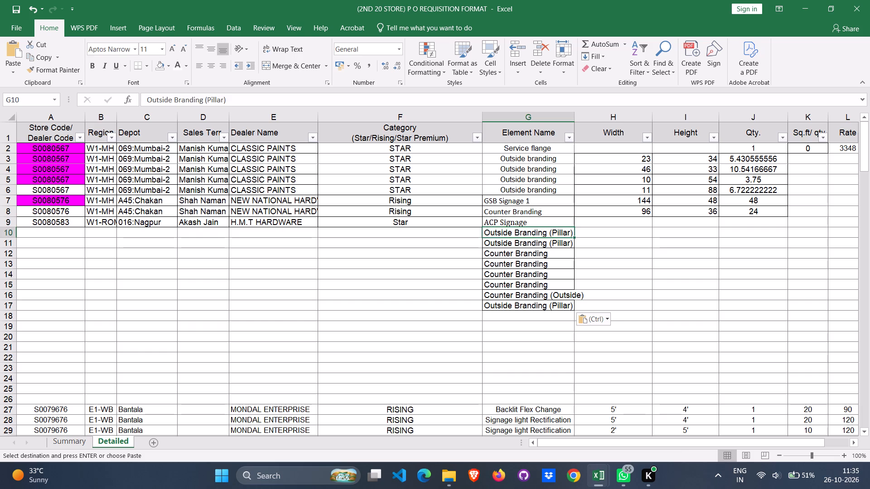
key(Down)
key(Down)
key(Down)
key(Down)
key(Down)
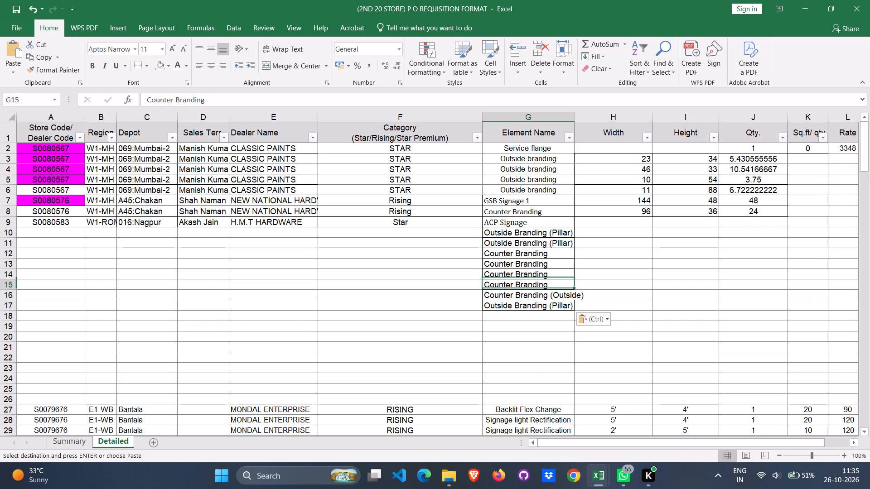
key(Down)
key(Down)
Copy the widths, heights and quantities of the H.M.T elements from estimate D3:F11 into Detailed H9:J17 and save the requisition.
key(alt+Tab)
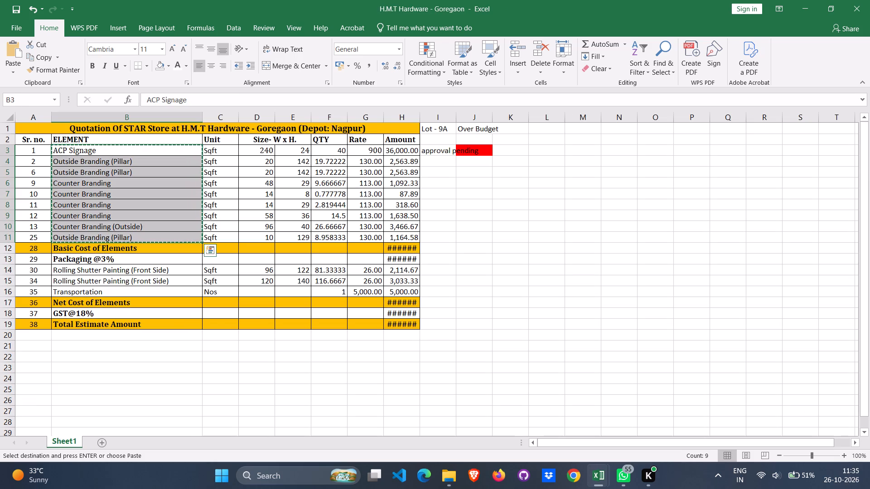
click(255, 151)
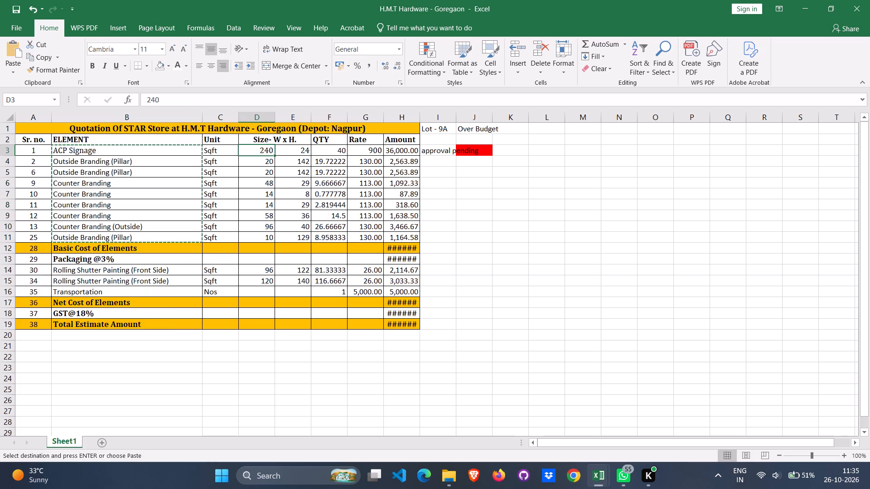
key(shift+Right)
key(shift+Right)
key(shift+Down)
key(shift+Down)
key(shift+Down)
key(shift+Down)
key(shift+Down)
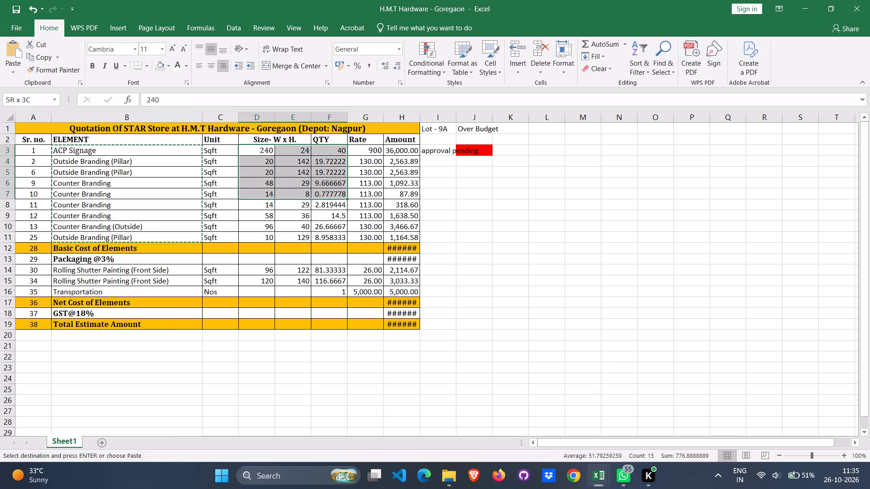
key(shift+Down)
key(shift+Down)
key(shift+Down)
key(ctrl+c)
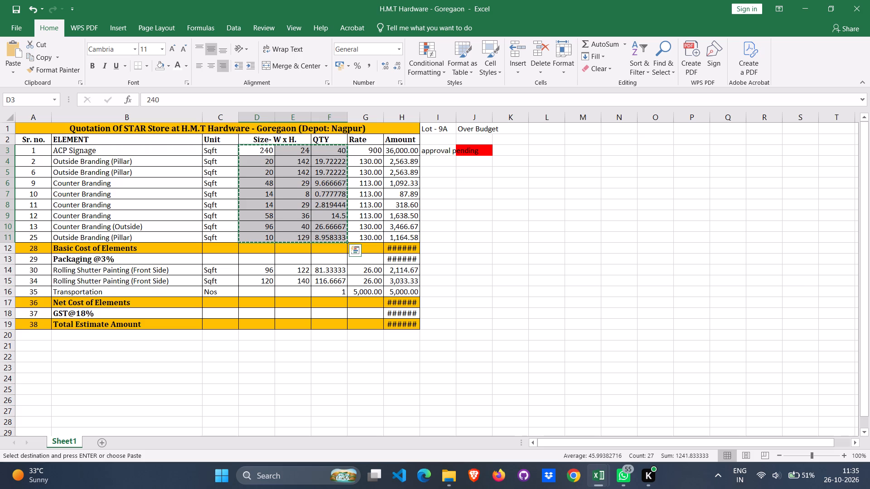
key(alt+Tab)
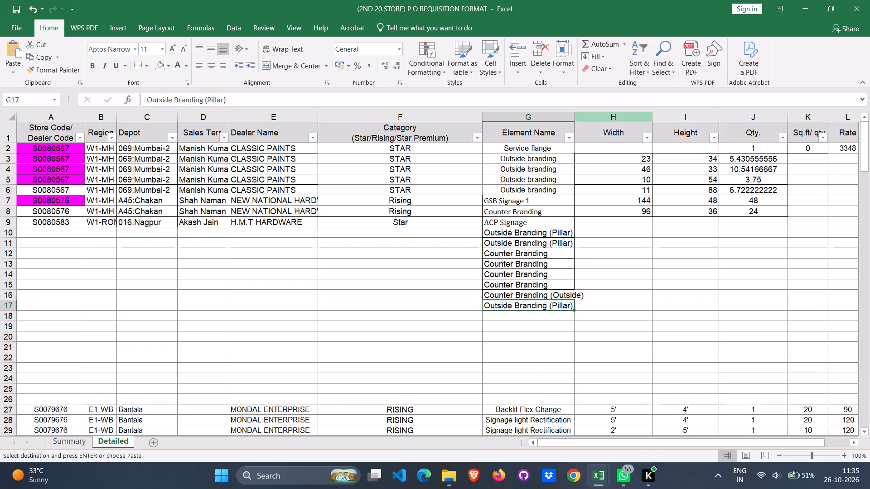
click(608, 225)
key(ctrl+v)
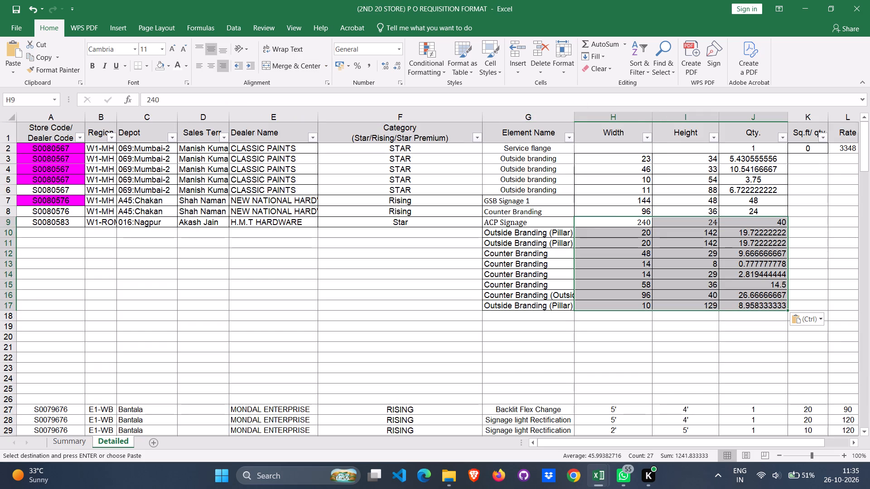
key(ctrl+s)
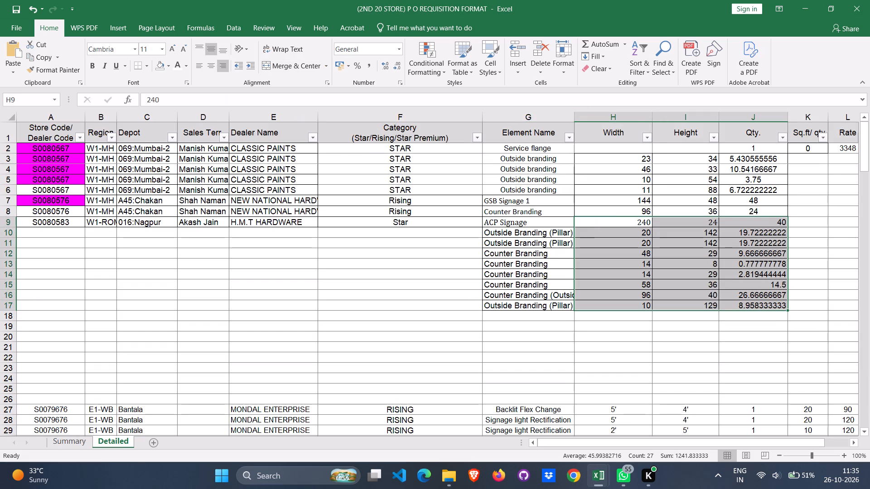
Compare the pasted H.M.T HARDWARE sizes and quantities in the Detailed sheet with the estimate workbook.
click(599, 223)
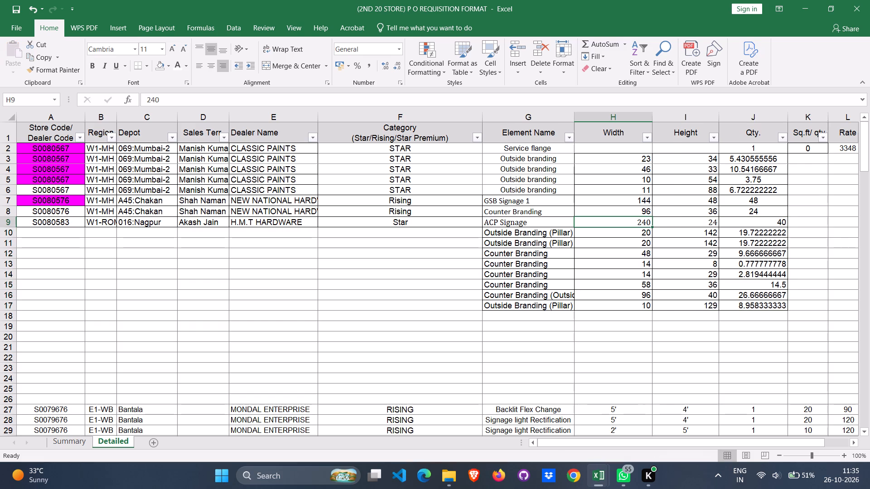
key(alt+Tab)
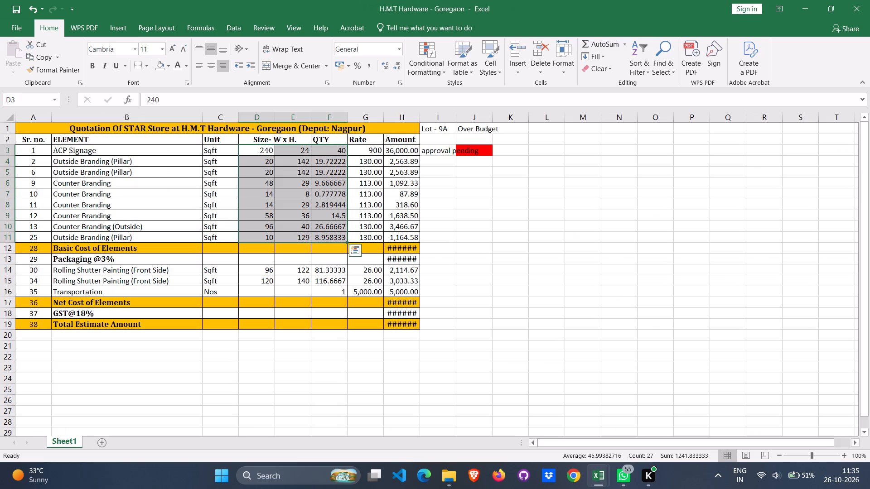
key(alt+Tab)
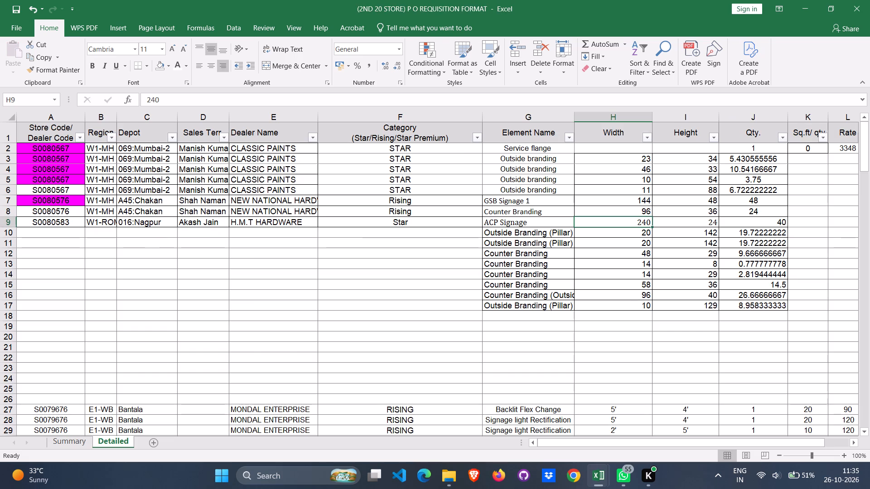
key(alt+Tab)
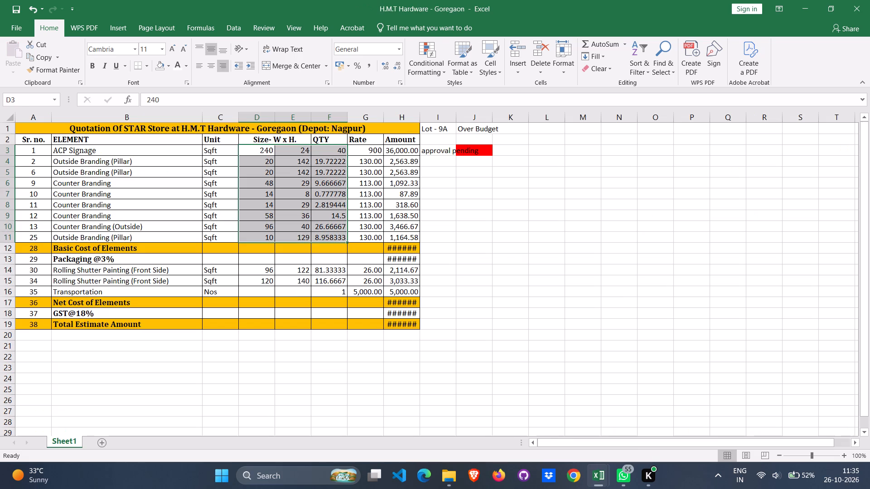
key(alt+Tab)
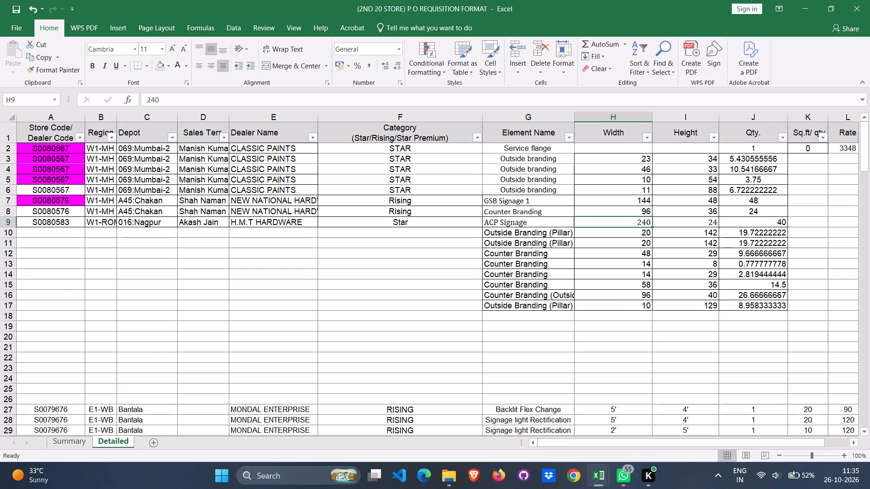
Centre the whole Qty. column J horizontally in the Detailed sheet.
click(744, 116)
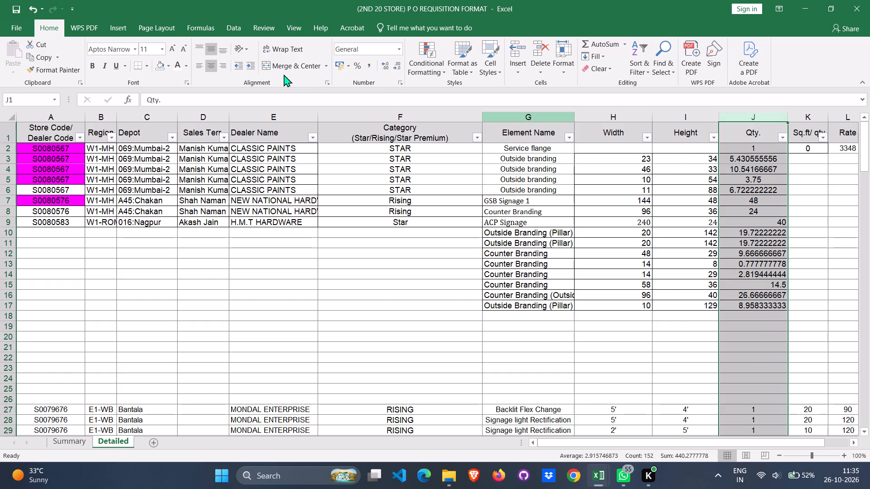
click(208, 64)
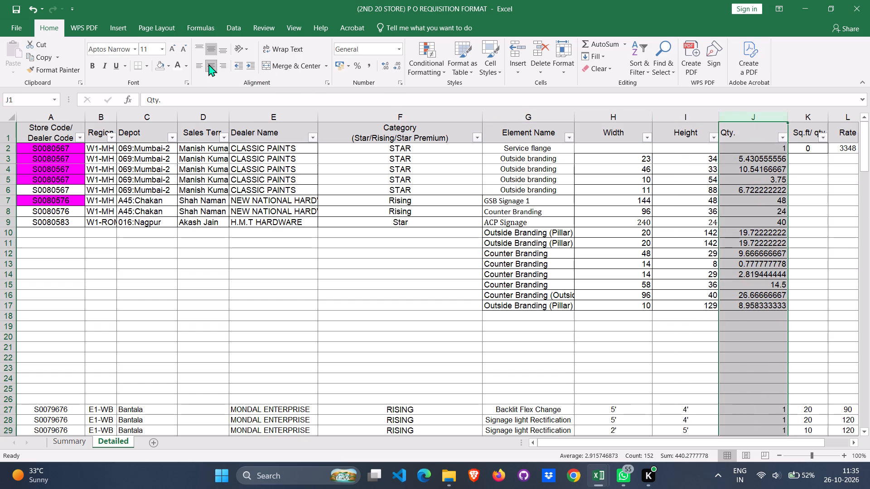
click(208, 64)
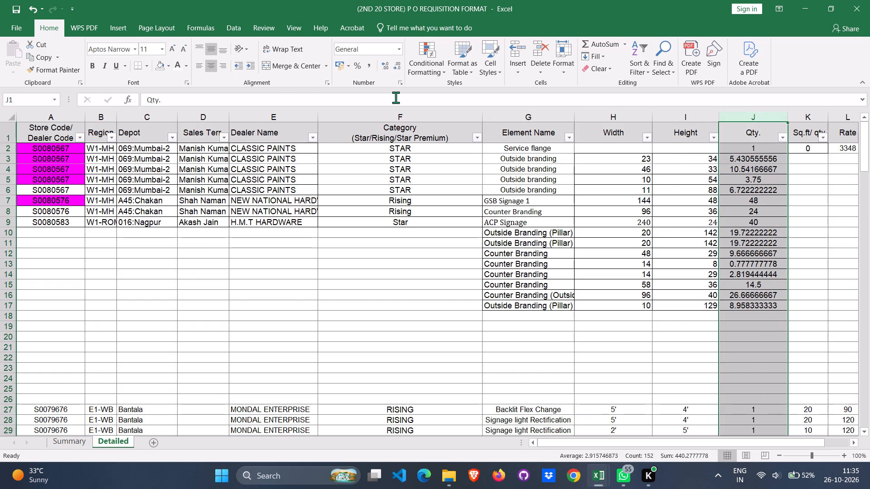
click(770, 118)
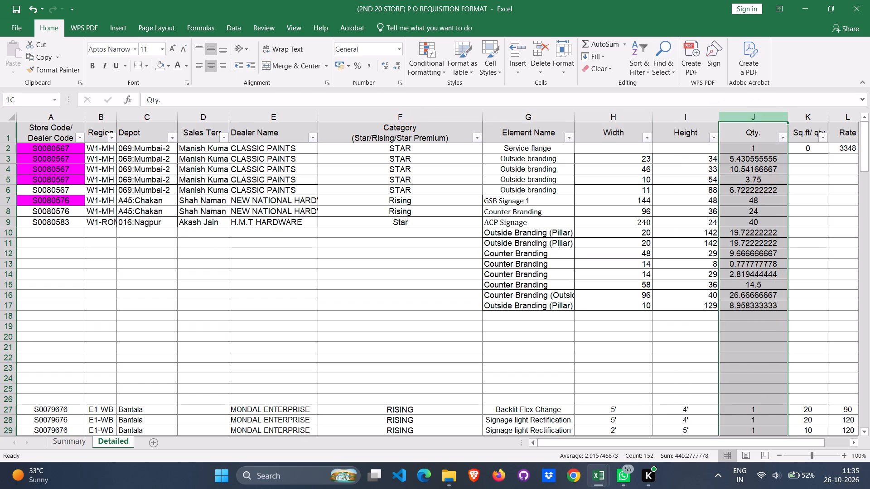
Save the requisition workbook with the Qty. column centred.
click(770, 118)
click(816, 274)
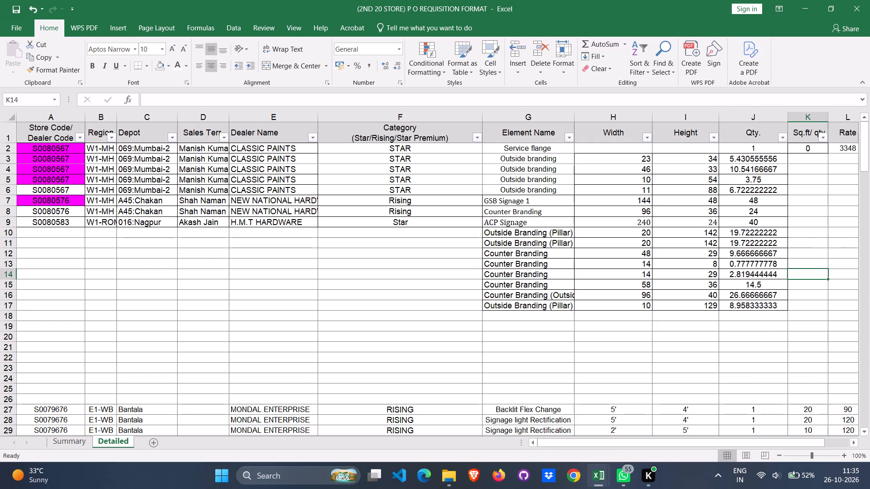
key(ctrl+s)
Centre the whole Width and Height columns H and I horizontally in the Detailed sheet and save the requisition.
click(698, 117)
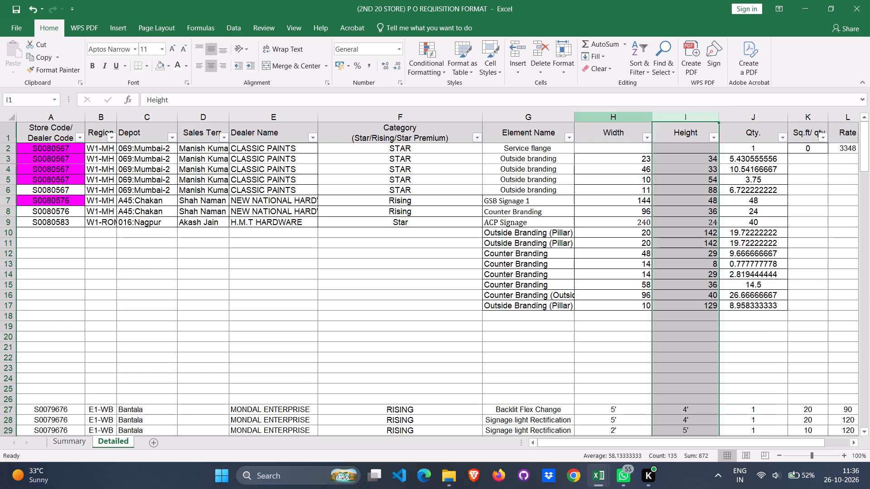
shift+click(634, 117)
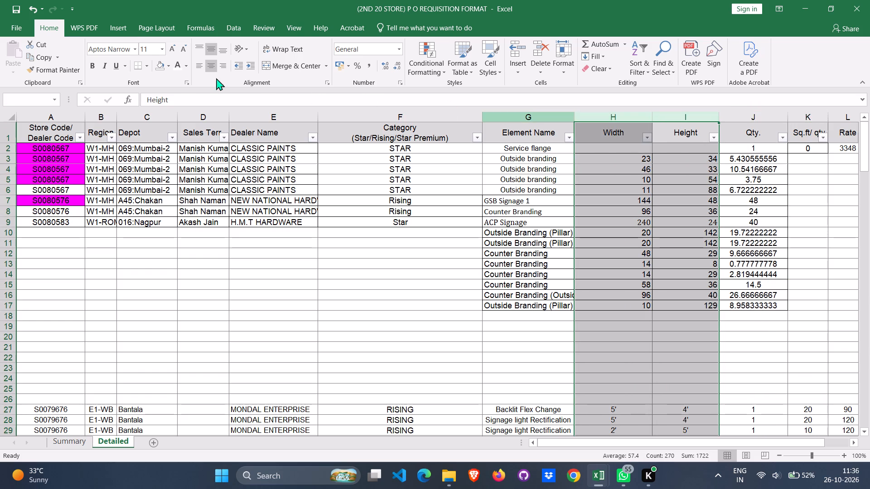
click(208, 66)
click(208, 66)
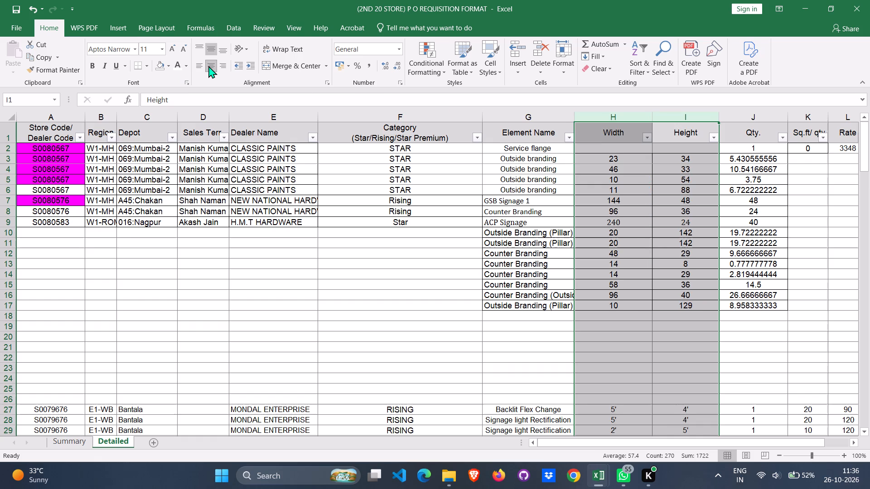
key(ctrl+s)
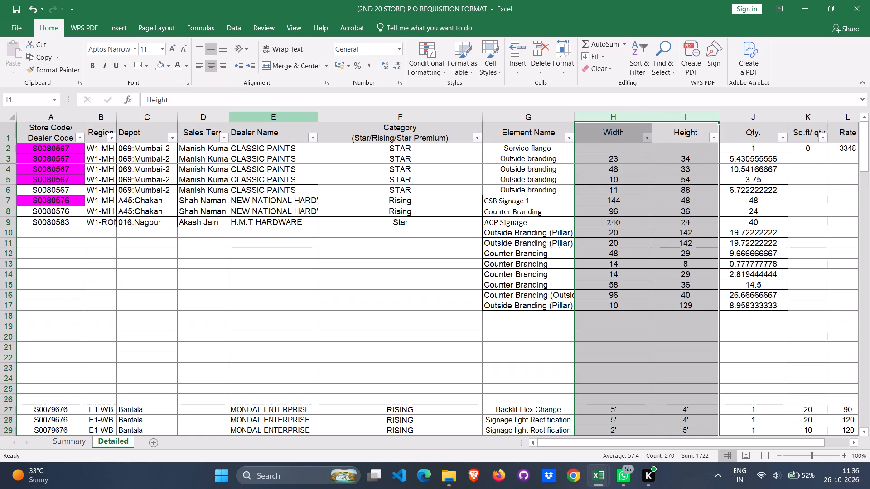
Copy the two Rolling Shutter Painting (Front Side) element names from estimate B14:B15 into Detailed G18:G19.
click(538, 326)
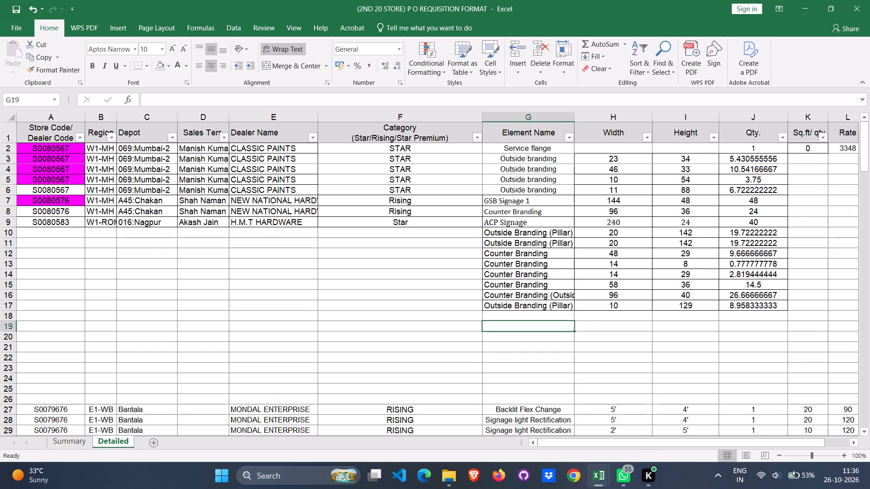
key(alt+Tab)
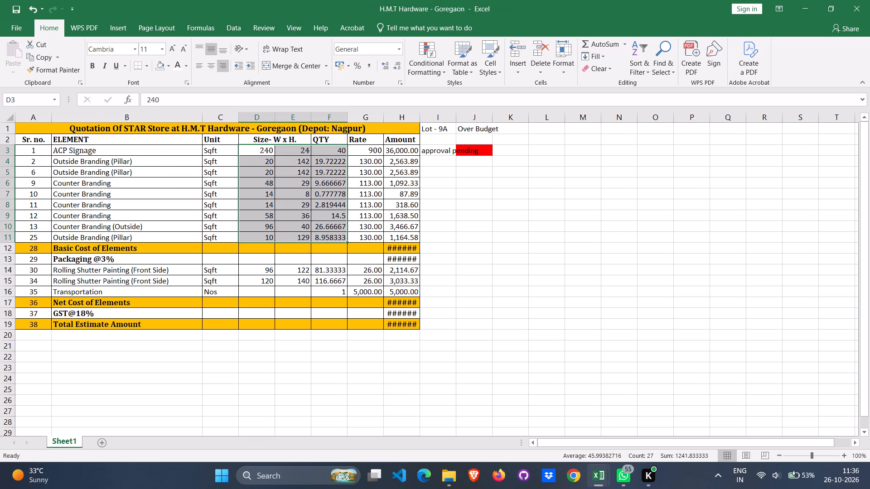
click(123, 273)
key(shift+Down)
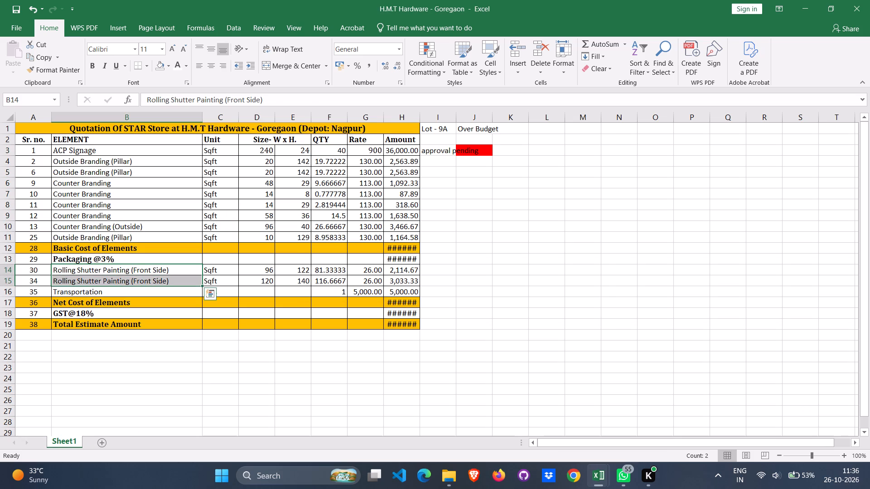
key(ctrl+c)
key(alt+Tab)
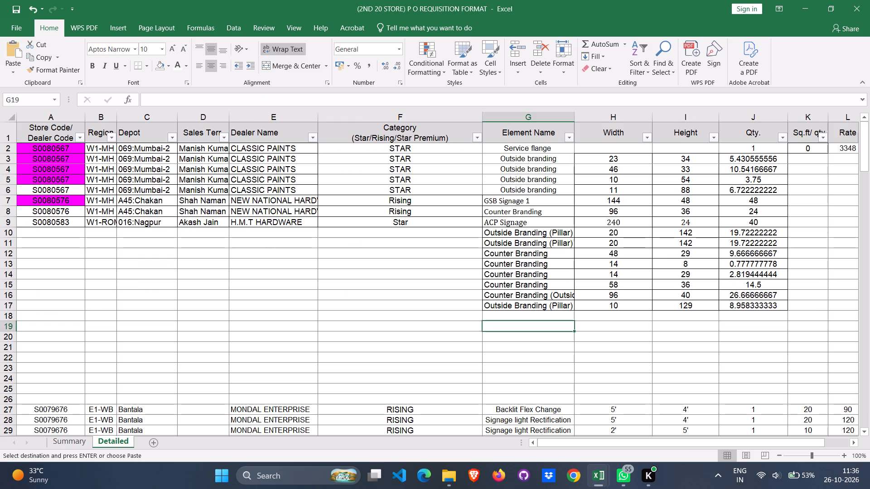
click(513, 315)
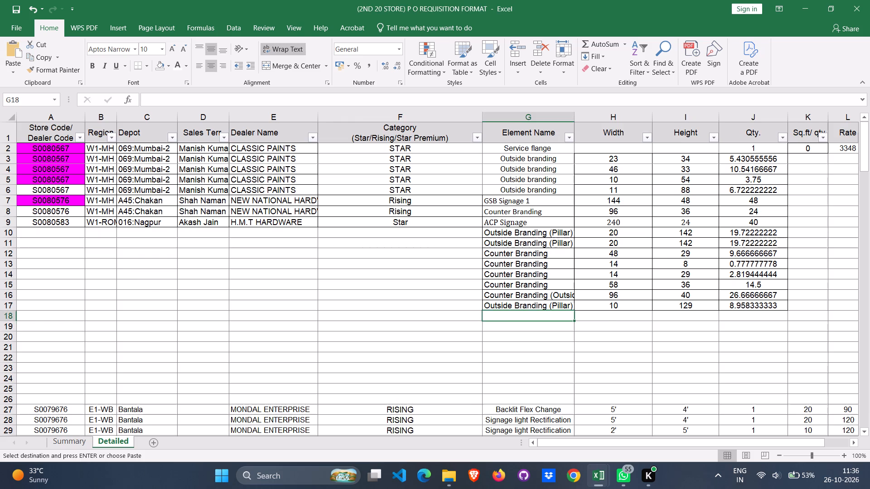
key(ctrl+v)
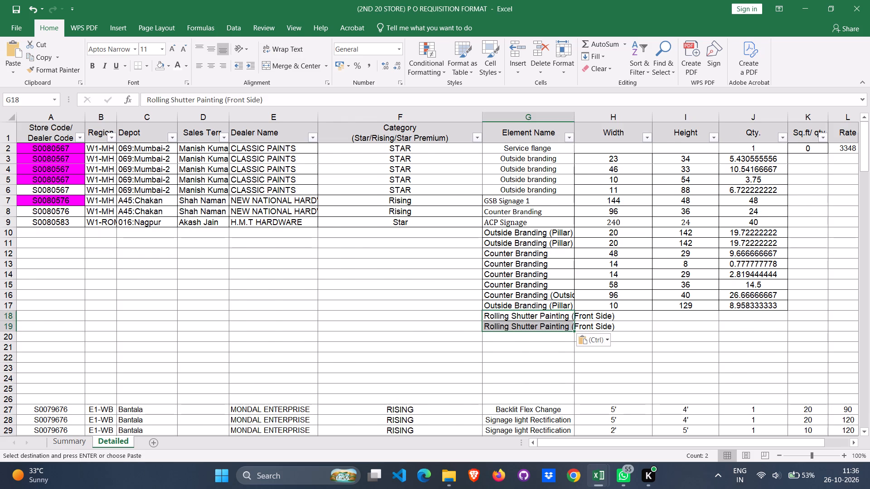
Copy the widths, heights and quantities of both Rolling Shutter Painting rows from estimate D14:F15 into Detailed H18:J19.
key(alt+Tab)
click(251, 272)
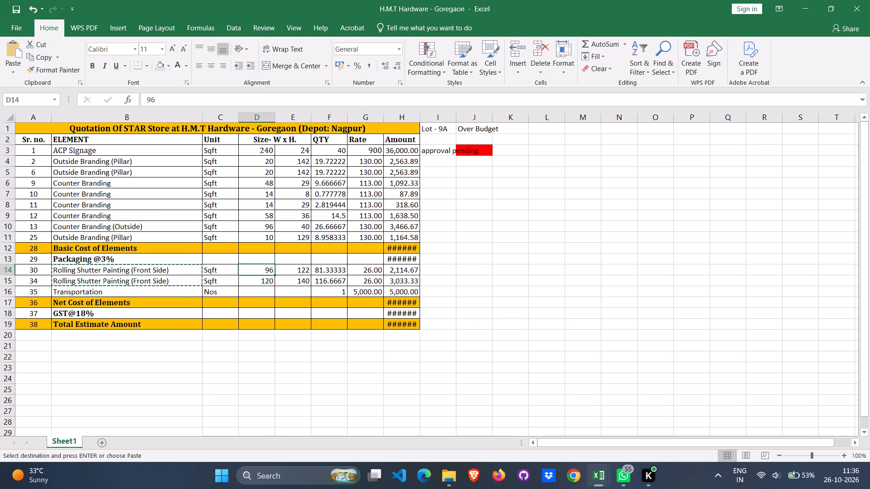
key(shift+Right)
key(shift+Right)
key(shift+Down)
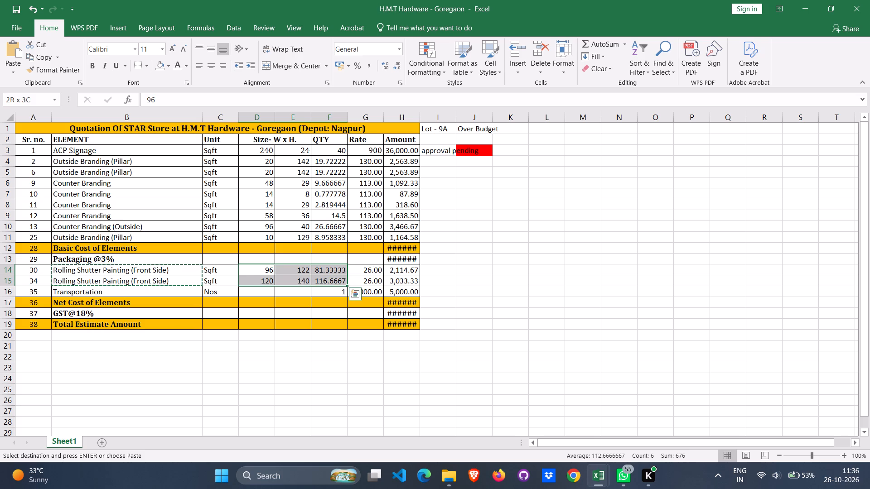
key(ctrl+c)
key(alt+Tab)
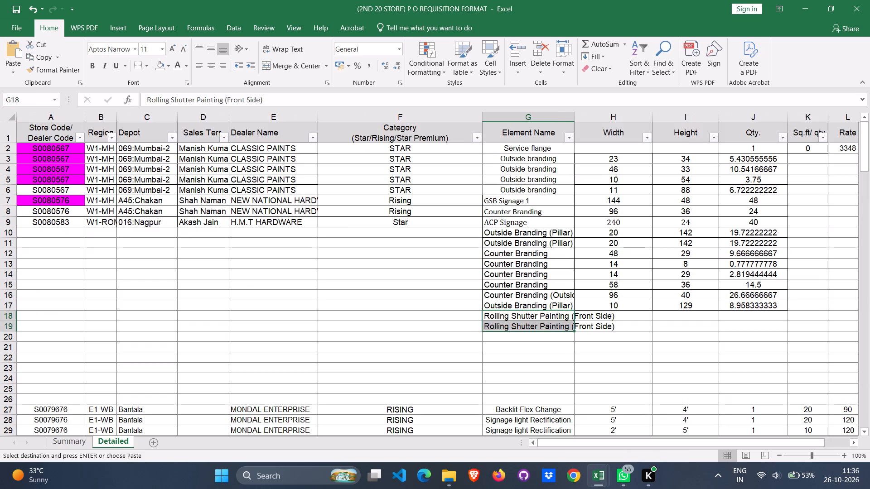
key(Right)
key(ctrl+v)
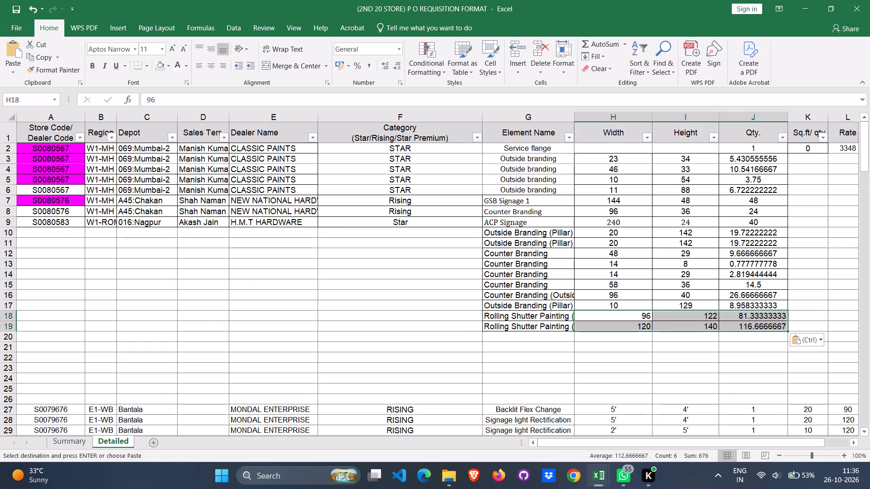
Compare the pasted Rolling Shutter Painting sizes and quantities in the Detailed sheet with the H.M.T Hardware estimate.
key(alt+Tab)
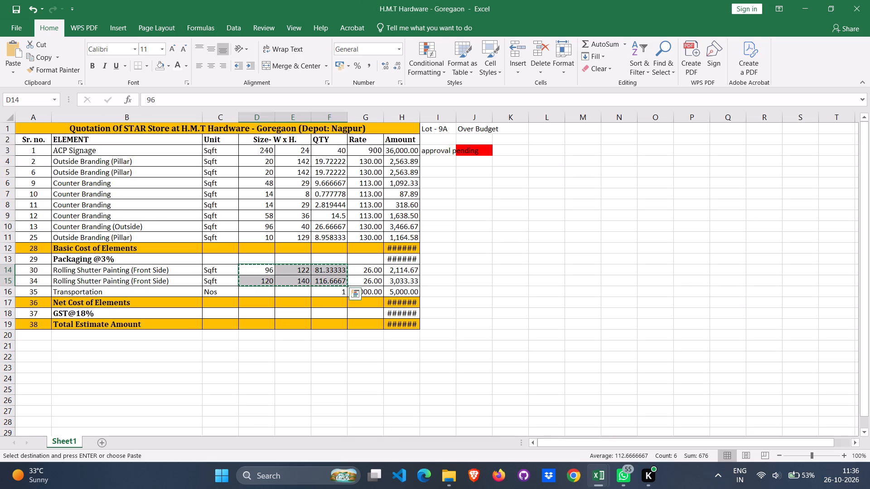
key(alt+Tab)
key(alt+Tab)
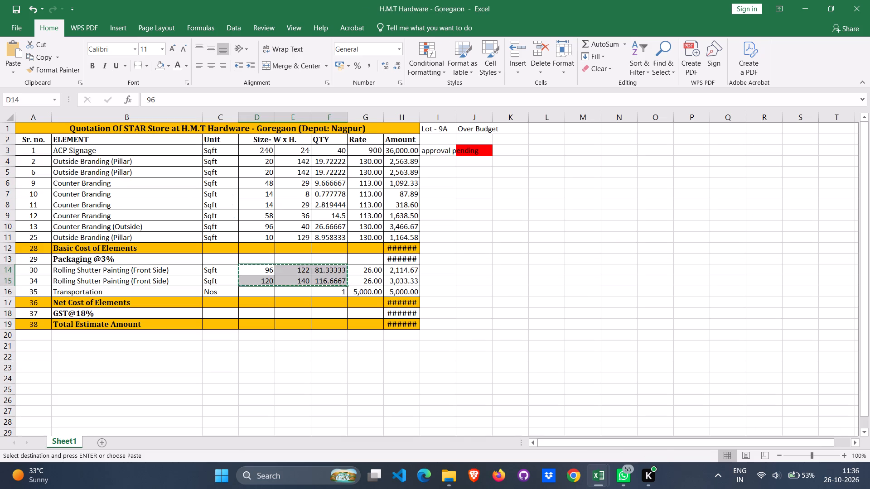
key(alt+Tab)
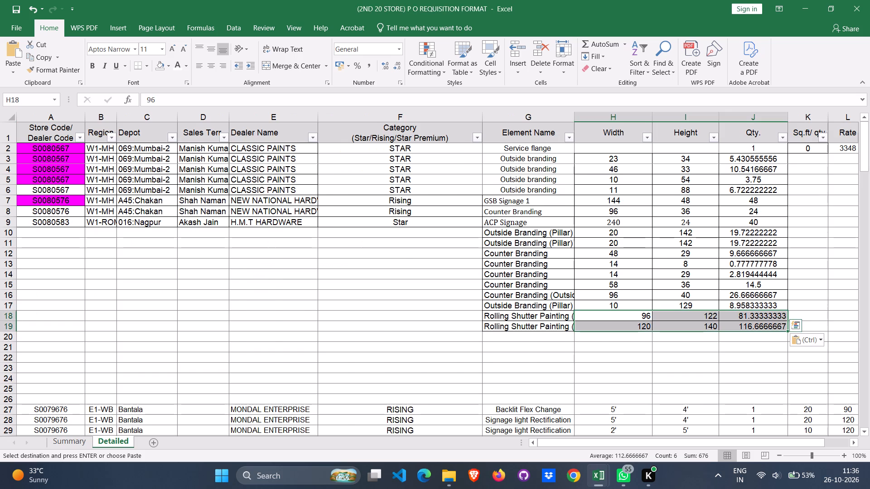
key(alt+Tab)
key(alt+Tab)
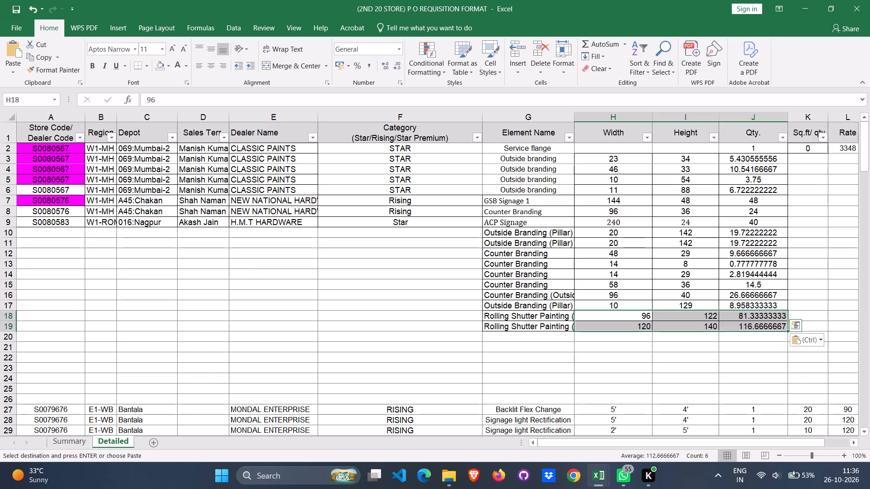
key(alt+Tab)
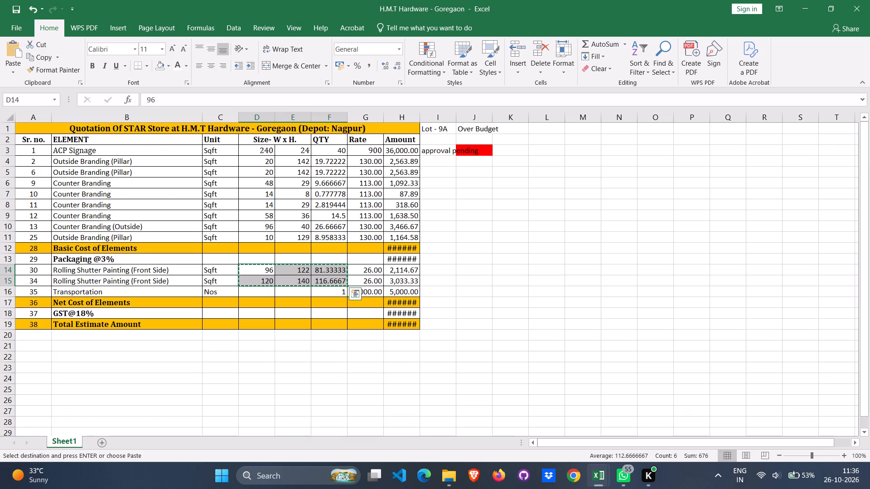
key(alt+Tab)
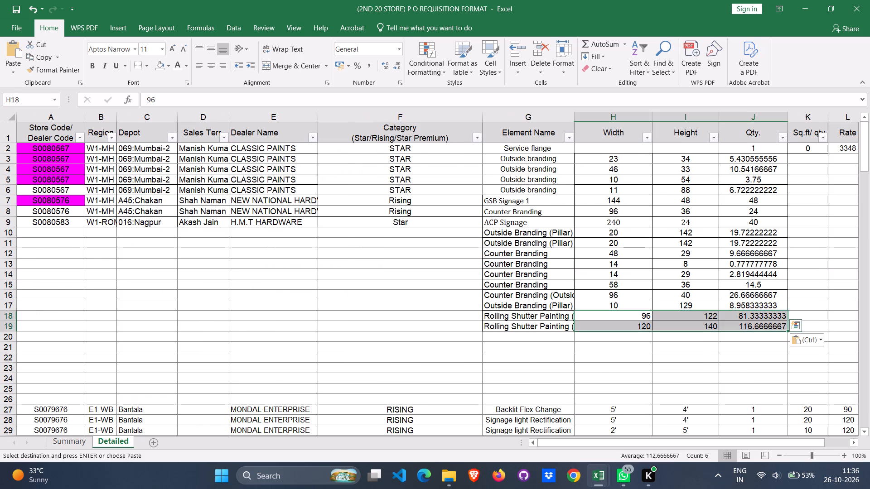
key(alt+Tab)
key(alt+Tab)
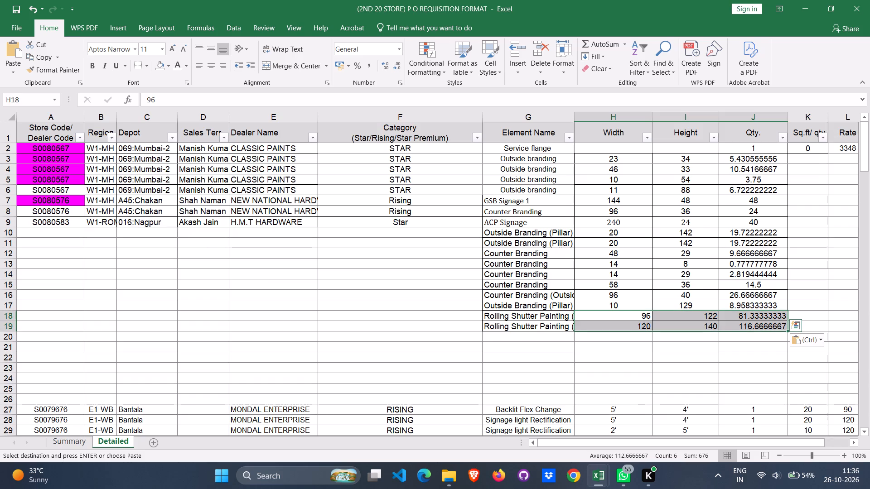
Fill the H.M.T HARDWARE store code, region, depot, sales territory, dealer name and category from A9:F9 down to row 19, and save.
click(59, 221)
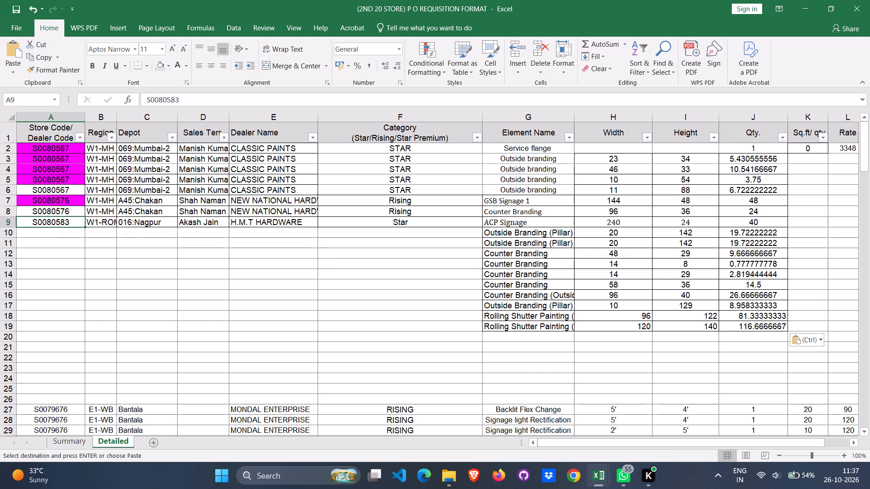
key(shift+Right)
key(shift+Right)
key(shift+Right)
key(shift+Right)
key(shift+Right)
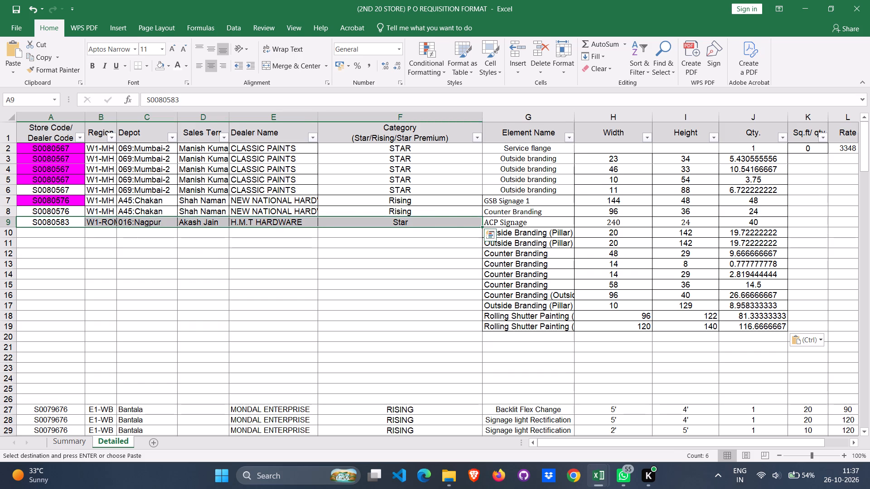
key(ctrl+c)
key(shift+Down)
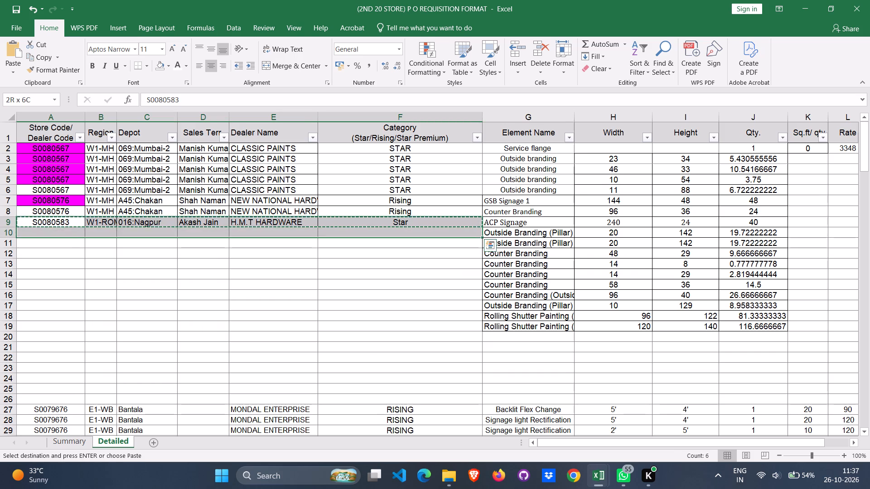
key(shift+Down)
key(shift+Down)
key(shift+Down)
key(shift+Down)
key(shift+Down)
key(shift+Down)
key(shift+Down)
key(shift+Down)
key(shift+Down)
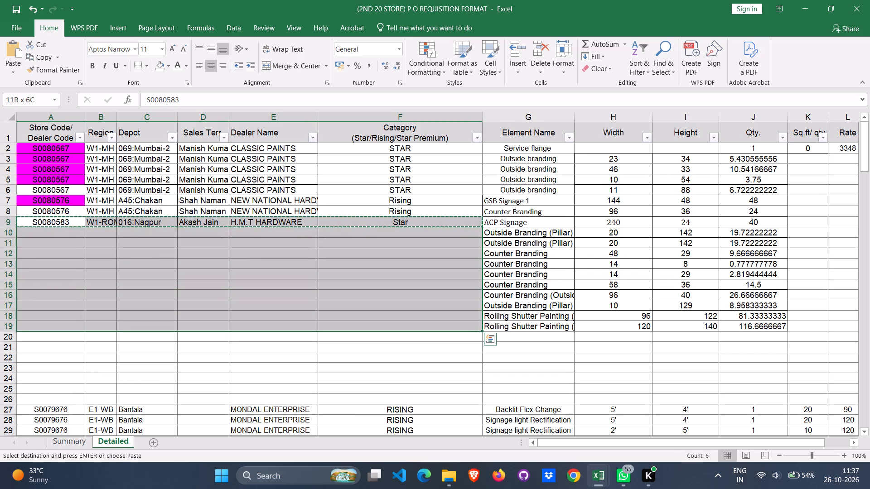
key(ctrl+v)
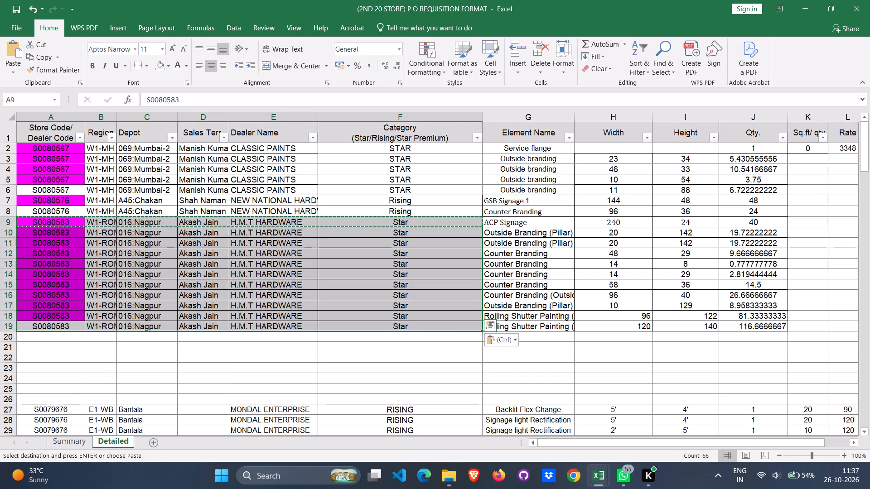
key(ctrl+s)
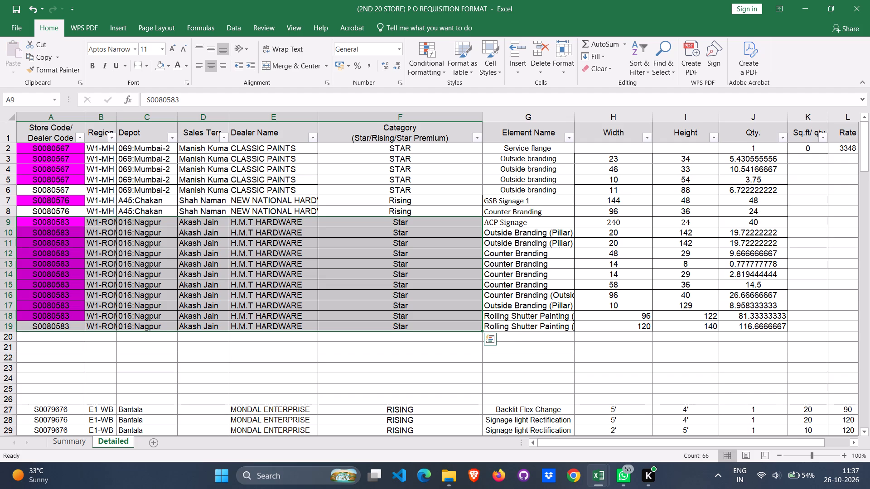
Clear the old dealer rows in the Detailed sheet from row 27 (MONDAL ENTERPRISE) to row 54, across columns A to M.
scroll(427, 345, down, 15)
scroll(427, 345, up, 1)
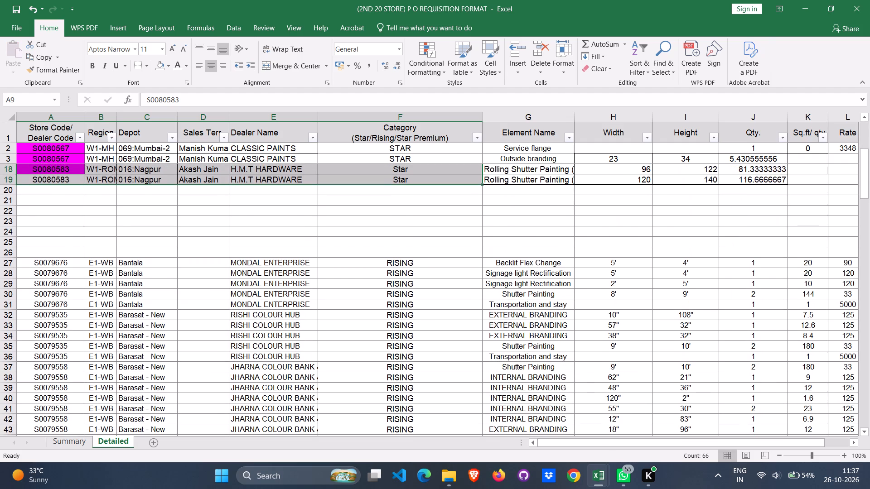
scroll(427, 345, up, 2)
click(55, 282)
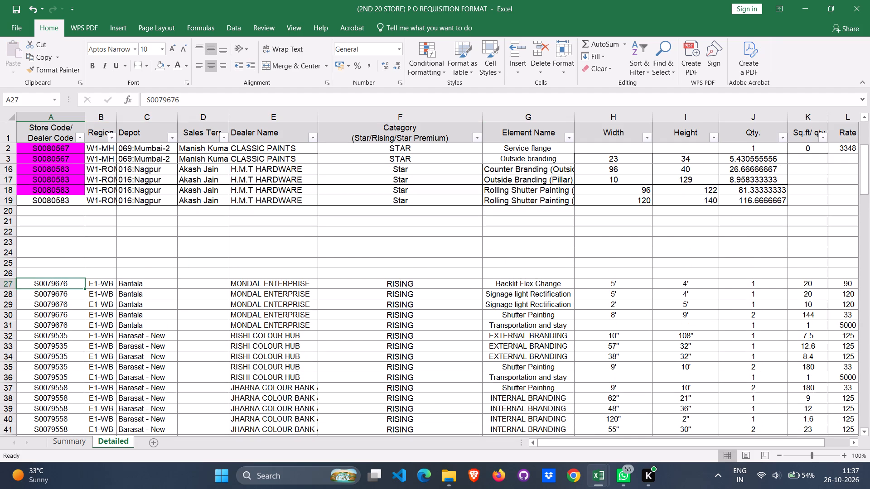
key(shift+Right)
key(shift+Right)
key(shift+Right)
key(shift+Right)
key(shift+Right)
key(shift+Right)
key(shift+Right)
key(shift+Right)
key(shift+Right)
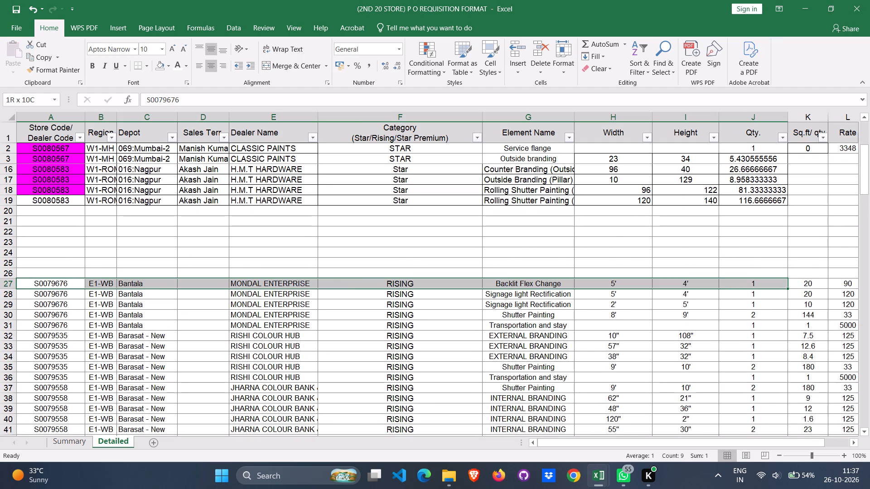
key(shift+Right)
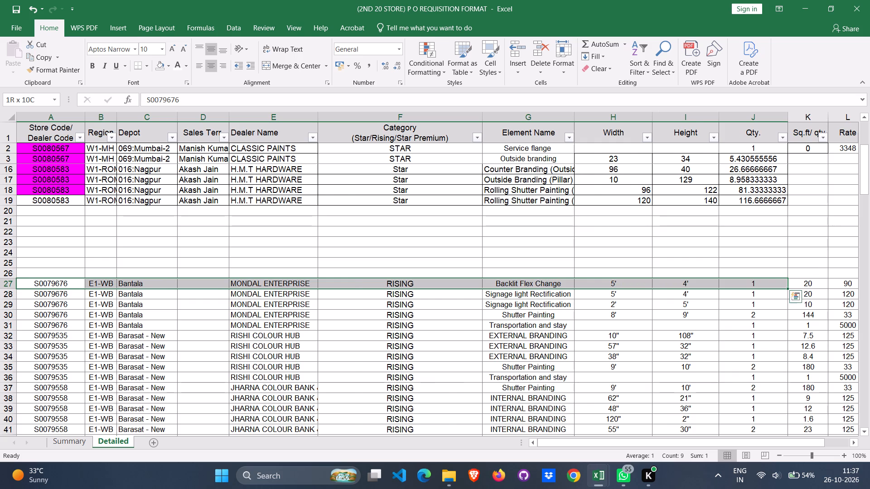
key(shift+Right)
key(shift+Right)
key(shift+Down)
key(shift+Down)
key(shift+Down)
key(shift+Down)
key(shift+Down)
key(shift+Down)
key(shift+Down)
key(shift+Down)
key(shift+Down)
key(shift+Down)
key(shift+Down)
key(shift+Down)
key(shift+Down)
key(shift+Down)
key(shift+Down)
key(shift+Down)
key(shift+Down)
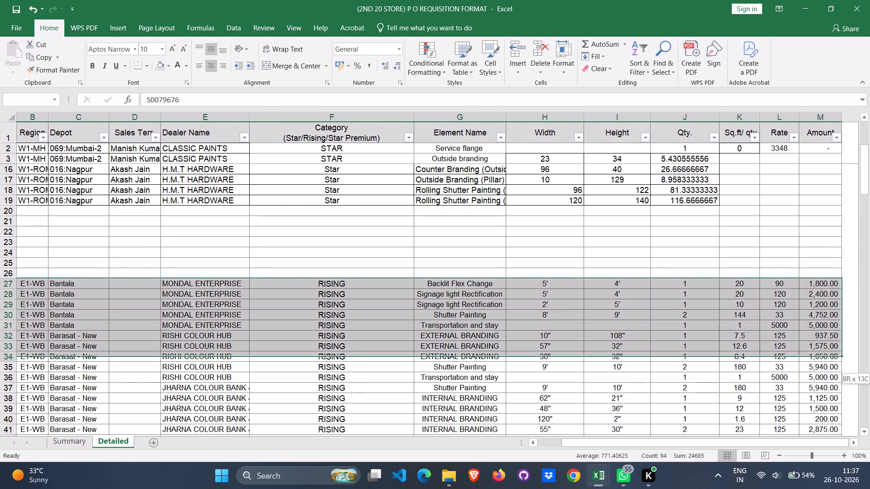
key(shift+Down)
key(shift+Down)
key(shift+Down)
key(shift+Down)
key(shift+Down)
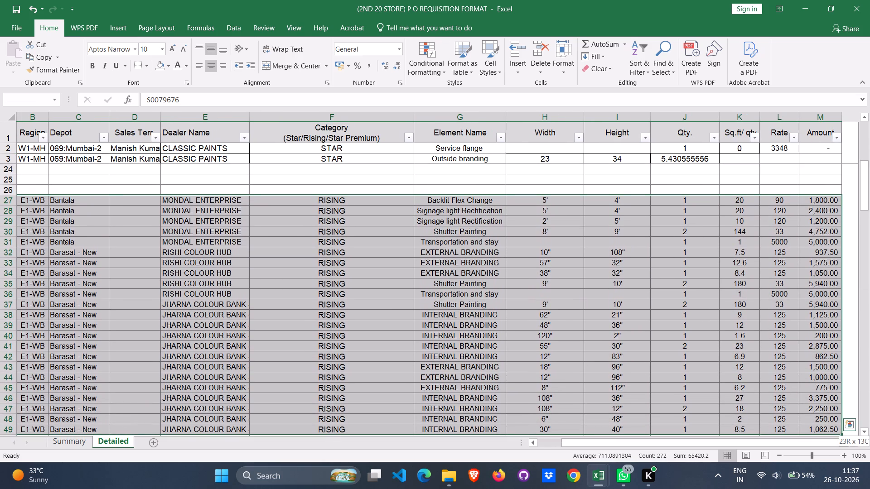
key(shift+Down)
key(shift+Down)
key(shift+Down)
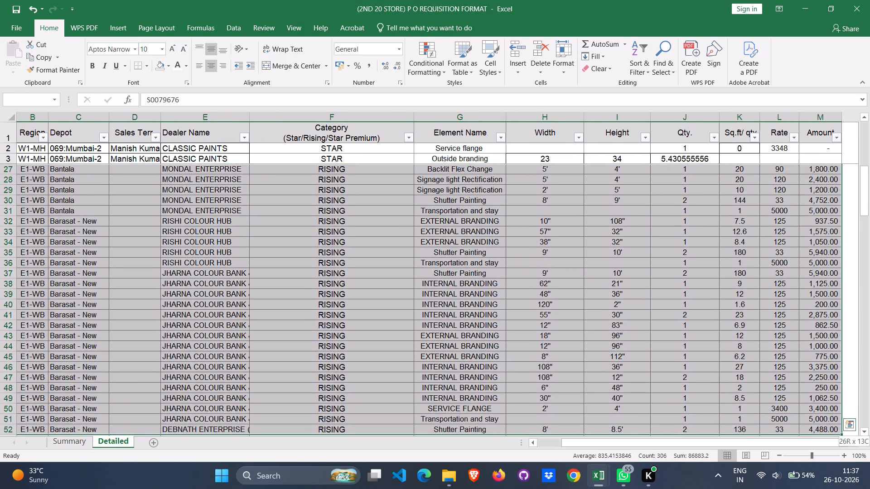
key(shift+Down)
key(shift+Down)
key(Delete)
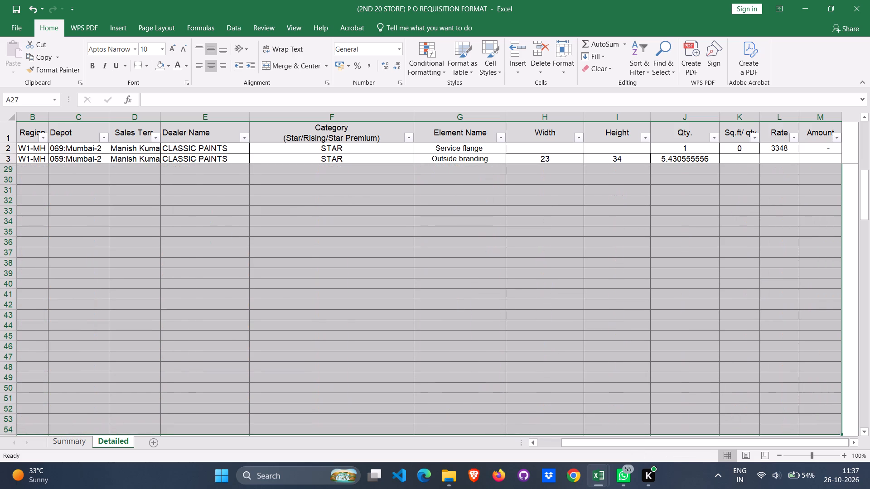
Look over the filled dealer rows and the cleared area below them in the Detailed sheet.
scroll(382, 271, up, 3)
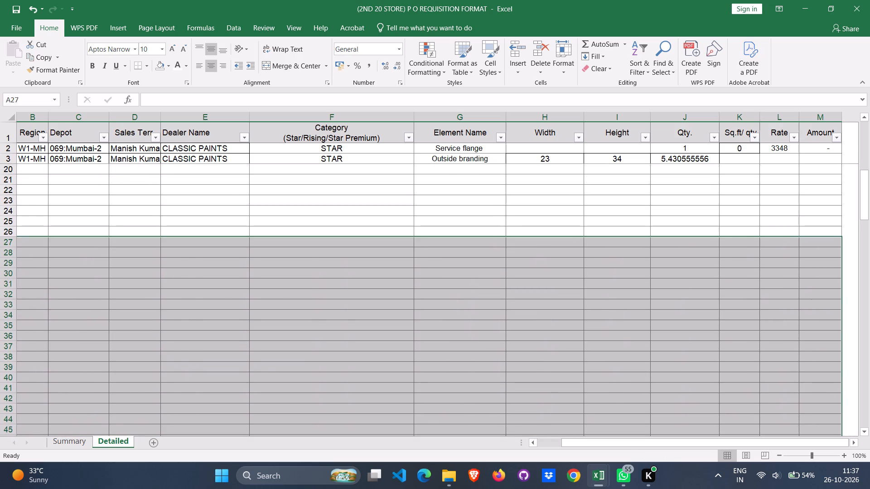
scroll(409, 279, up, 11)
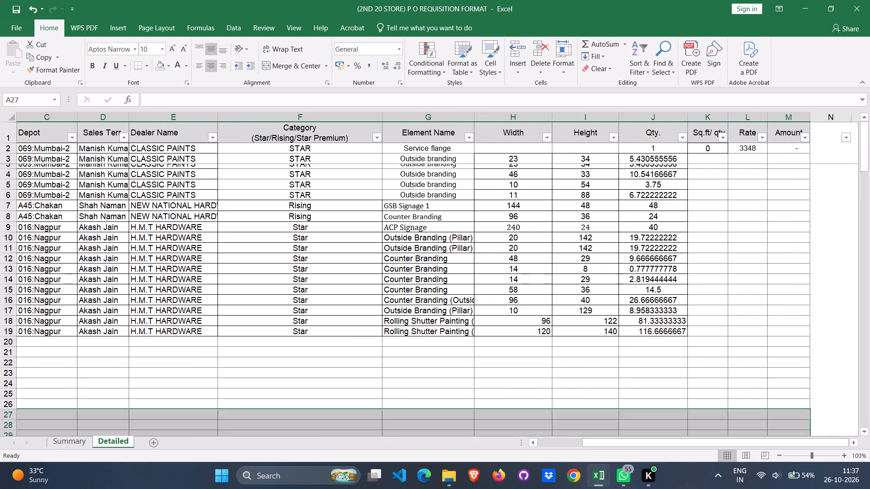
scroll(396, 309, right, 6)
scroll(395, 308, up, 8)
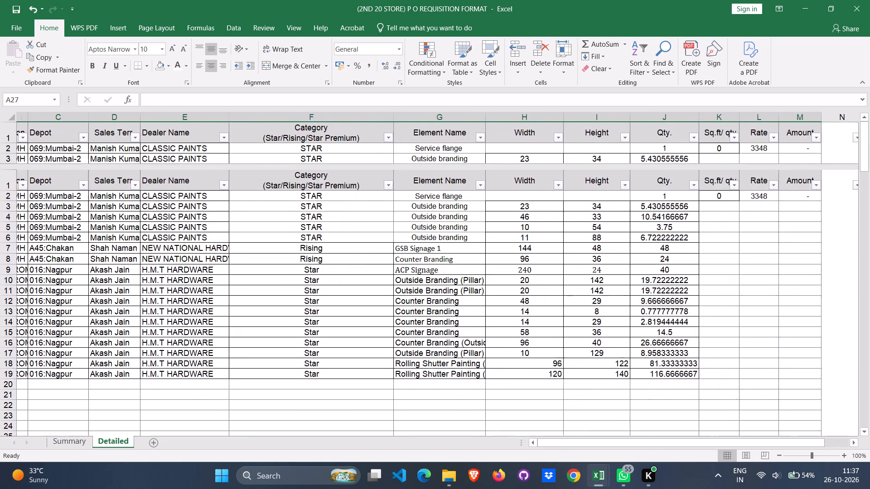
scroll(392, 314, right, 7)
scroll(393, 305, up, 8)
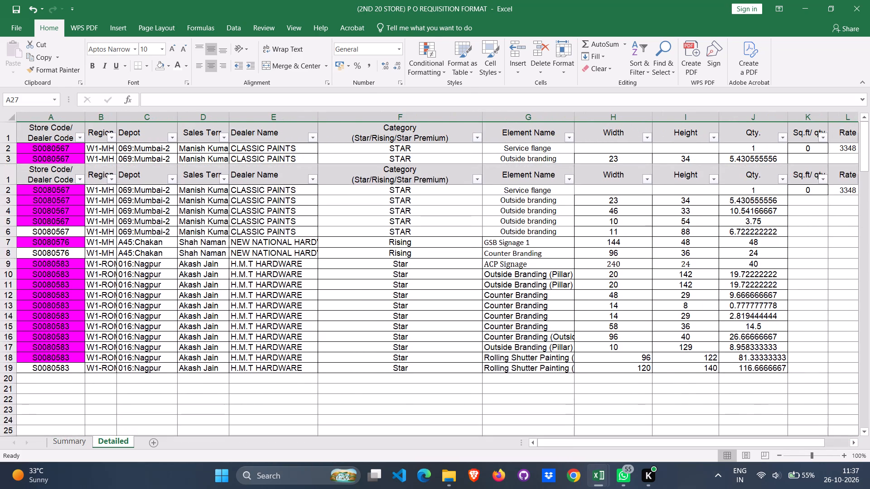
scroll(393, 305, up, 5)
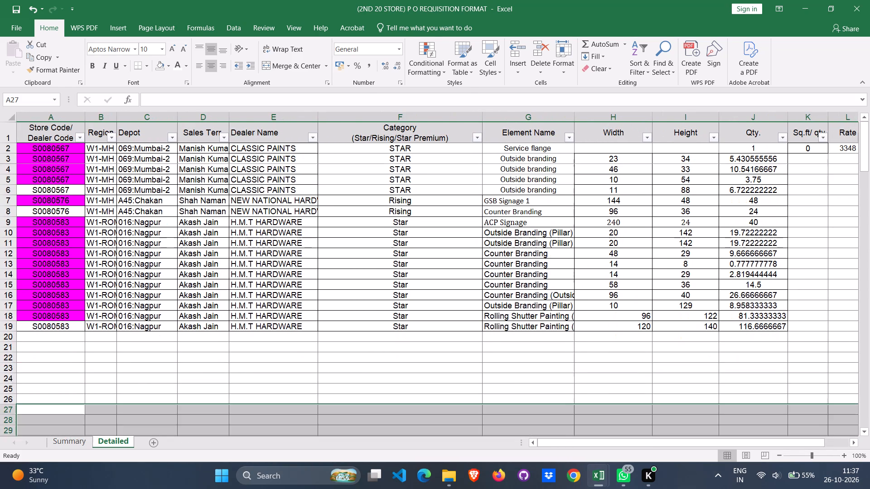
scroll(365, 323, down, 4)
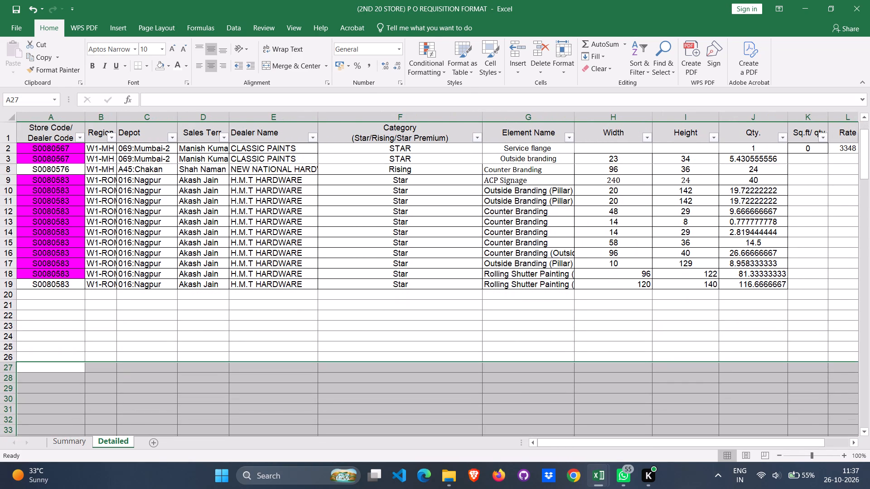
Copy the MAYUR STEEL and HARDWARE store code through category from Summary A11:F11 into Detailed A20:F20.
click(365, 323)
click(53, 297)
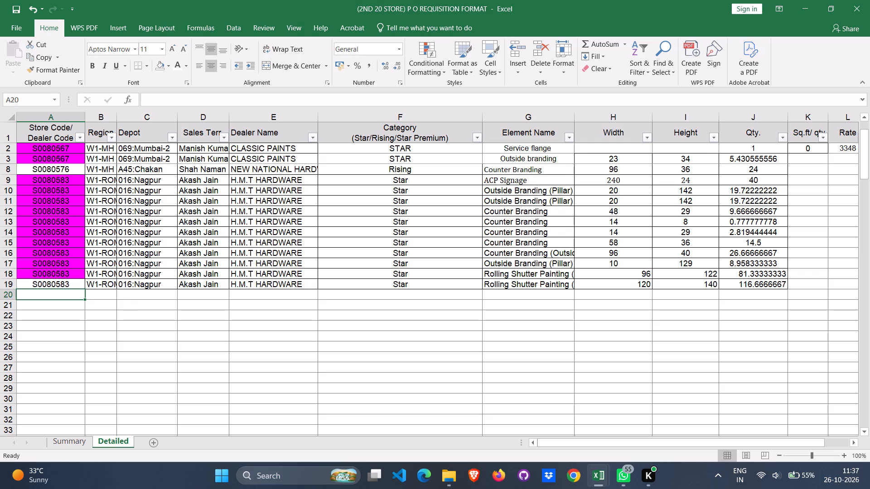
click(66, 437)
click(73, 251)
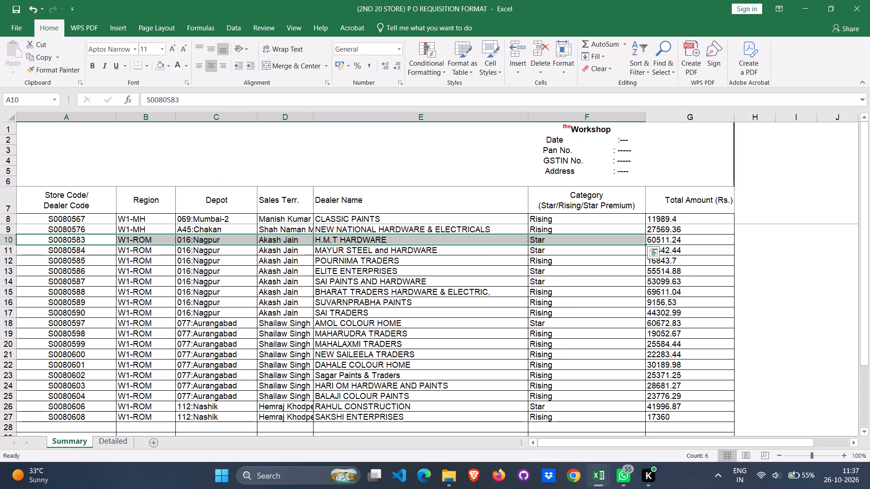
key(shift+Right)
key(shift+Right)
key(shift+Right)
key(shift+Right)
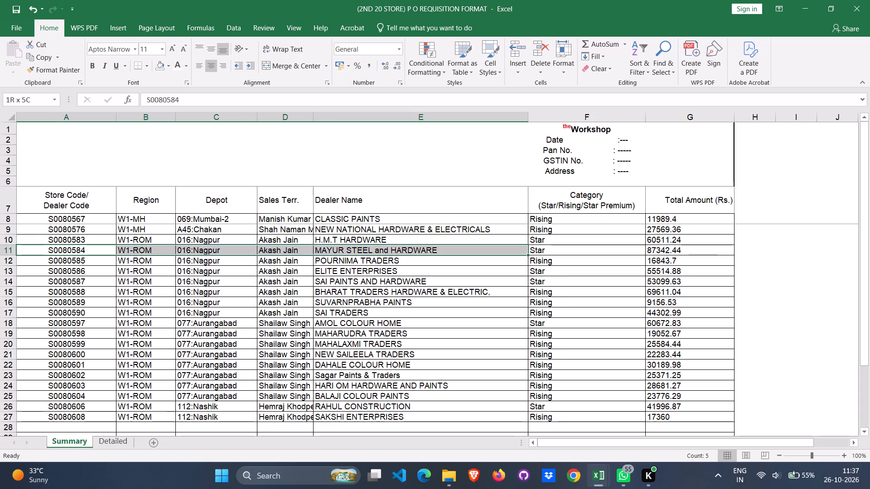
key(shift+Right)
key(ctrl+c)
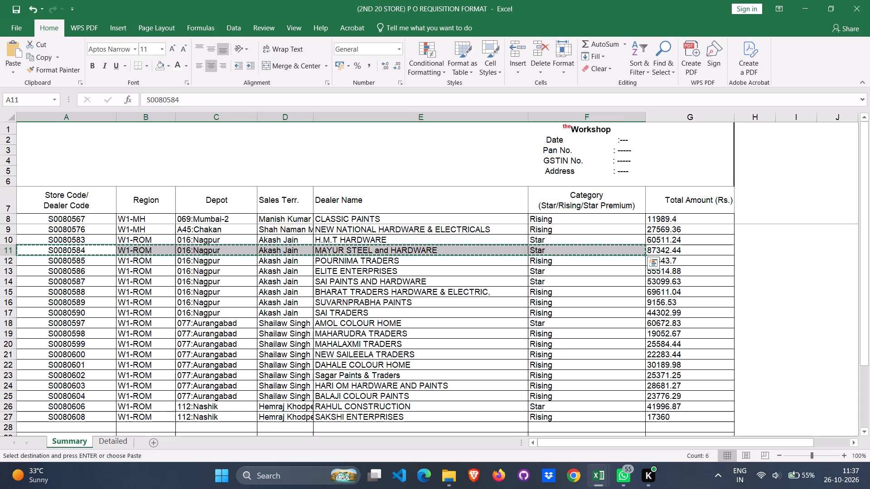
click(112, 438)
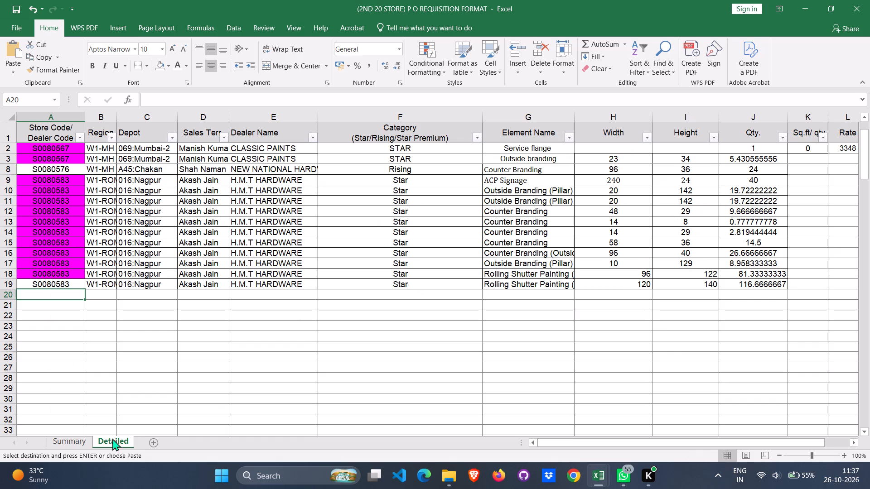
key(ctrl+v)
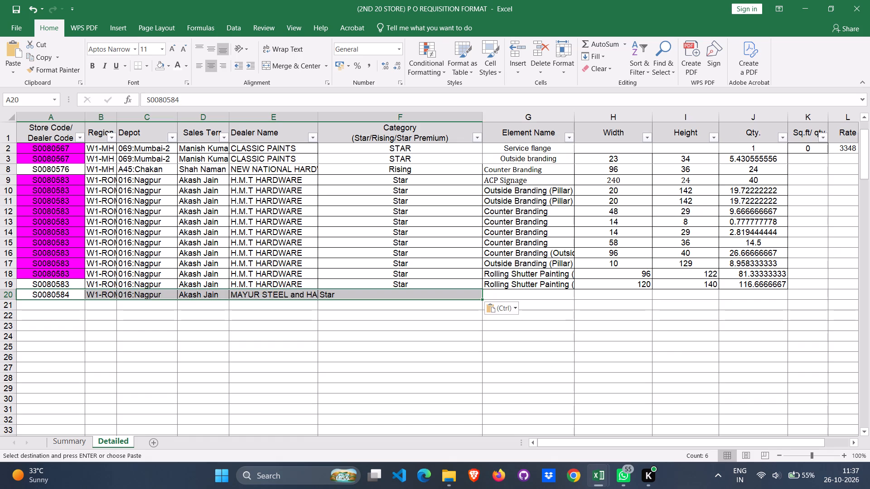
click(389, 293)
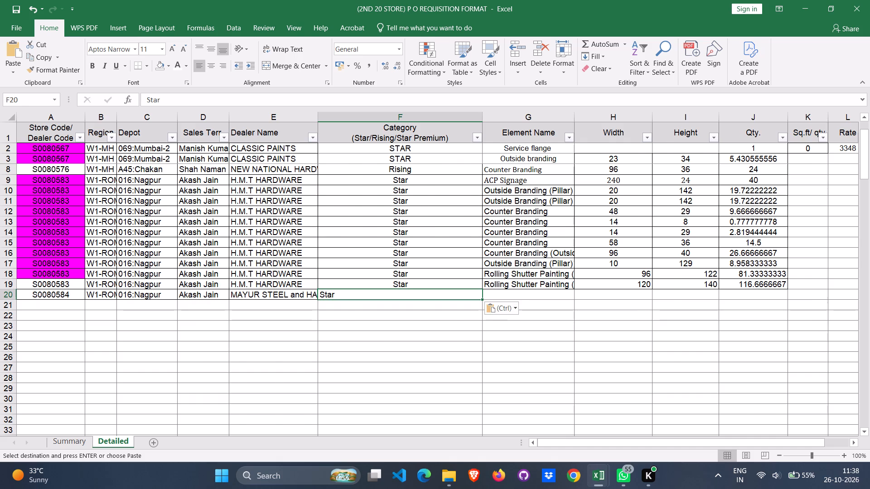
Close the H.M.T Hardware estimate, search the SEPARATAION ESTIMATE folder for MAYUR and open the Mayur Steel and Hardware - Sadakarjuni estimate.
key(alt+Tab)
click(860, 9)
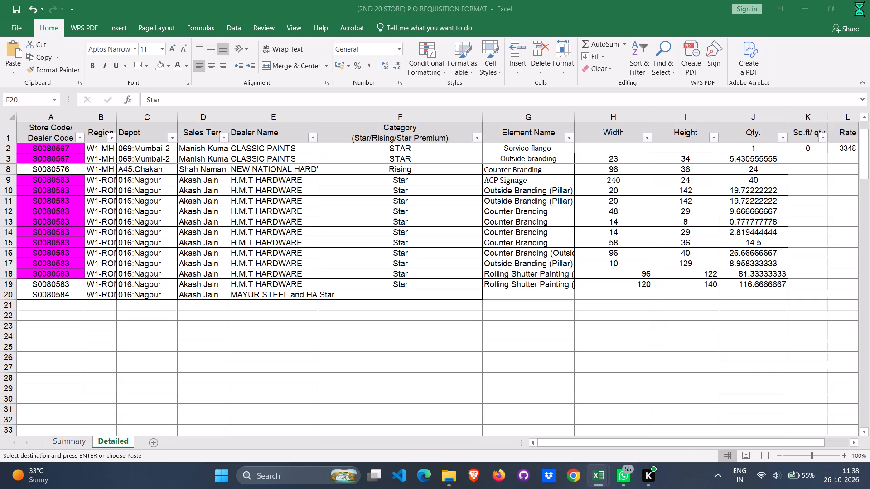
key(alt+Tab)
click(831, 34)
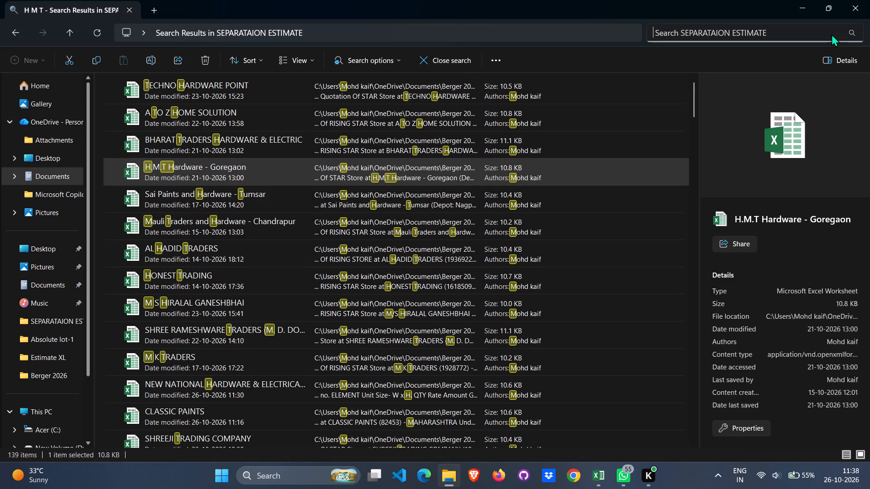
text(MAYUS)
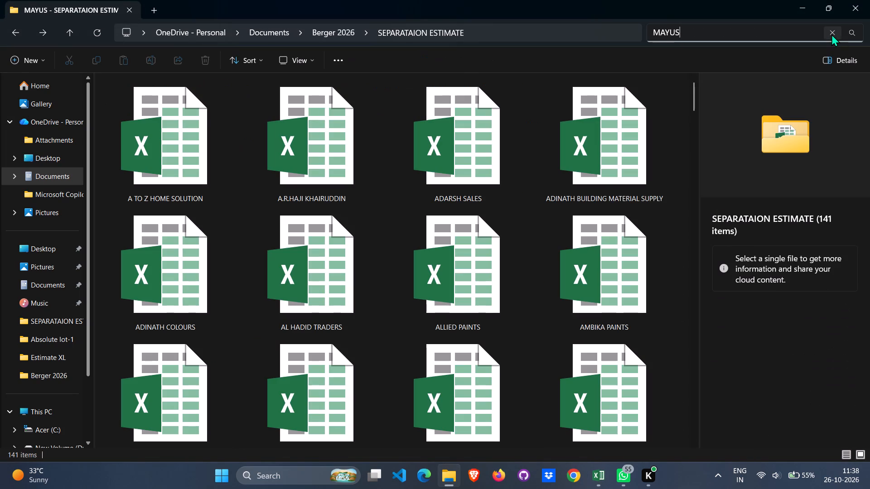
key(BackSpace)
key(r)
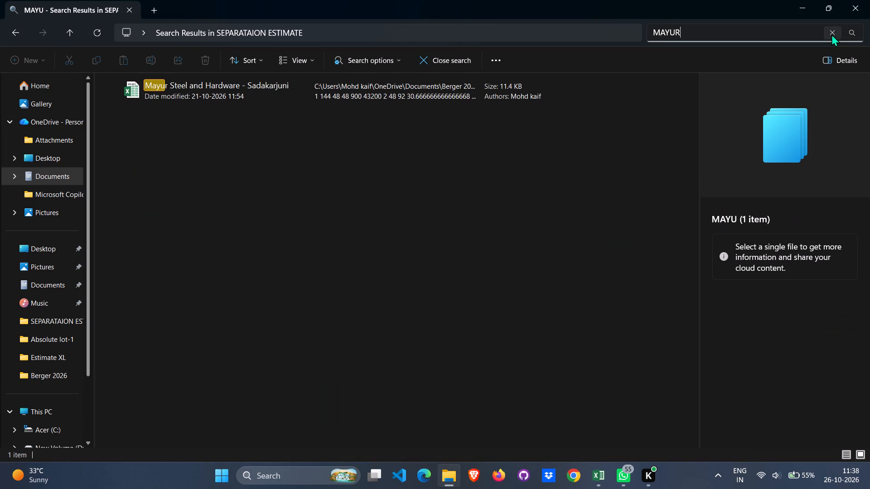
double_click(256, 95)
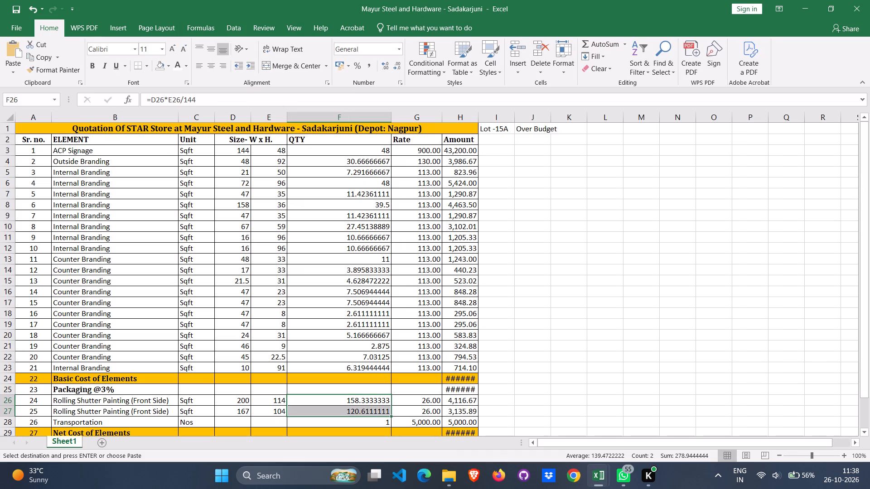
Copy the element names from ACP Signage to the last Internal Branding in estimate B3:B23 into Detailed G20:G40.
key(alt+Tab)
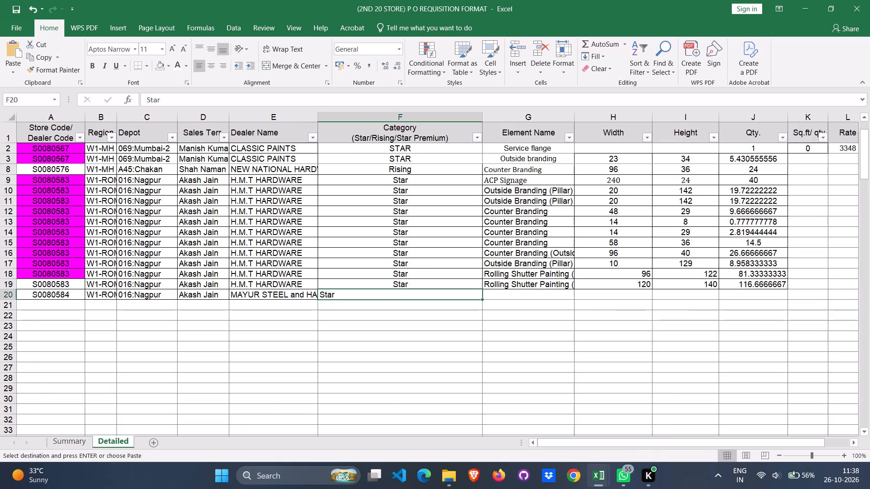
key(alt+Tab)
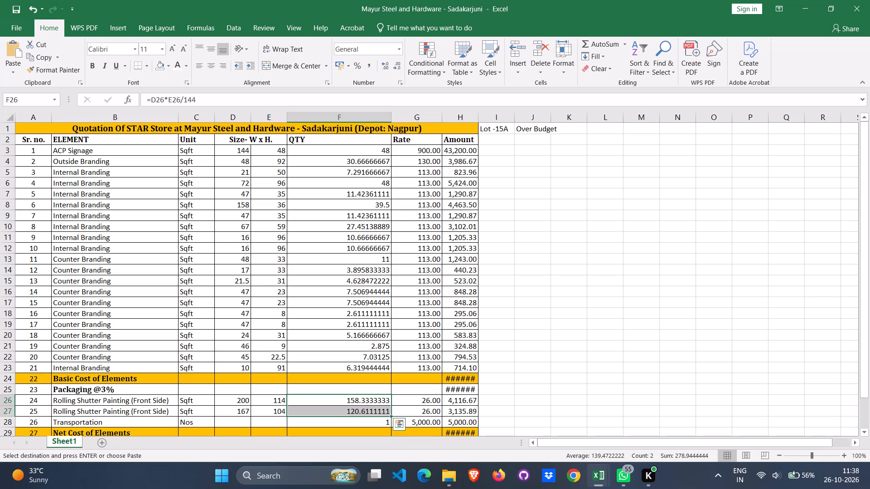
click(106, 150)
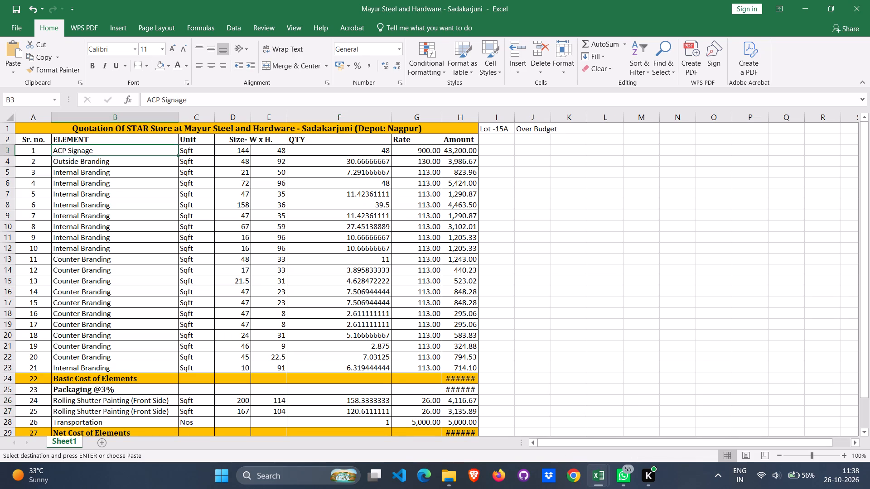
key(shift+Down)
key(shift+Down)
key(shift+Down)
key(shift+Down)
key(shift+Down)
key(shift+Down)
key(shift+Down)
key(shift+Down)
key(shift+Down)
key(shift+Down)
key(shift+Down)
key(shift+Down)
key(shift+Down)
key(shift+Down)
key(shift+Down)
key(shift+Down)
key(shift+Down)
key(shift+Down)
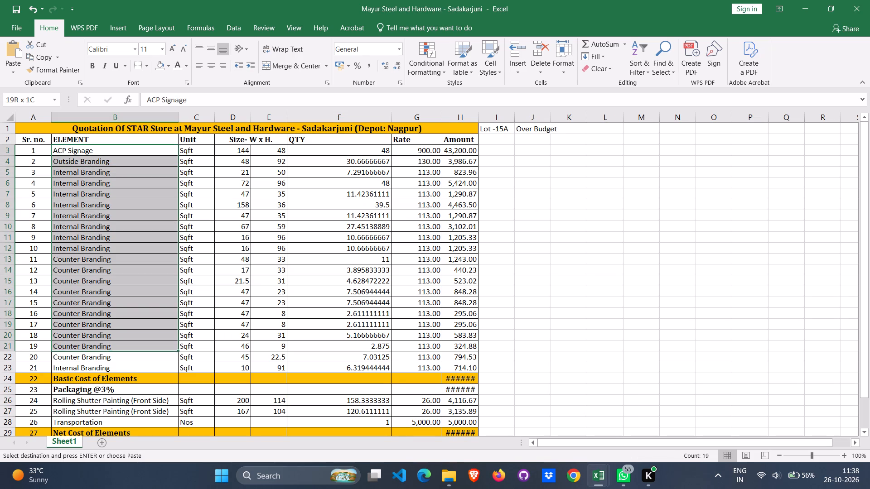
key(shift+Down)
key(shift+Down)
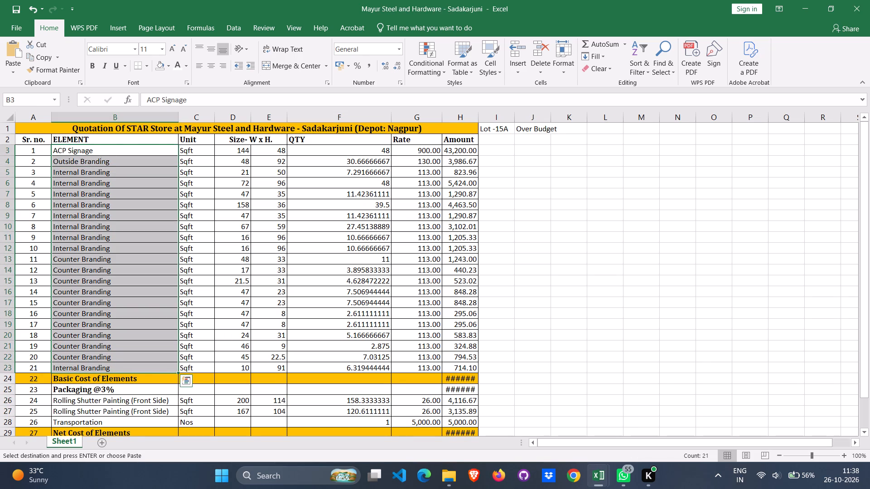
key(ctrl+c)
key(alt+Tab)
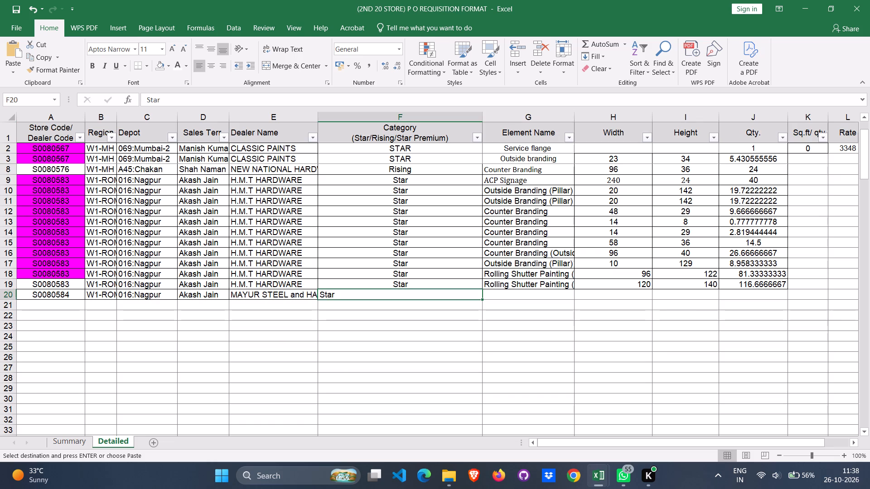
click(548, 296)
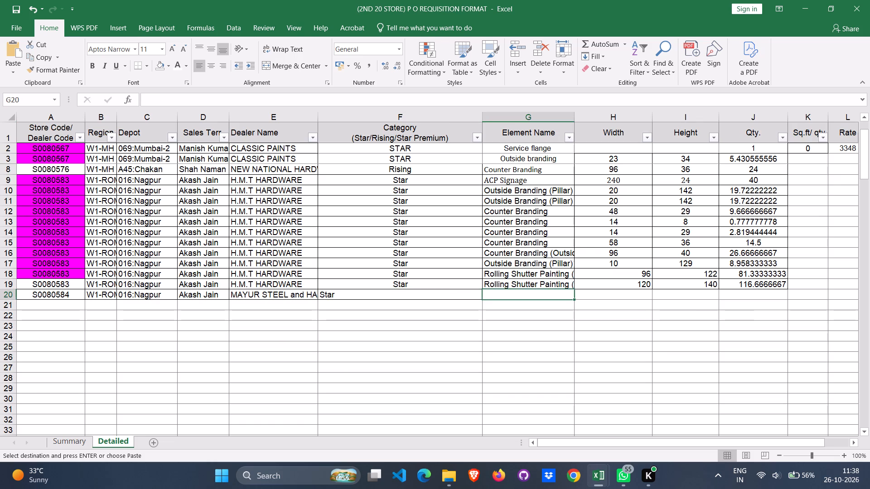
key(ctrl+v)
scroll(548, 296, down, 8)
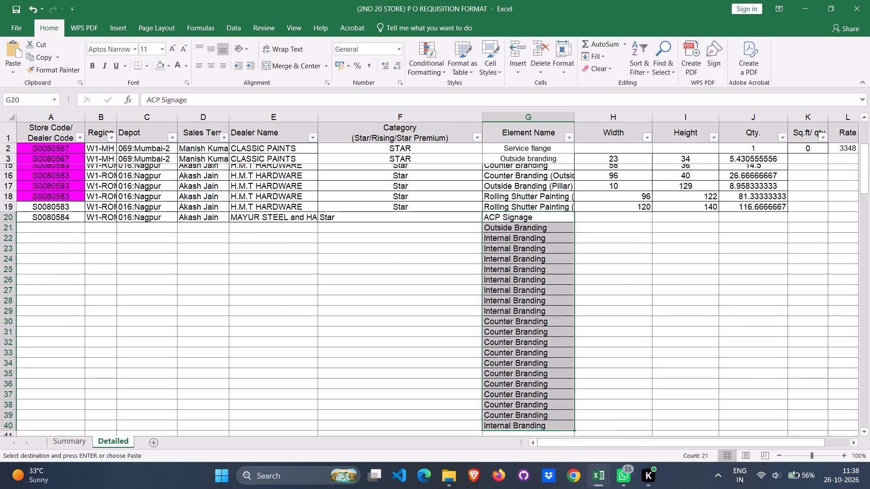
scroll(548, 296, down, 1)
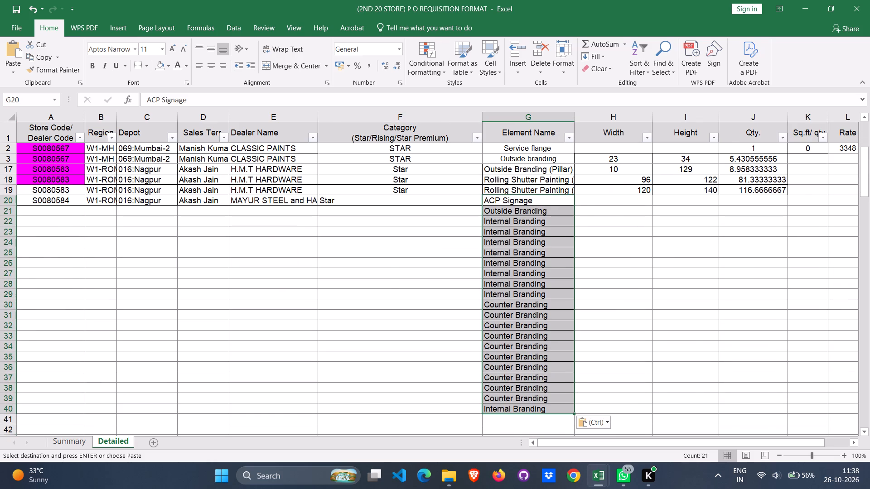
Copy the width, height and quantity values from the Mayur estimate D3:F23 into Detailed H20:J40 beside the matching element names.
key(alt+Tab)
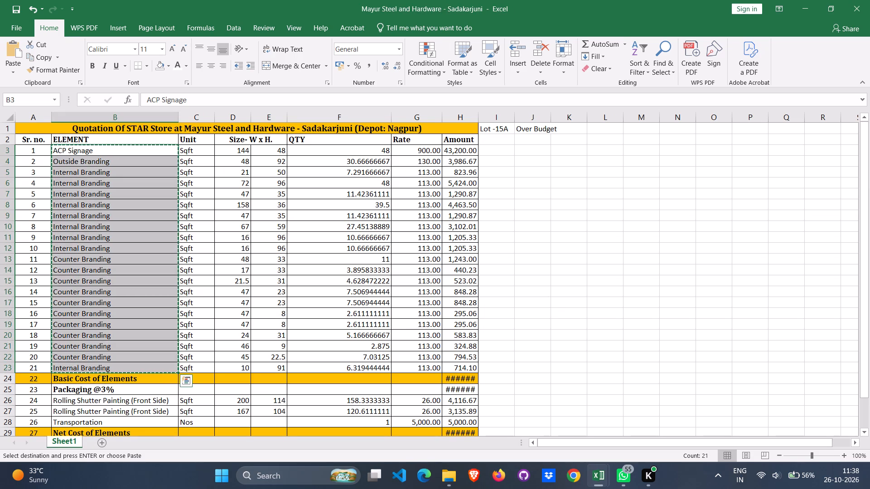
click(228, 151)
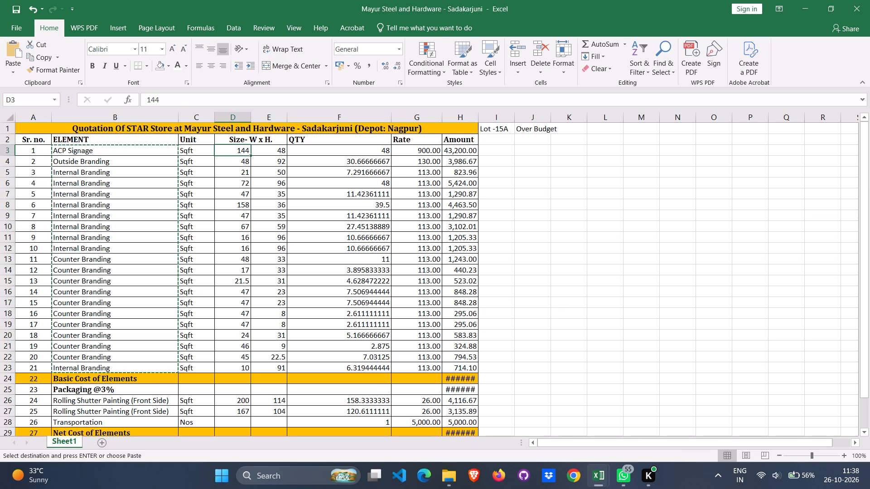
key(shift+Right)
key(shift+Right)
key(shift+Down)
key(shift+Down)
key(shift+Down)
key(shift+Down)
key(shift+Down)
key(shift+Down)
key(shift+Down)
key(shift+Down)
key(shift+Down)
key(shift+Down)
key(shift+Down)
key(shift+Down)
key(shift+Down)
key(shift+Down)
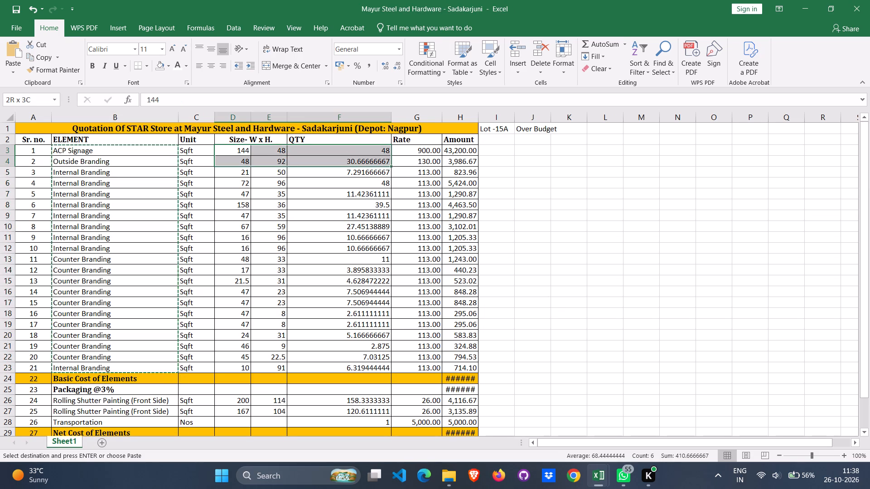
key(shift+Down)
key(shift+Down)
key(shift+Down)
key(shift+Down)
key(shift+Down)
key(shift+Down)
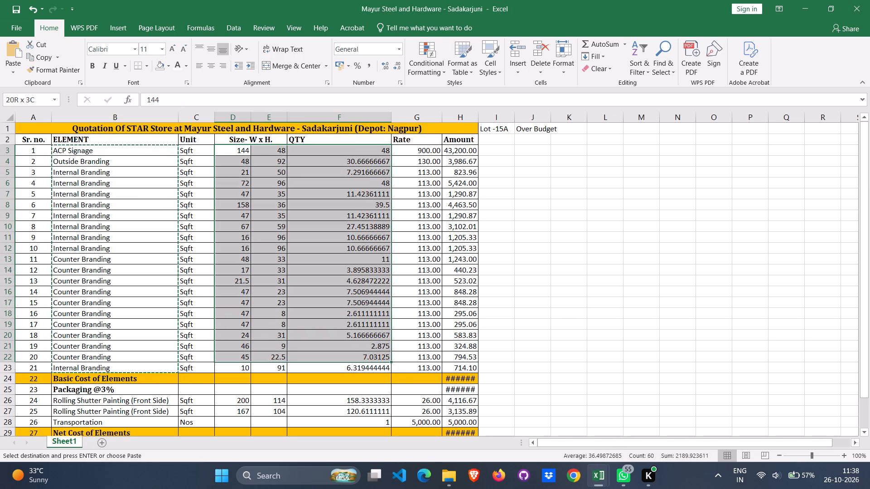
key(ctrl+c)
key(alt+Tab)
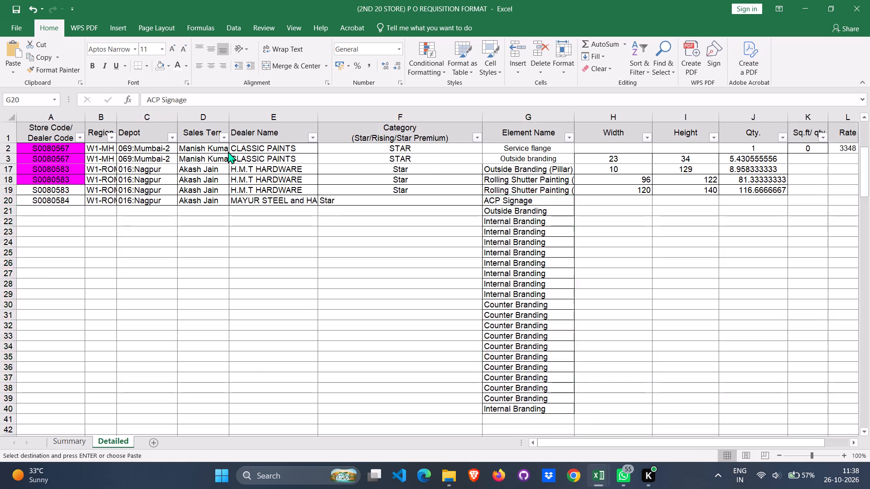
click(609, 201)
key(ctrl+v)
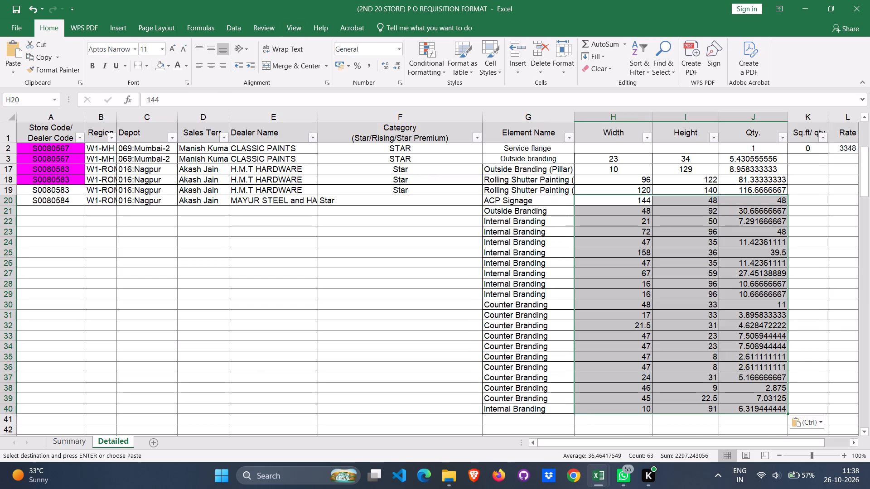
click(601, 203)
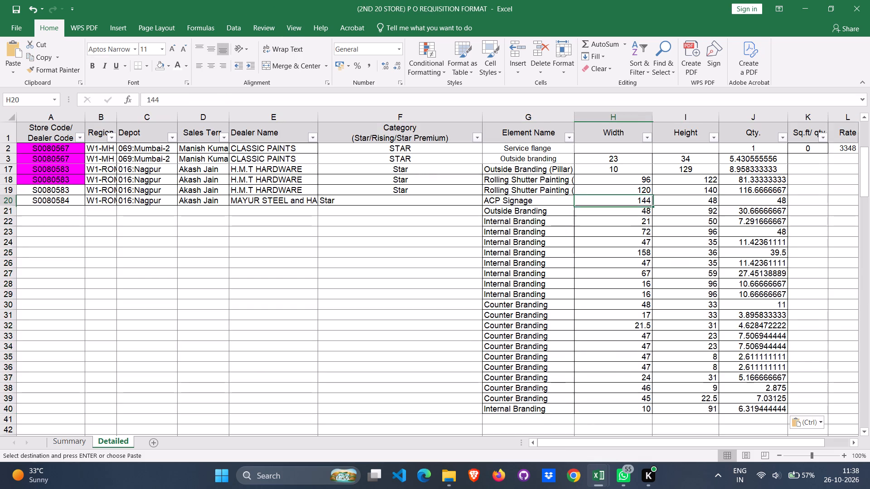
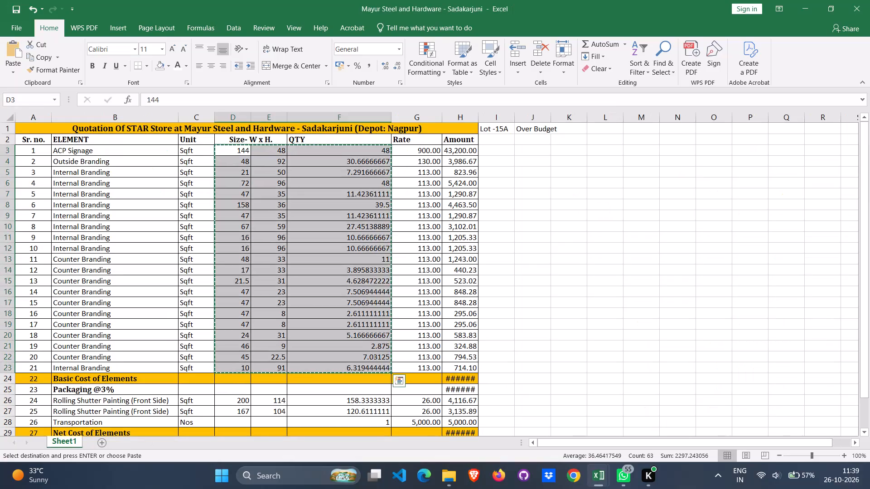
Copy the two Rolling Shutter Painting (Front Side) element names from the Mayur estimate B26:B27 into Detailed G41:G42.
key(alt+Tab)
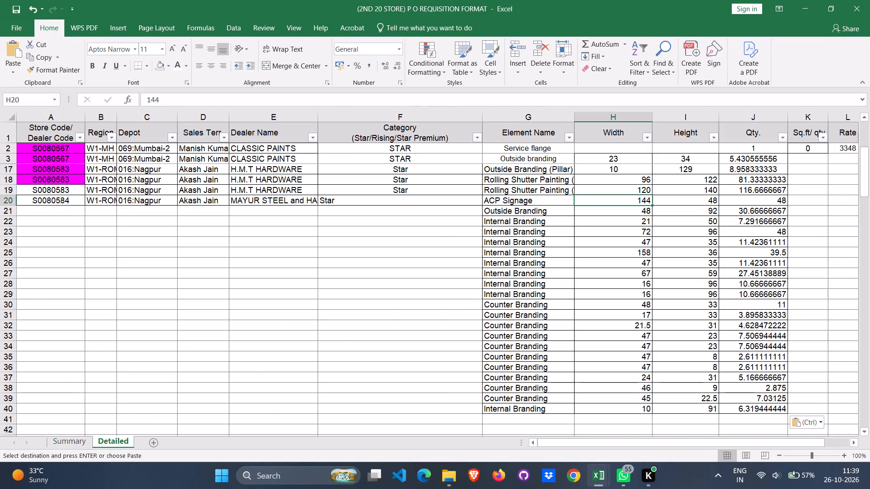
key(alt+Tab)
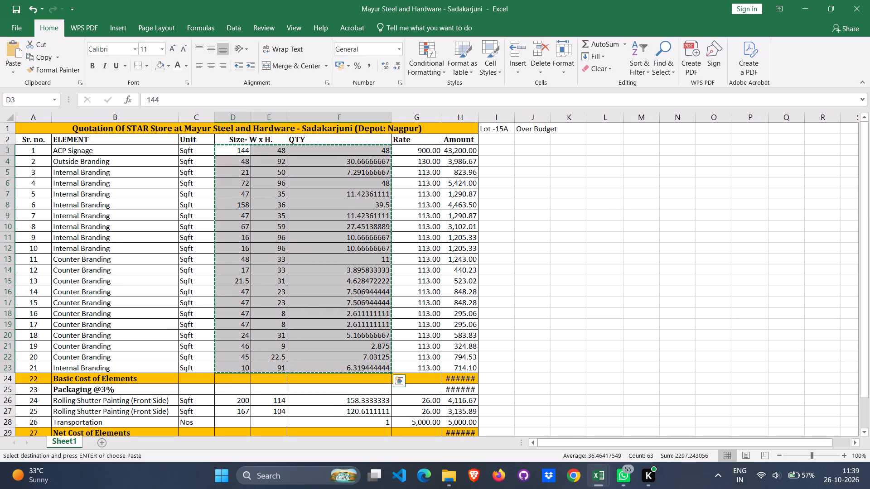
key(alt+Tab)
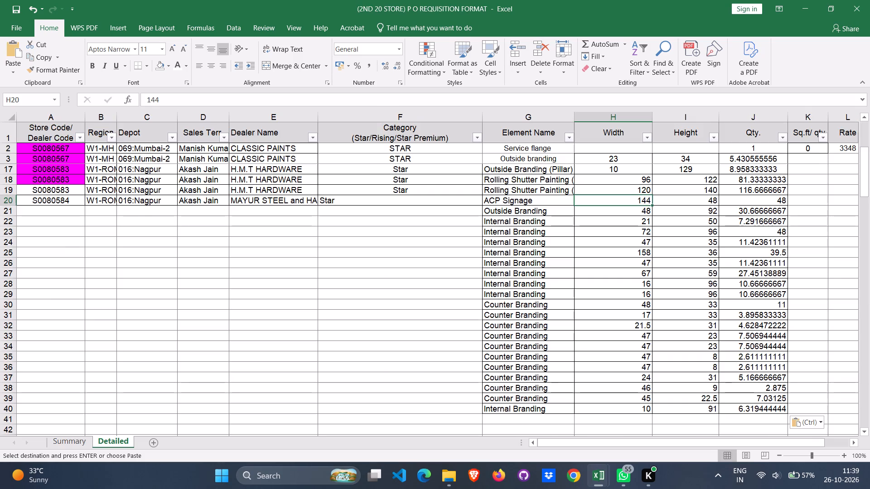
scroll(601, 203, down, 3)
click(515, 388)
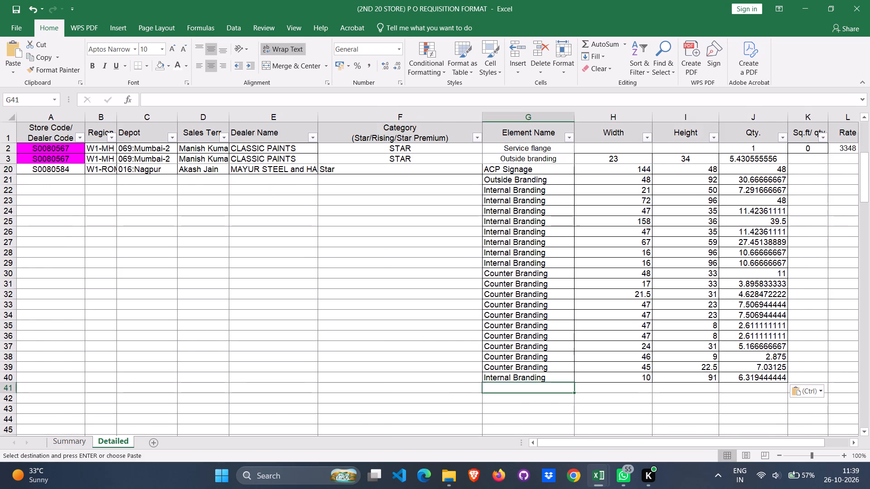
key(alt+Tab)
scroll(183, 365, down, 3)
click(136, 369)
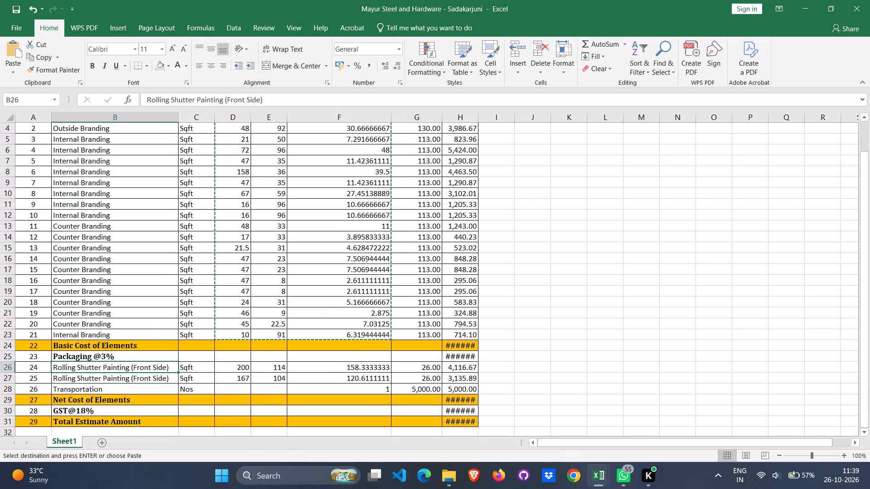
key(shift+Down)
key(ctrl+c)
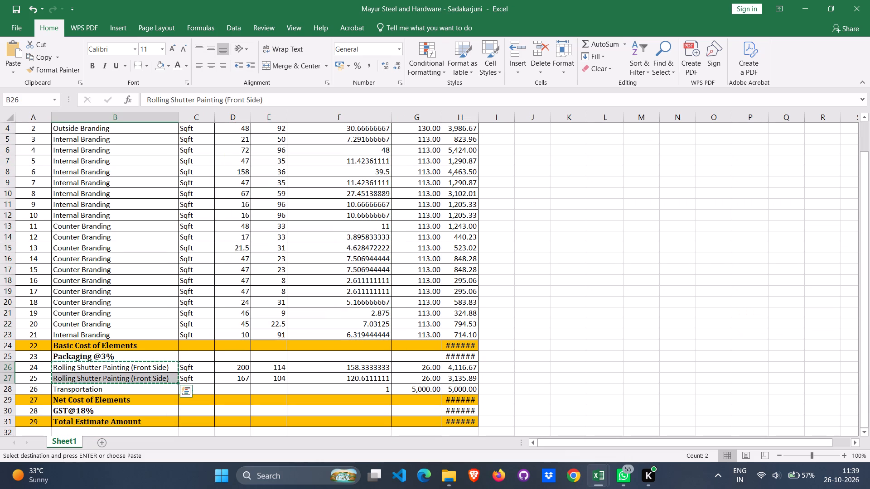
key(alt+Tab)
key(ctrl+v)
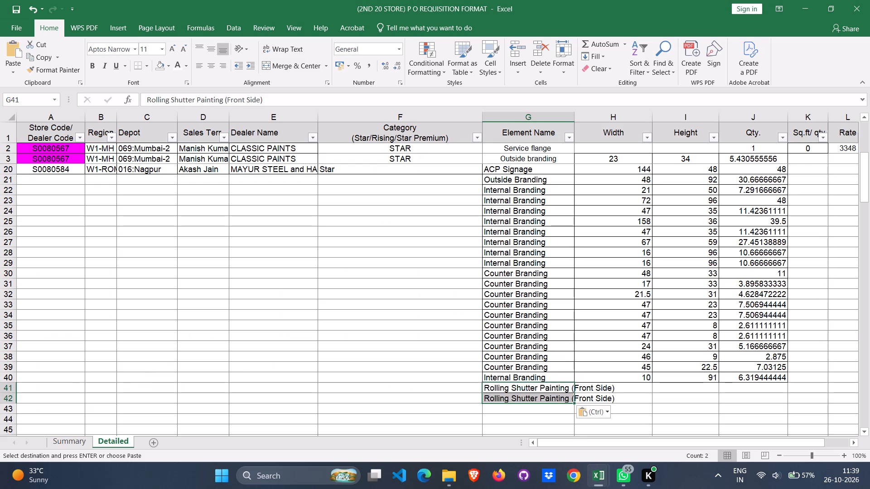
Copy the two Rolling Shutter Painting rows' width, height and quantity from estimate D26:F27 into Detailed H41:J42 and save the requisition.
click(631, 390)
key(alt+Tab)
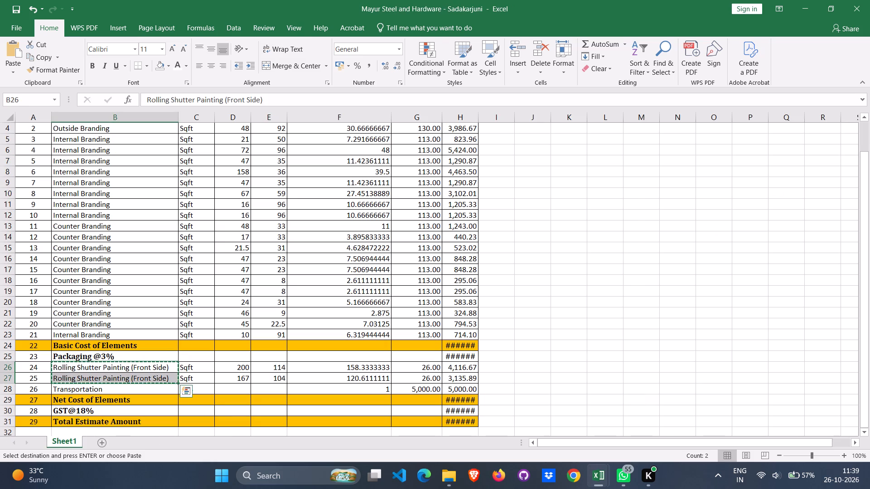
click(224, 370)
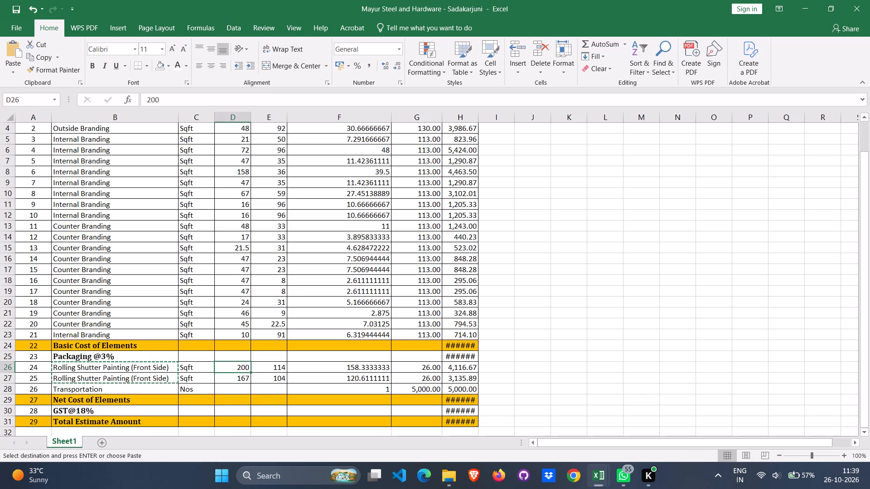
key(shift+Right)
key(shift+Right)
key(shift+Down)
key(ctrl+c)
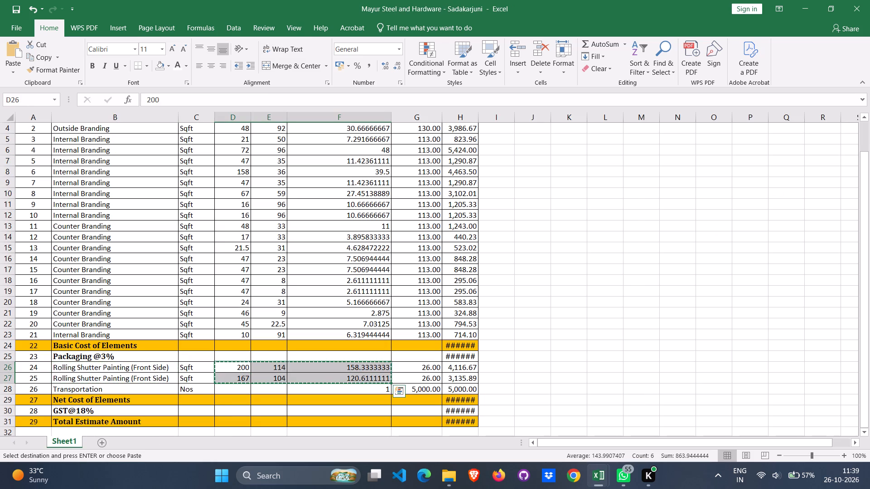
key(alt+Tab)
key(ctrl+v)
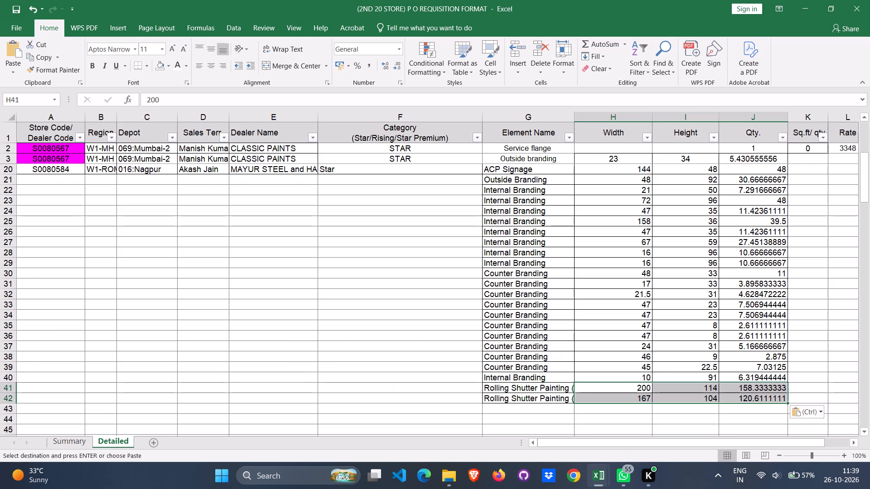
key(ctrl+s)
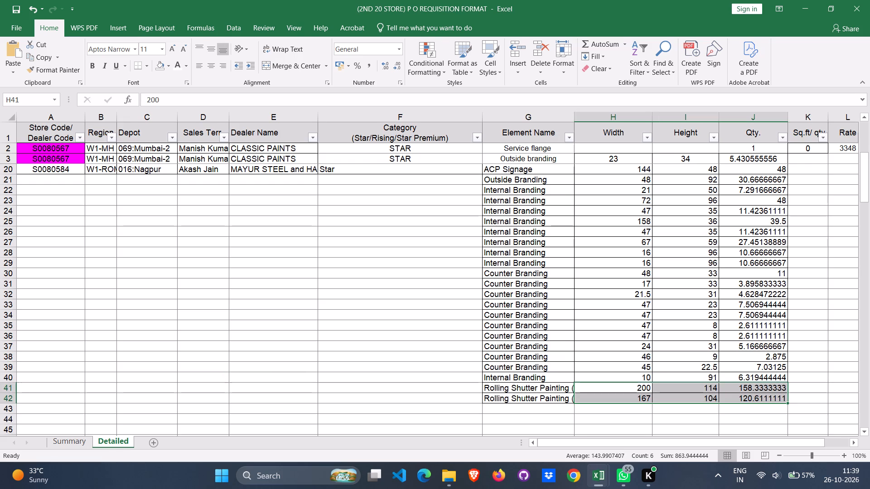
Repeat the MAYUR STEEL and HARDWARE store details from Detailed A20:F20 across rows 20 to 42 and save the workbook.
key(alt+Tab)
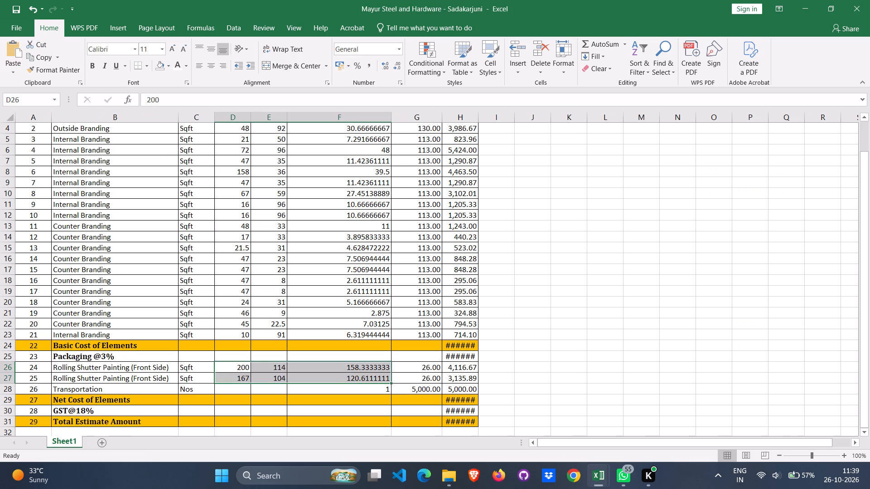
key(alt+Tab)
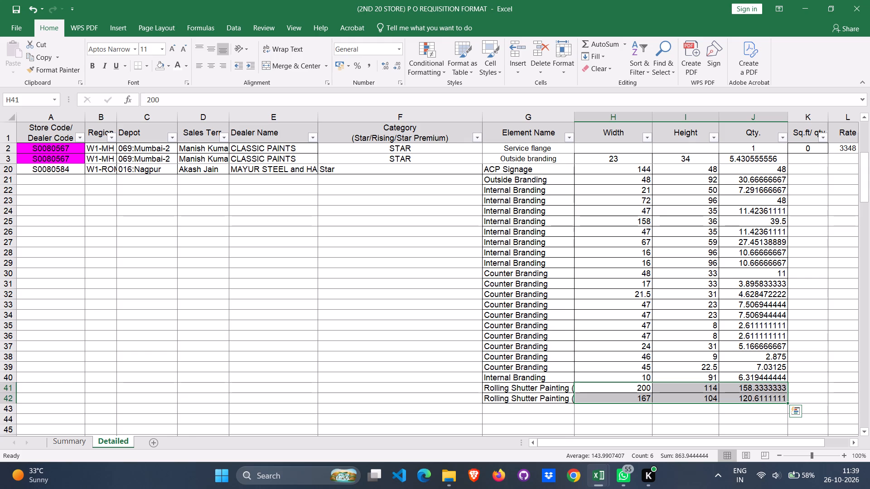
click(56, 169)
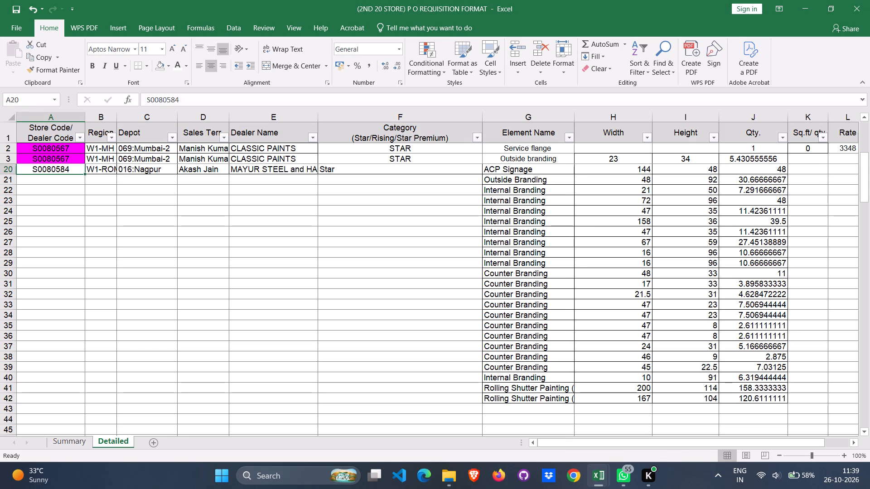
key(shift+Right)
key(shift+Right)
key(shift+Right)
key(shift+Right)
key(shift+Right)
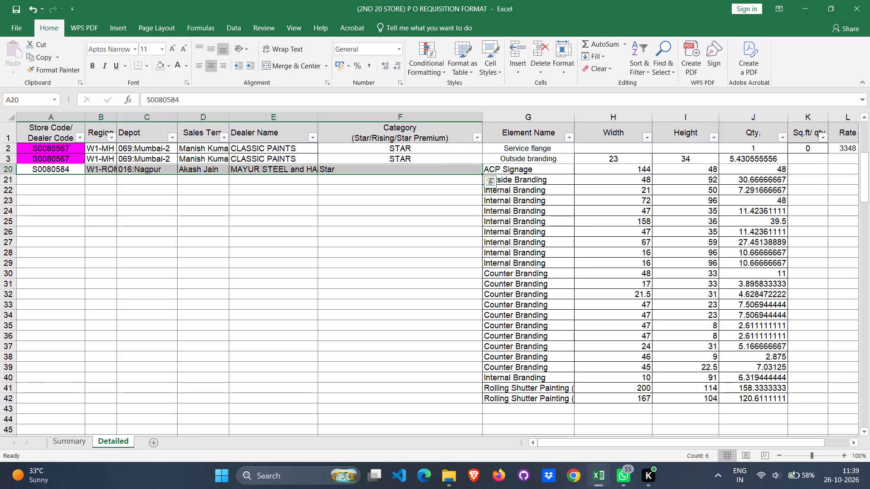
key(ctrl+c)
key(shift+Down)
key(shift+Down)
key(shift+Down)
key(shift+Down)
key(shift+Down)
key(shift+Down)
key(shift+Down)
key(shift+Down)
key(shift+Down)
key(shift+Down)
key(shift+Down)
key(shift+Down)
key(shift+Down)
key(shift+Down)
key(shift+Down)
key(shift+Down)
key(shift+Down)
key(shift+Down)
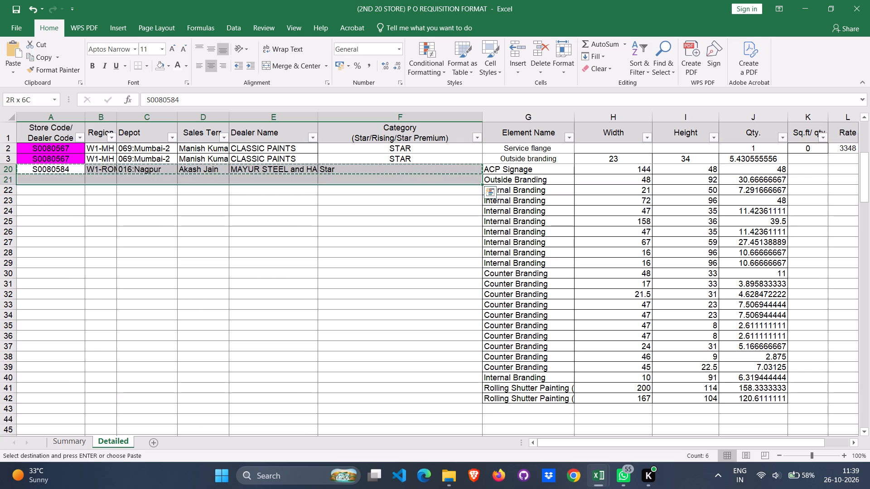
key(shift+Down)
key(shift+Down)
key(shift+Down)
key(shift+Down)
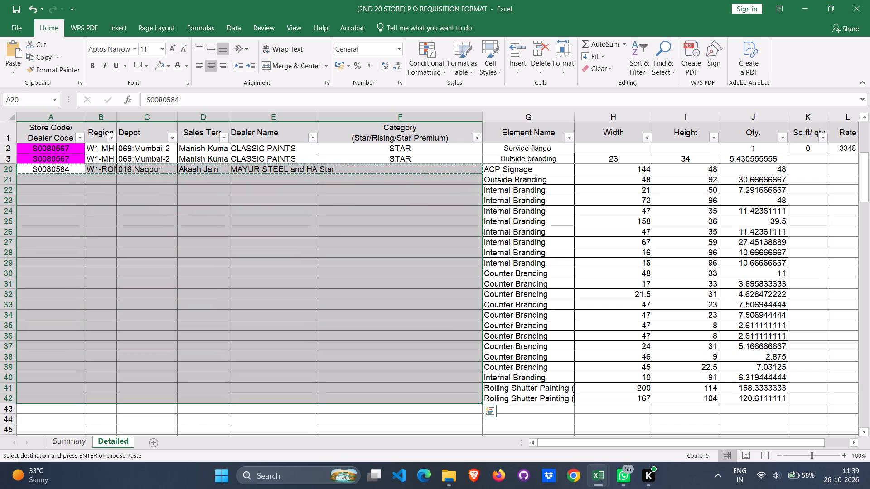
key(ctrl+v)
key(ctrl+s)
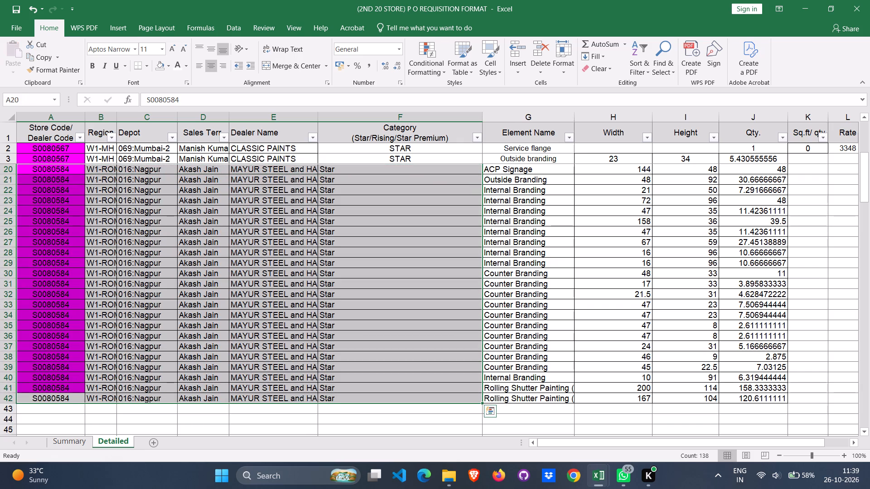
Centre the contents of the whole Category column F in the Detailed sheet.
click(374, 119)
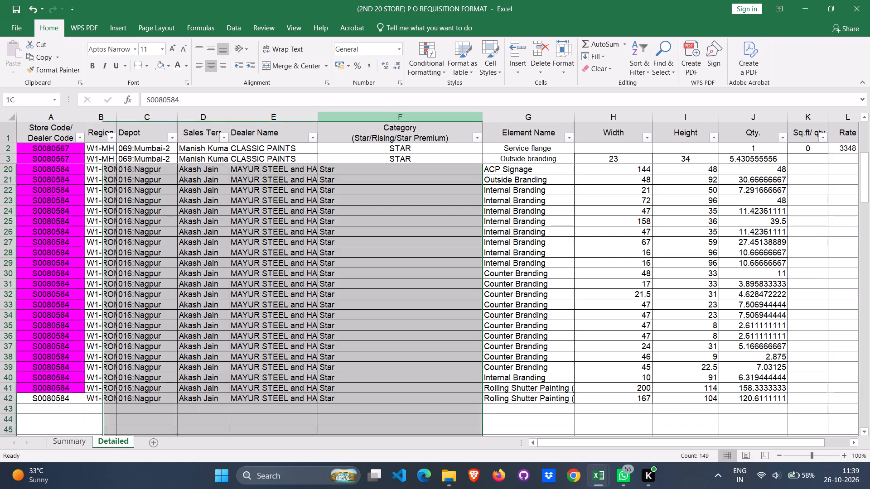
click(209, 68)
click(209, 68)
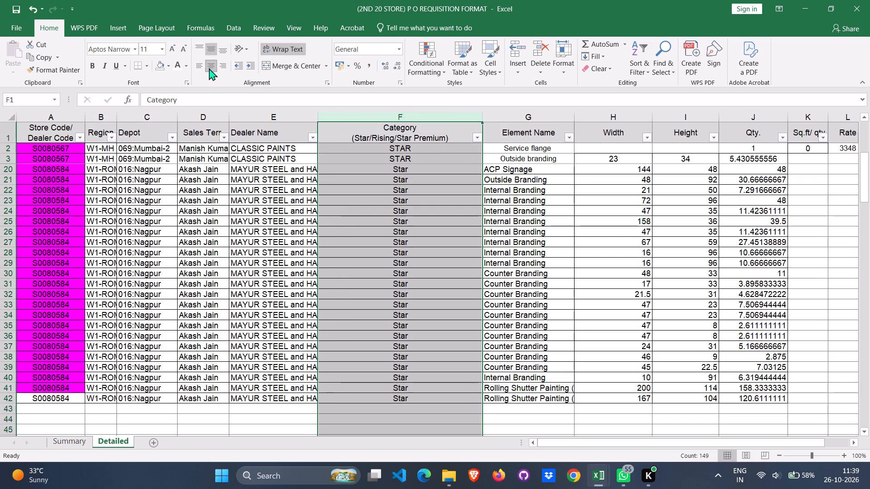
Centre the Width, Height and Qty. columns H to J in the Detailed sheet and save the workbook.
click(627, 113)
shift+click(668, 114)
shift+click(742, 118)
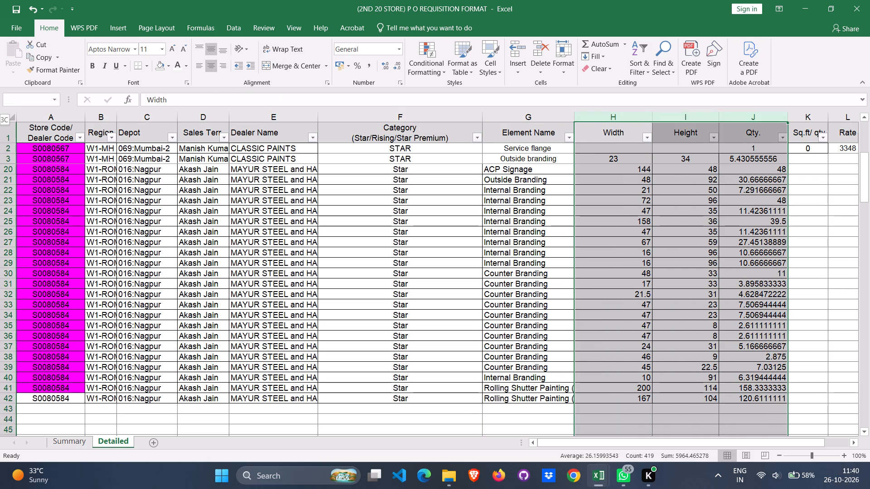
click(212, 66)
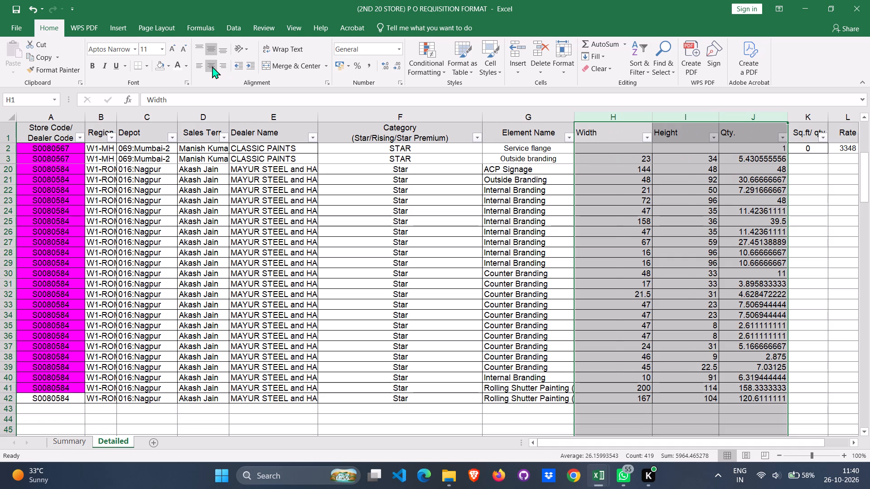
click(212, 66)
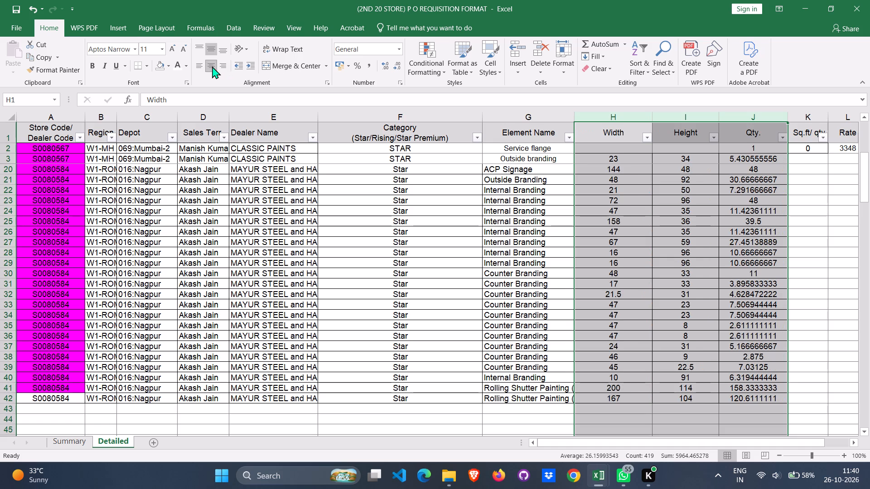
key(ctrl+s)
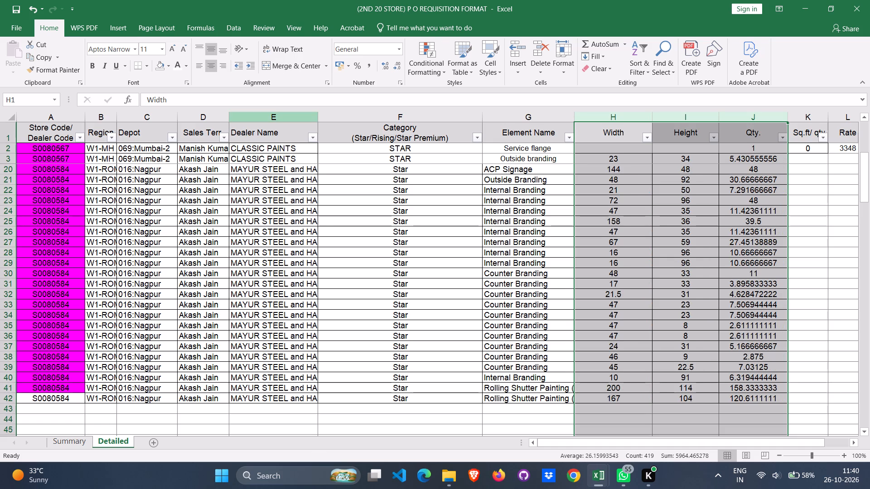
Narrow the Category column F in the Detailed sheet to slightly wider than its Star entries.
scroll(372, 297, down, 9)
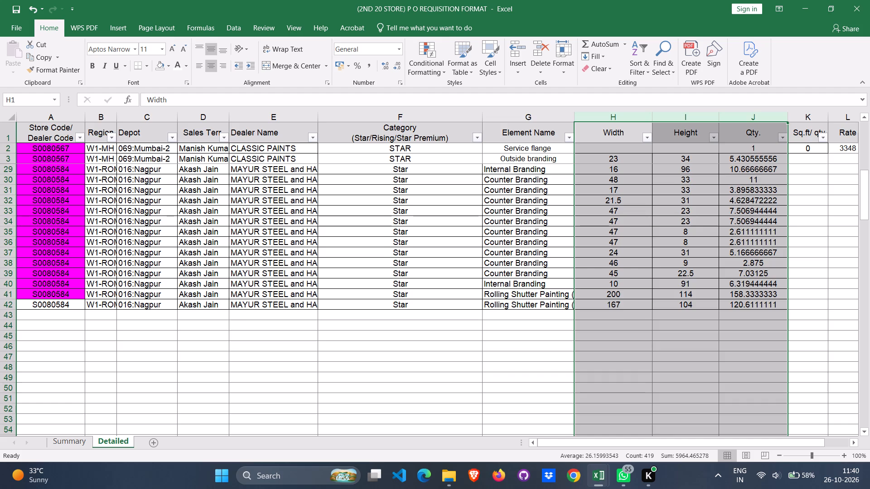
click(66, 316)
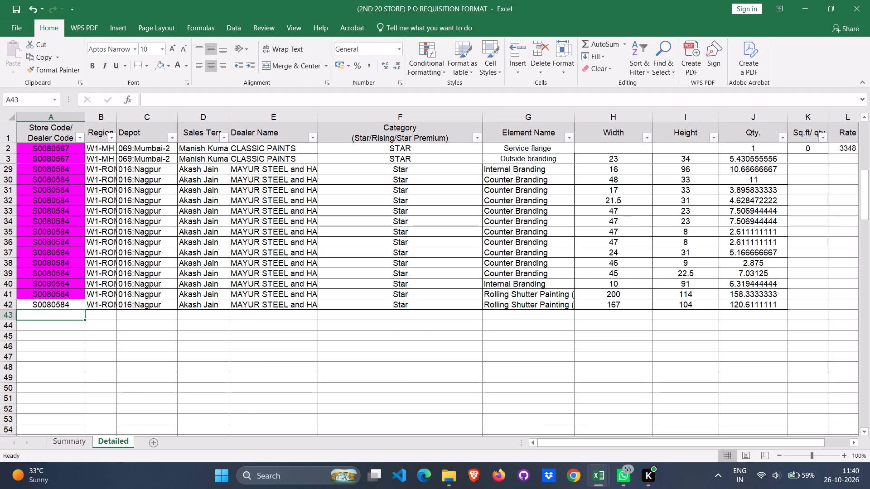
drag(482, 115, 436, 113)
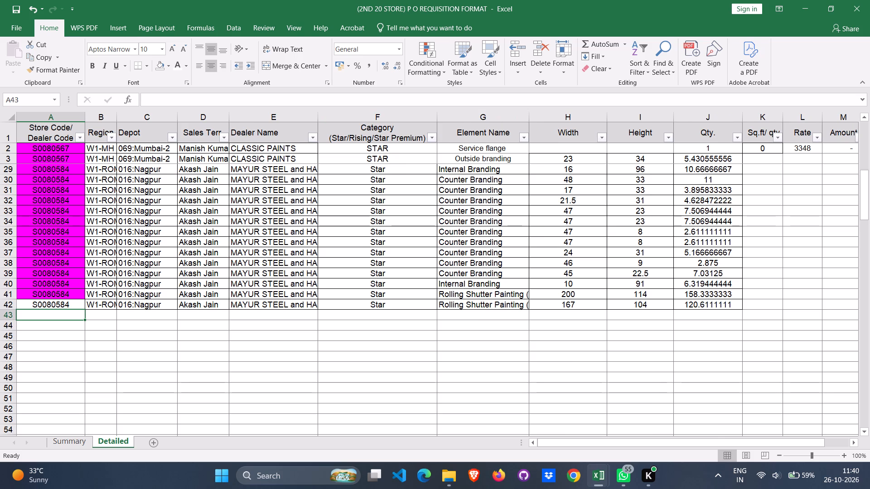
drag(438, 115, 405, 114)
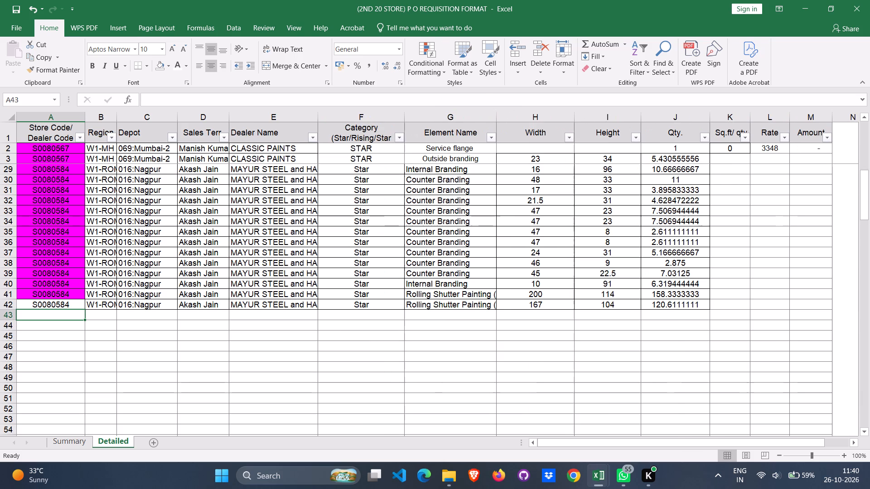
drag(405, 114, 384, 115)
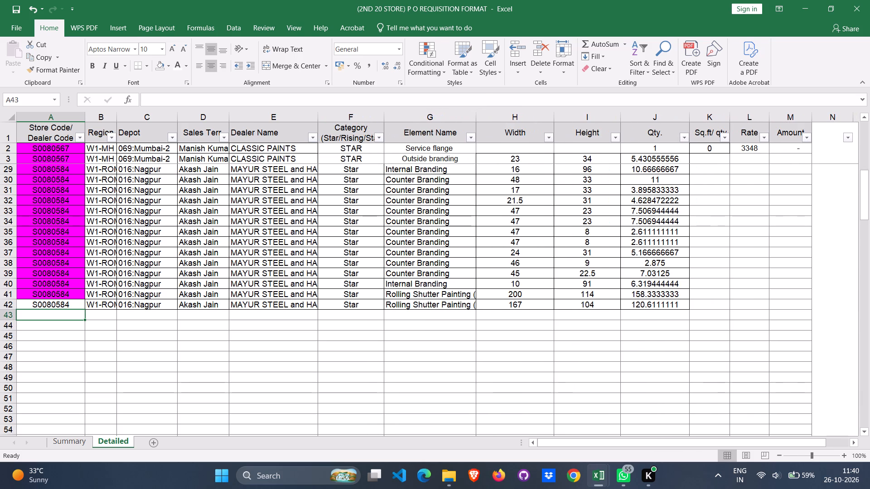
drag(384, 115, 375, 117)
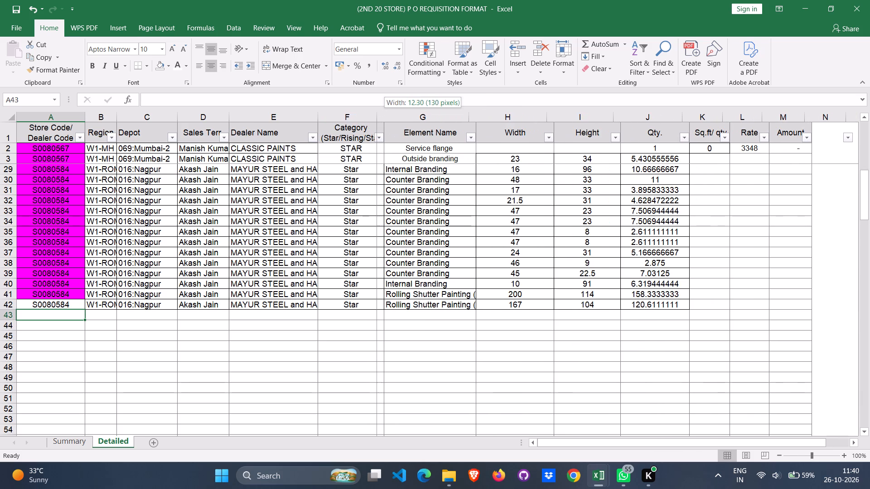
drag(375, 117, 368, 119)
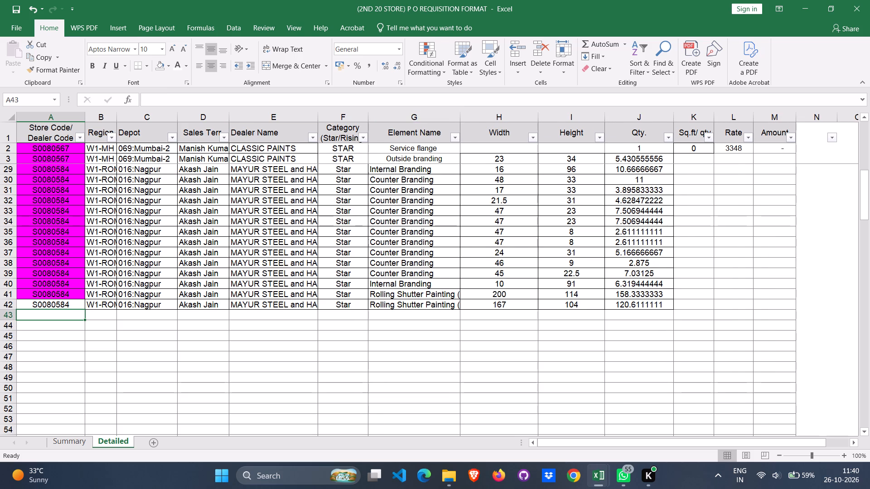
Widen the Dealer Name column E in the Detailed sheet until MAYUR STEEL and HARDWARE fits in full.
drag(316, 113, 350, 114)
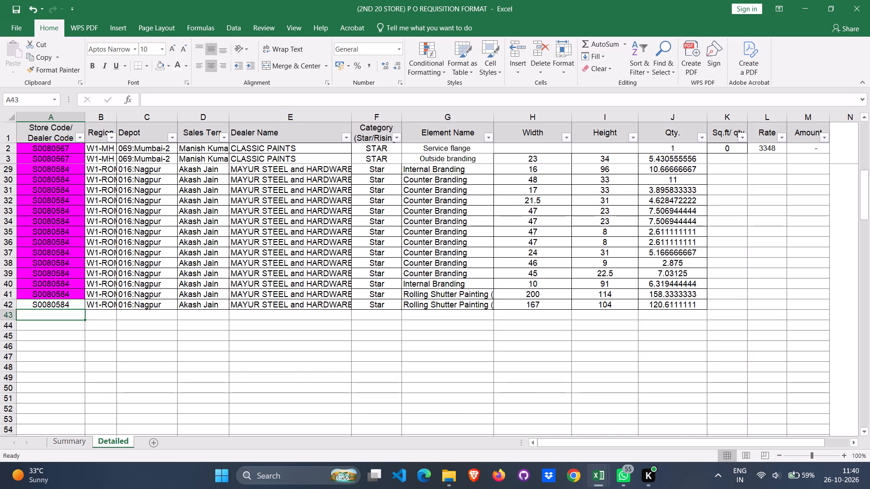
drag(353, 115, 371, 116)
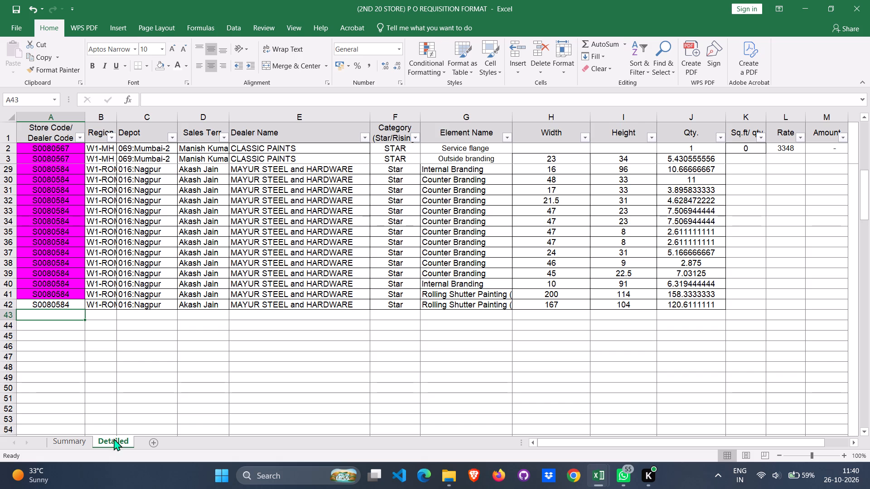
Copy POURNIMA TRADERS' details, from store code S0080585 through category Rising, from the Summary sheet into row 43 of the Detailed sheet.
click(68, 442)
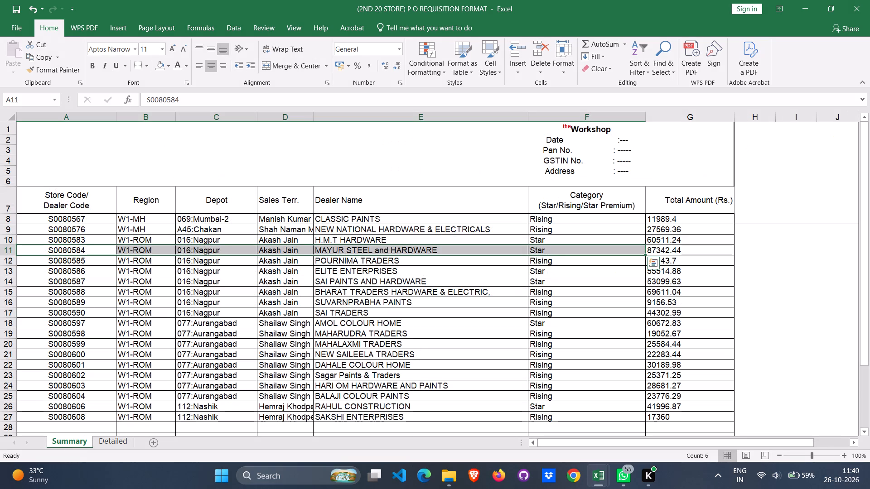
click(58, 264)
key(shift+Right)
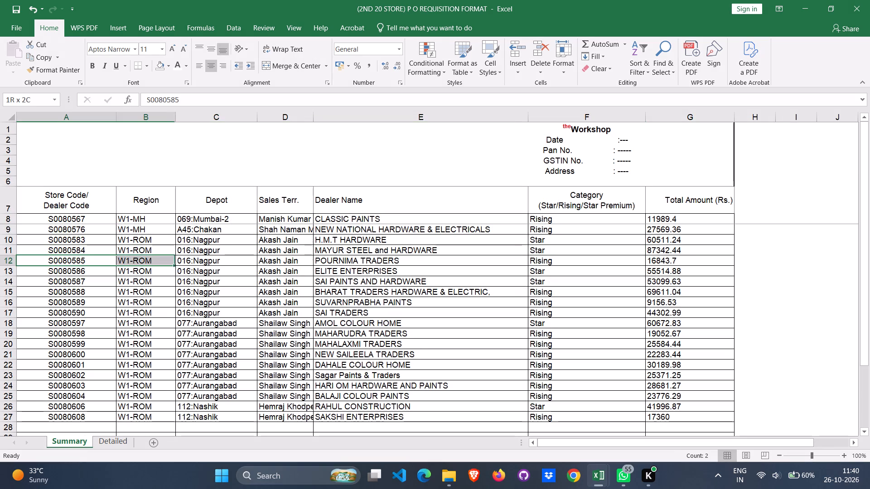
key(shift+Right)
key(shift+Right)
key(shift+Right)
key(shift+Right)
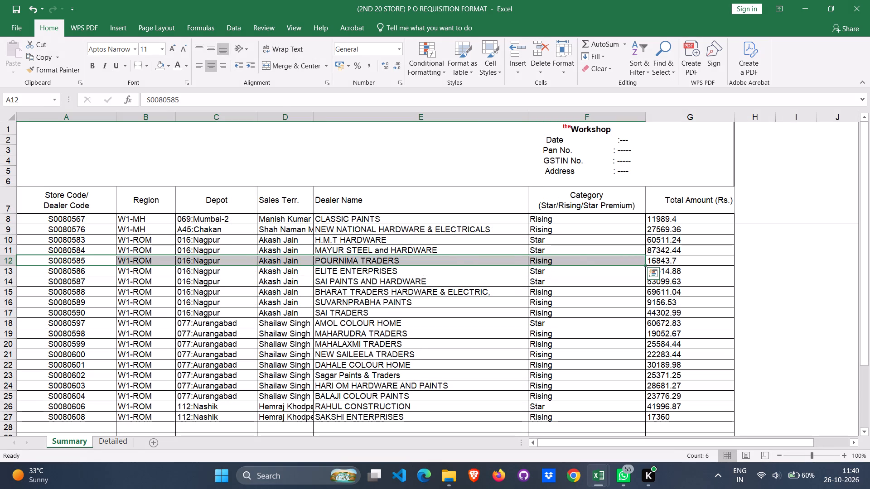
key(ctrl+c)
key(alt+Tab)
key(alt+Tab)
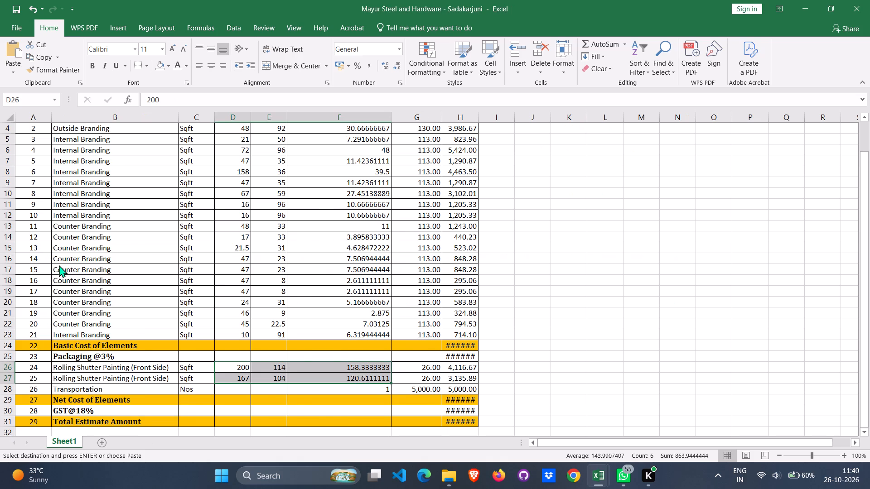
click(110, 441)
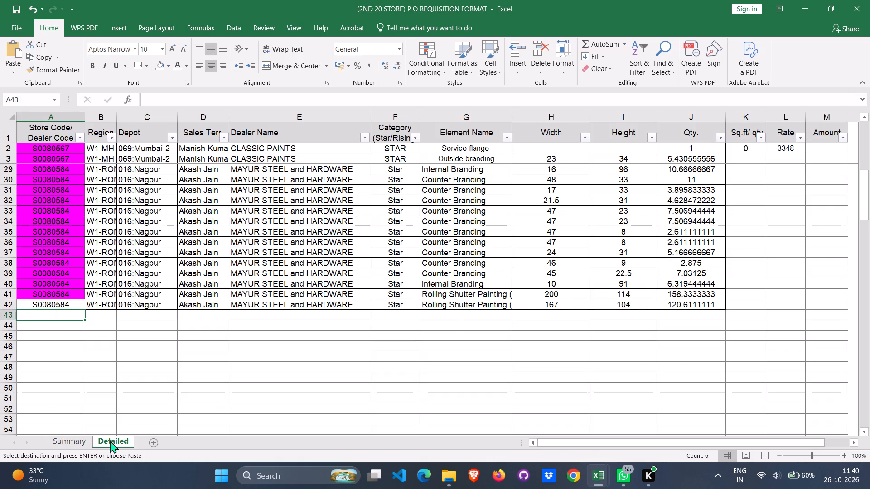
key(ctrl+v)
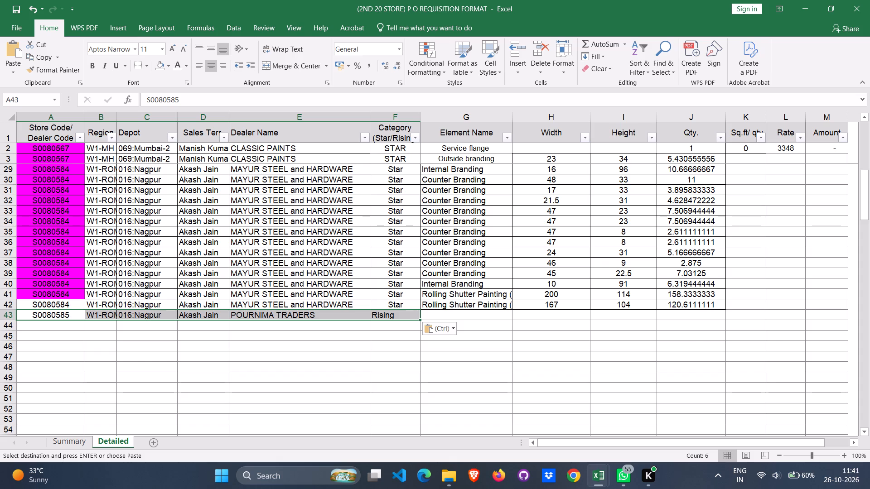
Close the Mayur Steel and Hardware estimate, search the estimates folder for POUR and open the POURNIMA TRADERS workbook.
key(alt+Tab)
click(856, 2)
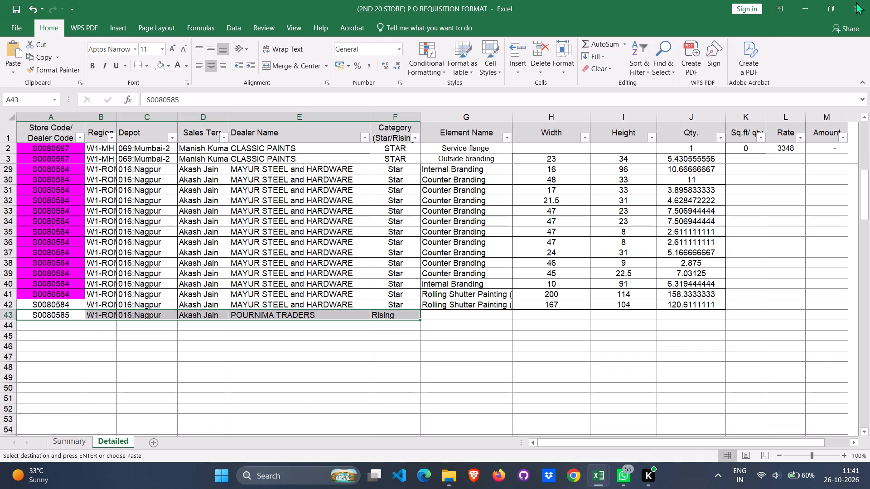
key(alt+Tab)
click(834, 34)
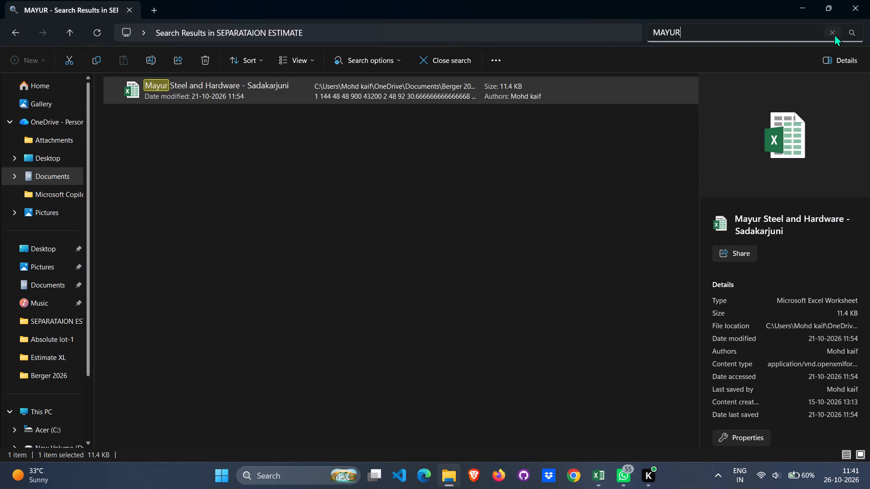
text(POUR)
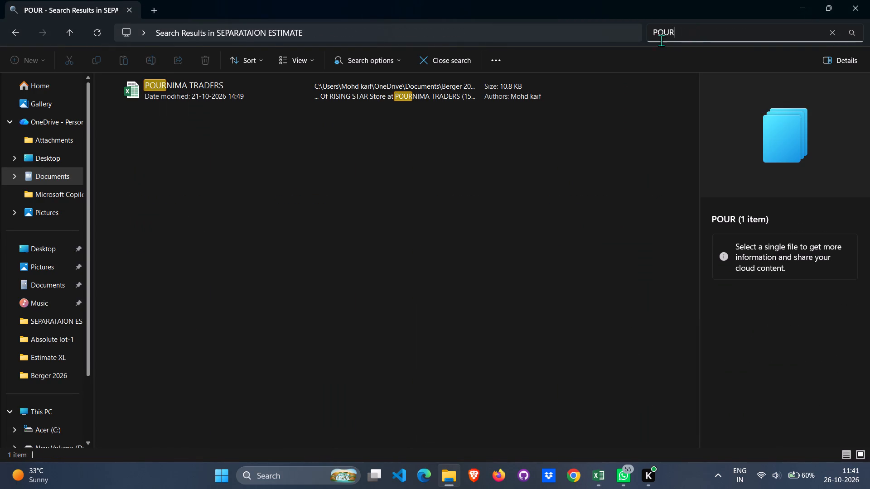
double_click(258, 92)
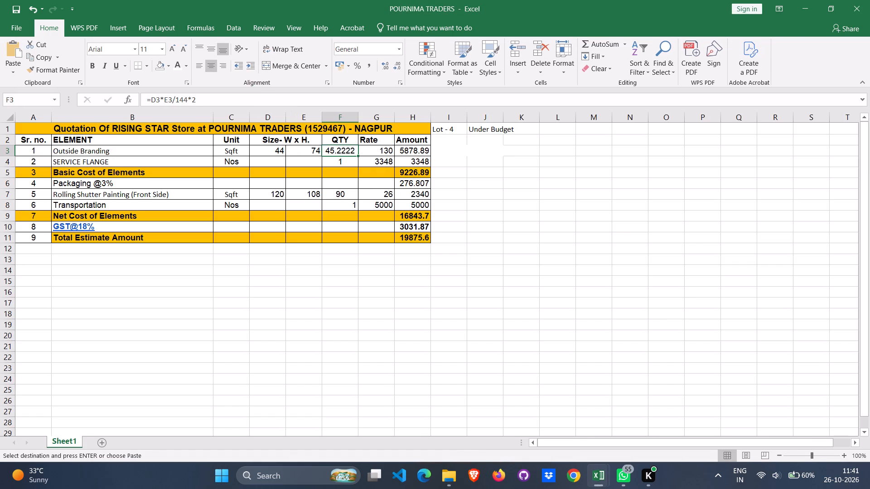
Copy SERVICE FLANGE from the estimate into Element Name cell G43 of the requisition, enter Qty. 1 in J43 and save.
click(151, 161)
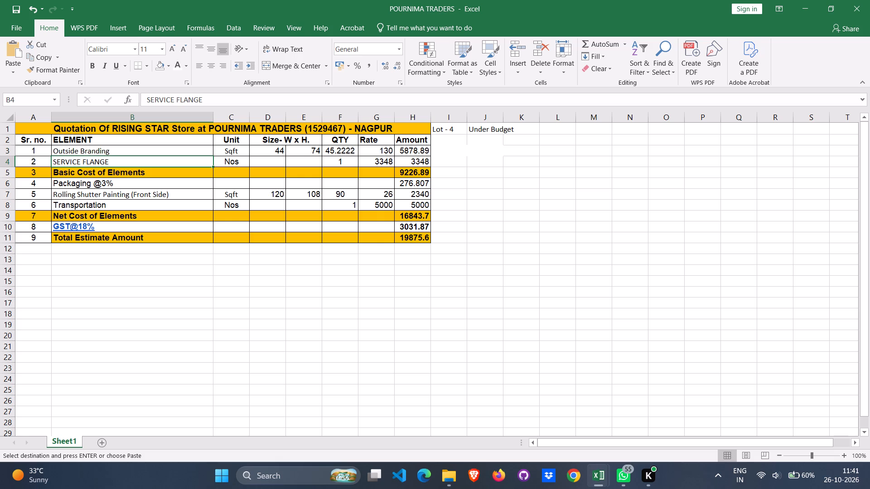
key(ctrl+c)
key(alt+Tab)
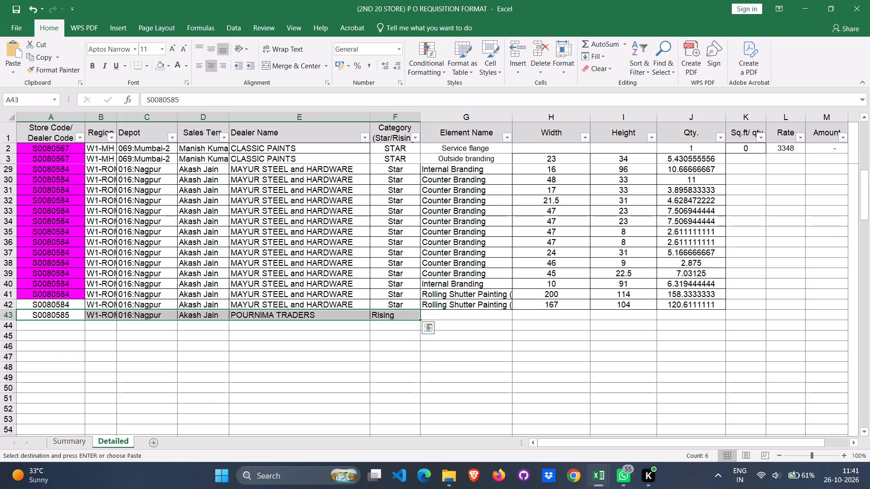
click(461, 313)
key(ctrl+v)
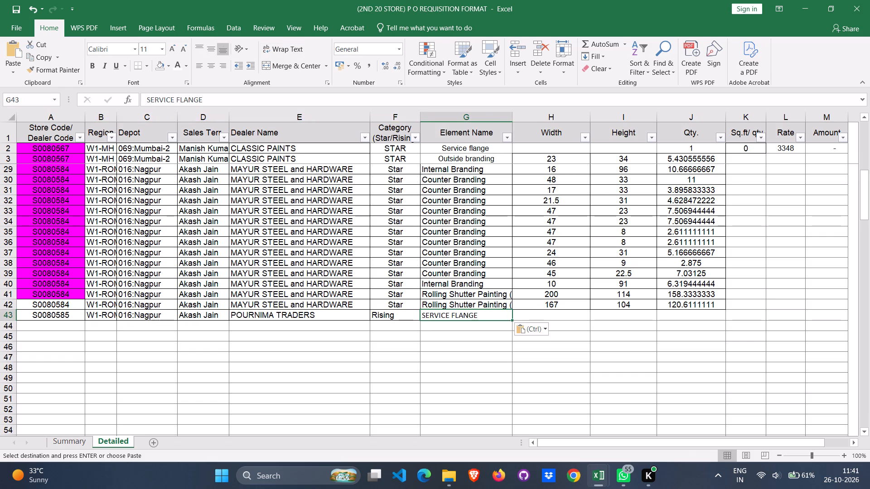
click(700, 316)
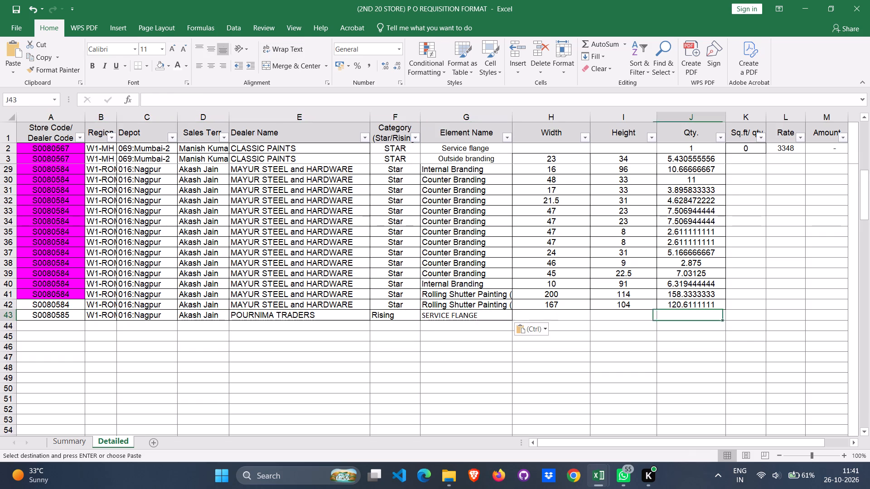
key(1)
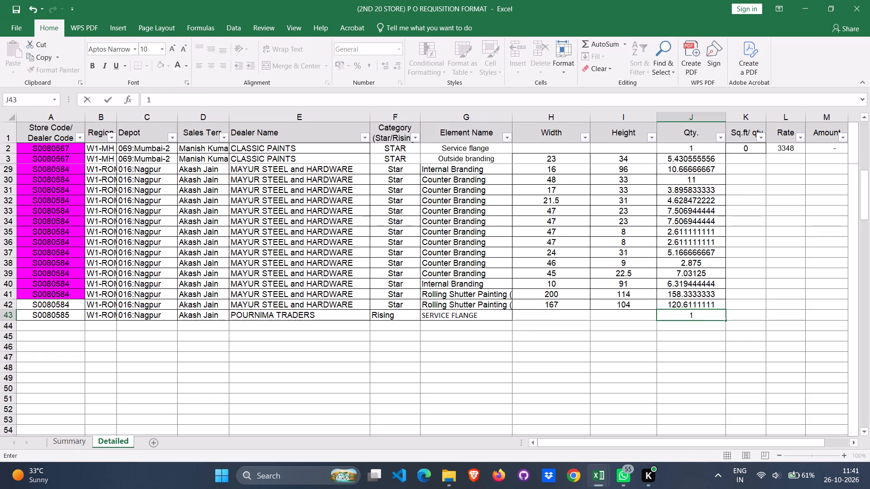
key(ctrl+s)
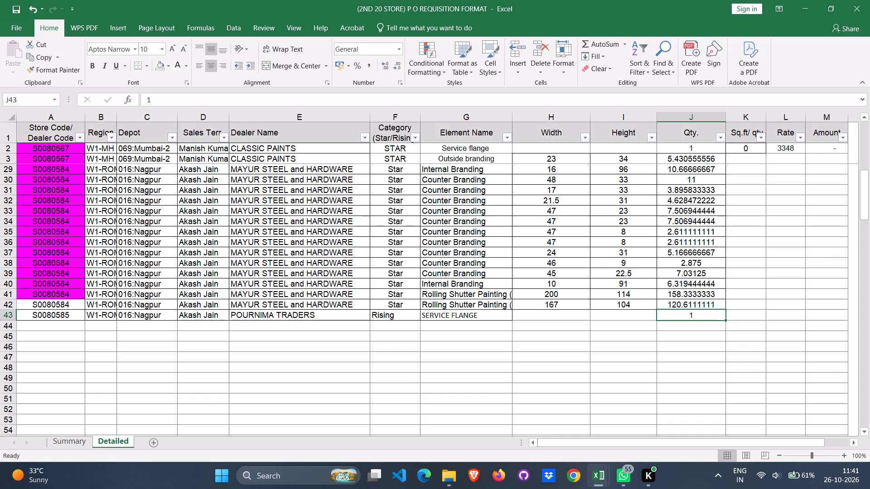
Copy the Outside Branding element from the POURNIMA TRADERS estimate into Element Name cell G44 of the Detailed sheet.
key(alt+Tab)
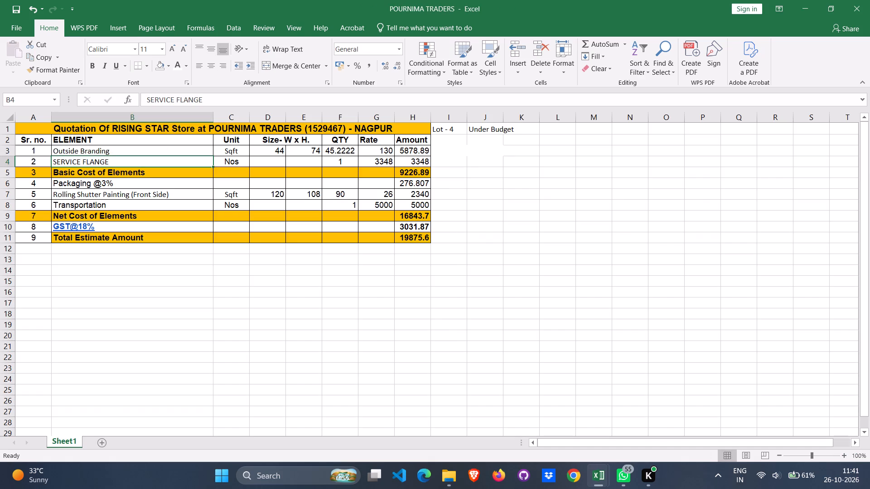
click(179, 150)
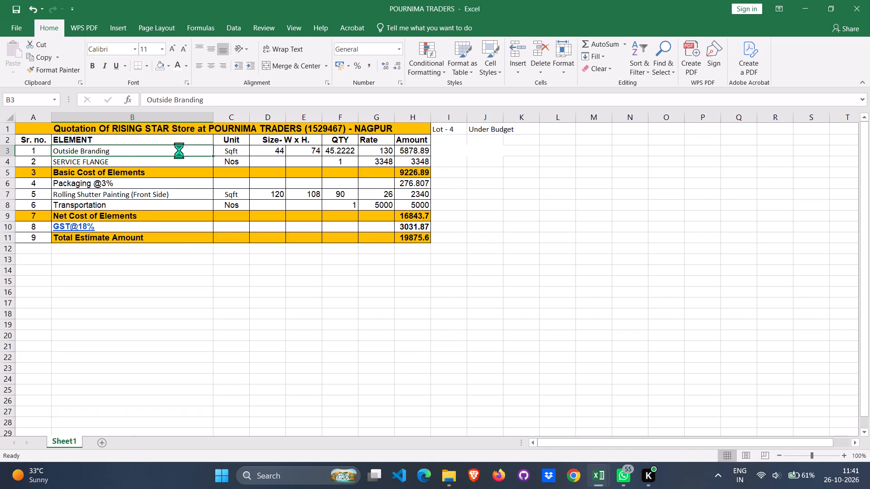
key(ctrl+c)
key(alt+Tab)
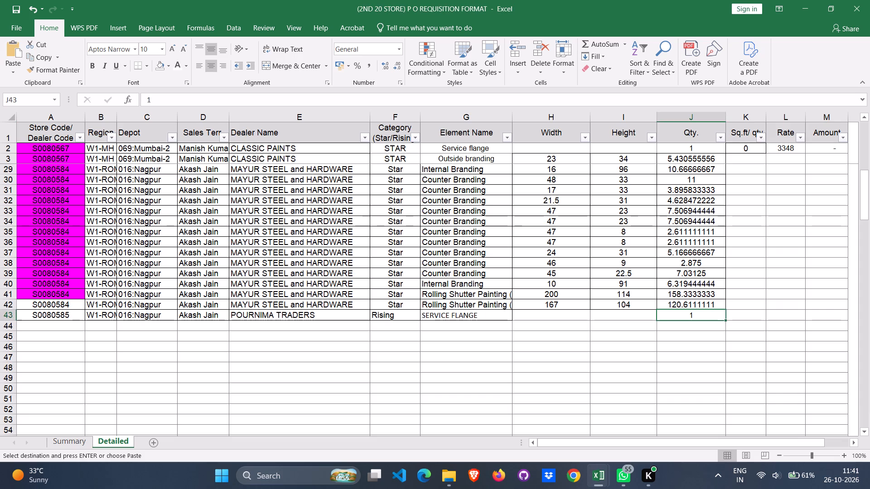
click(453, 328)
key(ctrl+v)
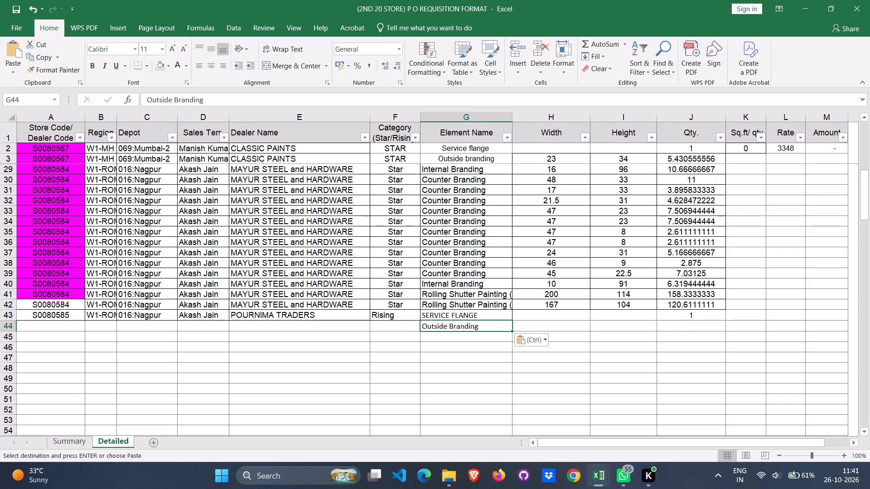
Copy Outside Branding's width 44, height 74 and quantity 45.2222 from the estimate into H44 to J44 and save the requisition.
key(alt+Tab)
click(276, 149)
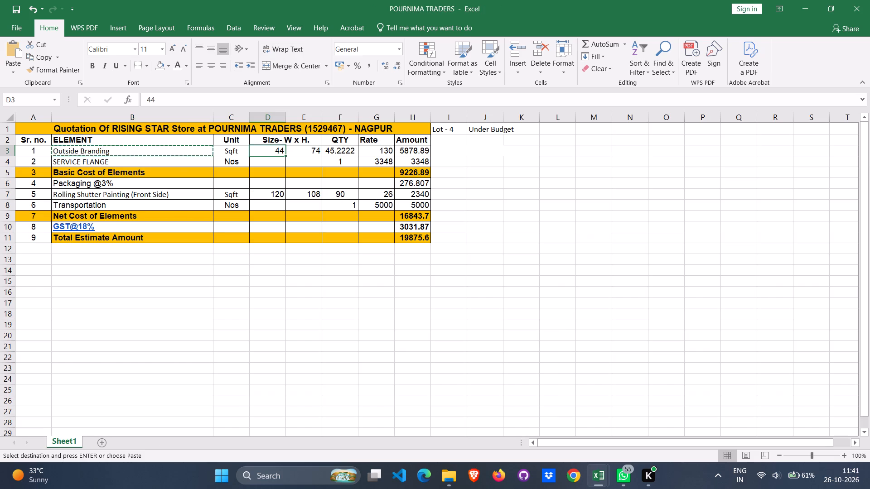
key(shift+Right)
key(shift+Right)
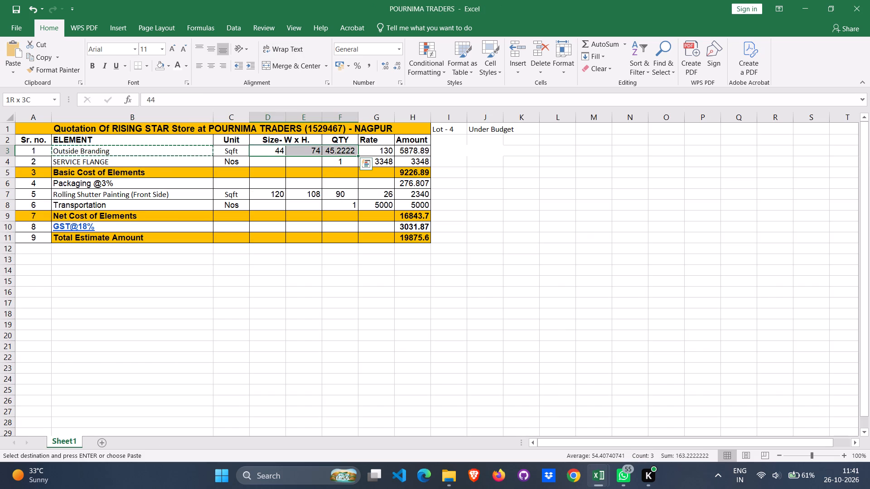
key(ctrl+c)
key(alt+Tab)
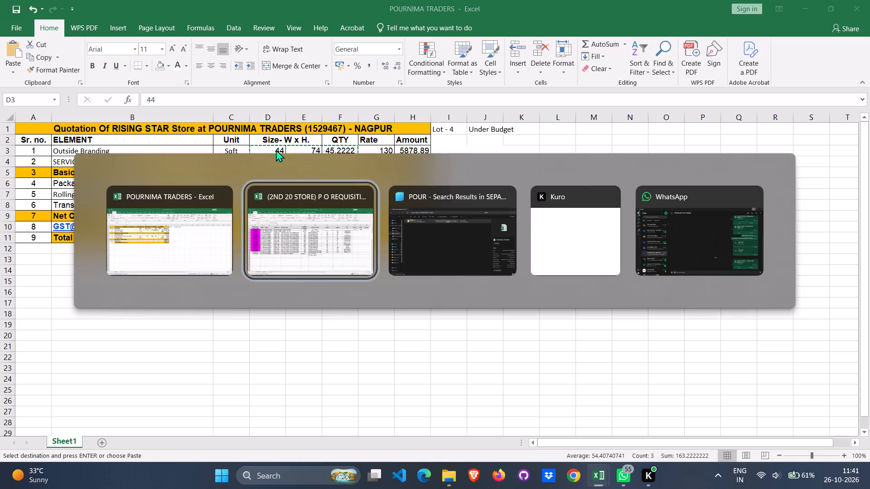
key(Right)
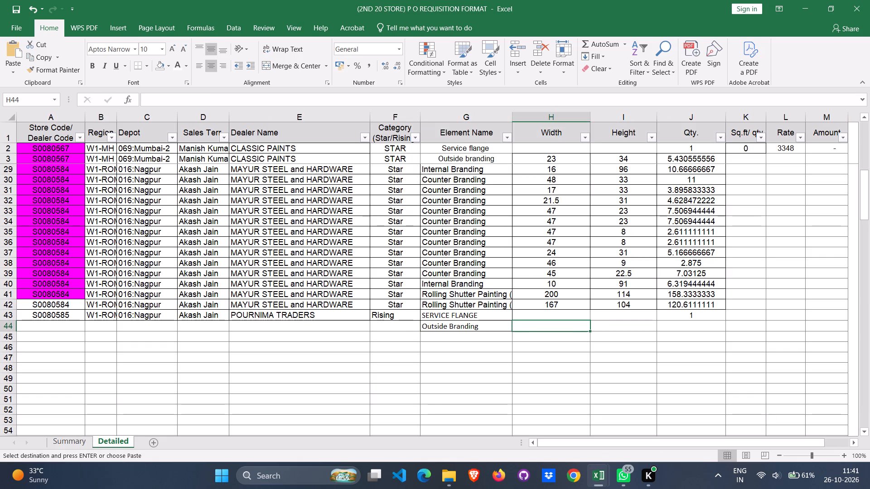
key(ctrl+v)
key(ctrl+s)
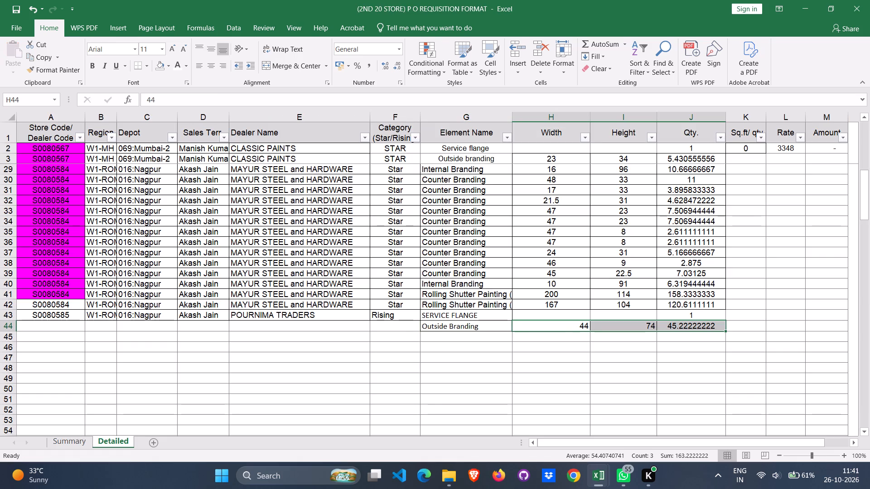
Copy the Rolling Shutter Painting (Front Side) element from the POURNIMA TRADERS estimate into Element Name cell G45 of the Detailed sheet.
key(alt+Tab)
key(alt+Tab)
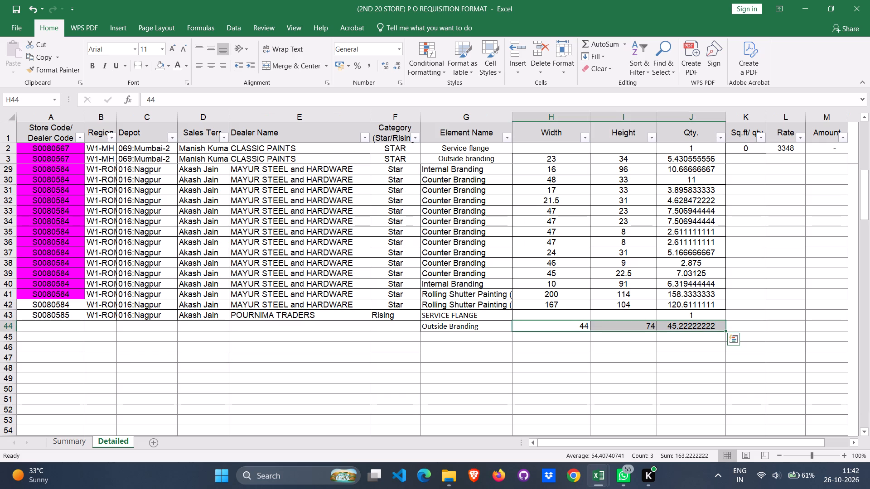
key(alt+Tab)
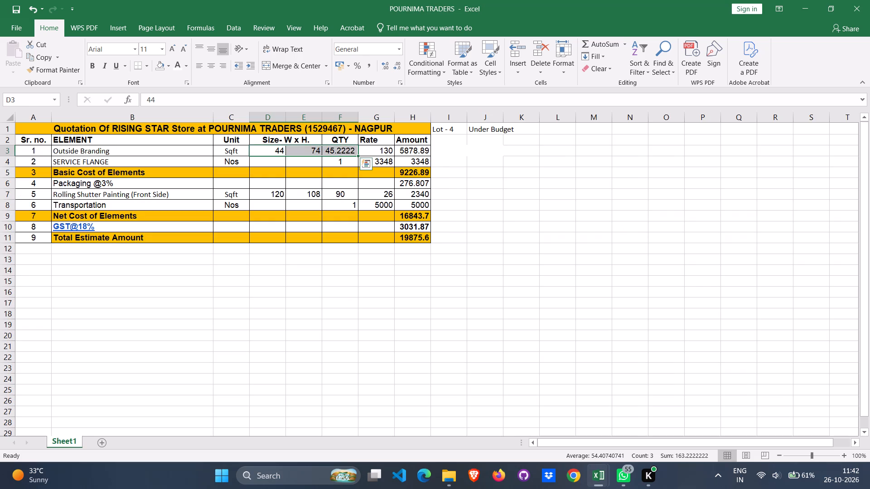
click(147, 194)
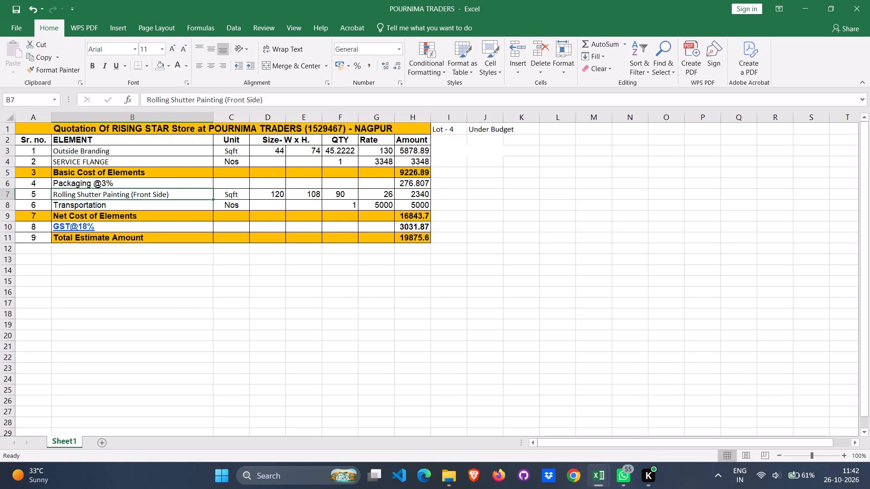
key(ctrl+c)
key(alt+Tab)
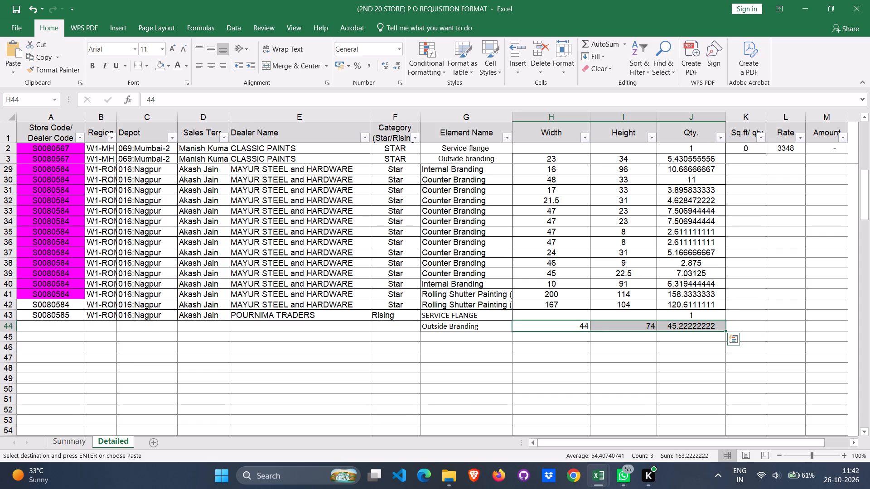
click(447, 338)
key(ctrl+v)
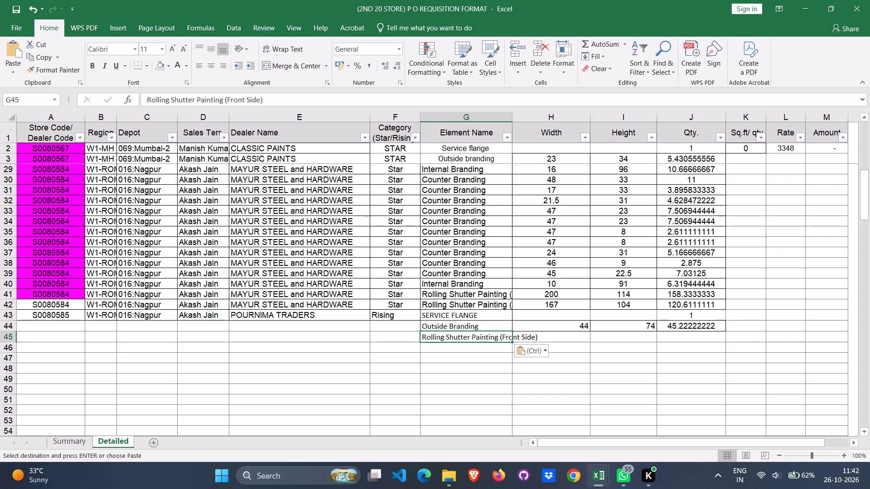
Copy Rolling Shutter Painting's width 120, height 108 and quantity 90 from the estimate into H45 to J45, and return to the estimate.
click(554, 339)
key(alt+Tab)
click(269, 193)
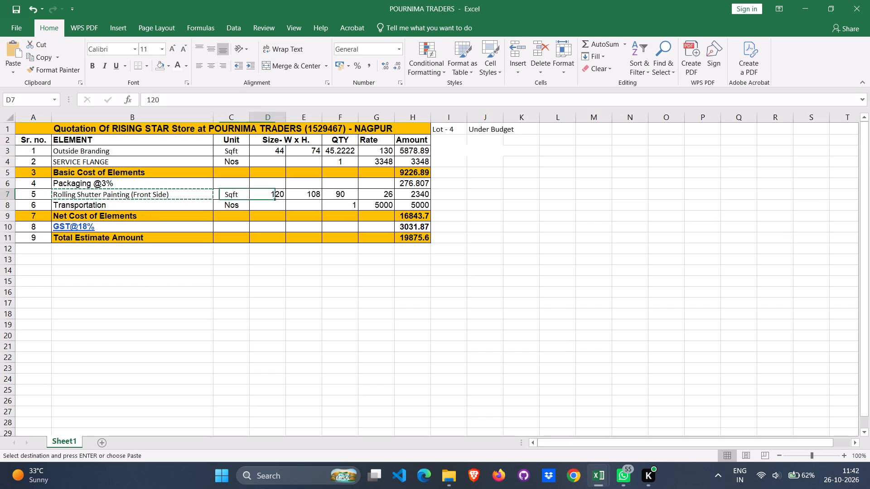
key(shift+Right)
key(shift+Right)
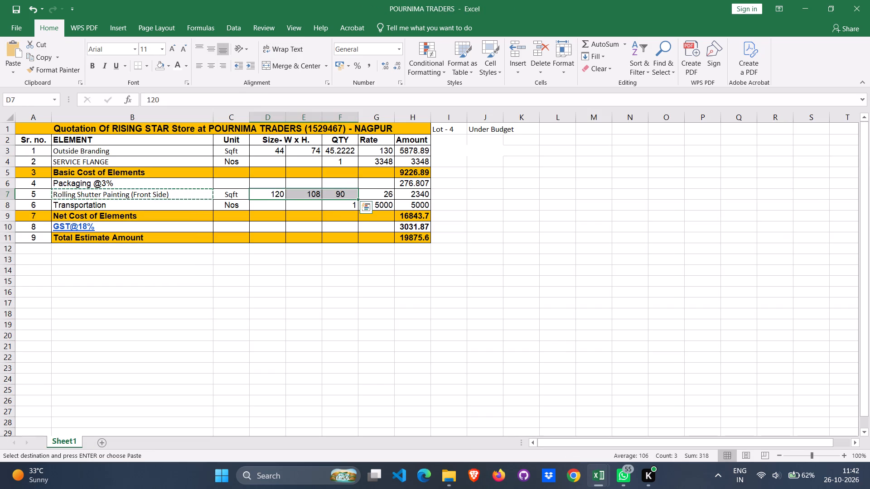
key(ctrl+c)
key(alt+Tab)
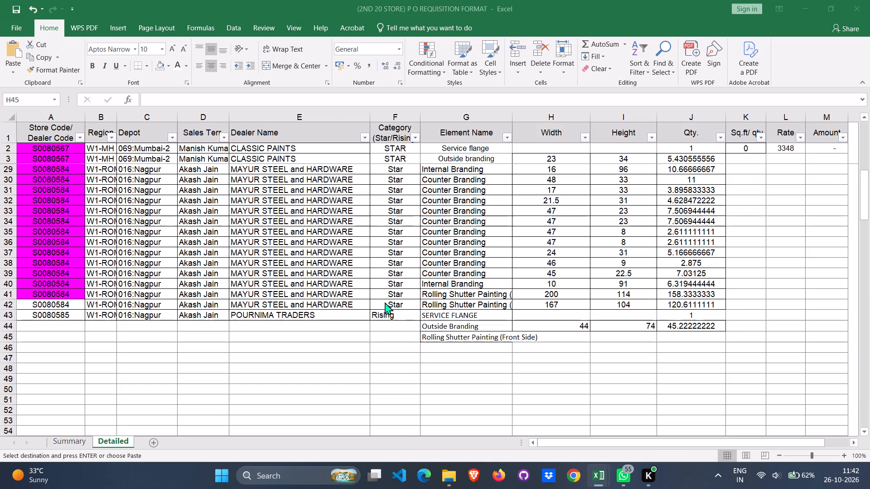
key(ctrl+v)
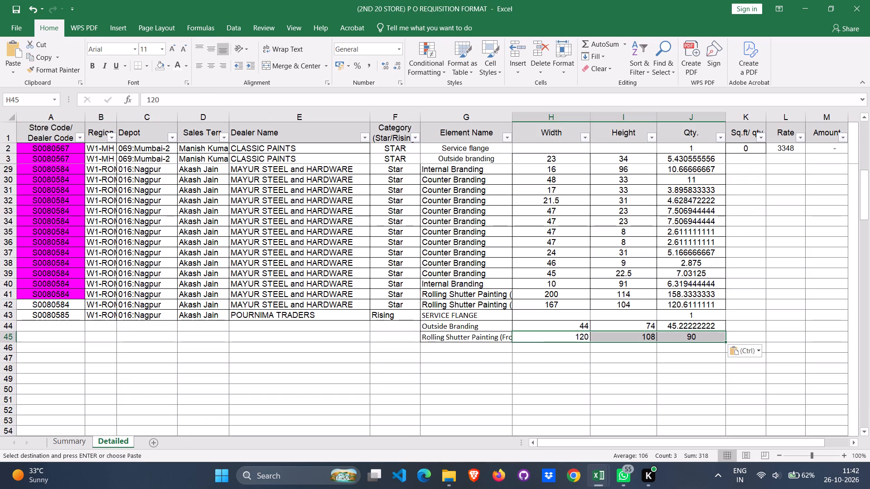
key(alt+Tab)
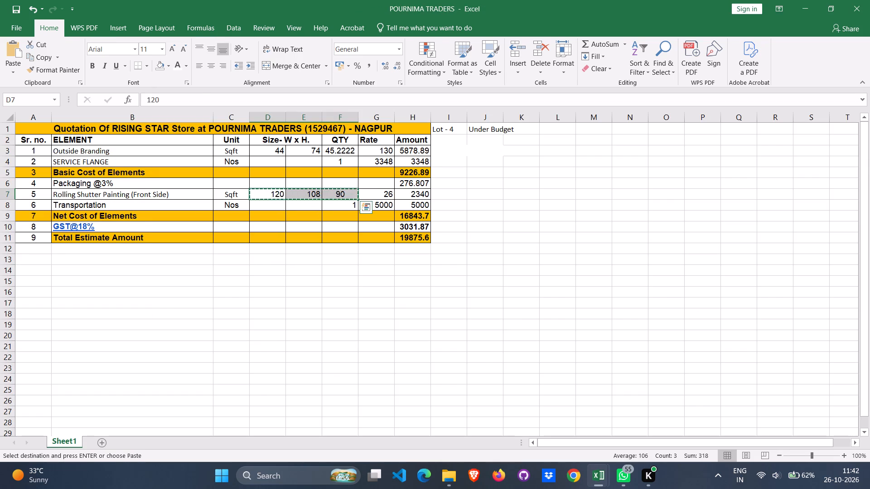
Compare the POURNIMA TRADERS estimate's elements, sizes and quantities with rows 43 to 45 of the Detailed sheet.
key(alt+Tab)
key(alt+Tab)
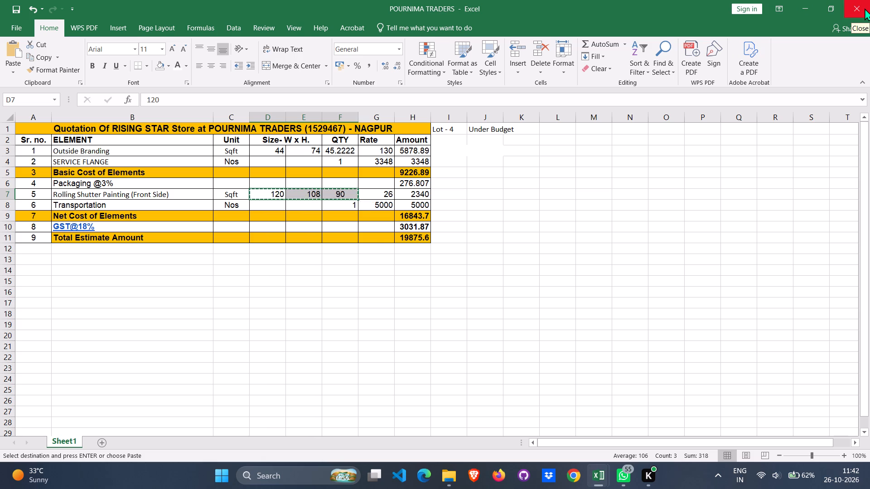
key(alt+Tab)
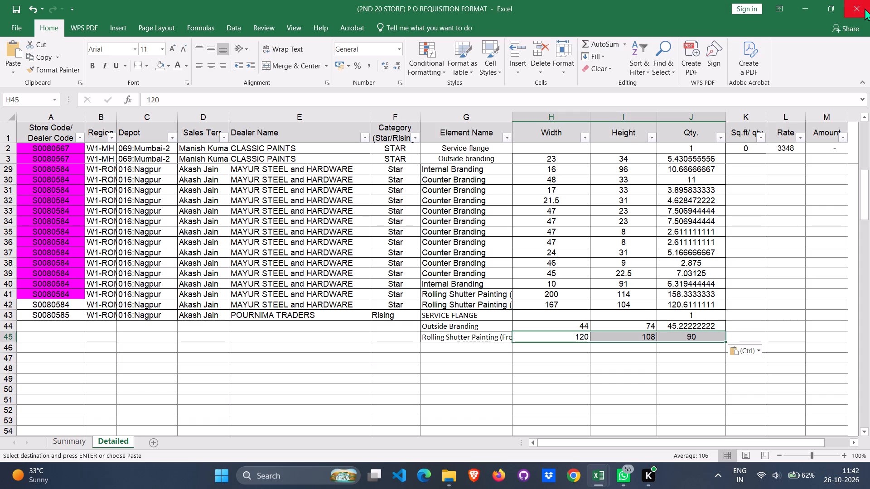
key(alt+Tab)
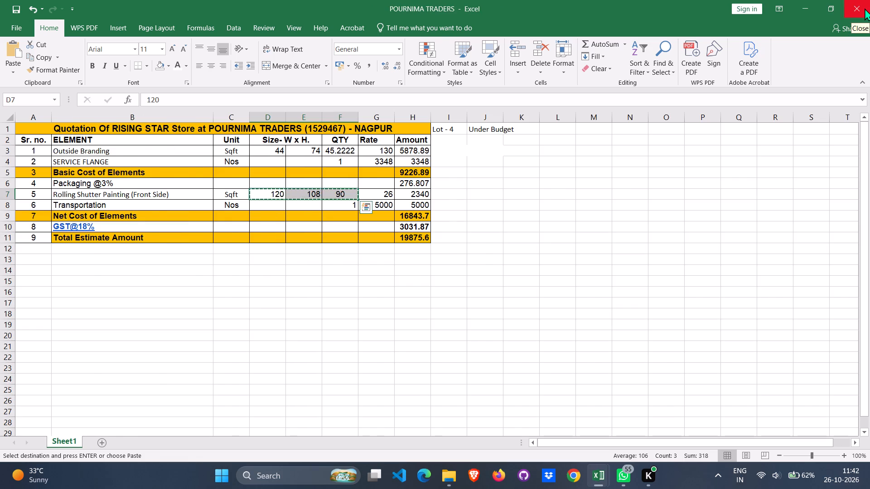
key(alt+Tab)
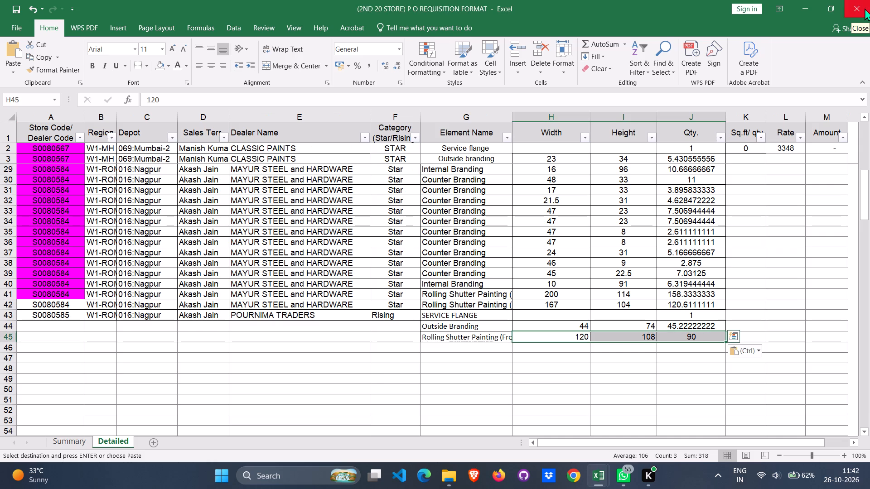
key(alt+Tab)
key(alt+Tab)
key(alt+Tab)
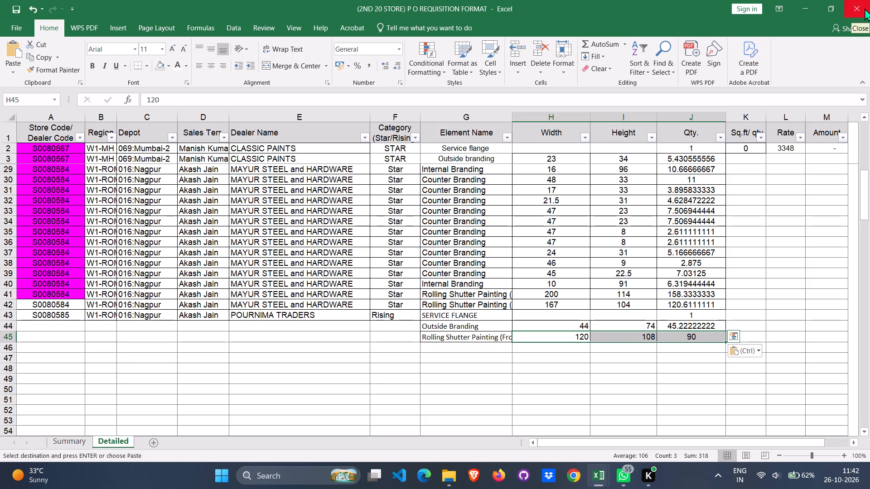
key(alt+Tab)
key(alt+Tab)
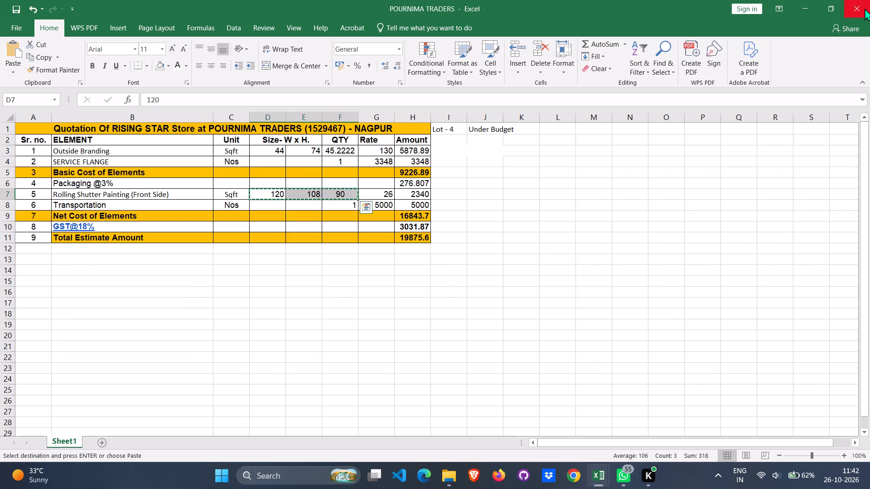
key(alt+Tab)
key(alt+Tab)
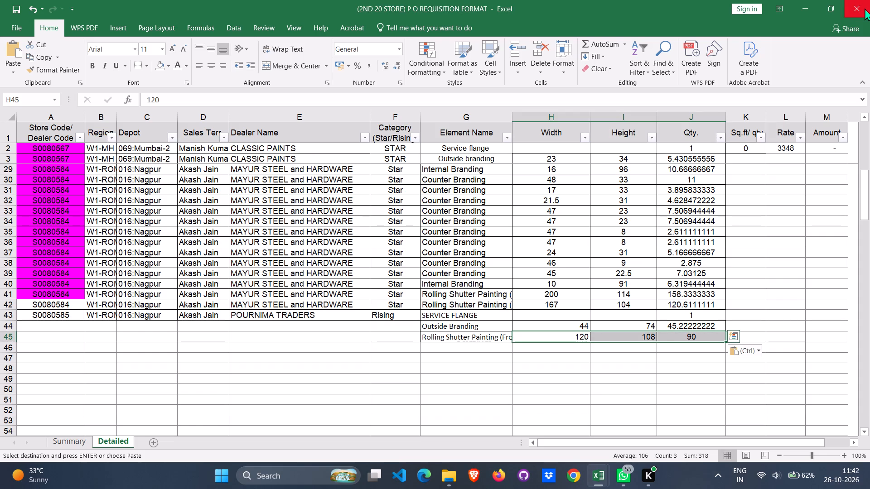
Save the requisition workbook and close the POURNIMA TRADERS estimate.
key(ctrl+s)
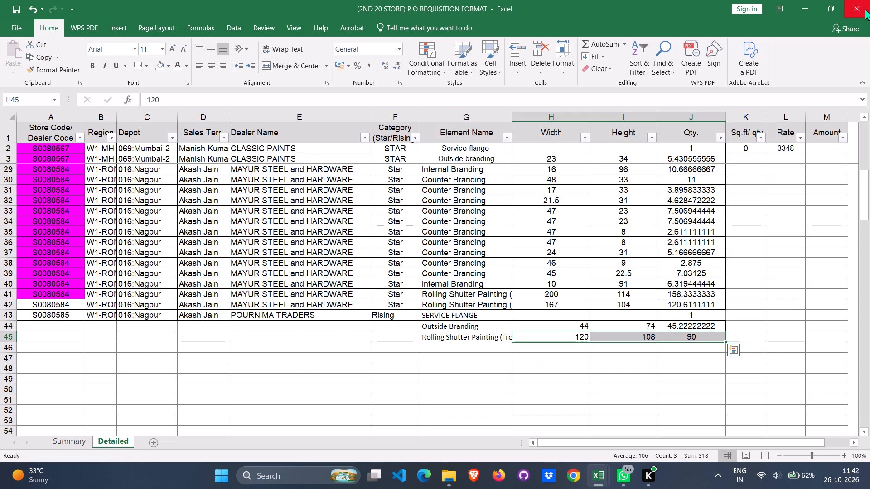
key(alt+Tab)
click(865, 8)
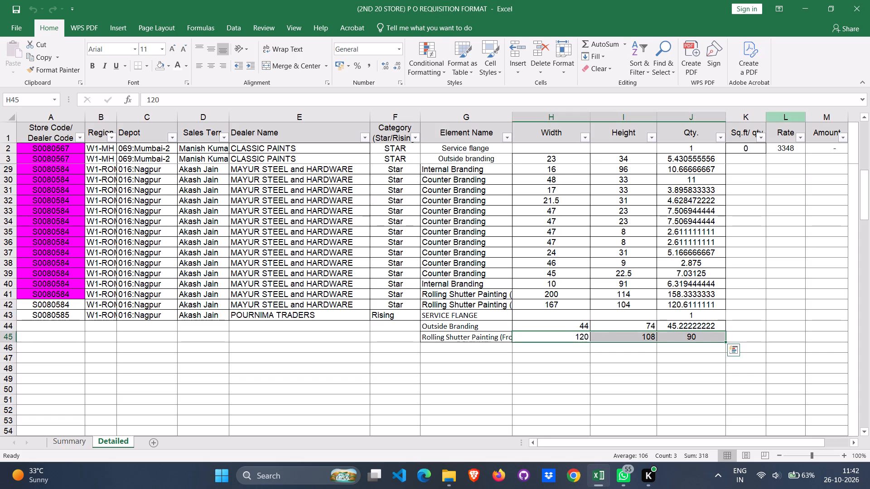
Copy POURNIMA TRADERS' dealer details from A43 to F43 into rows 44 and 45, and save the requisition.
click(60, 316)
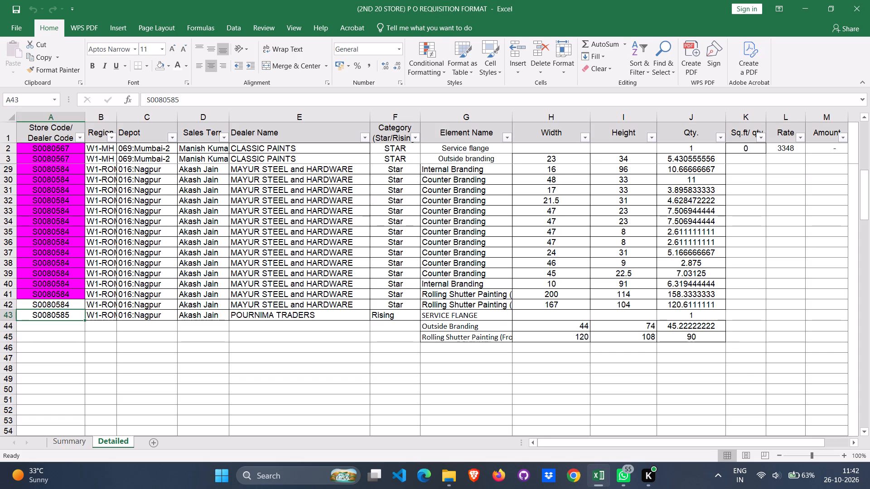
key(shift+Right)
key(shift+Right)
key(shift+Right)
key(shift+Right)
key(shift+Right)
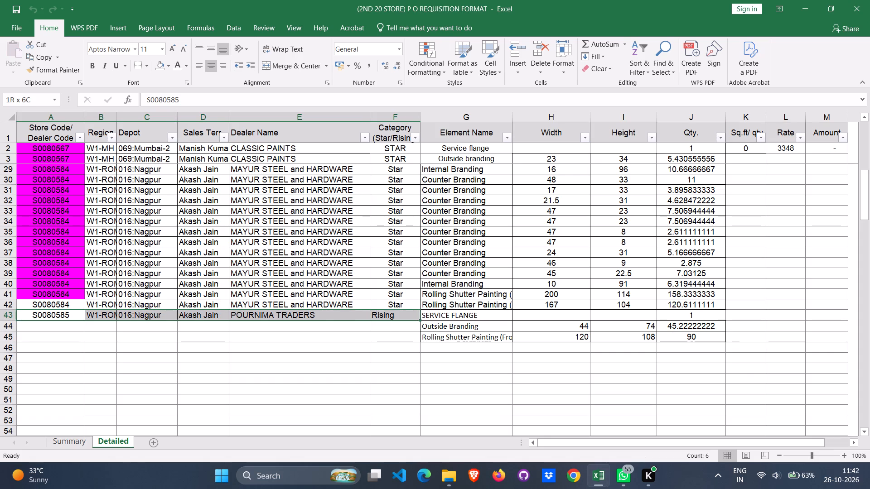
key(ctrl+c)
key(shift+Down)
key(shift+Down)
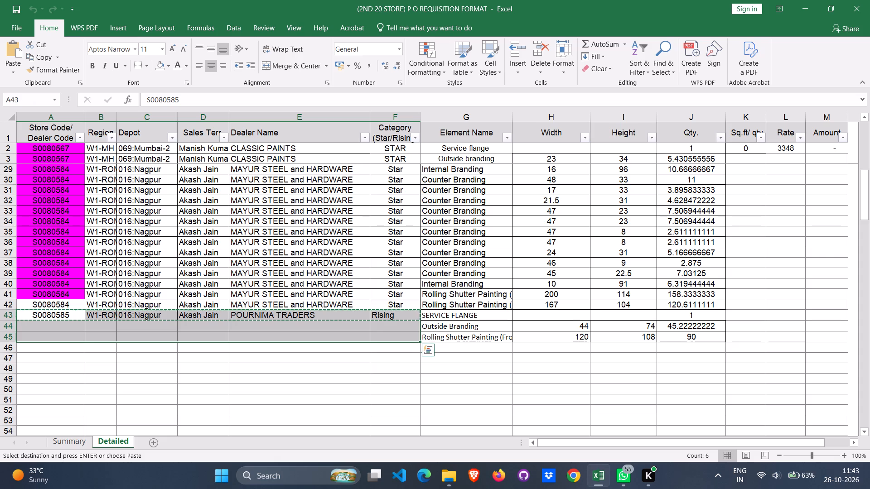
key(ctrl+v)
key(ctrl+s)
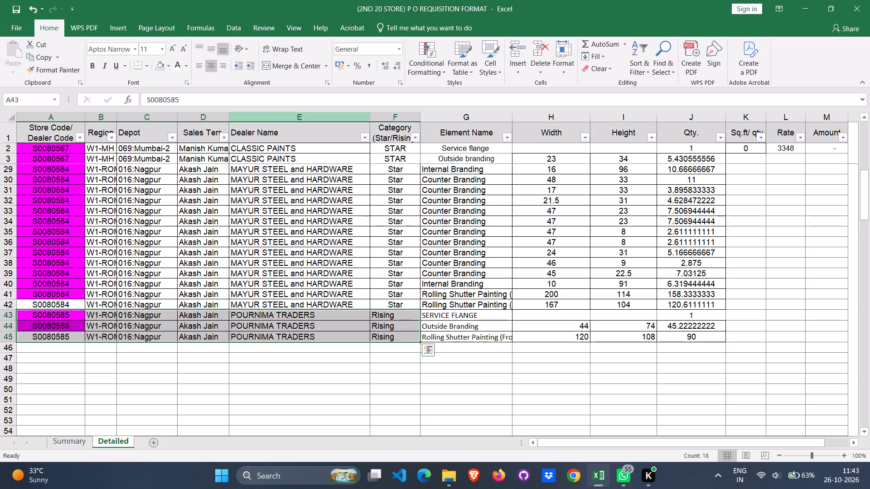
Clear the old dealer entries in columns A to M from row 55 downward, starting with DEBNATH ENTERPRISE (D), and save the requisition.
scroll(442, 270, down, 10)
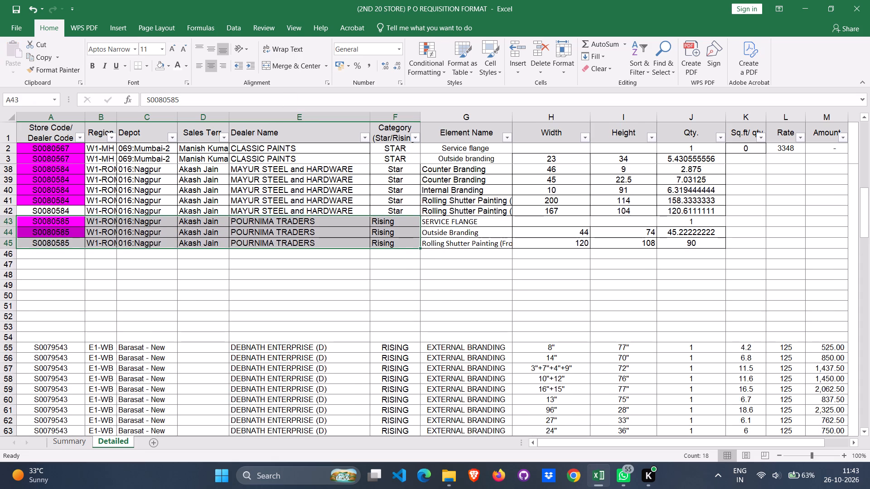
scroll(442, 270, down, 6)
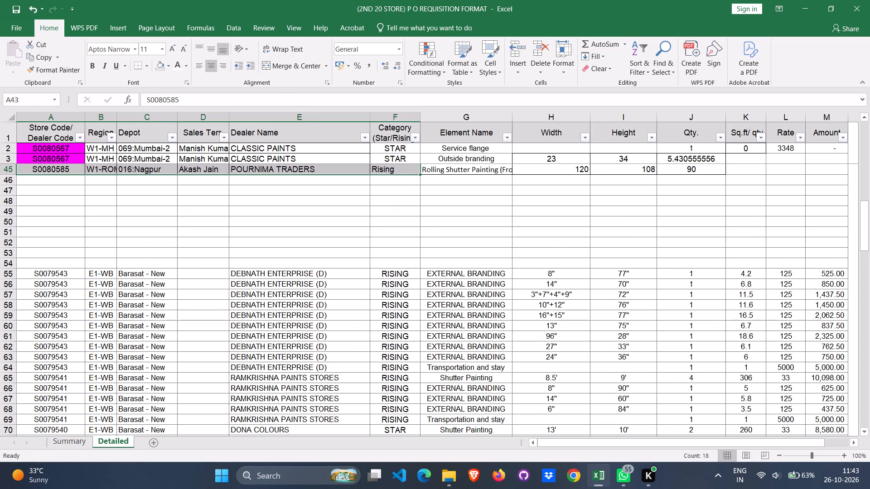
click(63, 277)
key(shift+Right)
key(shift+Right)
key(shift+Right)
key(shift+Right)
key(shift+Right)
key(shift+Right)
key(shift+Right)
key(shift+Right)
key(shift+Right)
key(shift+Right)
key(shift+Right)
key(shift+Right)
key(shift+Right)
key(shift+Right)
key(shift+Right)
key(shift+Right)
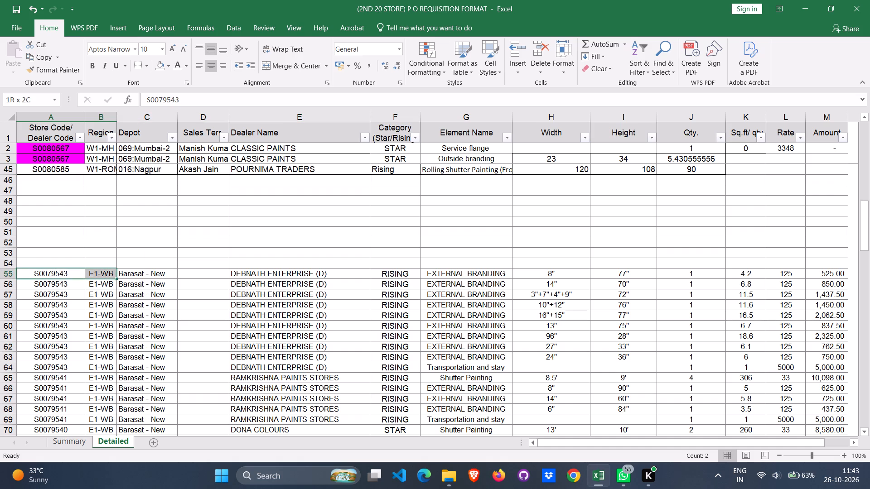
key(shift+Right)
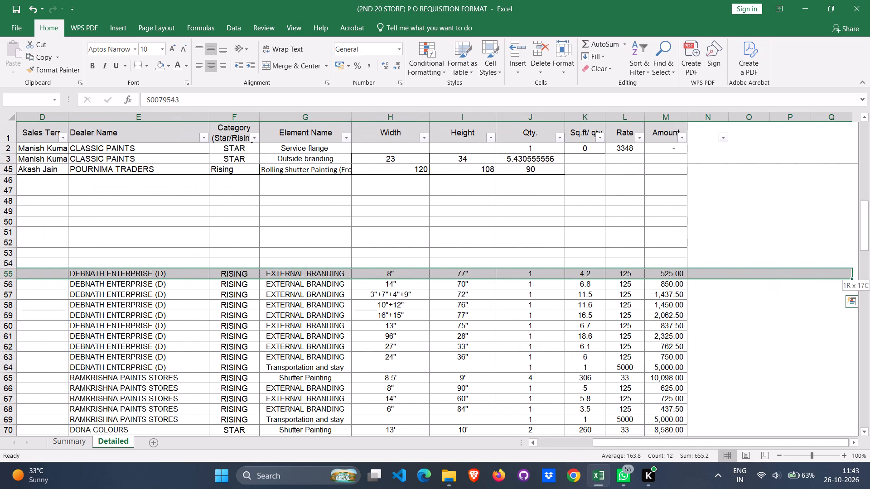
key(shift+Left)
key(shift+Left)
key(shift+Left)
key(shift+Left)
key(shift+Down)
key(shift+Down)
key(shift+Down)
key(shift+Down)
key(shift+Down)
key(shift+Down)
key(shift+Down)
key(shift+Down)
key(shift+Down)
key(shift+Down)
key(shift+Down)
key(shift+Down)
key(shift+Down)
key(shift+Down)
key(shift+Down)
key(shift+Down)
key(shift+Down)
key(shift+Down)
key(shift+Down)
key(shift+Down)
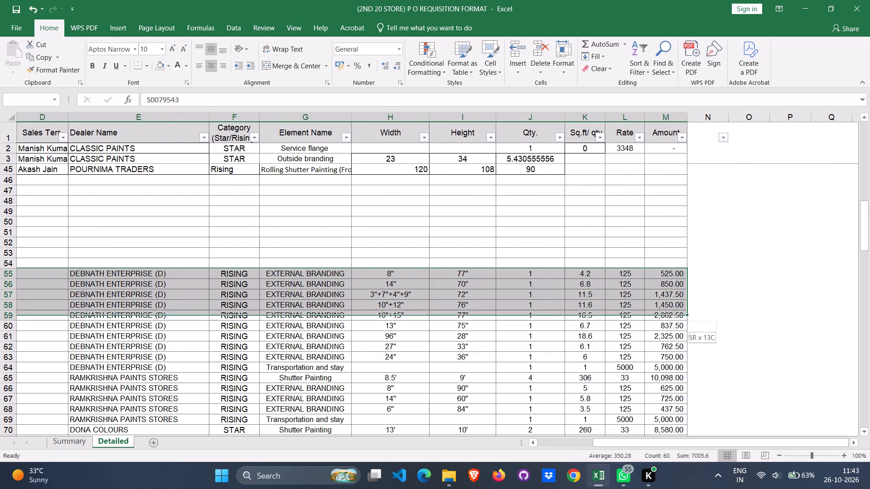
key(shift+Down)
key(shift+Down)
key(shift+Down)
key(shift+Down)
key(shift+Down)
key(shift+Down)
key(shift+Down)
key(shift+Down)
key(shift+Down)
key(shift+Down)
key(shift+Down)
key(shift+Down)
key(shift+Down)
key(shift+Down)
key(shift+Down)
key(shift+Down)
key(shift+Down)
key(shift+Down)
key(shift+Down)
key(shift+Down)
key(shift+Down)
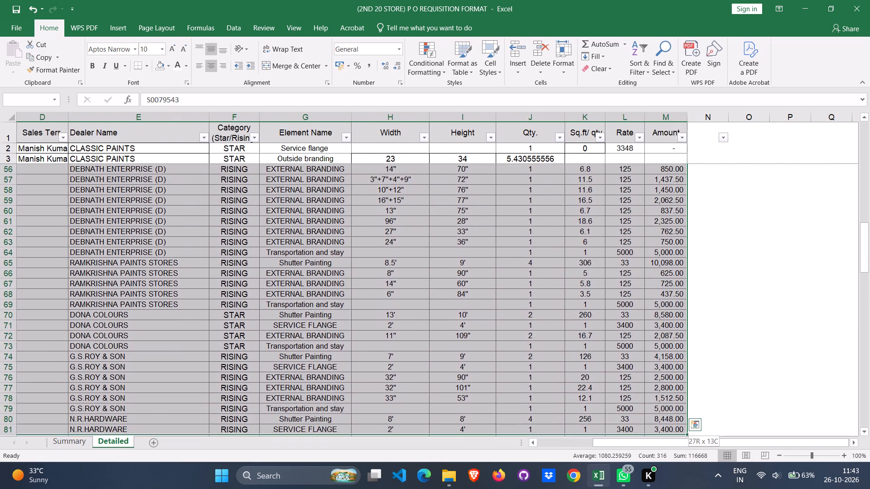
key(shift+Down)
key(shift+Down)
key(shift+Down)
key(shift+Down)
key(shift+Down)
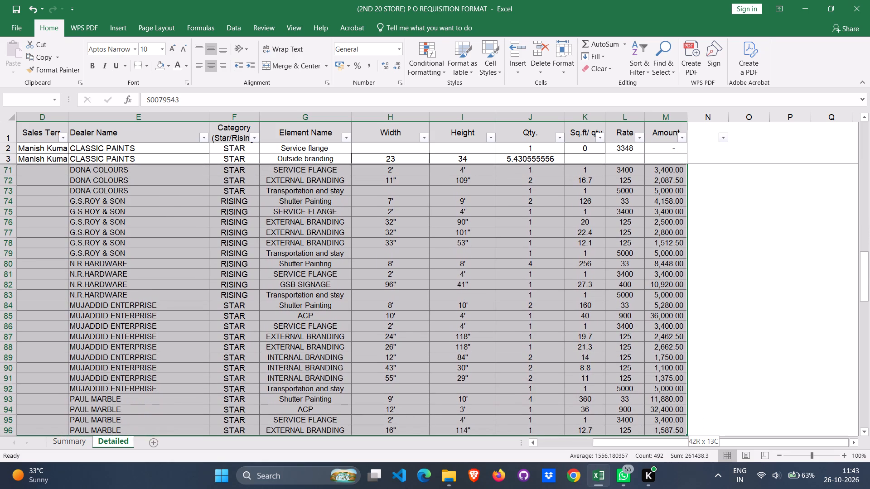
key(Delete)
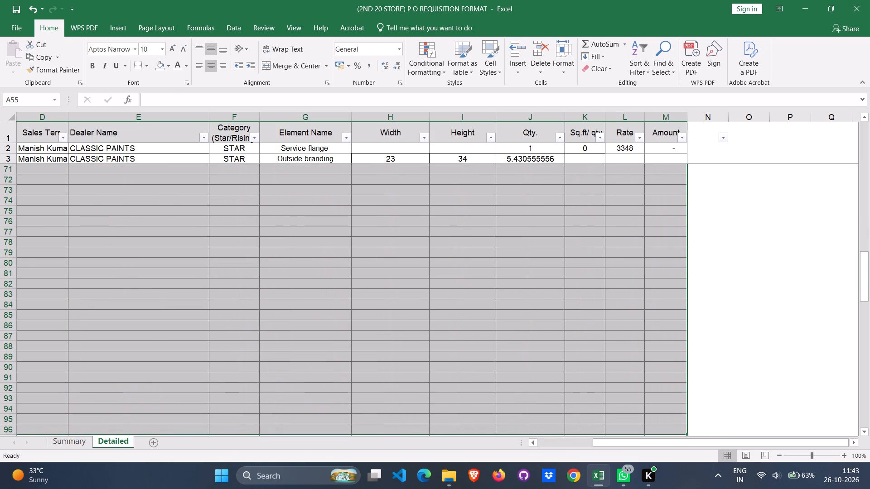
scroll(66, 276, up, 7)
scroll(68, 274, right, 6)
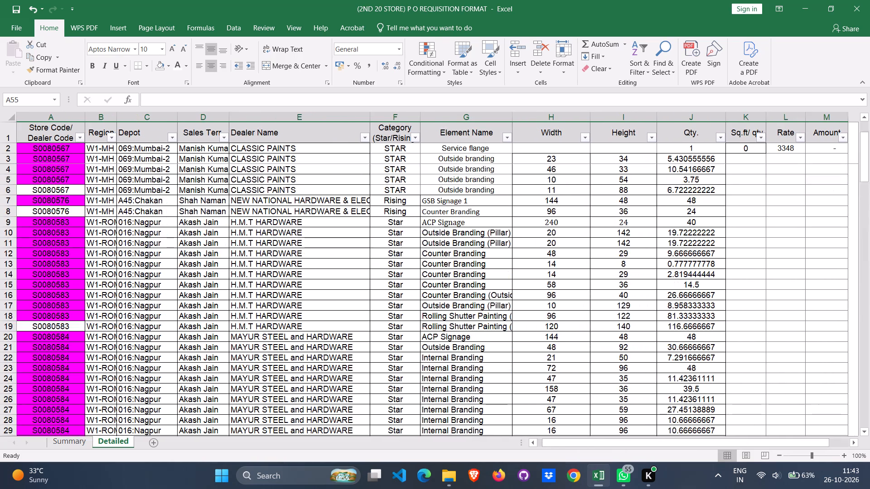
scroll(68, 274, right, 4)
scroll(70, 228, down, 4)
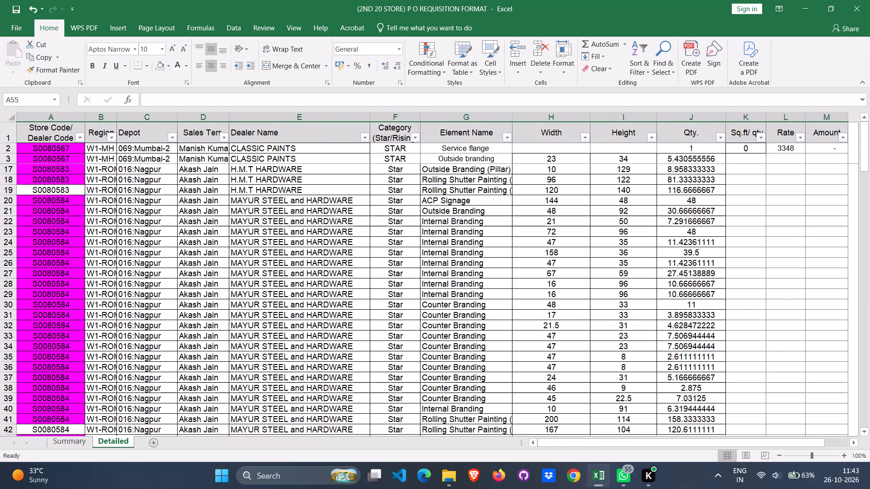
scroll(173, 259, down, 5)
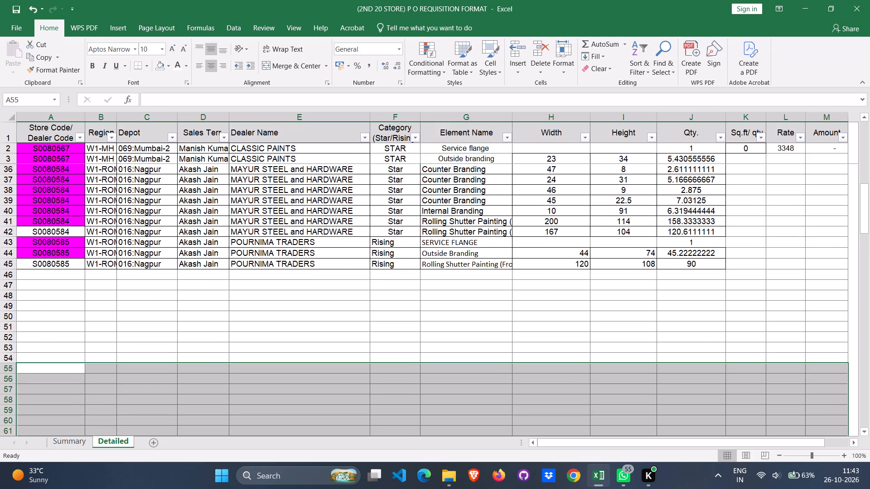
click(67, 275)
key(ctrl+s)
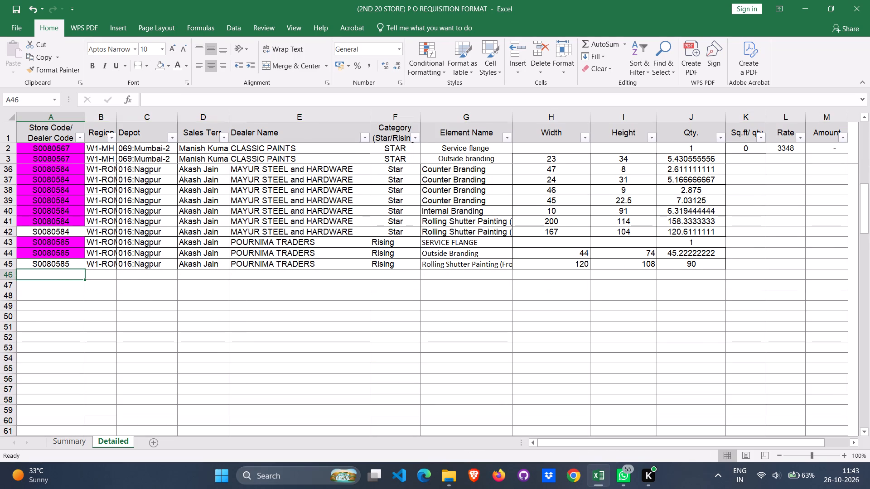
Copy ELITE ENTERPRISES' dealer details, store code S0080586 through category Star, from Summary row 13 into A46 to F46 of the Detailed sheet.
scroll(130, 304, down, 4)
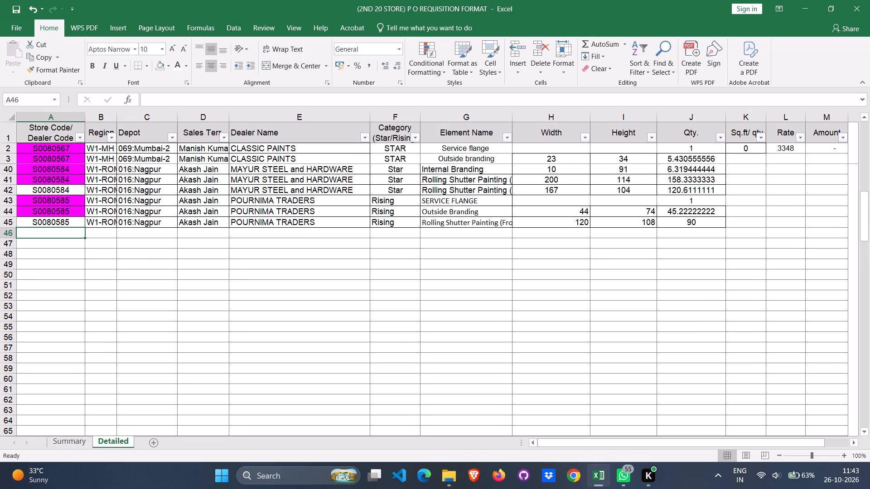
click(65, 437)
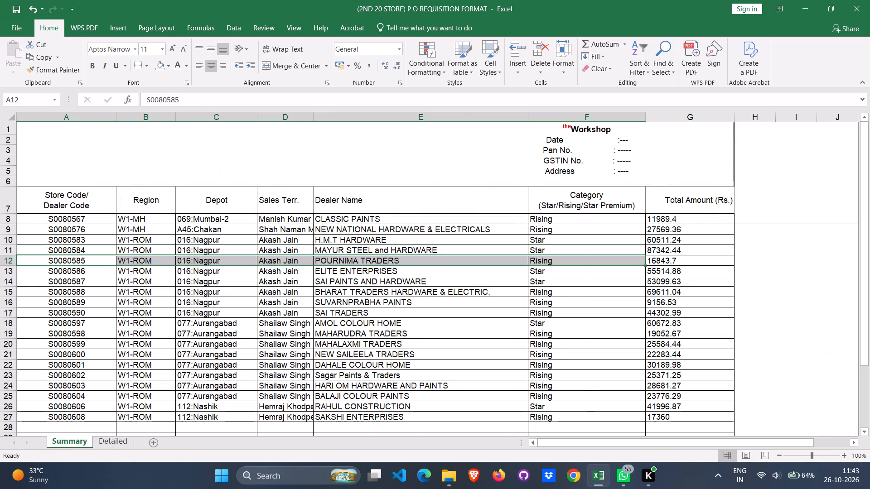
scroll(231, 289, down, 3)
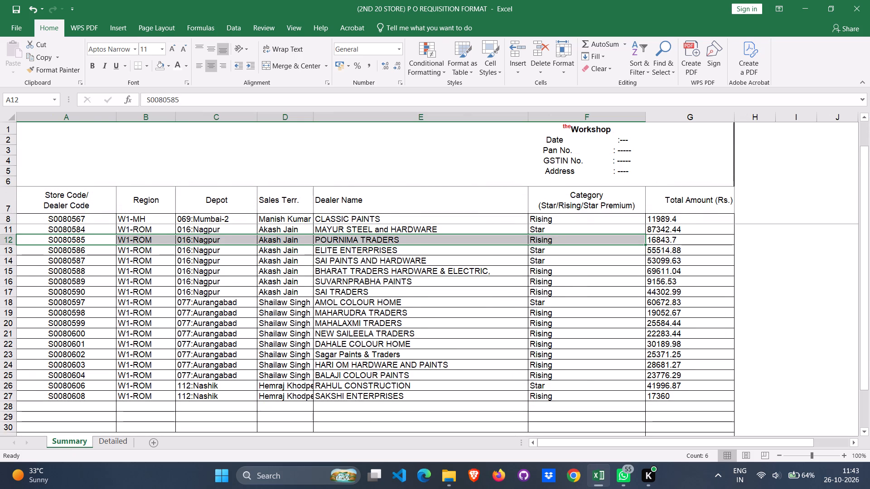
click(60, 242)
key(shift+Right)
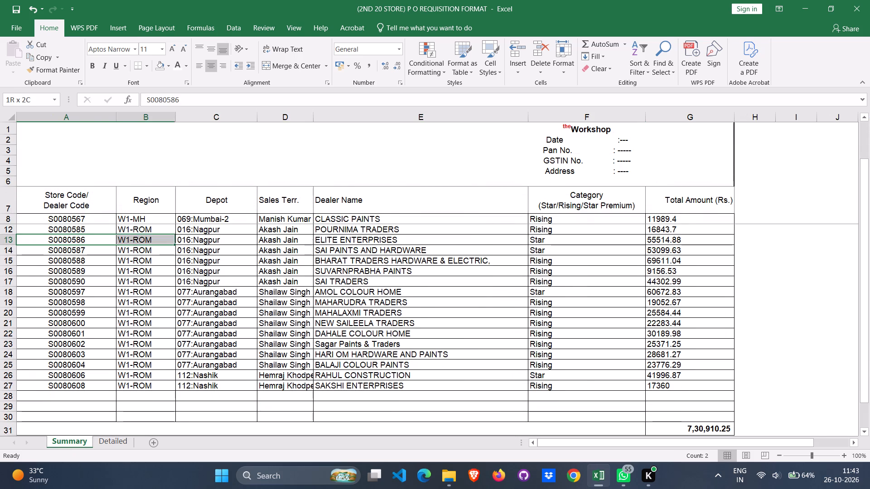
key(shift+Right)
key(shift+Right)
key(shift+Right)
key(shift+Right)
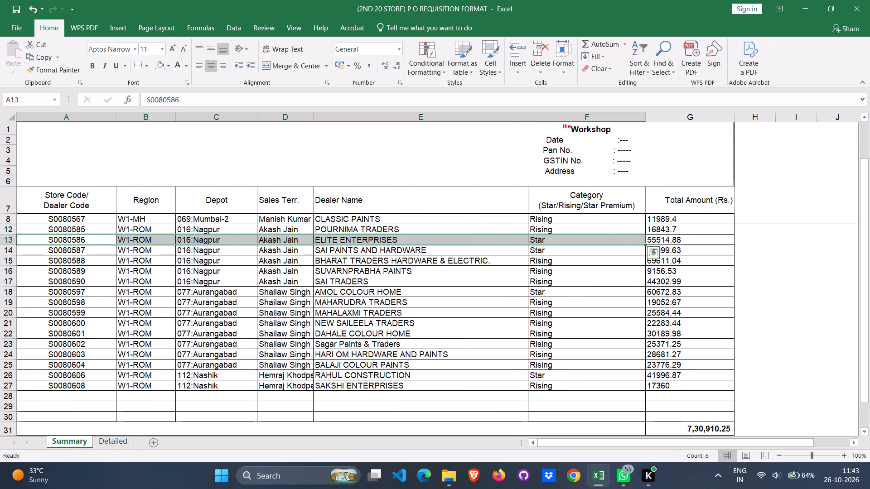
key(ctrl+c)
key(alt+Tab)
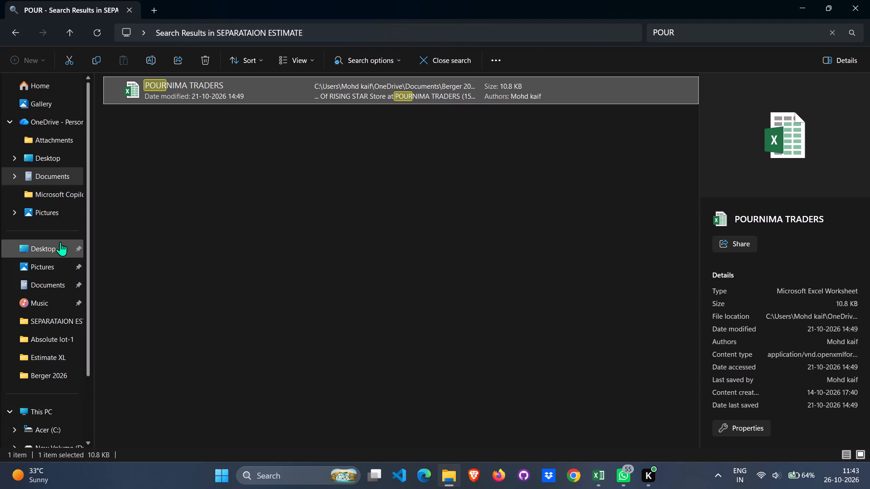
key(alt+Tab)
click(111, 440)
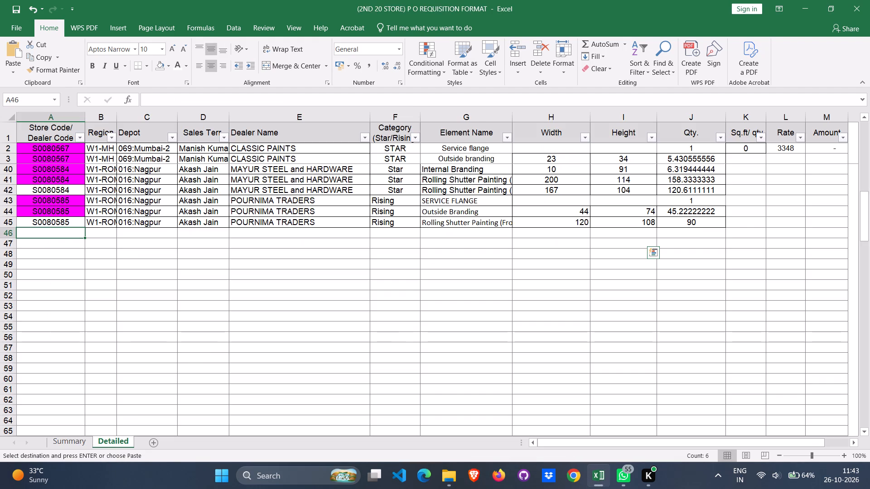
key(ctrl+v)
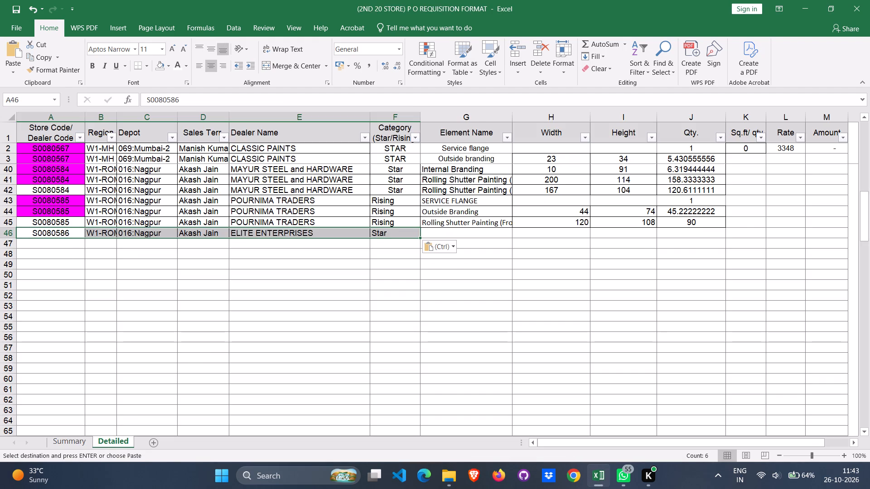
Search the estimate folder in File Explorer for ELITE and open the ELITE ENTERPRISES estimate workbook.
click(449, 232)
key(alt+Tab)
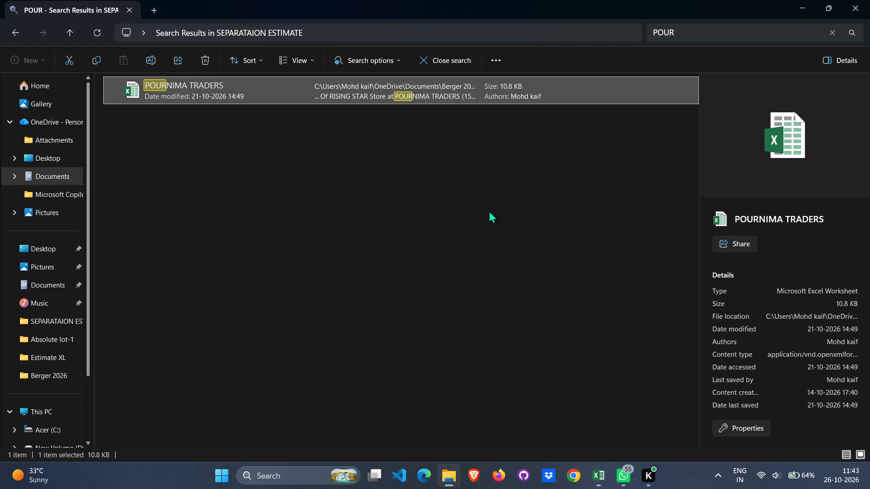
click(832, 28)
text(ELITE)
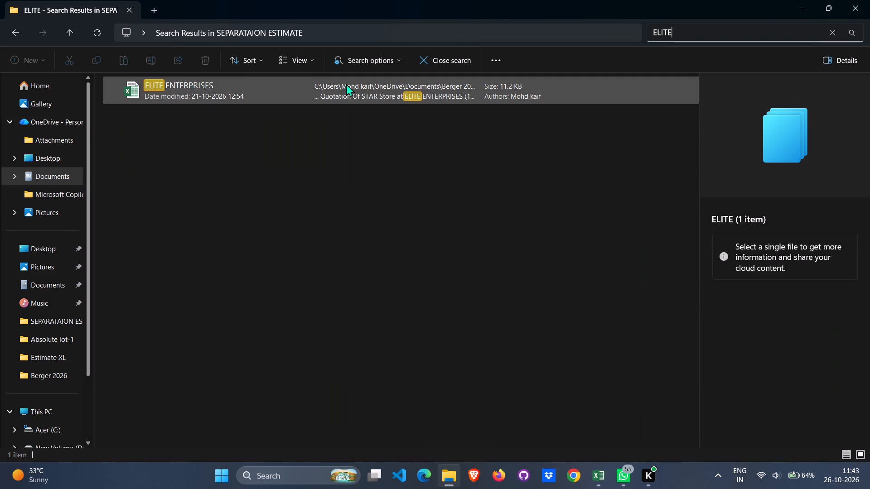
double_click(246, 82)
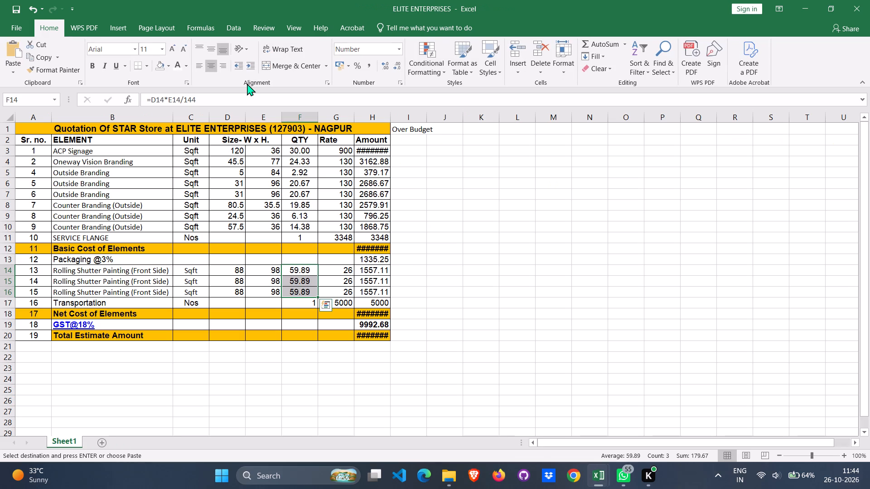
Copy ACP Signage with width 120, height 36 and quantity 30.00 from the estimate into G46 to J46 of the requisition, and save.
click(123, 152)
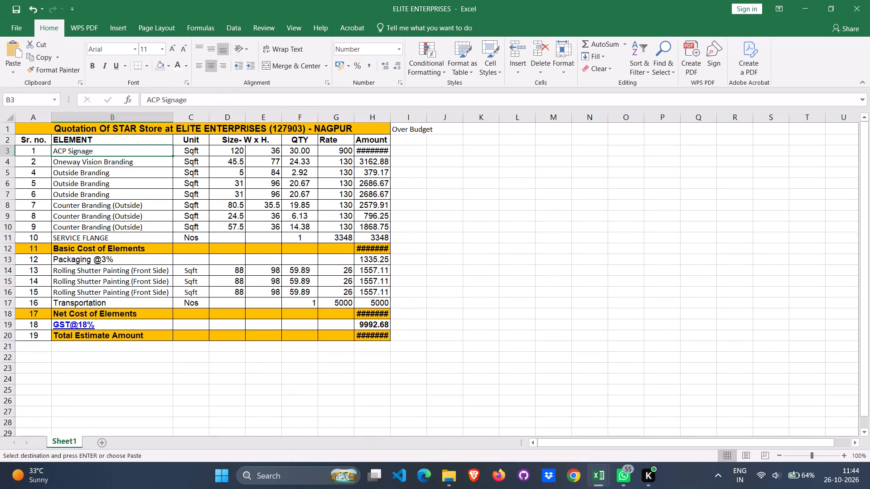
key(ctrl+c)
key(alt+Tab)
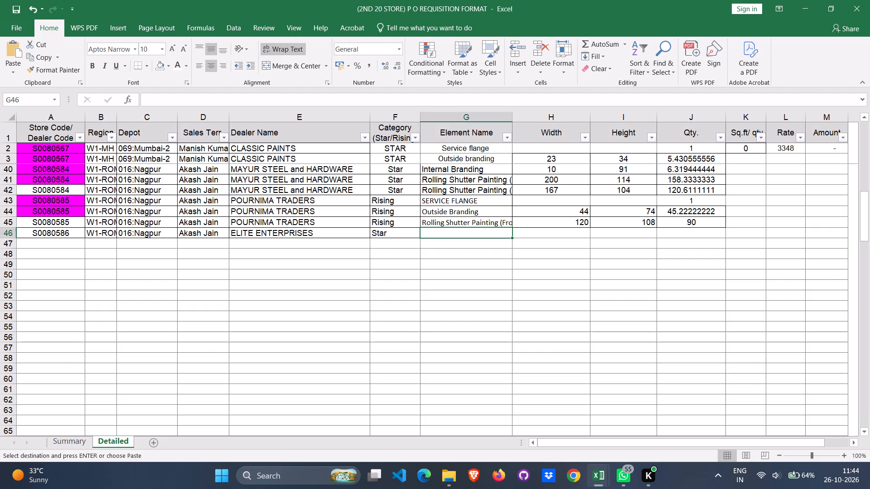
key(ctrl+v)
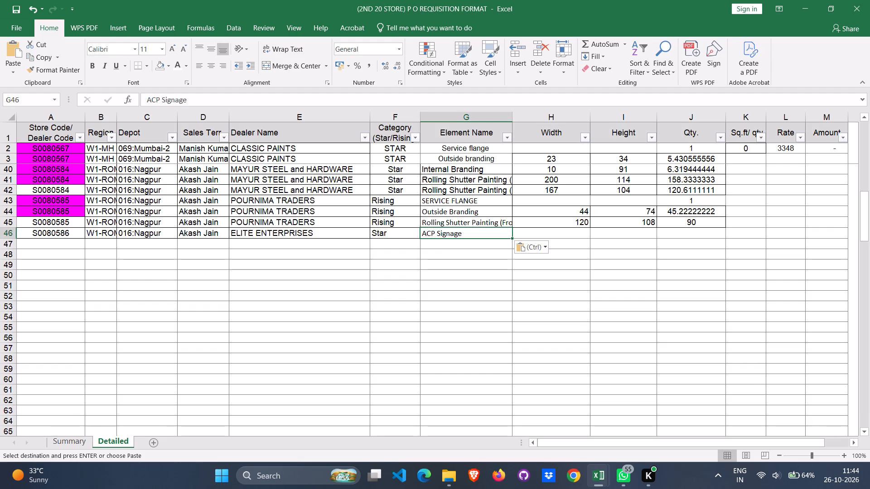
key(alt+Tab)
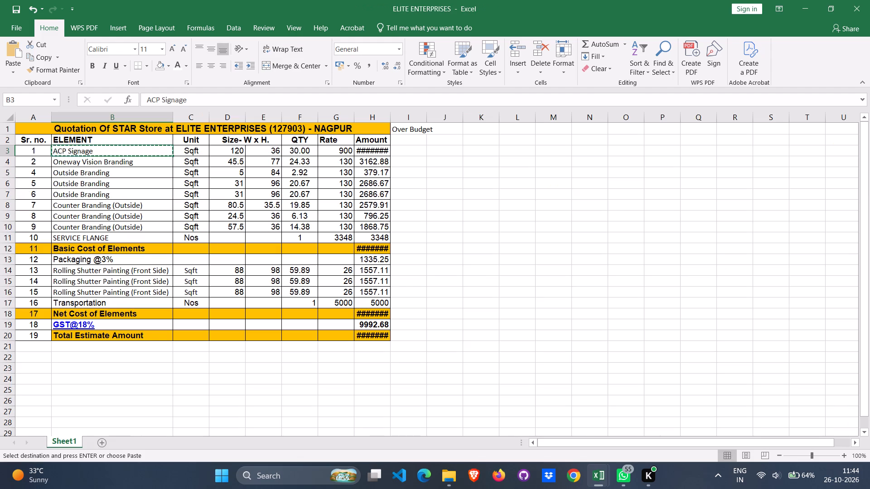
click(224, 150)
key(shift+Right)
key(shift+Right)
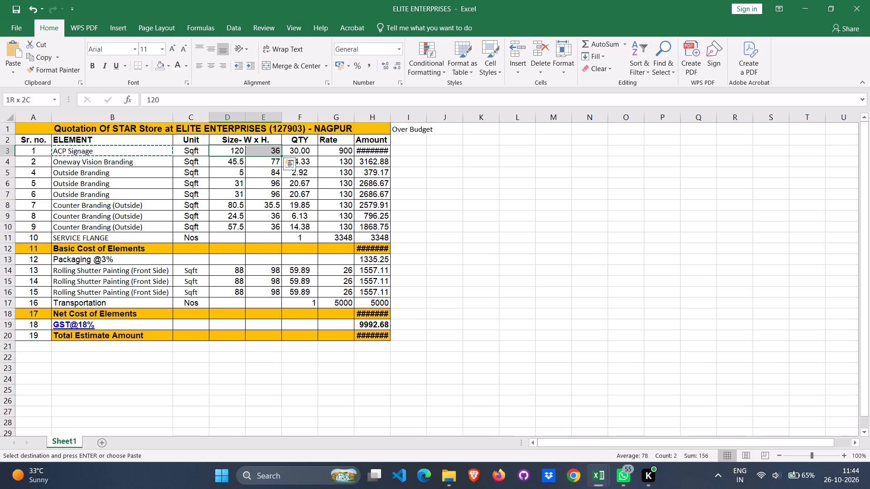
key(ctrl+c)
key(alt+Tab)
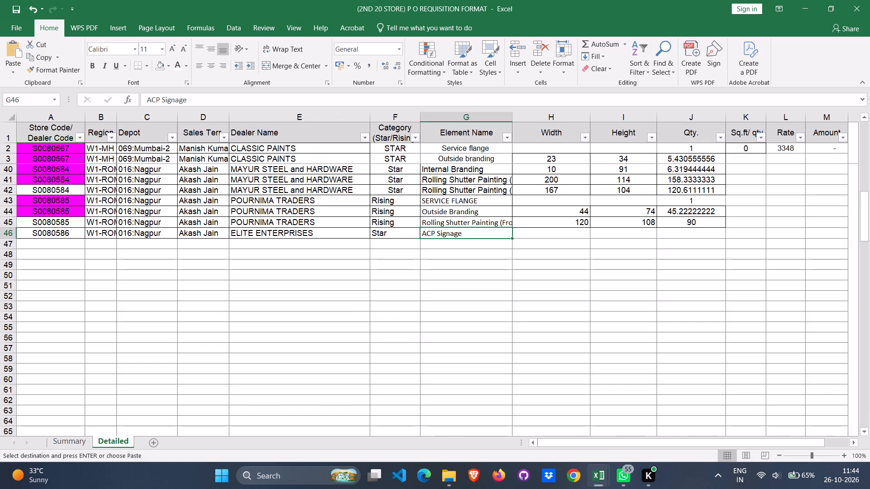
key(Right)
key(ctrl+v)
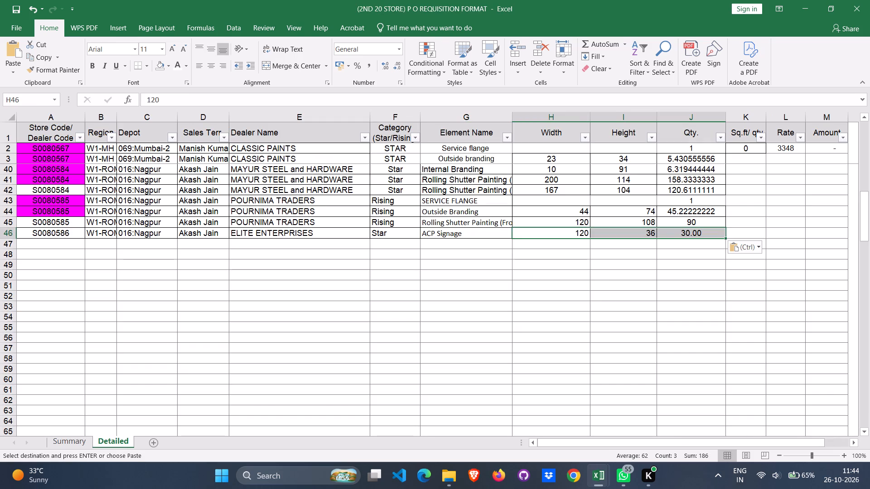
key(alt+Tab)
key(alt+Tab)
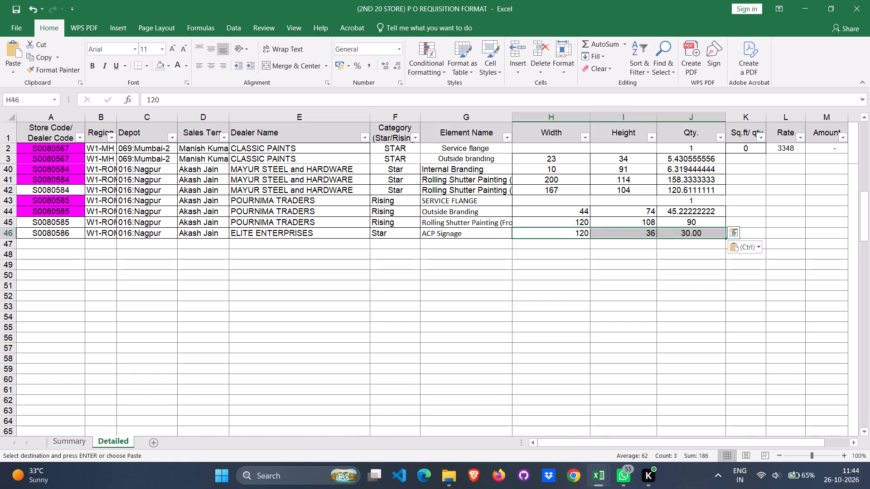
key(ctrl+s)
Copy SERVICE FLANGE from the estimate into G47 of the requisition, enter quantity 1 in J47, and save.
key(alt+Tab)
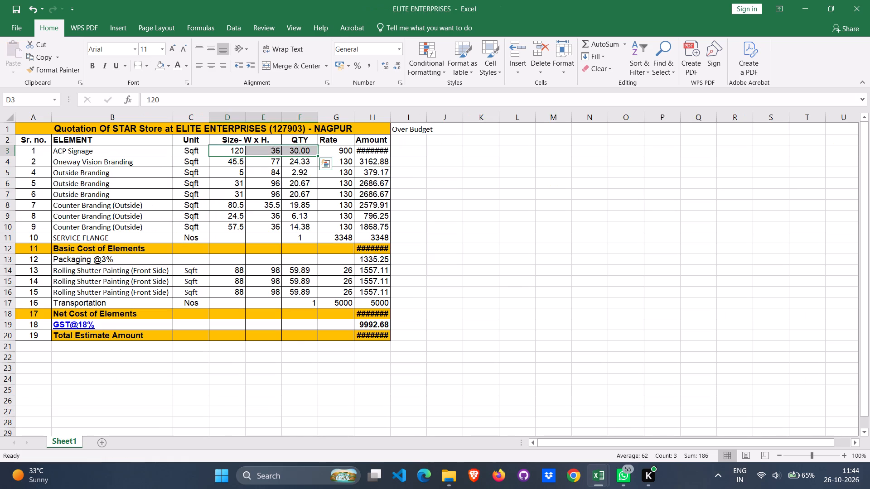
click(95, 240)
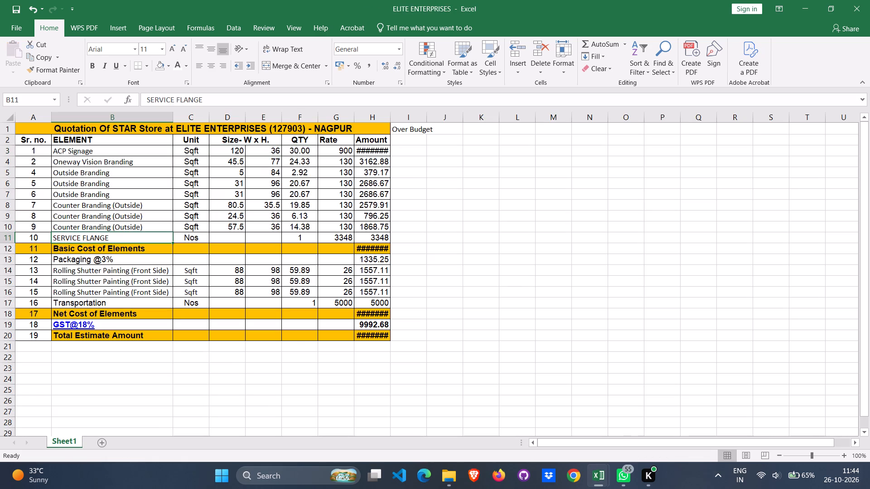
key(ctrl+c)
key(alt+Tab)
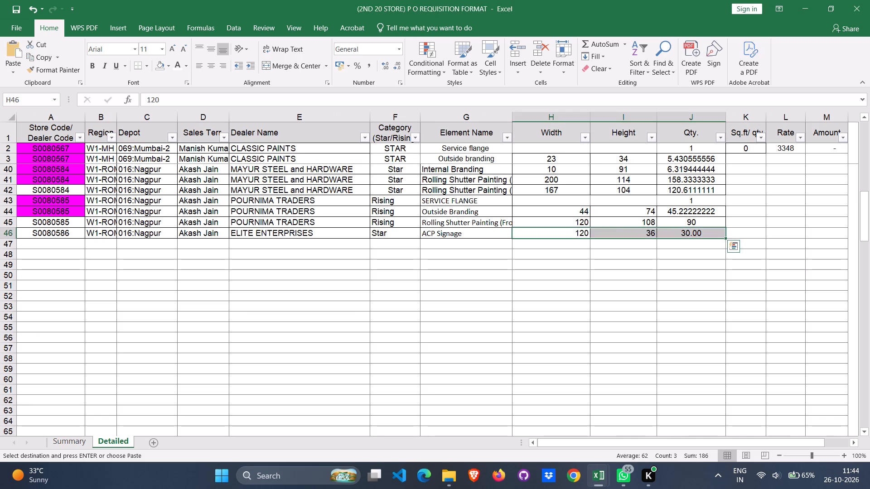
click(454, 244)
key(ctrl+v)
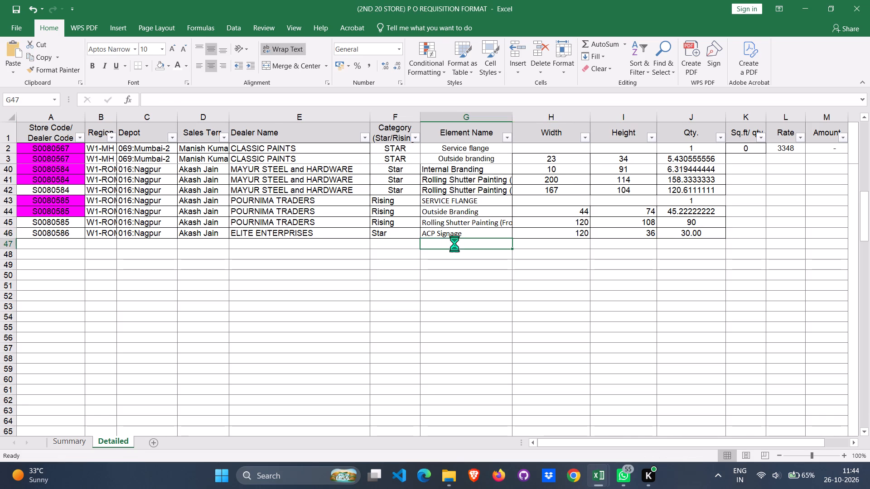
click(690, 246)
key(1)
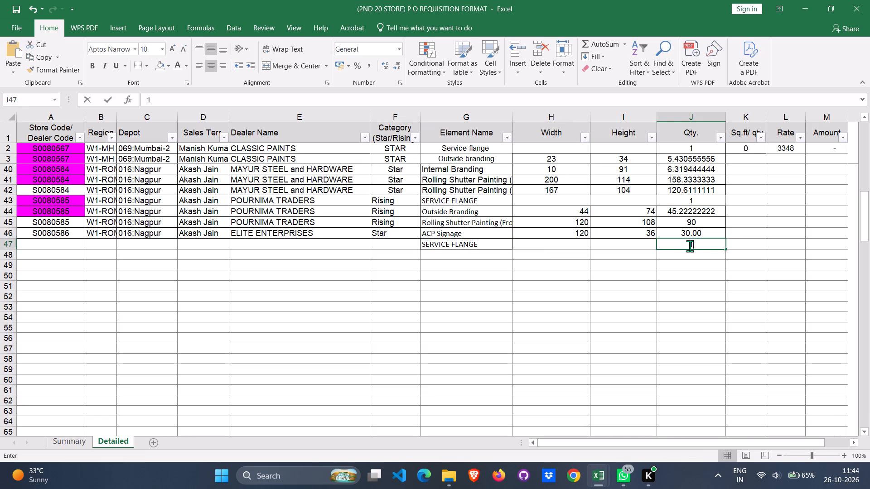
key(ctrl+s)
Copy the seven element names from Oneway Vision Branding to the last Counter Branding (Outside), estimate B4 to B10, into G48 to G54.
click(454, 254)
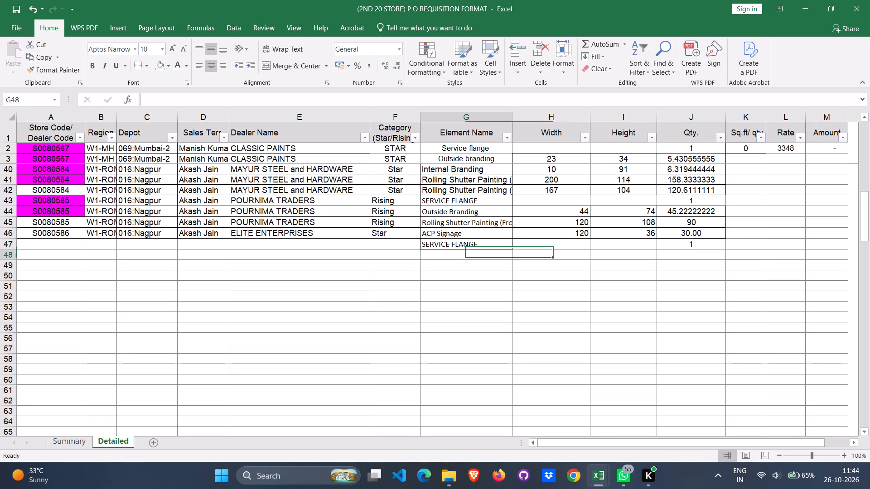
key(alt+Tab)
click(101, 161)
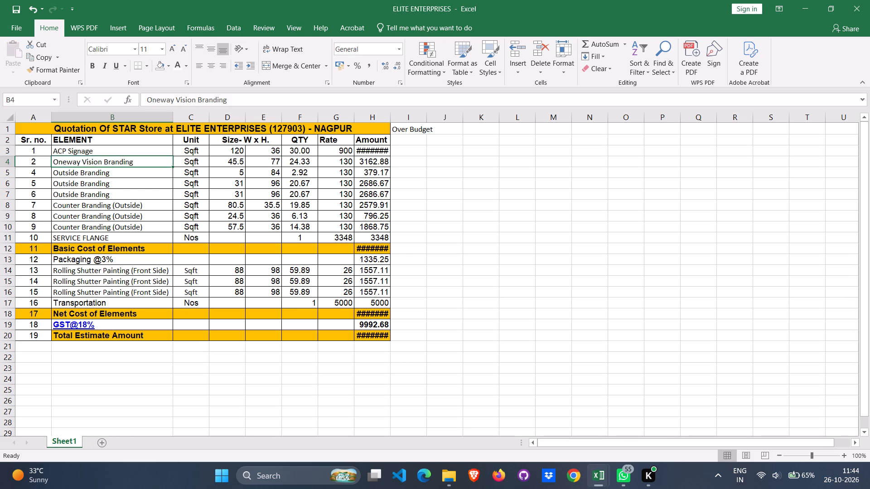
key(shift+Down)
key(shift+Down)
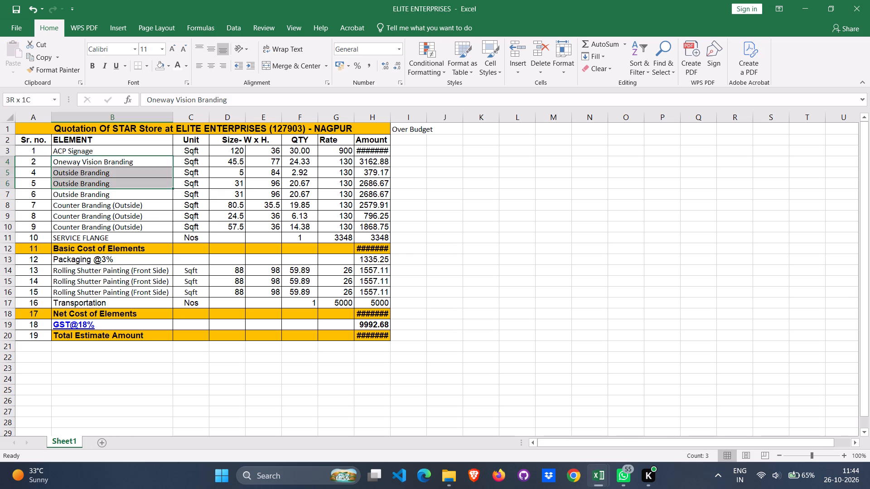
key(shift+Down)
key(shift+Down)
key(shift+Down)
key(shift+Down)
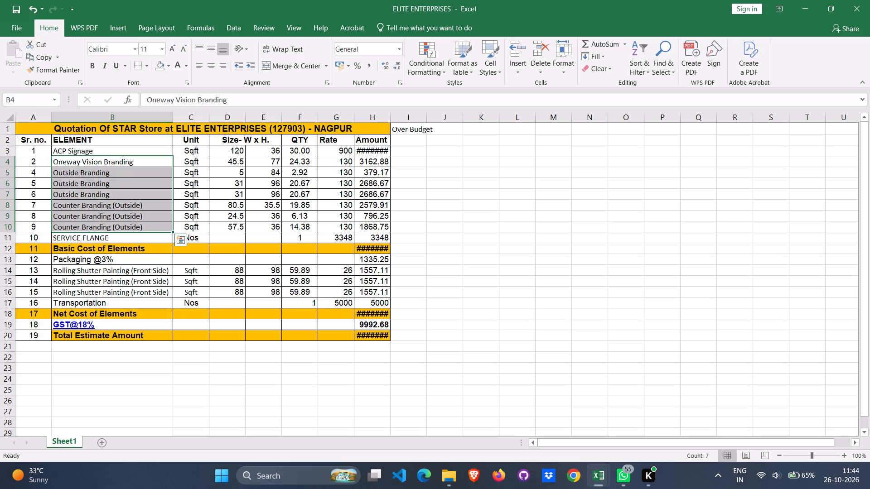
key(ctrl+c)
key(alt+Tab)
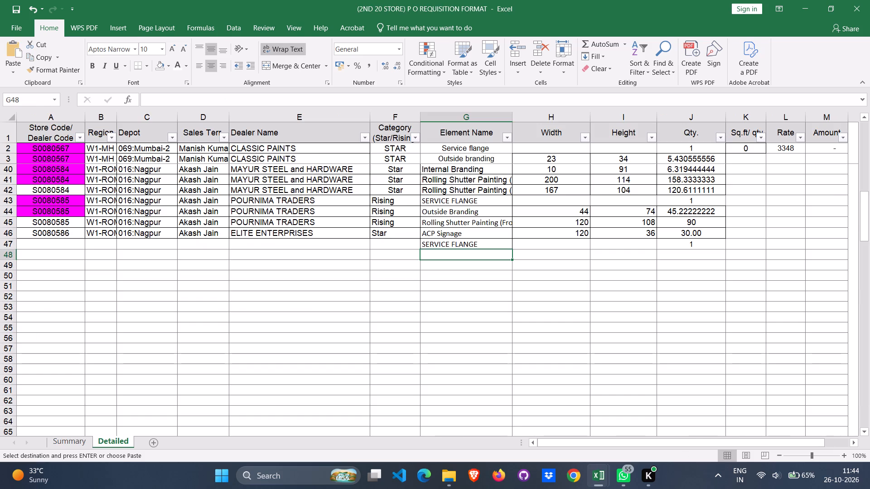
key(ctrl+v)
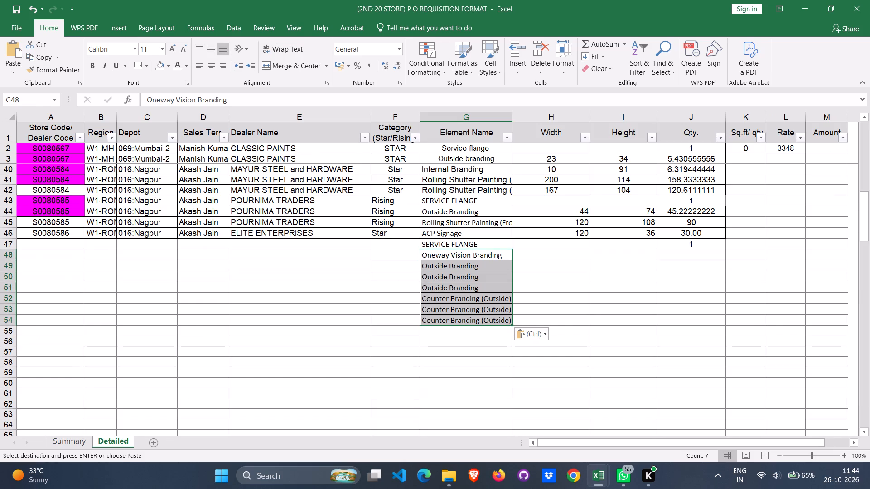
Copy the seven branding elements' widths, heights and quantities from estimate D4 to F10 into H48 to J54, and save the requisition.
key(alt+Tab)
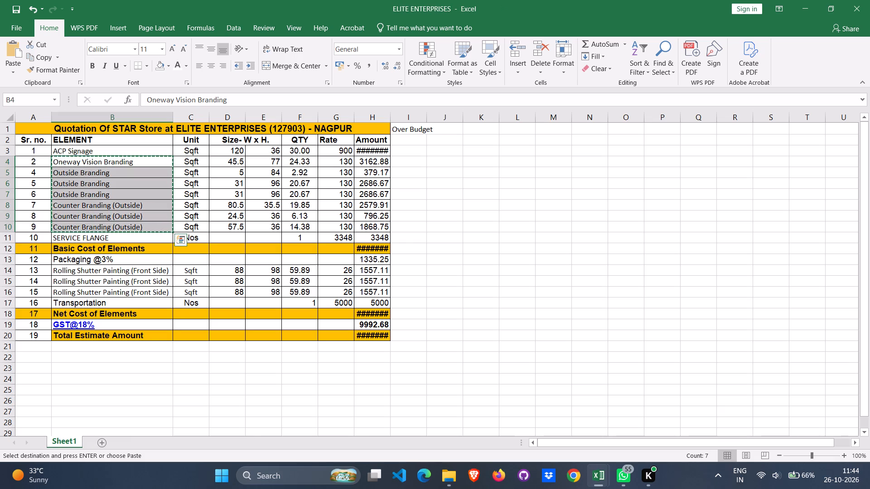
click(224, 162)
key(shift+Right)
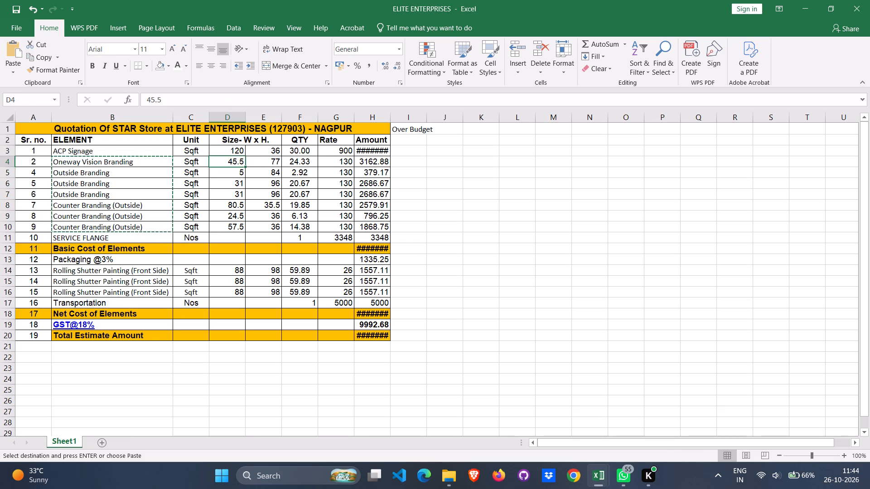
key(shift+Right)
key(shift+Down)
key(shift+Down)
key(shift+Down)
key(shift+Down)
key(shift+Down)
key(shift+Down)
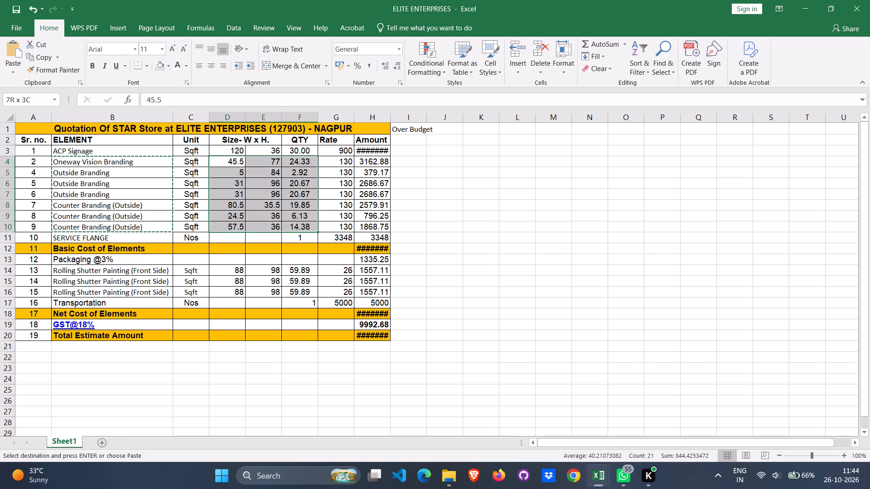
key(ctrl+c)
key(alt+Tab)
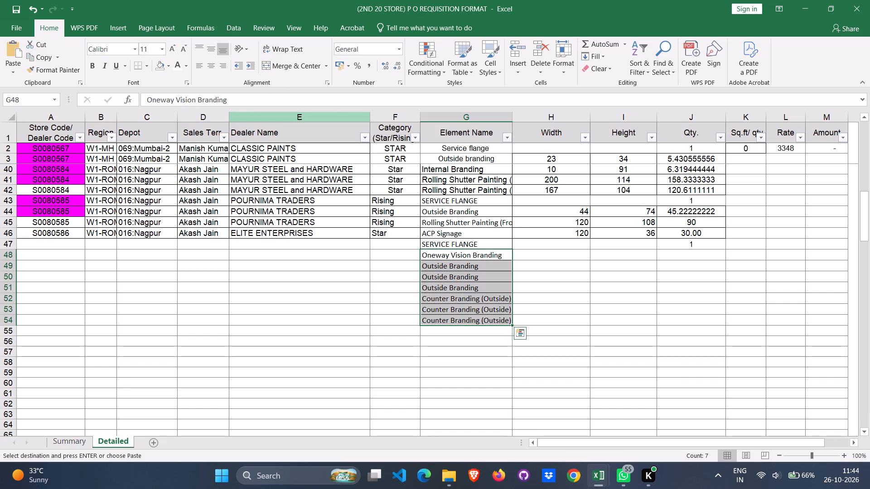
click(547, 256)
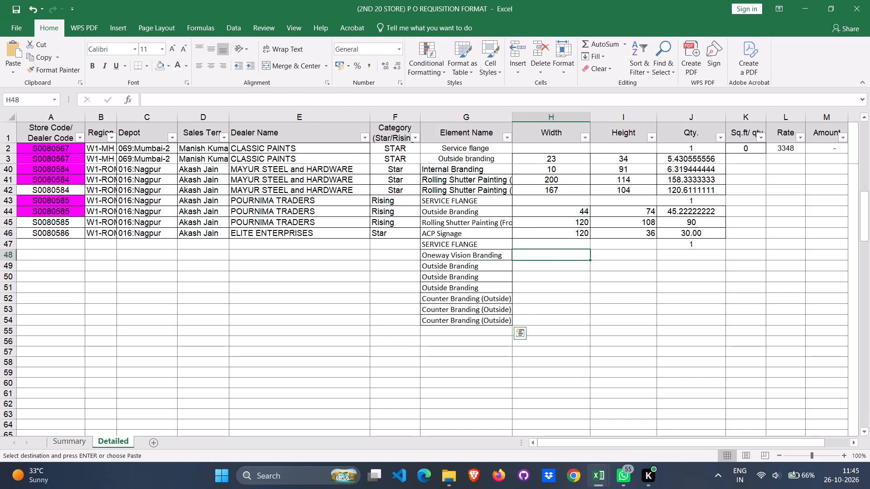
key(ctrl+v)
key(ctrl+s)
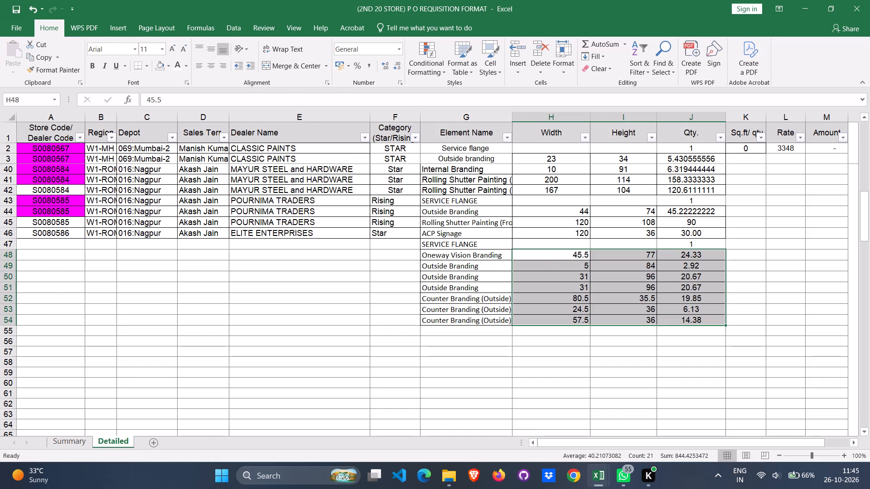
Compare the copied ELITE ENTERPRISES elements, sizes and quantities in the requisition against the estimate.
key(alt+Tab)
key(alt+Tab)
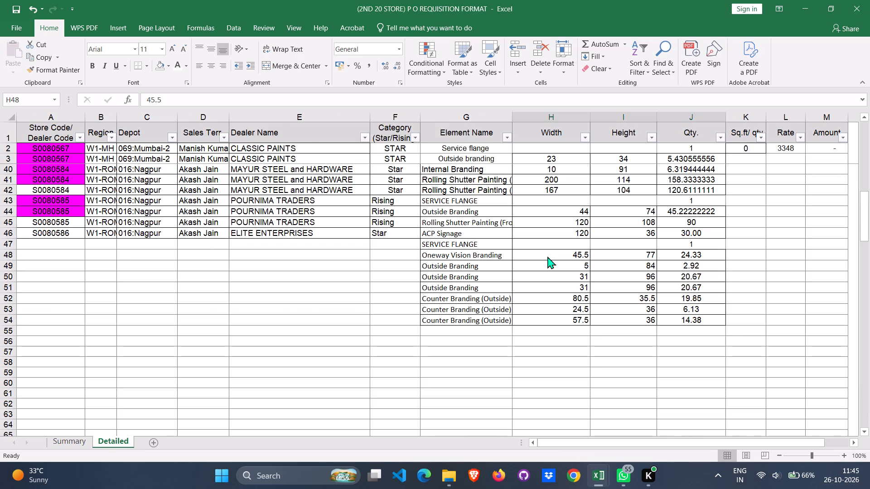
key(alt+Tab)
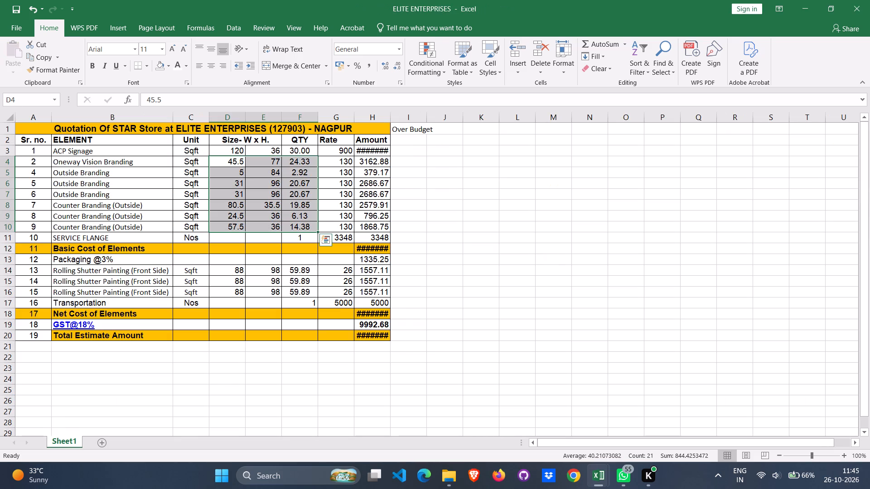
key(alt+Tab)
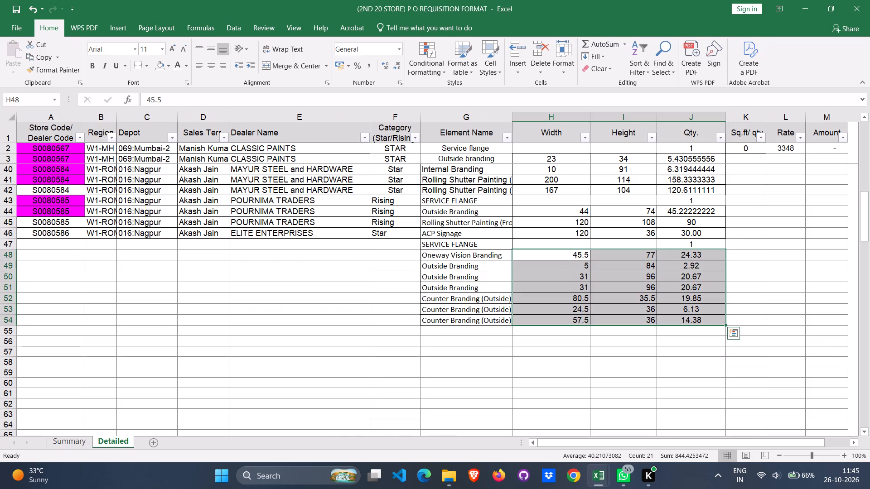
key(alt+Tab)
key(alt+Tab)
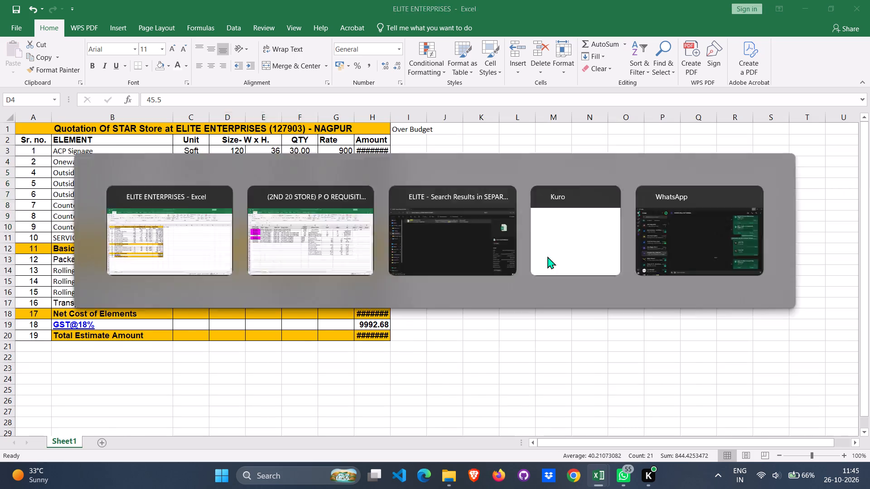
key(alt+Tab)
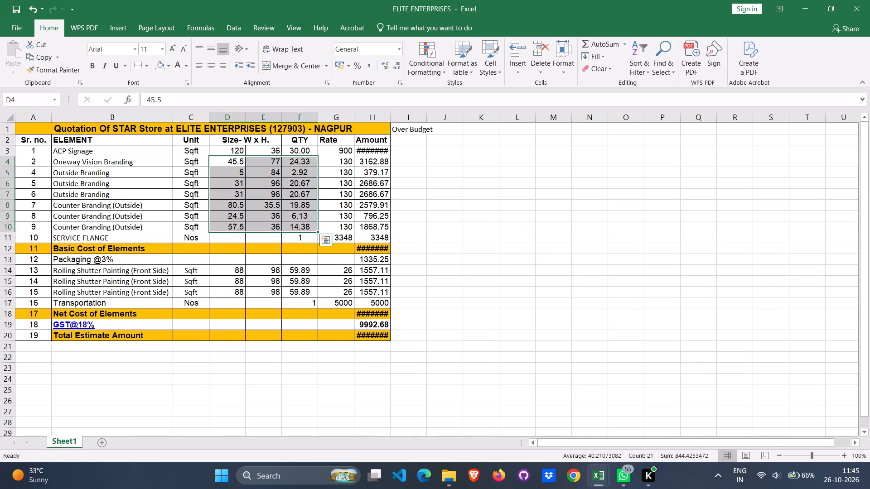
key(alt+Tab)
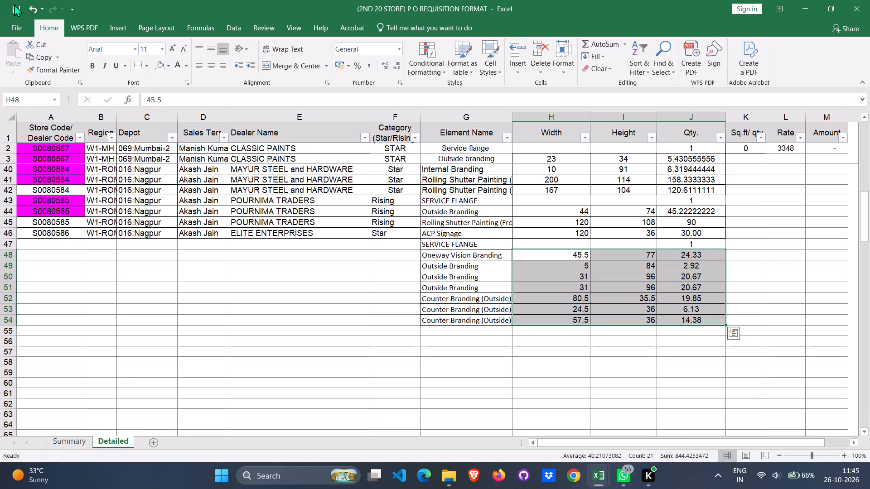
Save the requisition workbook.
click(14, 10)
click(14, 10)
triple_click(14, 10)
triple_click(14, 10)
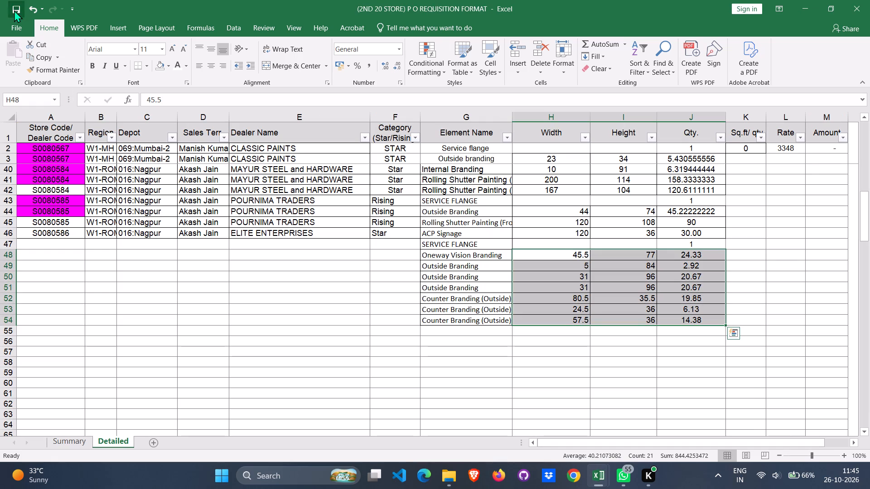
Save the requisition workbook and close the ELITE ENTERPRISES estimate.
double_click(14, 10)
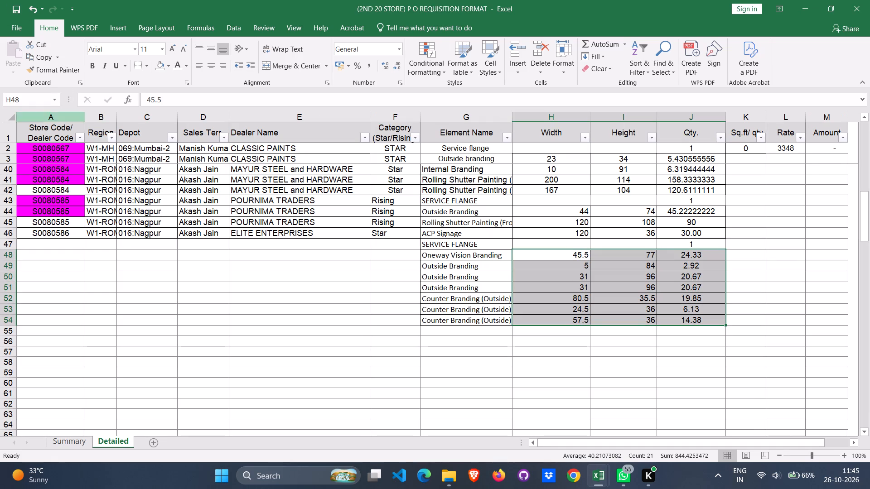
key(alt+Tab)
click(859, 2)
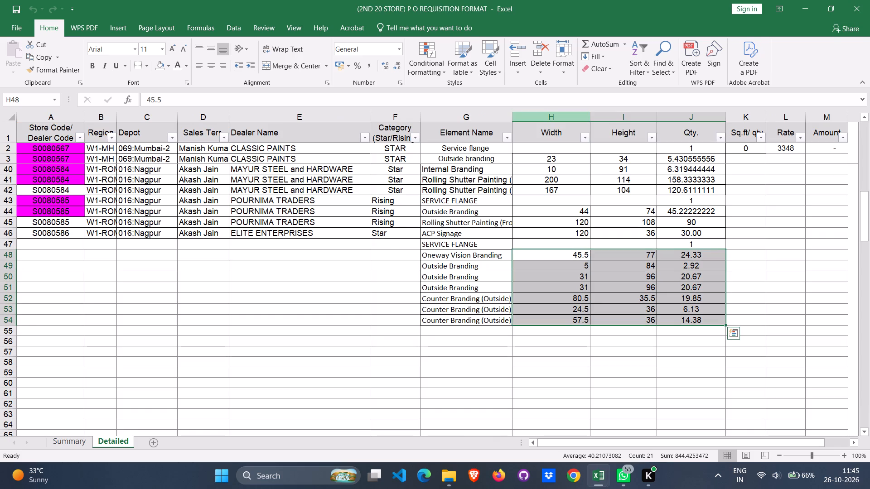
Copy ELITE ENTERPRISES' store code, region, depot, territory, dealer name and category from A46:F46 down through row 54, and save the requisition.
click(52, 235)
key(shift+Right)
key(shift+Right)
key(shift+Right)
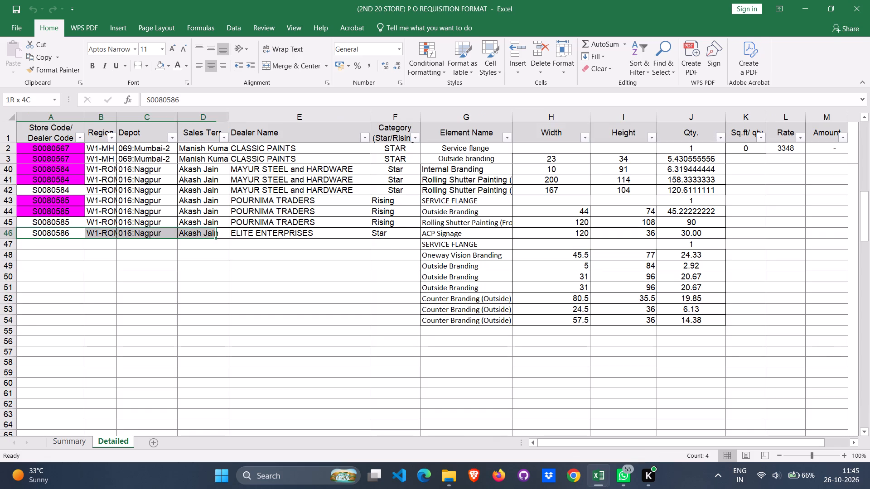
key(shift+Right)
key(shift+Right)
key(ctrl+c)
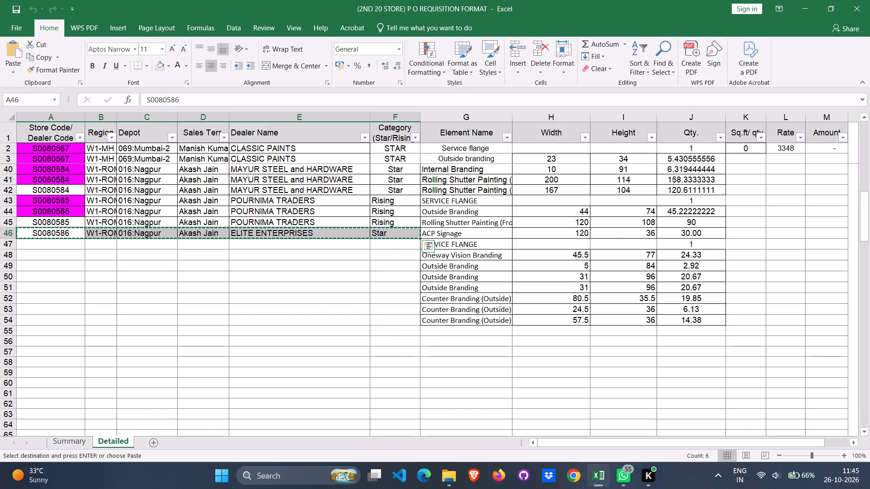
key(shift+Down)
key(shift+Down)
key(shift+Down)
key(shift+Down)
key(shift+Down)
key(shift+Down)
key(shift+Down)
key(shift+Down)
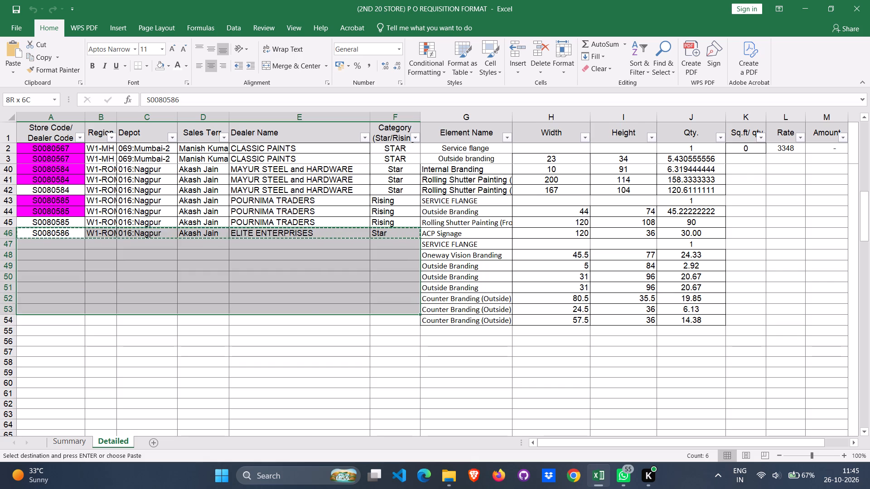
key(ctrl+v)
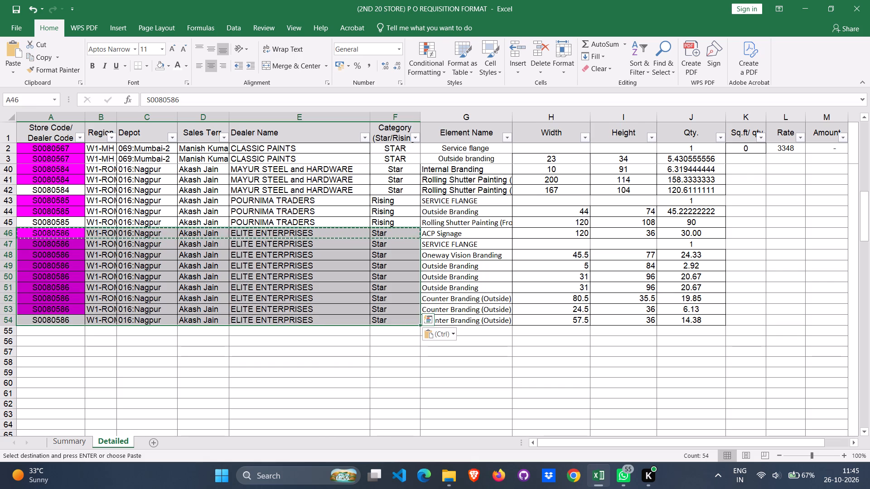
key(ctrl+s)
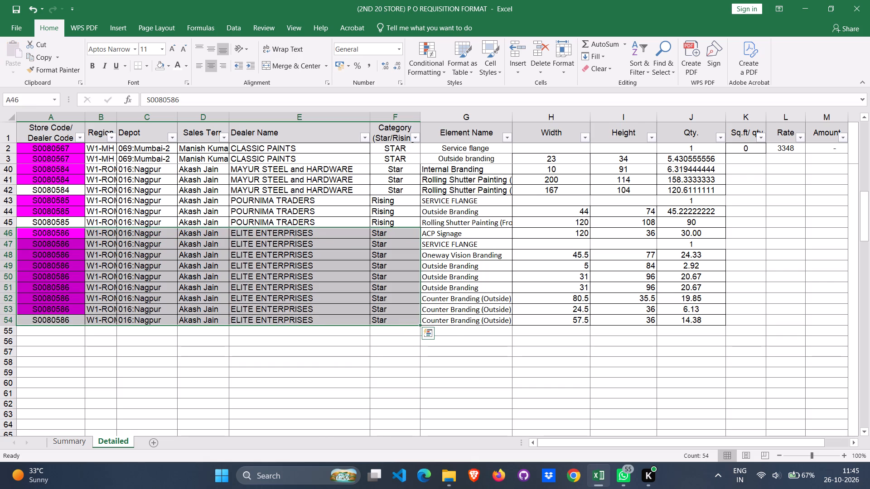
Copy SAI PAINTS AND HARDWARE's dealer details, store code to category, from Summary row 14 into row 55 of the Detailed sheet.
scroll(276, 311, down, 9)
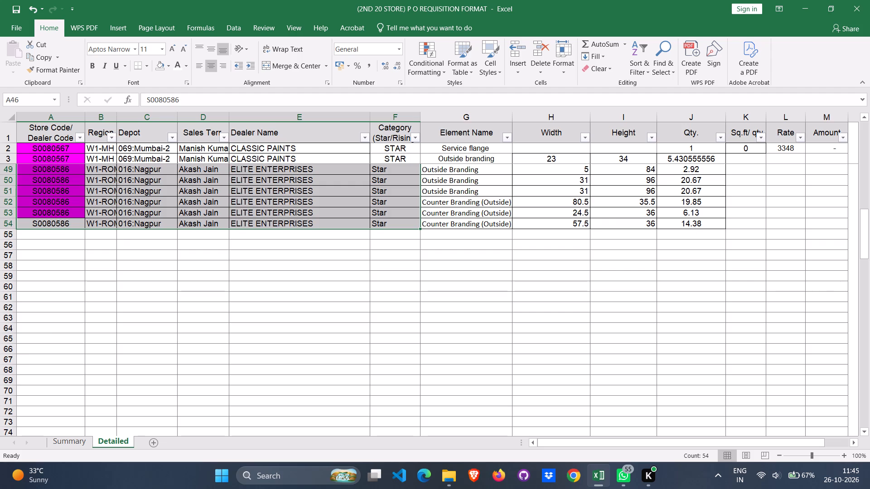
click(58, 236)
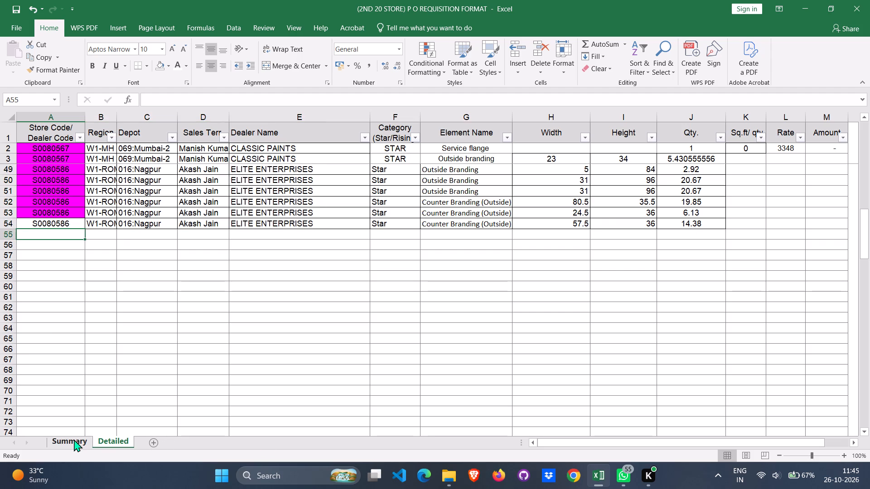
scroll(236, 393, up, 7)
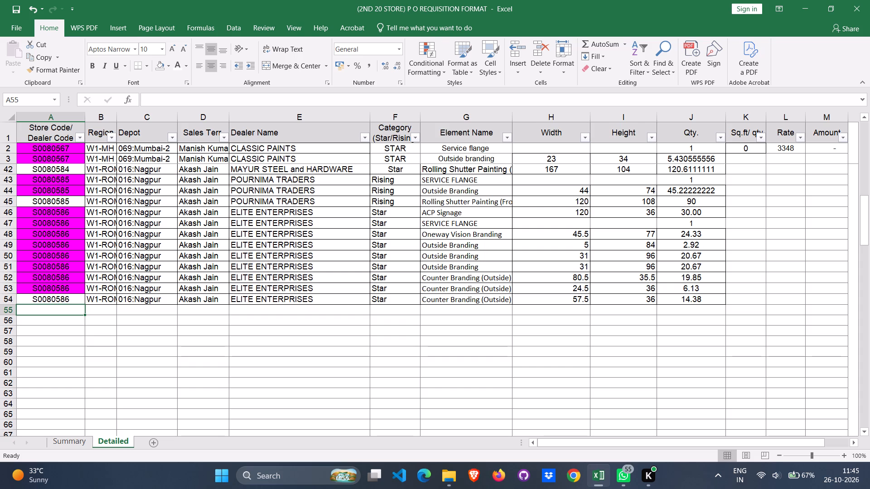
click(9, 211)
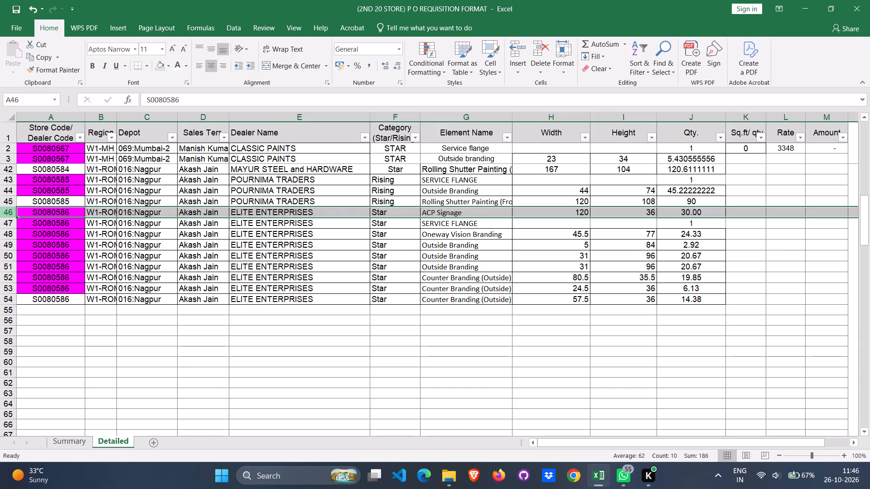
click(9, 211)
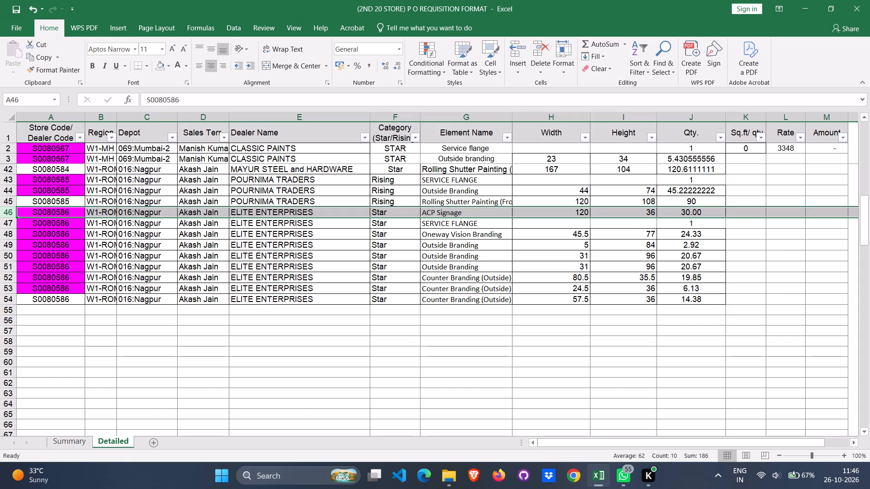
click(42, 308)
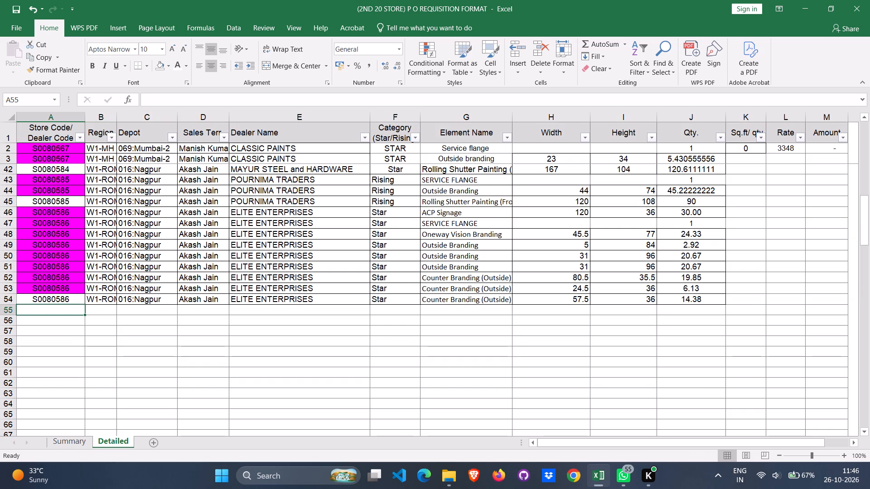
click(65, 441)
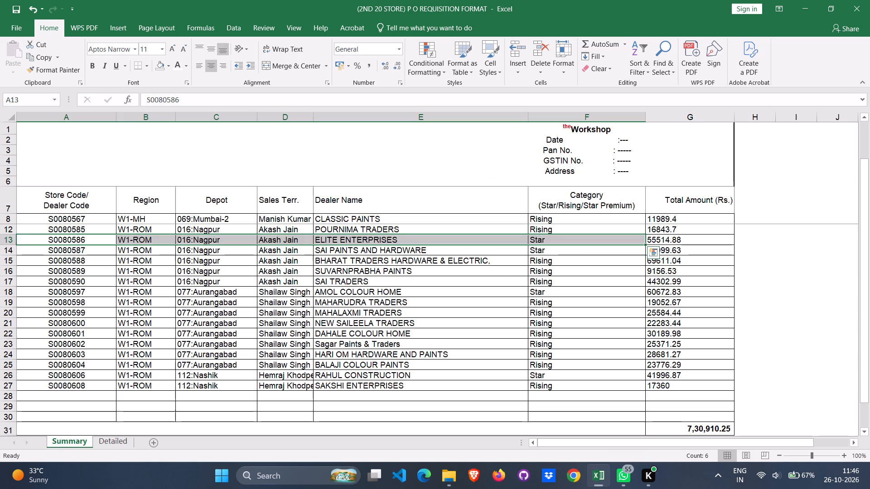
click(6, 250)
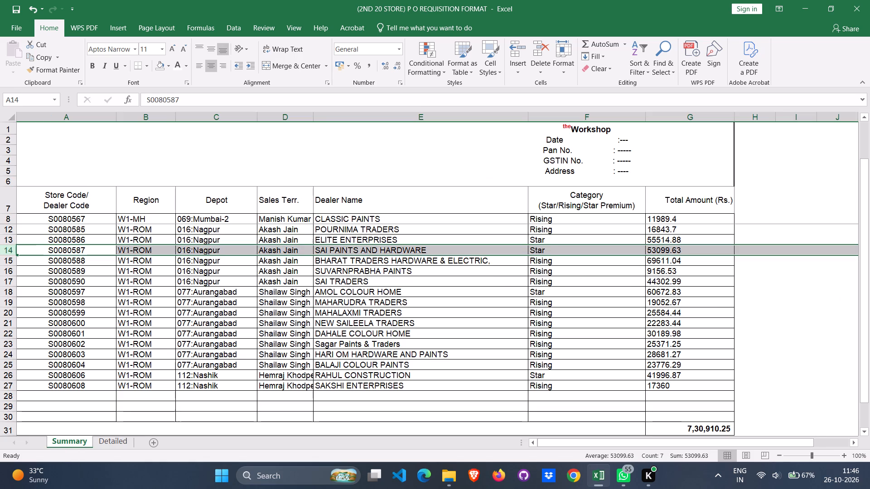
click(43, 251)
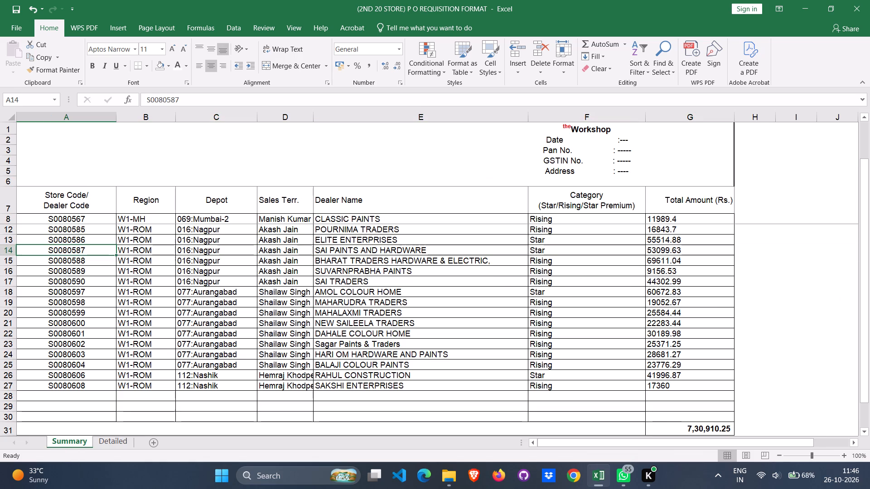
key(shift+Right)
key(shift+Right)
key(shift+Right)
key(shift+Right)
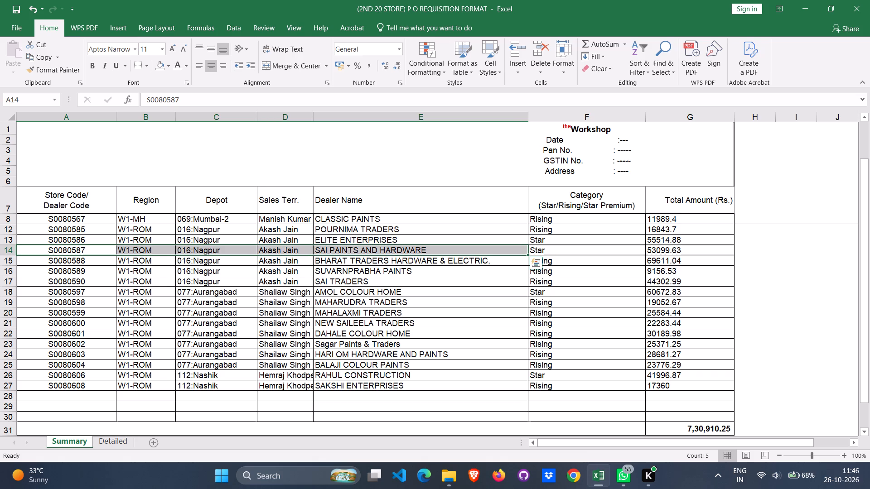
key(shift+Right)
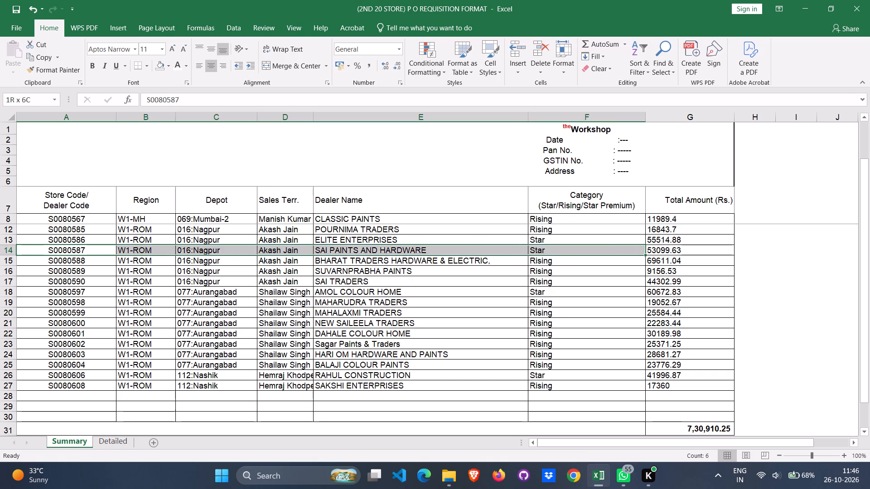
key(ctrl+c)
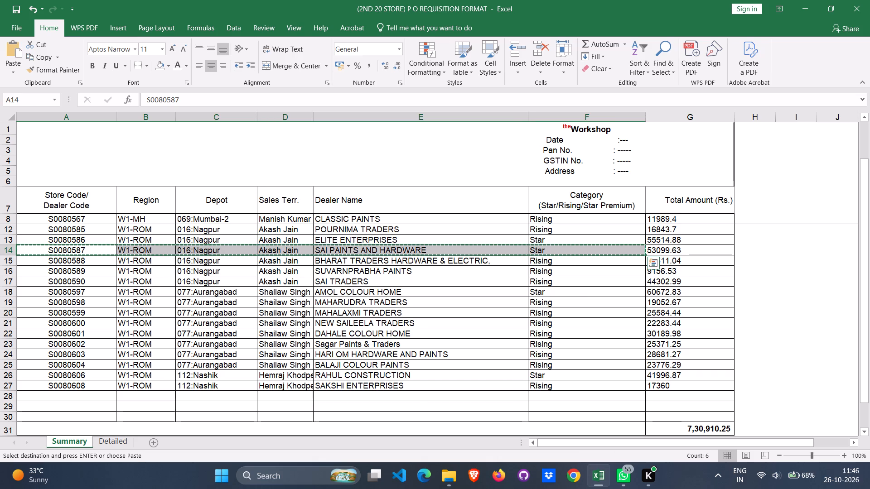
click(111, 440)
key(ctrl+v)
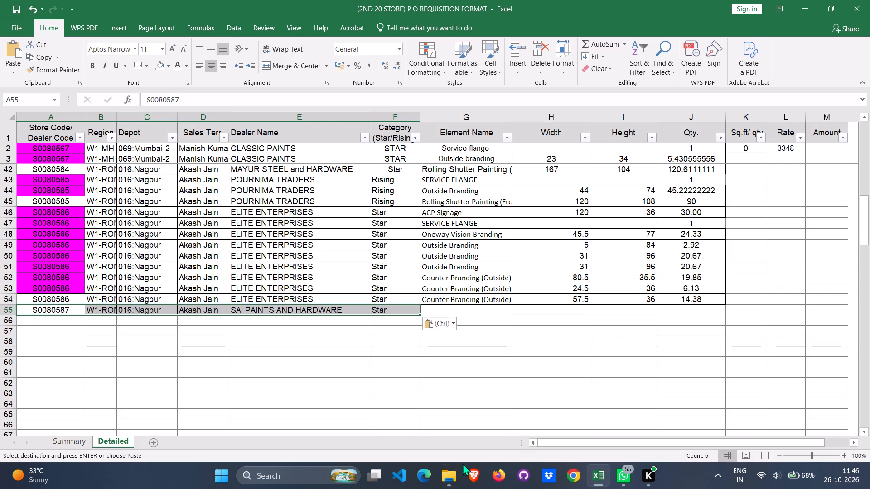
Search the estimate folder in File Explorer for SAI PAINTS and open the Sai Paints and Hardware - Tumsar workbook.
key(alt+Tab)
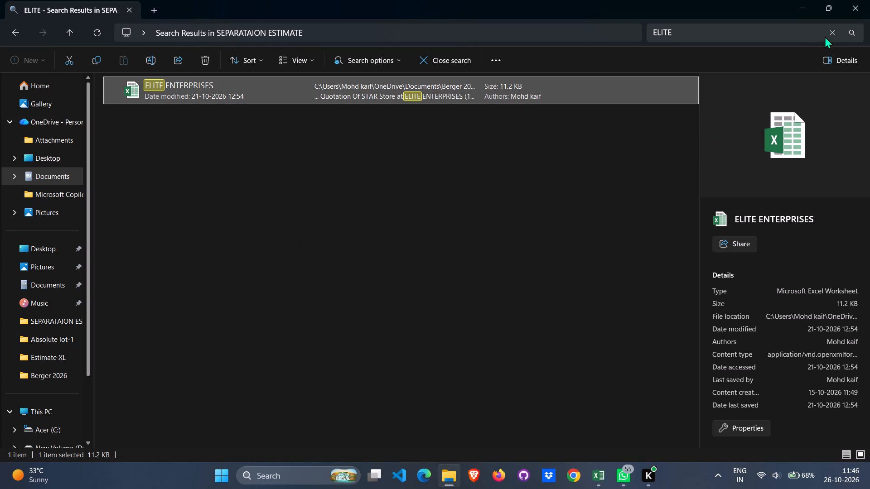
click(825, 32)
text(SAI PAINTS)
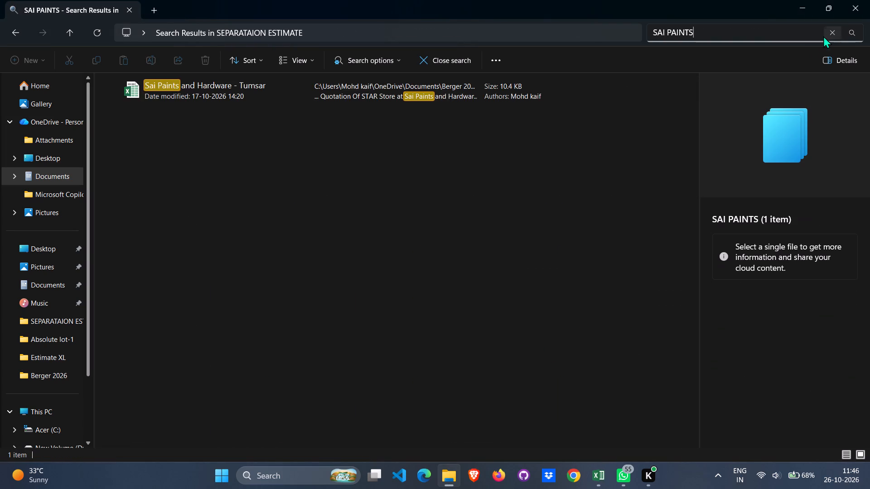
double_click(280, 89)
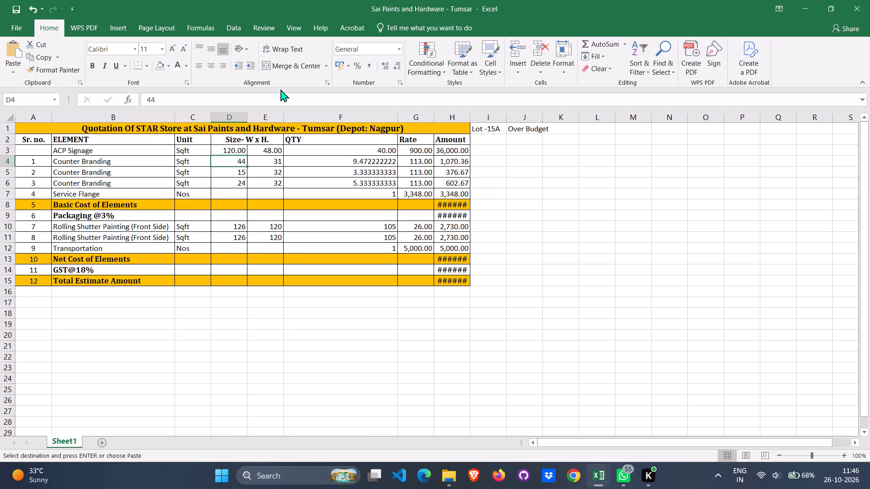
Copy the ACP Signage element name from estimate cell B3 into G55 of the requisition's Detailed sheet.
click(110, 149)
key(ctrl+c)
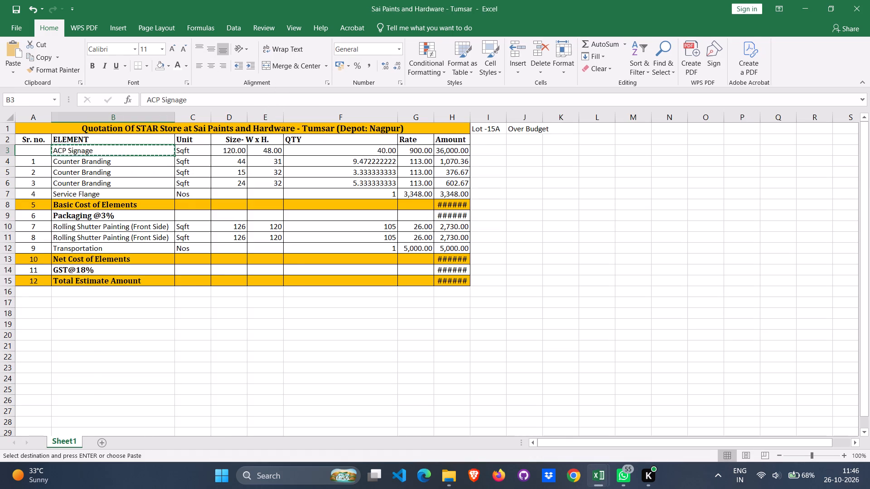
key(alt+Tab)
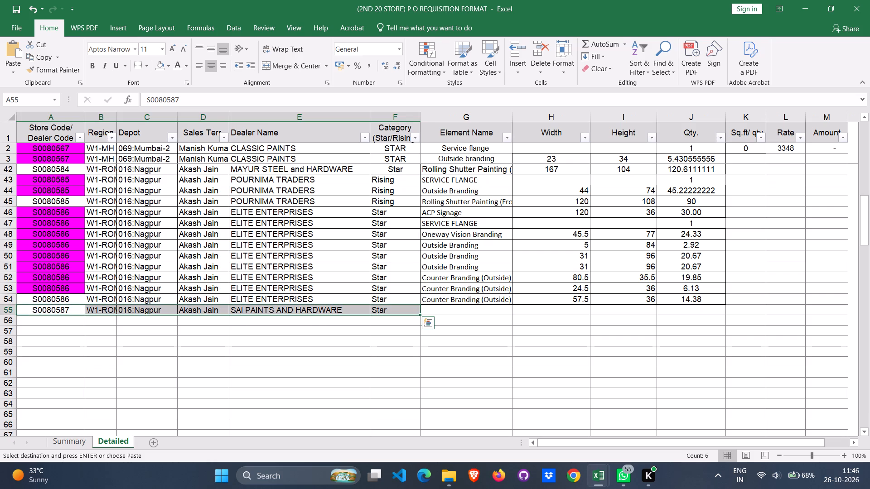
click(448, 311)
key(ctrl+v)
Copy the ACP Signage width 120, height 48 and quantity 40 from estimate D3:F3 into H55:J55, and save the requisition.
key(alt+Tab)
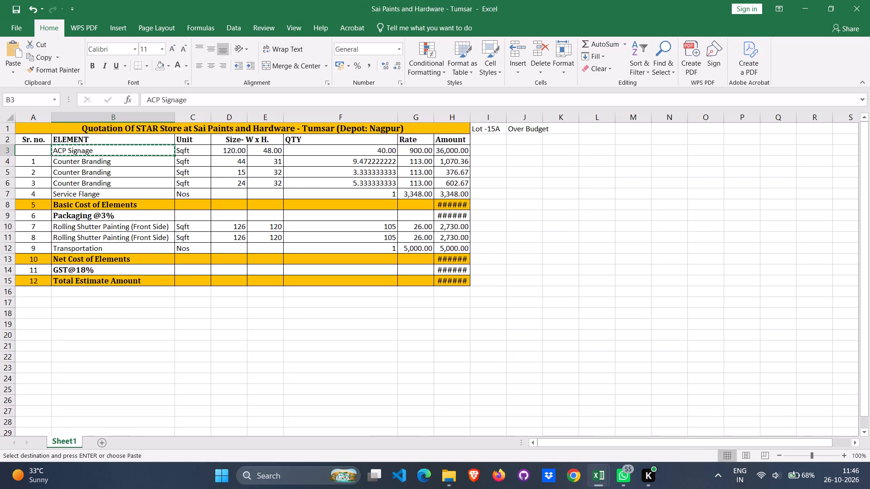
click(215, 153)
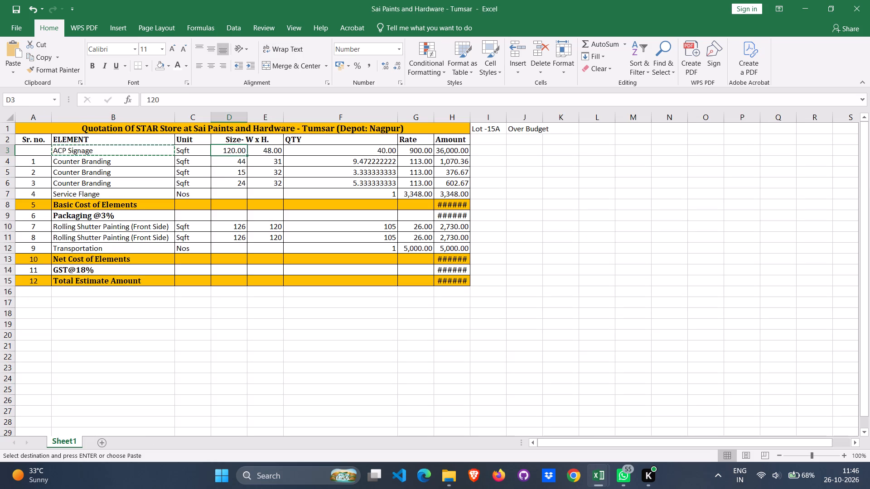
key(shift+Right)
key(shift+Right)
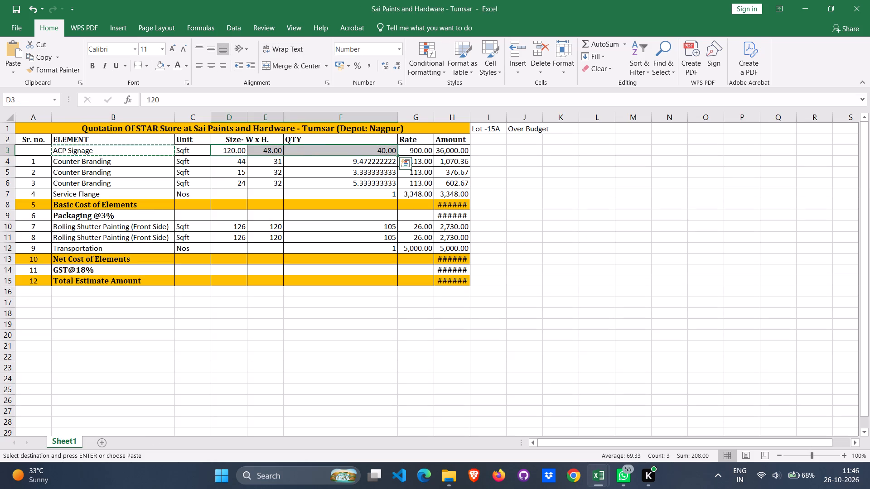
key(ctrl+c)
key(alt+Tab)
key(Right)
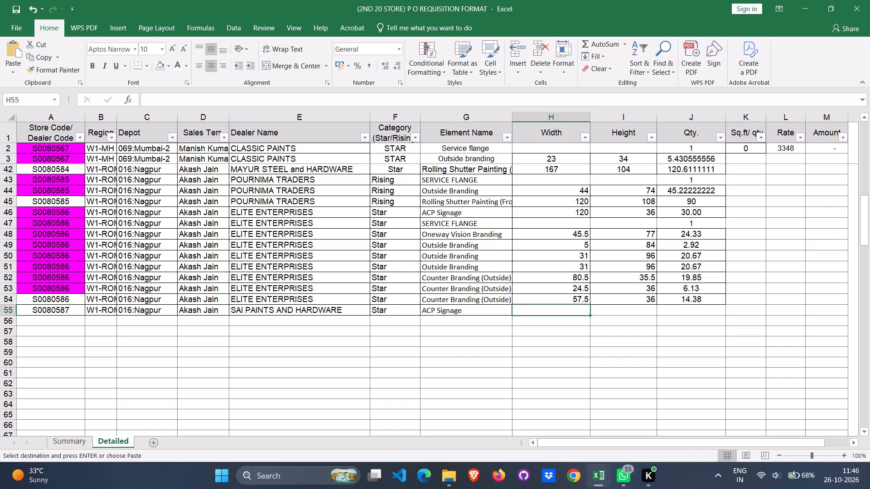
key(ctrl+v)
key(alt+Tab)
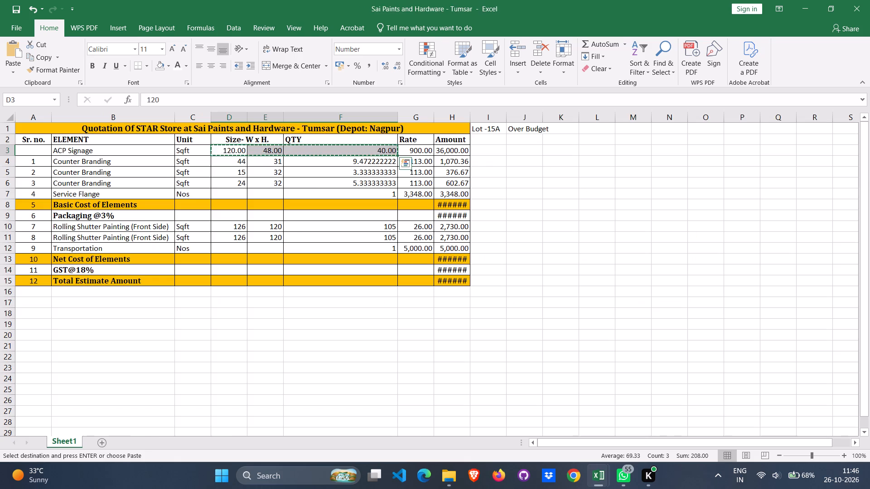
key(alt+Tab)
key(alt+Tab)
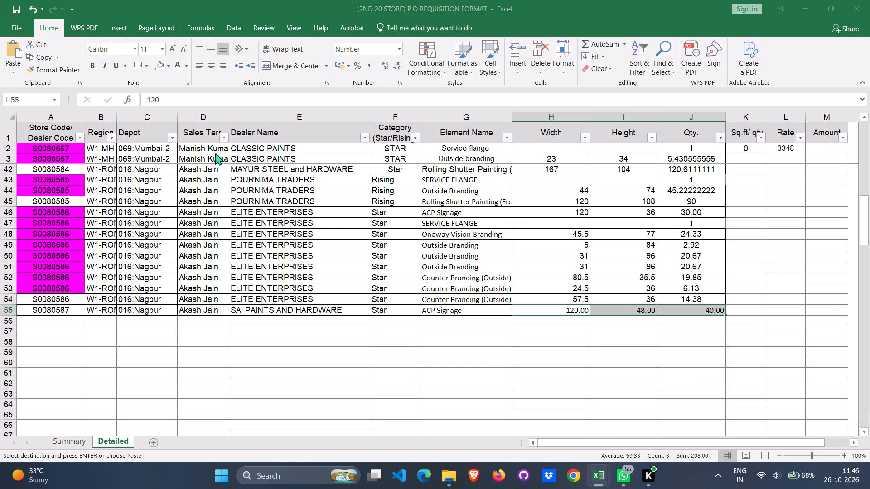
key(alt+Tab)
key(ctrl+s)
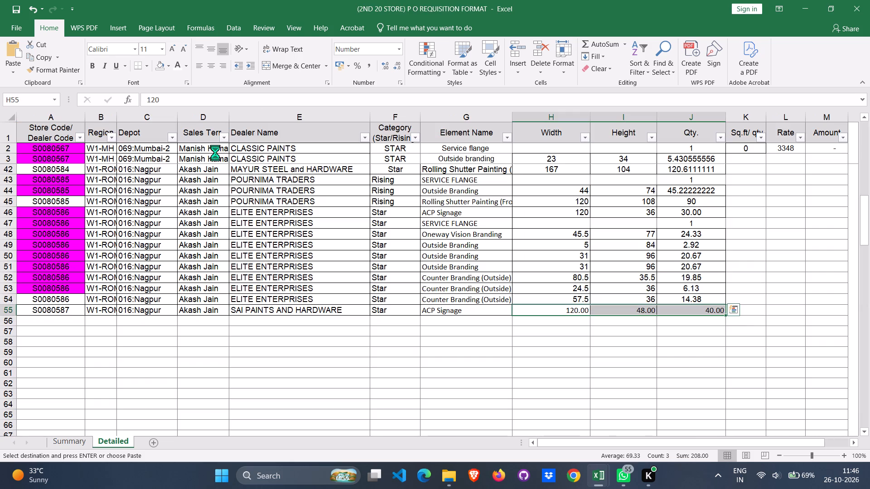
Copy the Service Flange element name from estimate cell B7 into G56 of the Detailed sheet, enter quantity 1 in J56, and save.
key(alt+Tab)
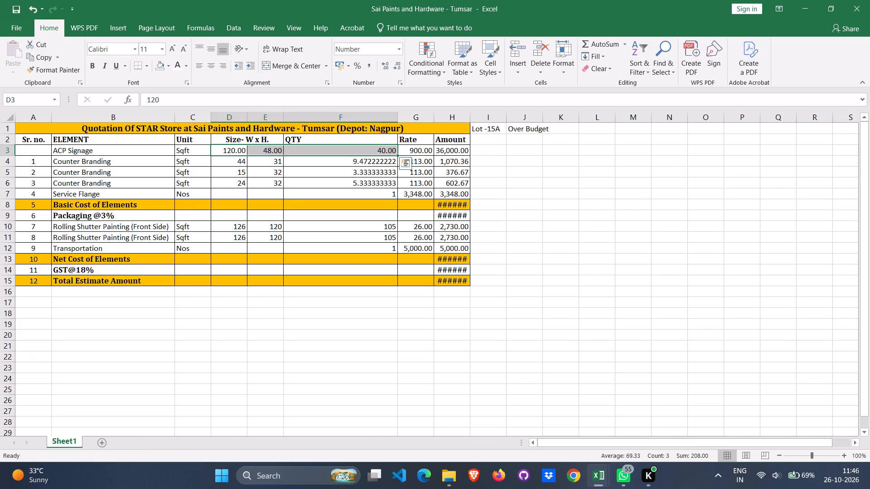
click(116, 195)
key(ctrl+c)
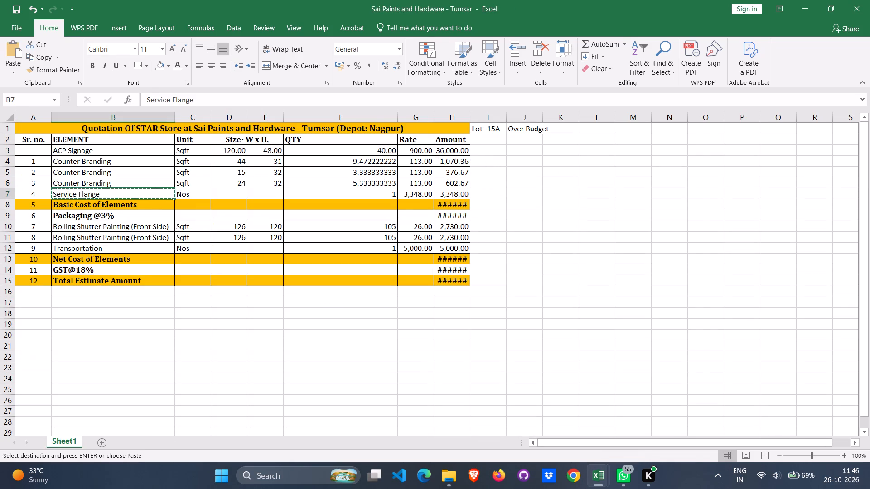
key(alt+Tab)
click(445, 320)
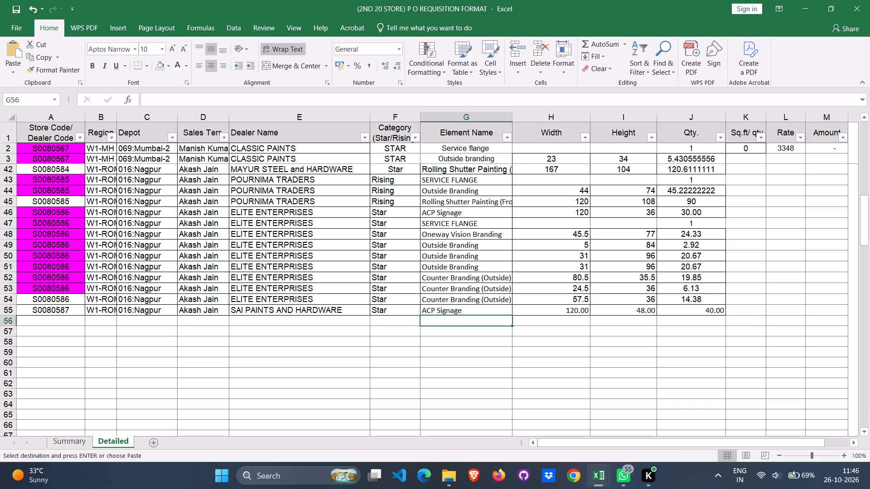
key(ctrl+v)
click(694, 321)
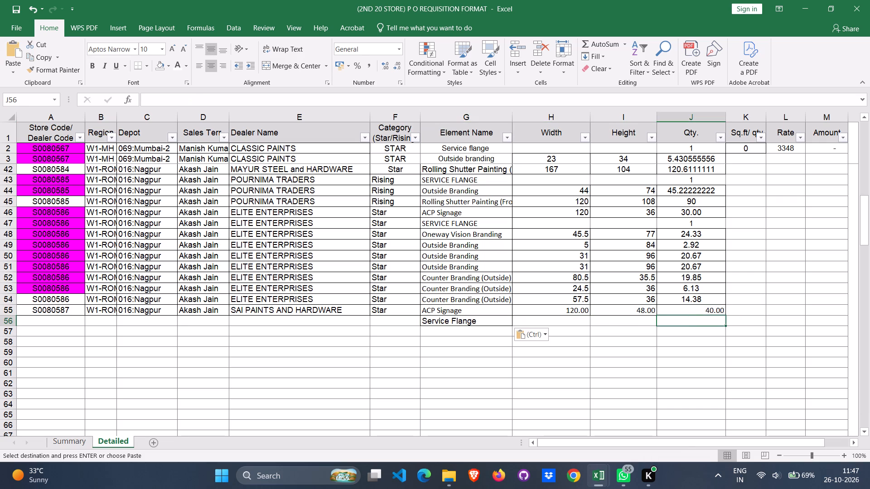
key(1)
key(ctrl+s)
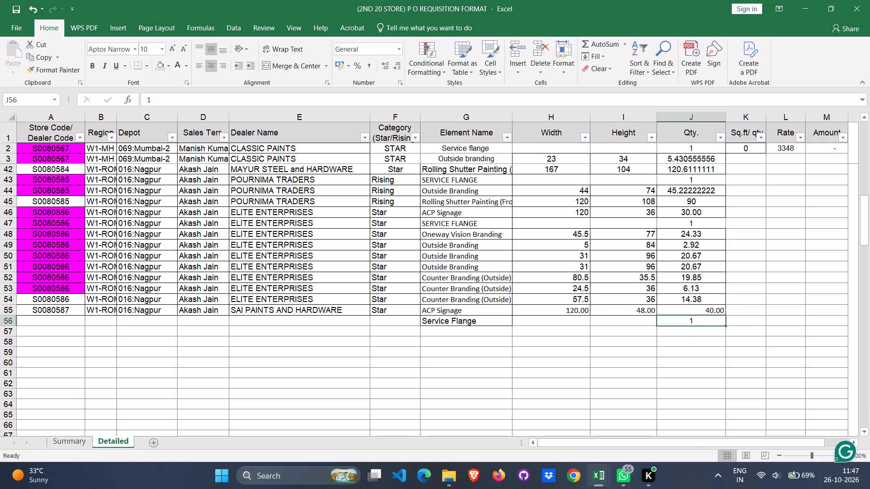
Copy the three Counter Branding element names from estimate B4:B6 into G57:G59 of the requisition's Detailed sheet, and save.
key(alt+Tab)
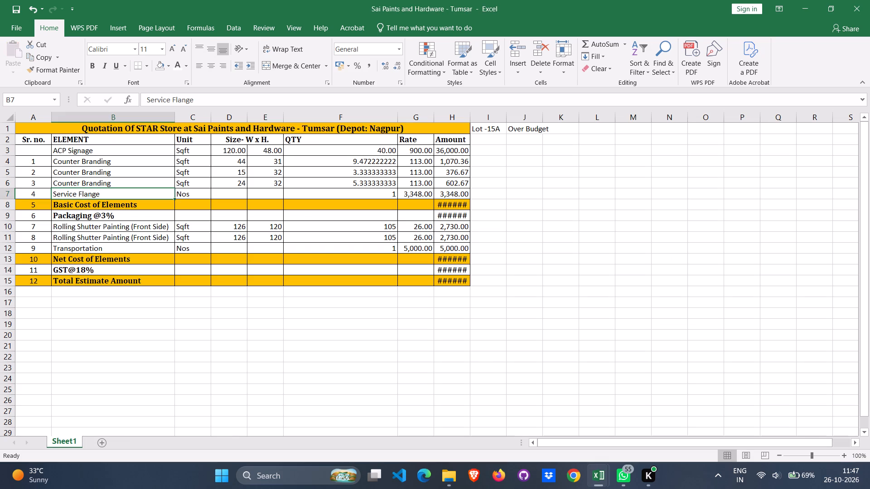
click(115, 162)
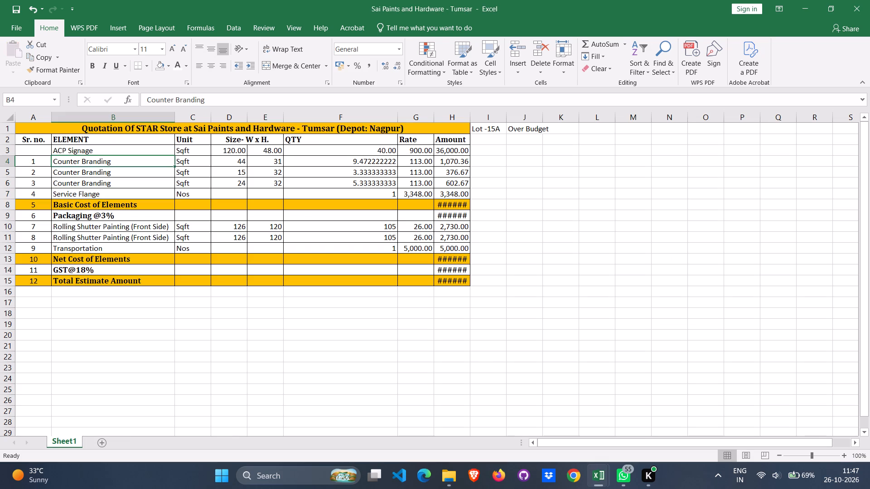
key(shift+Down)
key(shift+Down)
key(ctrl+c)
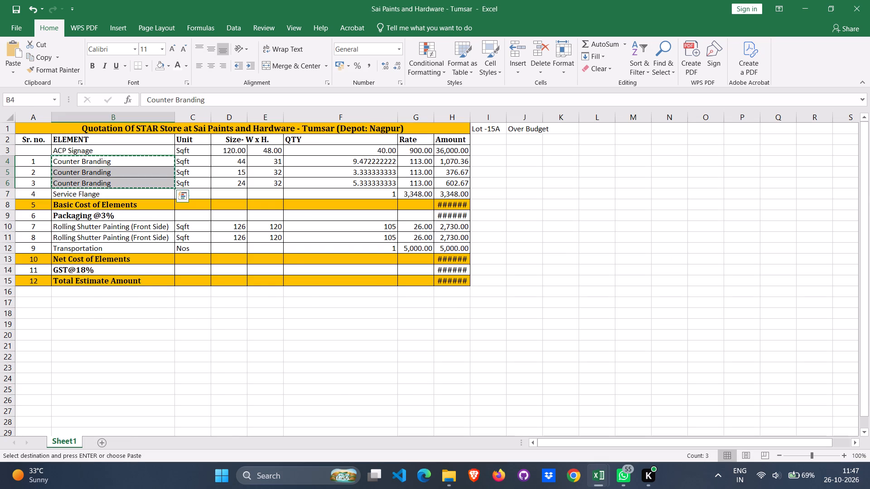
key(alt+Tab)
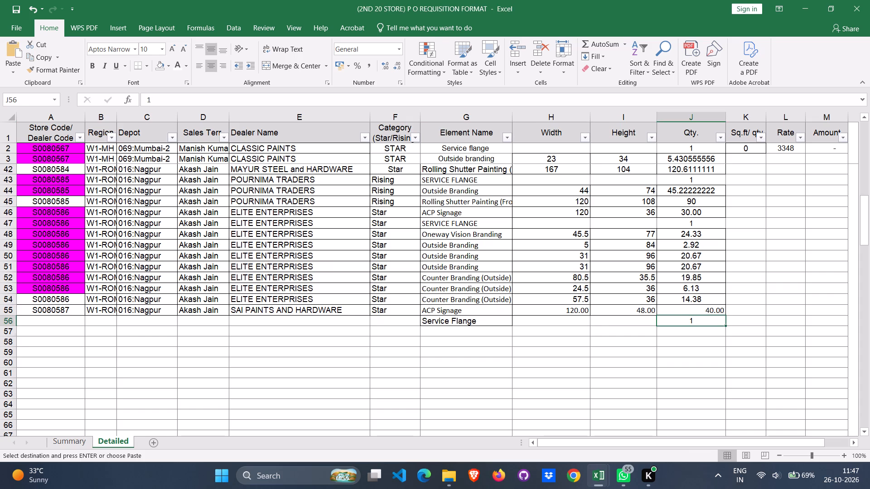
click(442, 331)
key(ctrl+v)
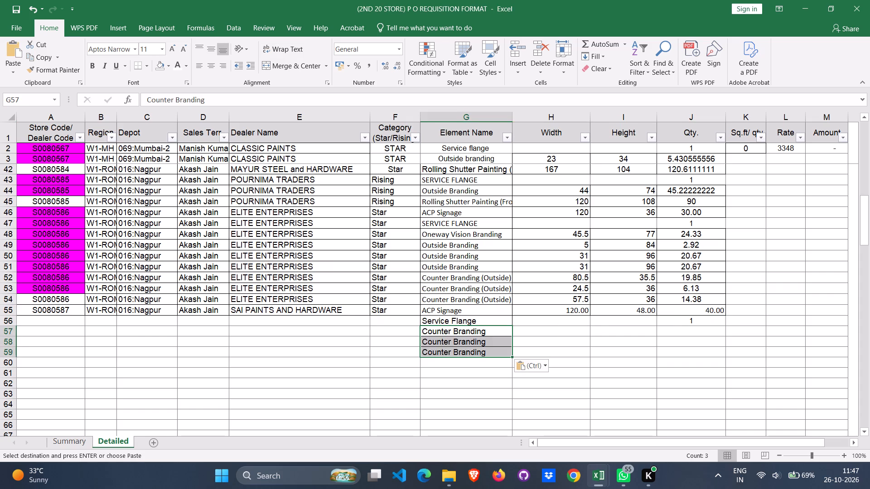
key(ctrl+s)
Copy the Counter Branding widths, heights and quantities from estimate D4:F6 into H57:J59, check them against the estimate, and save the requisition.
click(535, 332)
key(alt+Tab)
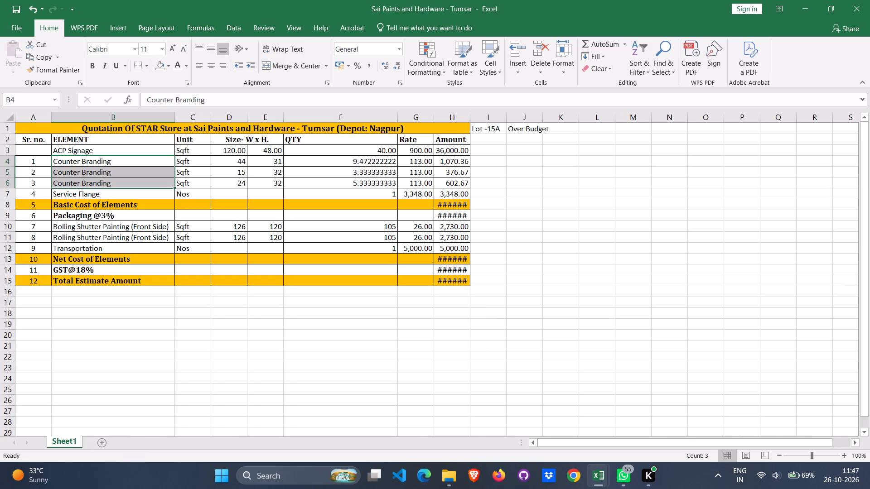
click(221, 162)
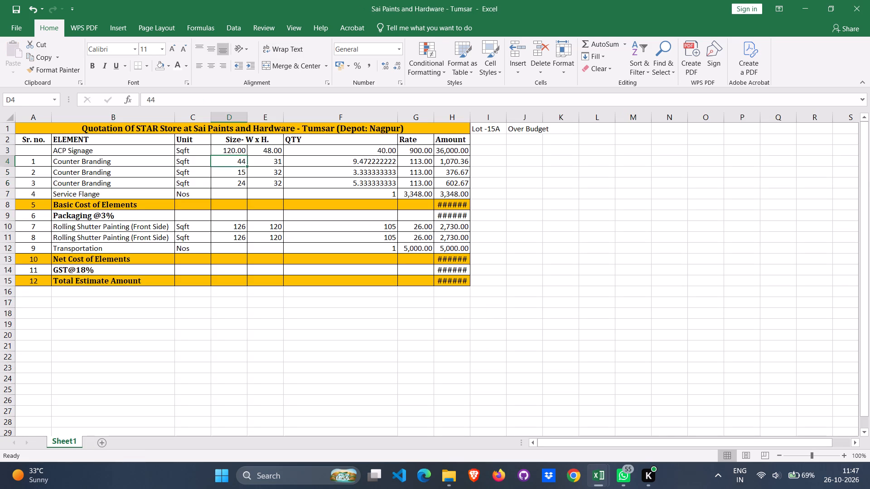
key(shift+Right)
key(shift+Right)
key(shift+Down)
key(shift+Down)
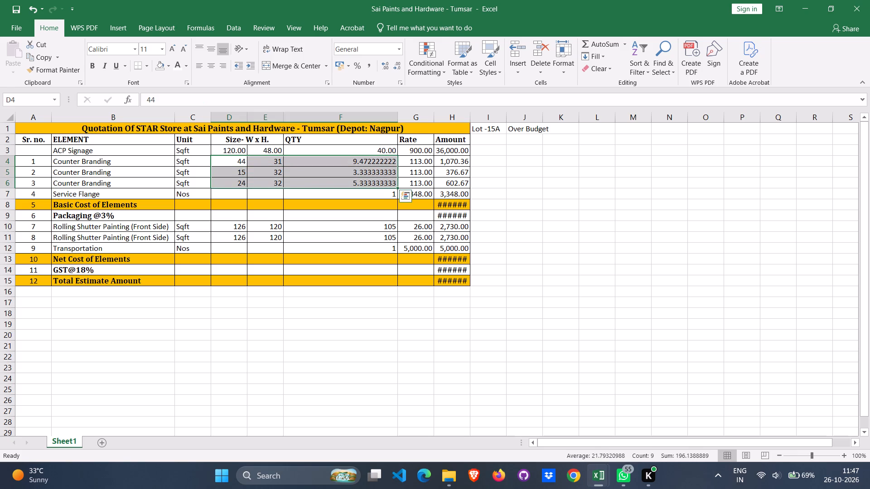
key(ctrl+c)
key(alt+Tab)
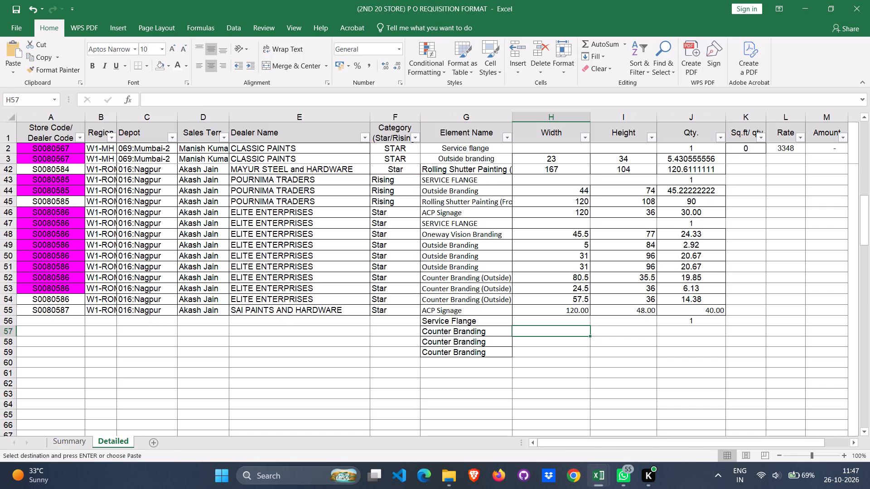
key(ctrl+v)
key(alt+Tab)
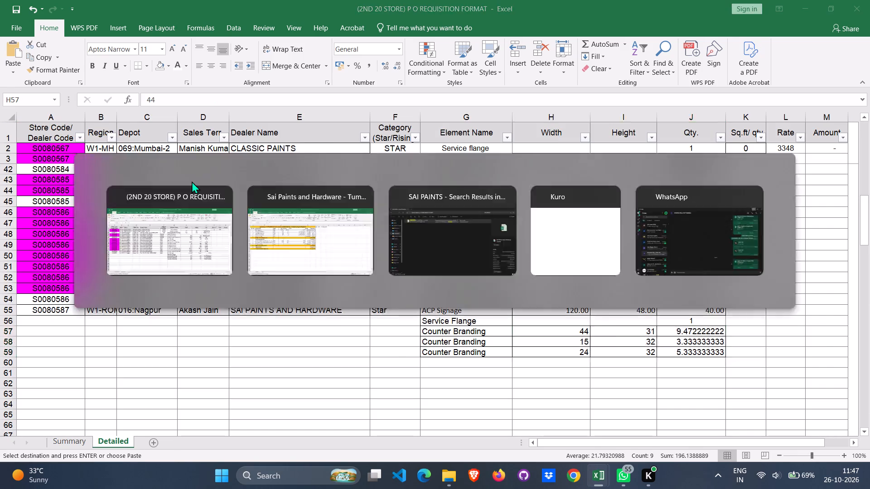
key(alt+Tab)
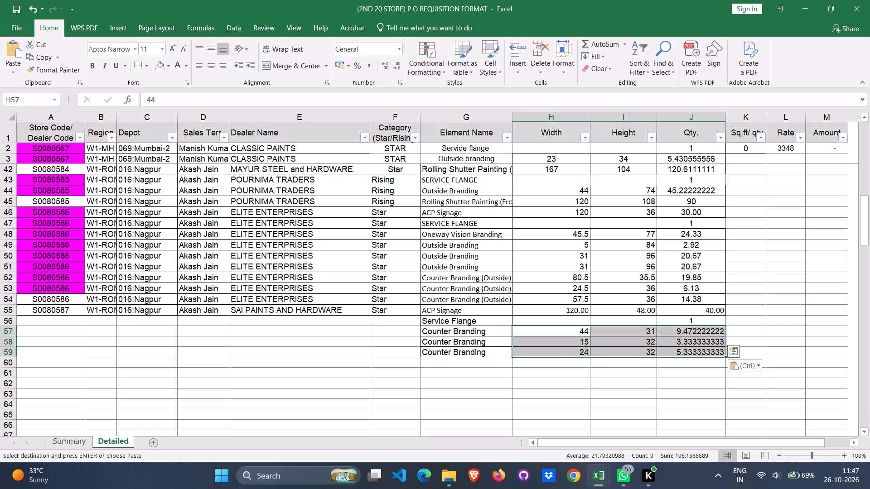
key(alt+Tab)
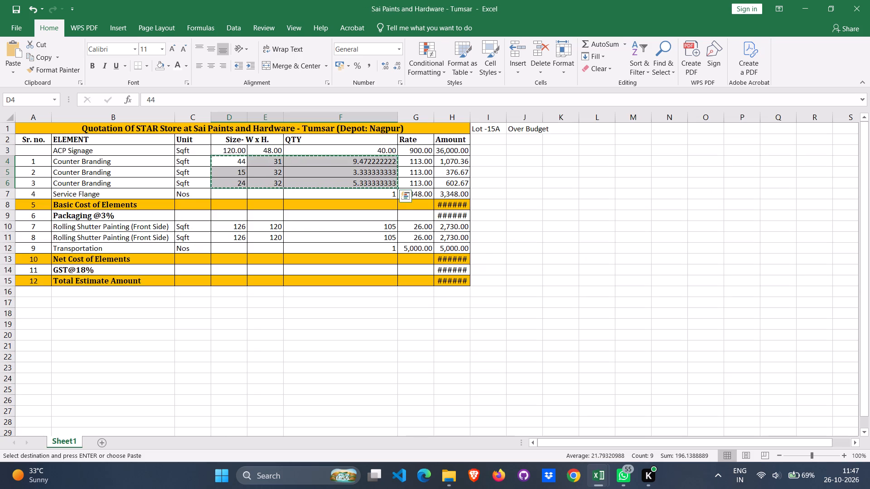
key(alt+Tab)
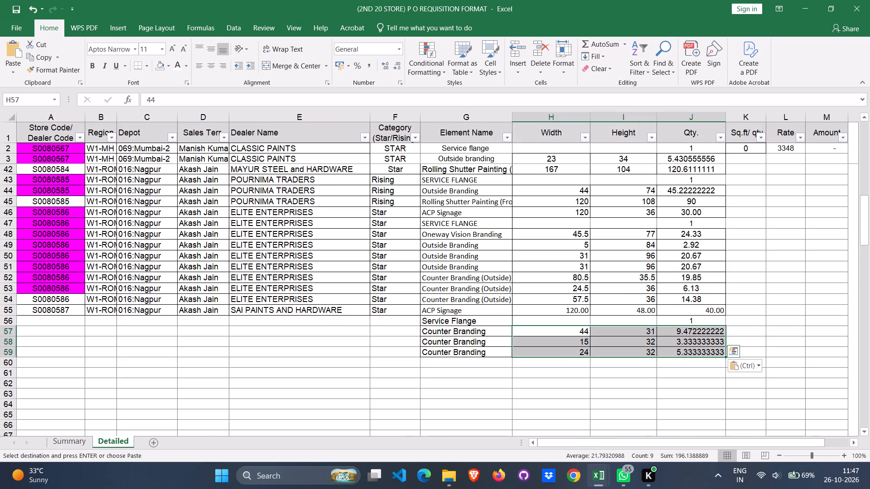
key(alt+Tab)
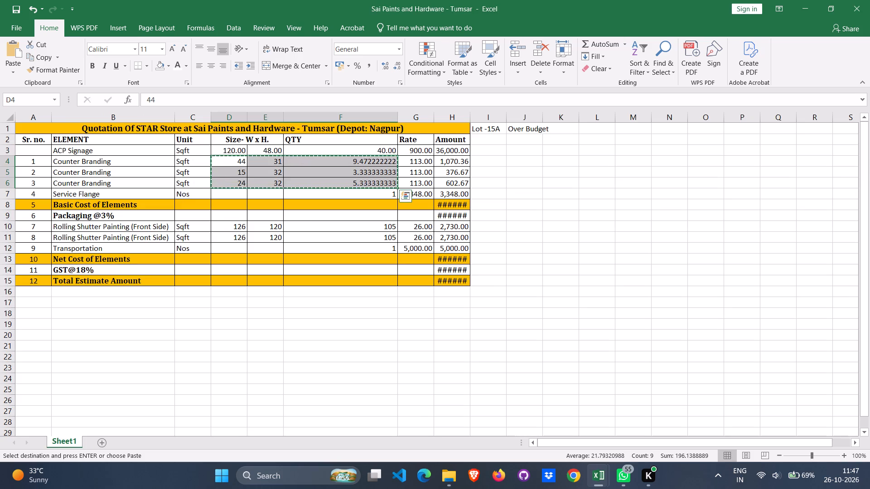
key(alt+Tab)
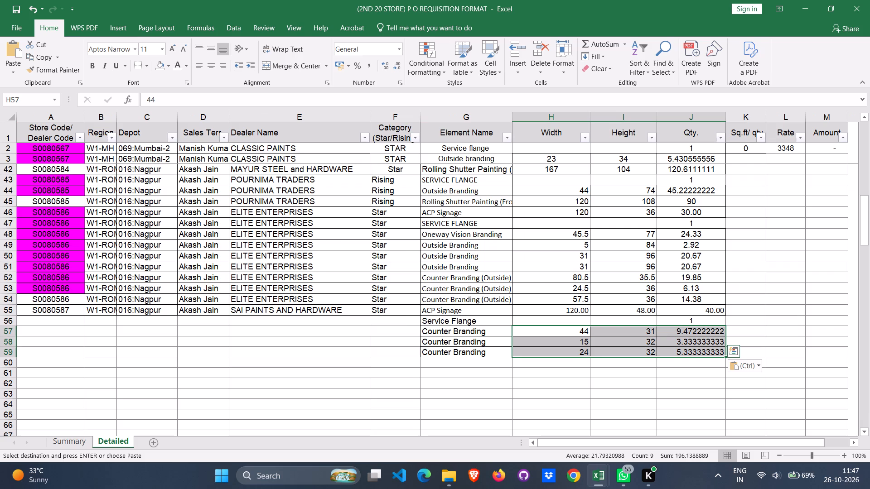
key(ctrl+s)
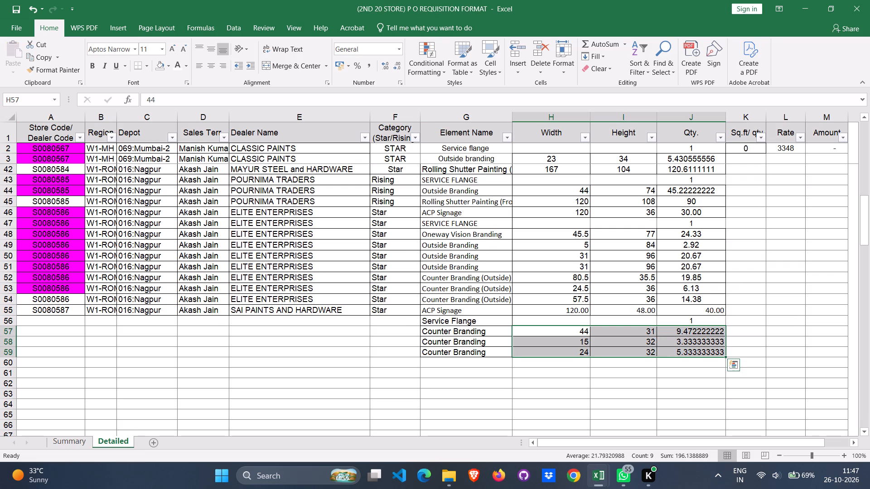
Copy SAI PAINTS AND HARDWARE's dealer details from A55:F55 down through row 59 of the Detailed sheet, and save.
click(54, 310)
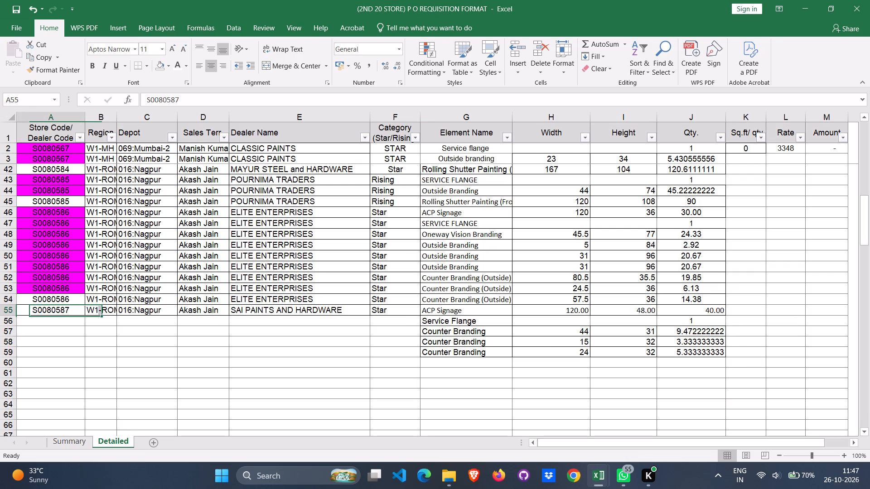
key(shift+Right)
key(shift+Right)
key(shift+Right)
key(shift+Right)
key(shift+Right)
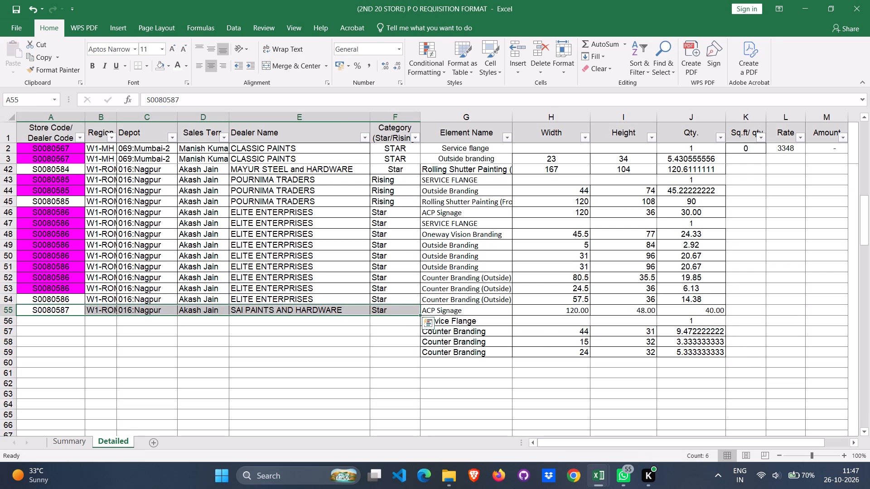
key(ctrl+c)
key(shift+Down)
key(shift+Down)
key(shift+Down)
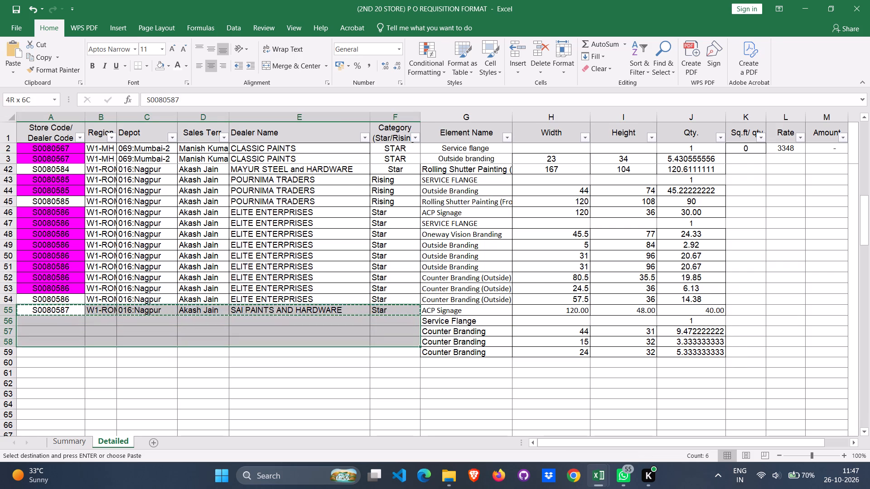
key(shift+Down)
key(ctrl+v)
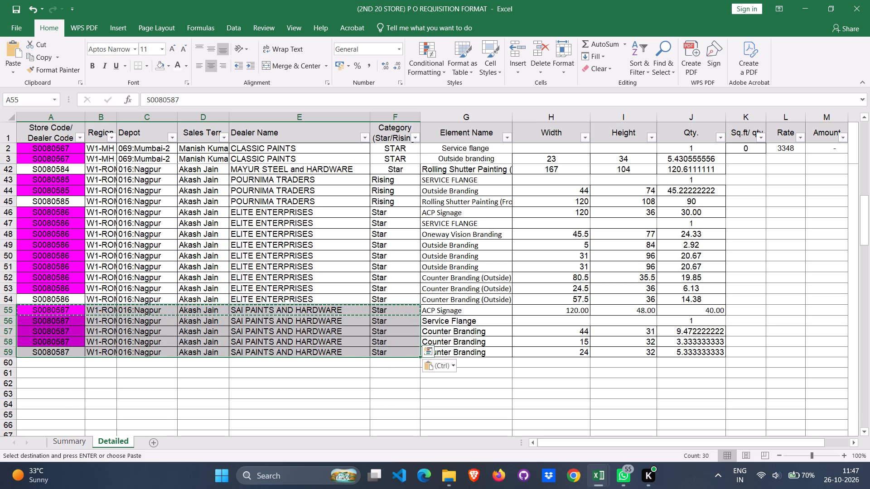
key(ctrl+s)
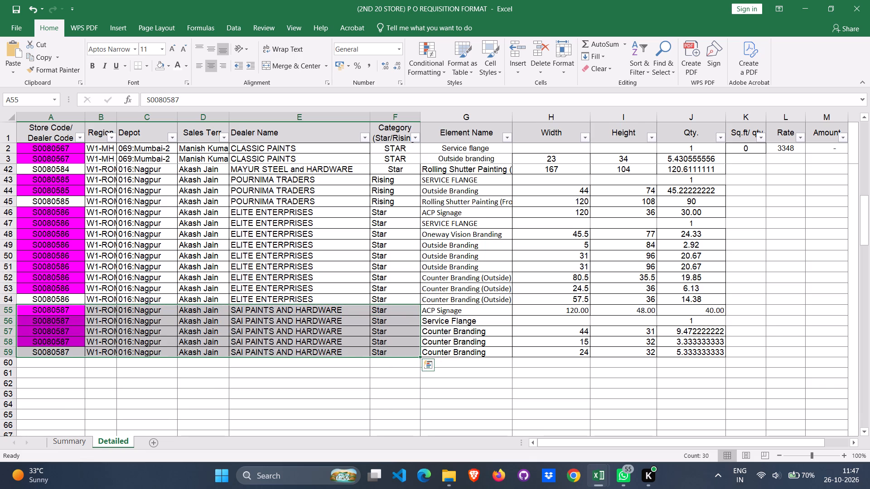
Copy BHARAT TRADERS HARDWARE & ELECTRIC's dealer details from Summary A15:F15 into A60:F60 of the Detailed sheet, closing the Sai Paints estimate.
scroll(333, 372, down, 7)
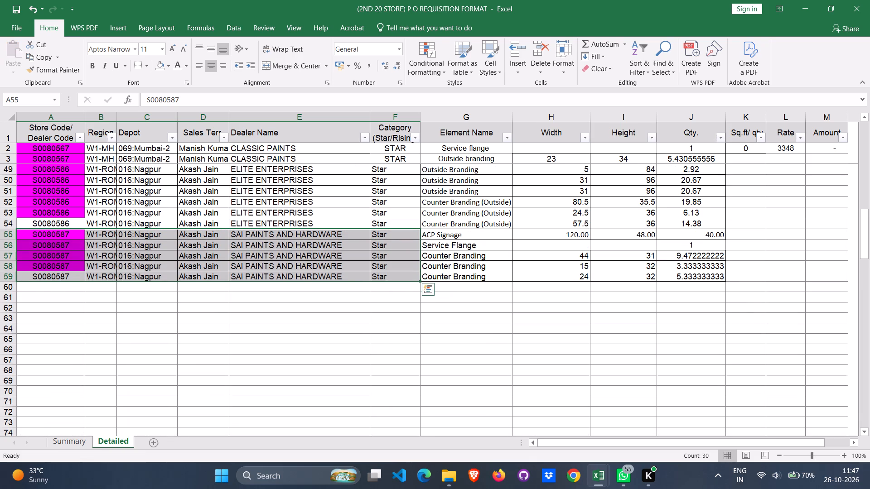
scroll(333, 372, down, 2)
click(56, 268)
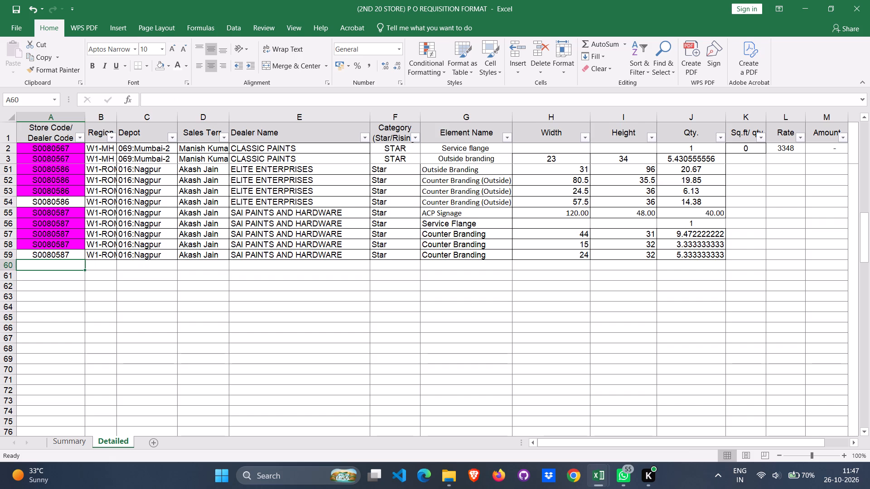
scroll(56, 268, down, 4)
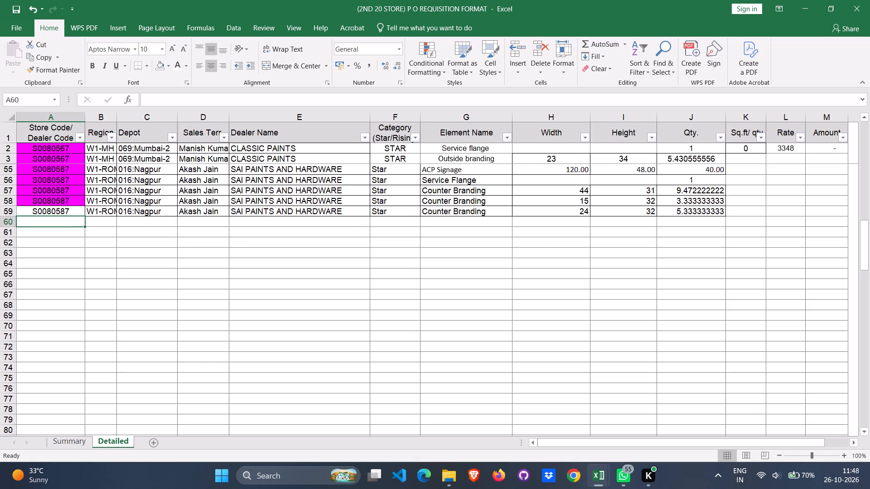
scroll(56, 268, down, 1)
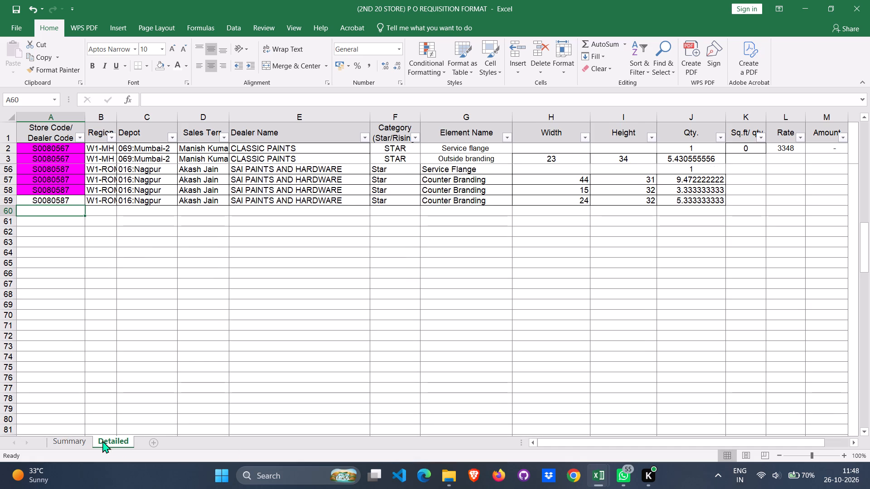
click(63, 440)
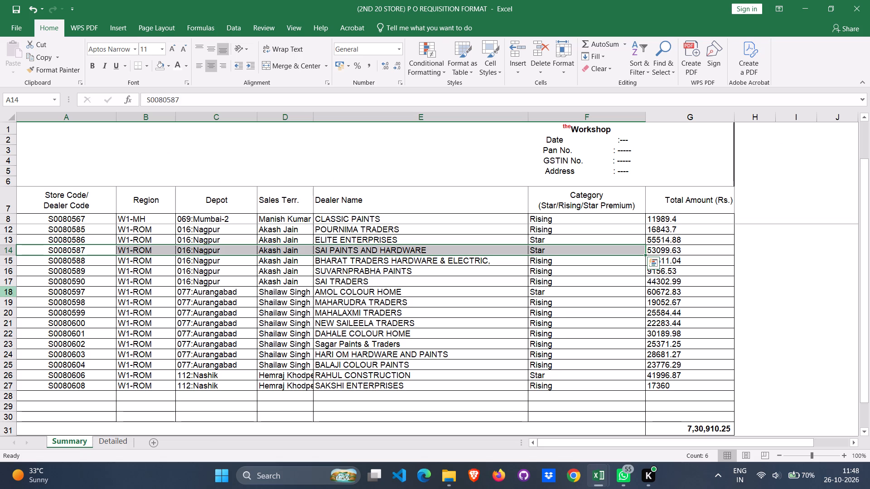
click(10, 260)
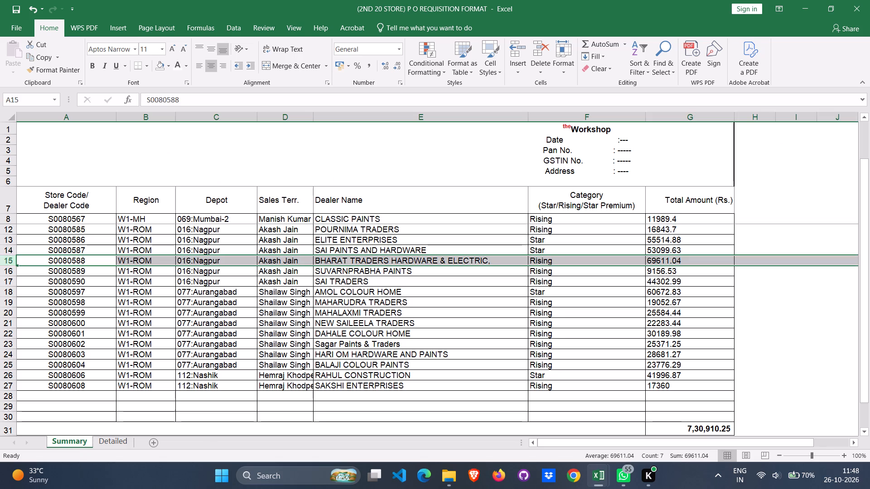
click(37, 260)
key(shift+Right)
key(shift+Right)
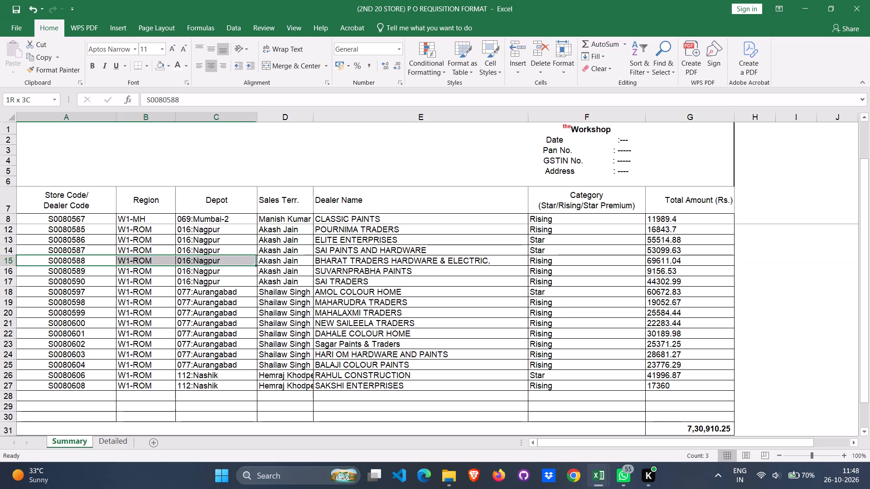
key(shift+Right)
key(shift+Right)
key(shift+Right)
key(ctrl+c)
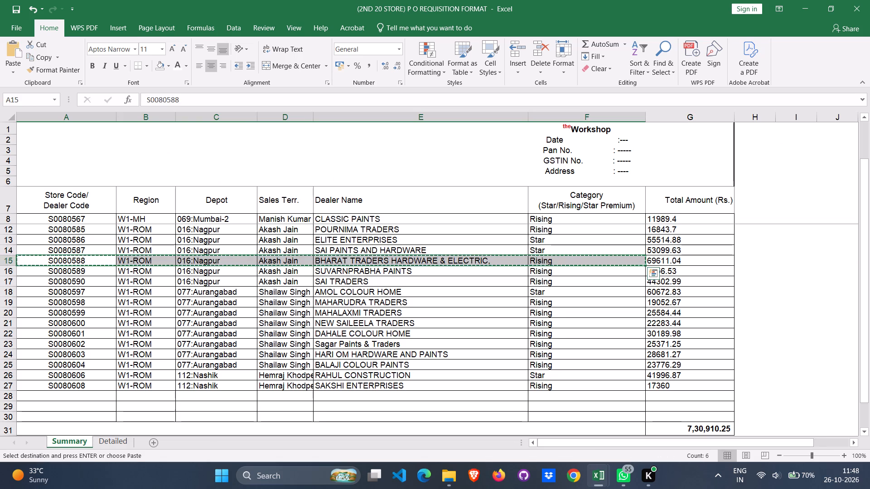
key(alt+Tab)
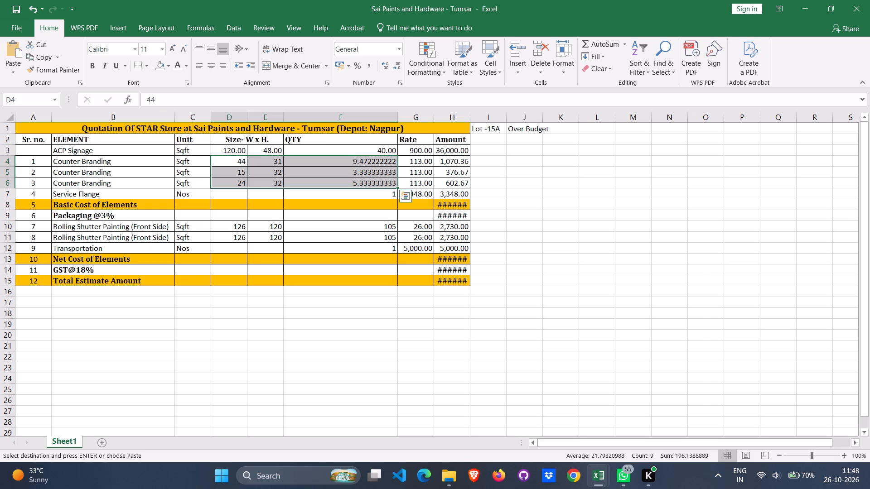
click(855, 0)
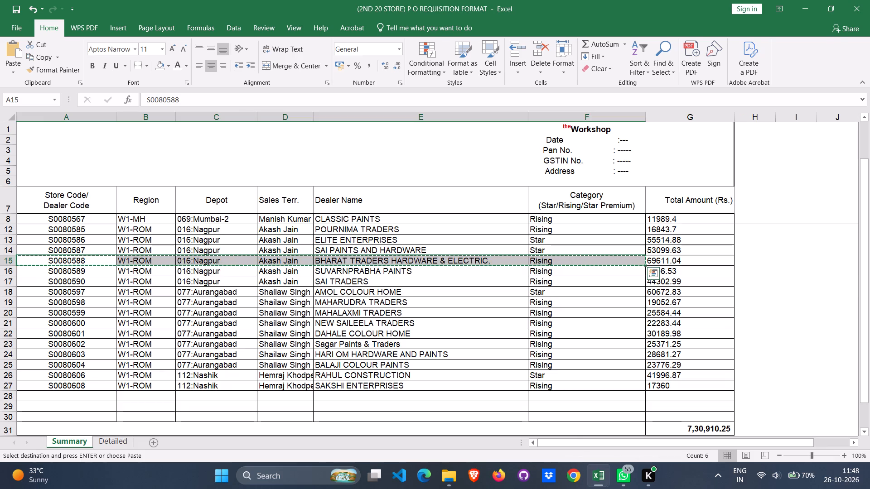
click(108, 441)
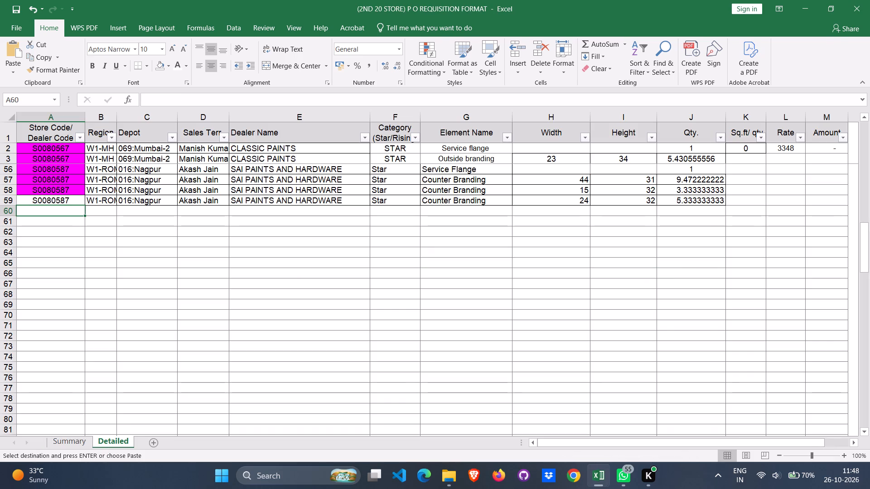
key(ctrl+v)
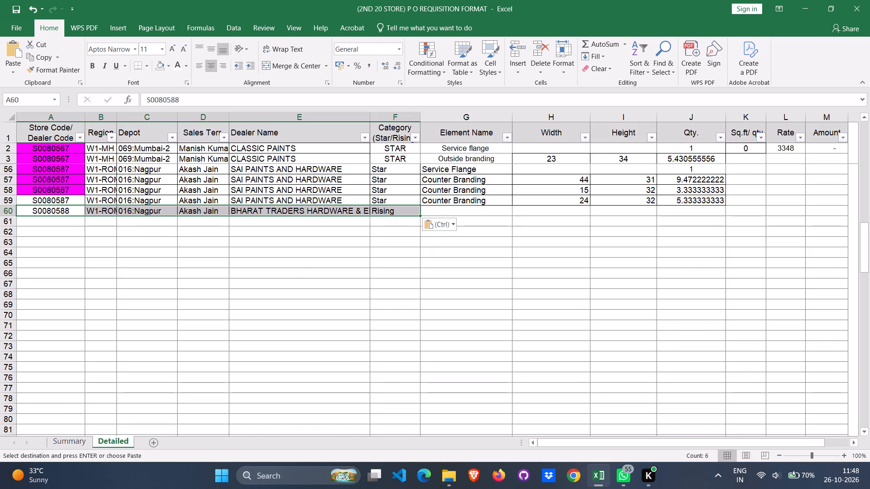
Search the SEPARATAION ESTIMATE folder for BHARAT and open the BHARAT TRADERS HARDWARE & ELECTRIC estimate.
click(470, 215)
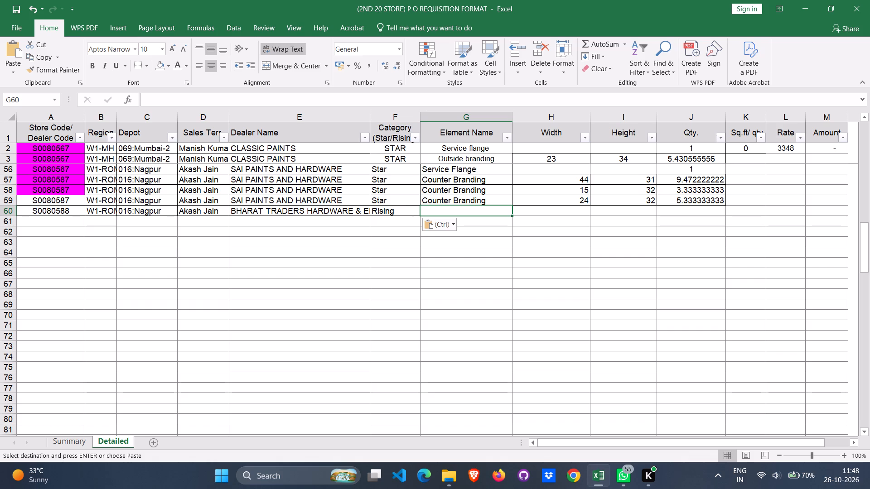
key(alt+Tab)
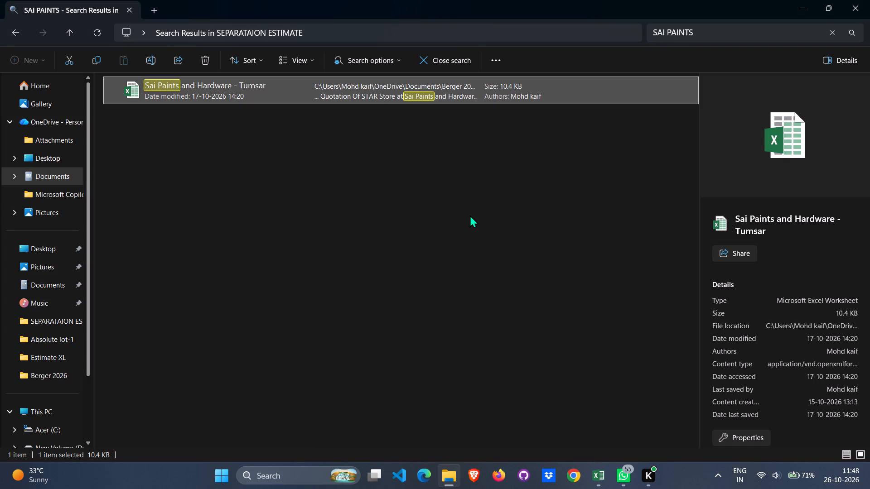
click(833, 28)
text(BHARAT)
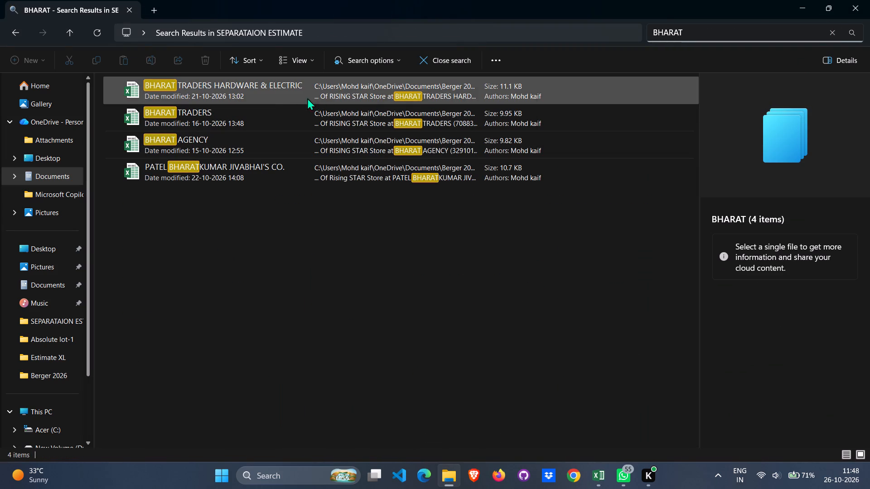
double_click(266, 91)
key(alt+Tab)
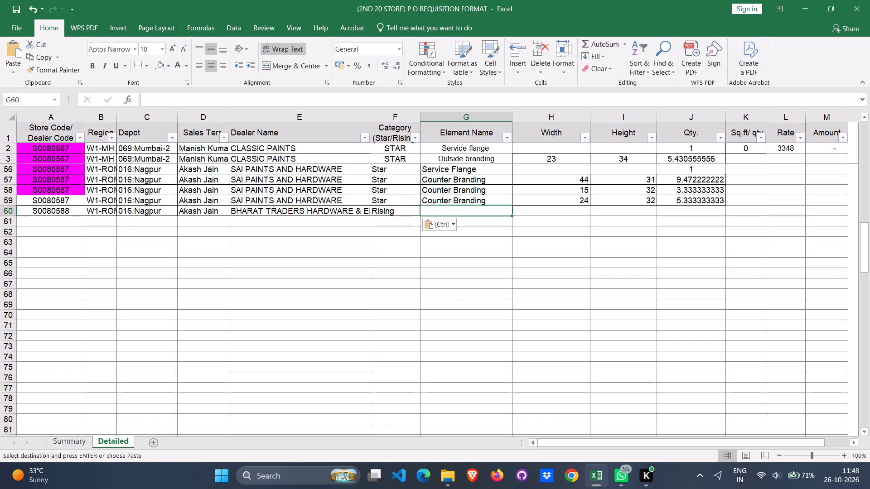
double_click(293, 208)
click(293, 208)
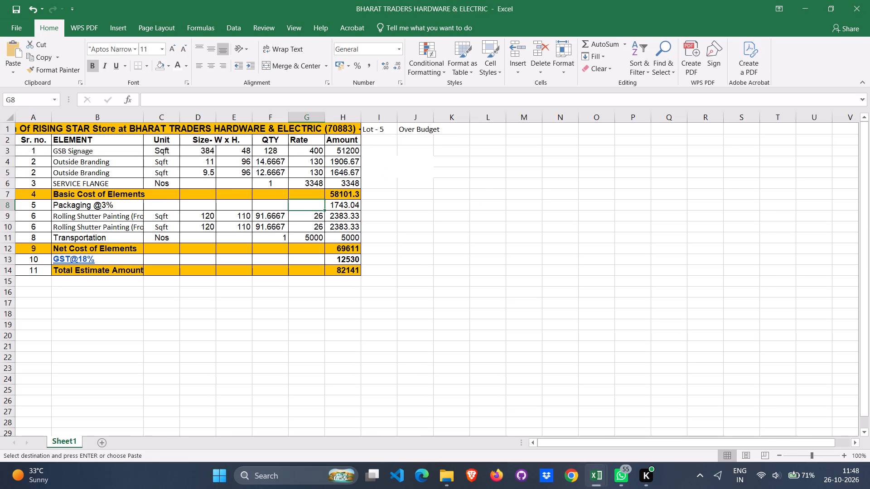
key(alt+Tab)
double_click(293, 208)
key(alt+Tab)
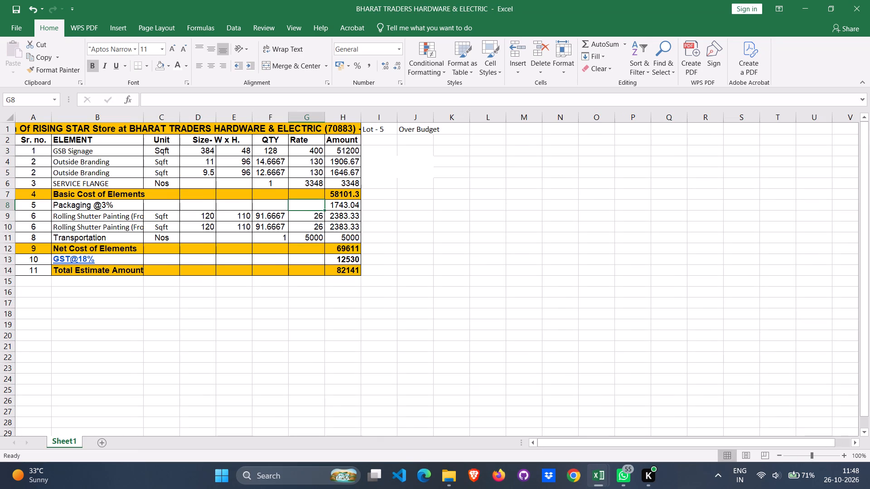
Copy the GSB Signage element name from estimate cell B3 into G60 of the requisition's Detailed sheet.
click(105, 153)
key(ctrl+c)
key(alt+Tab)
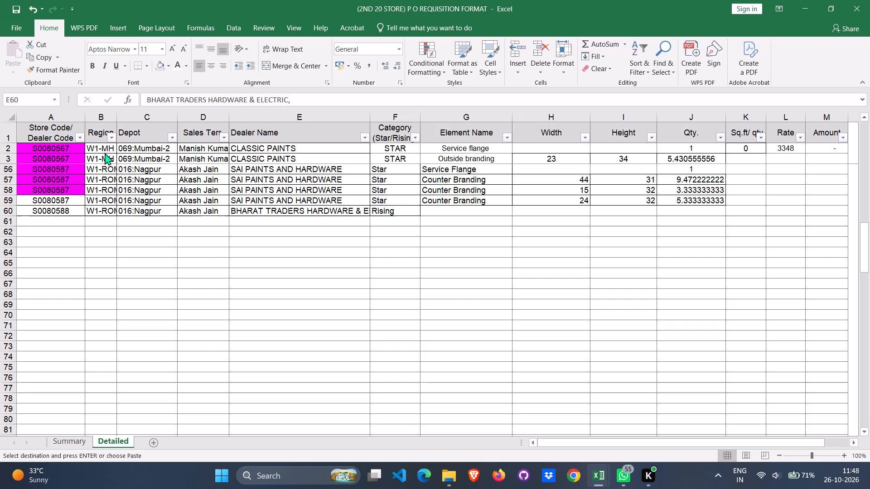
click(480, 212)
key(ctrl+v)
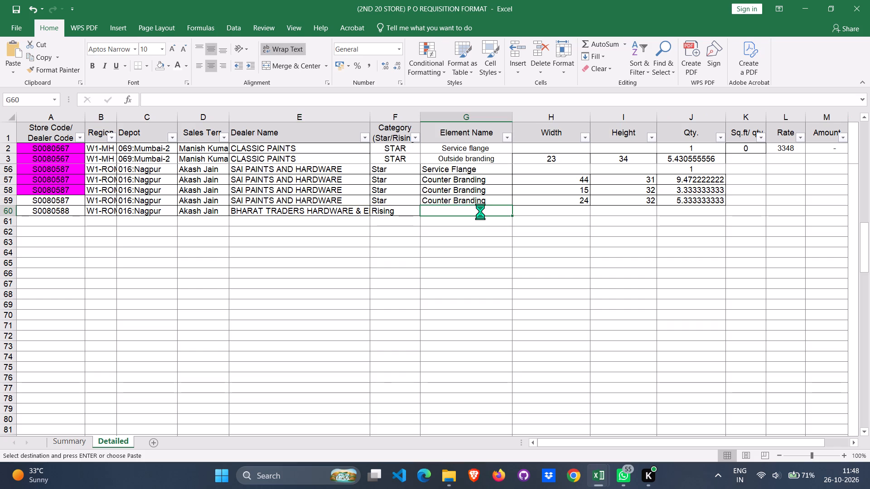
Copy the GSB Signage width, height and quantity (384, 48, 128) from estimate D3:F3 into H60:J60 of the Detailed sheet.
key(alt+Tab)
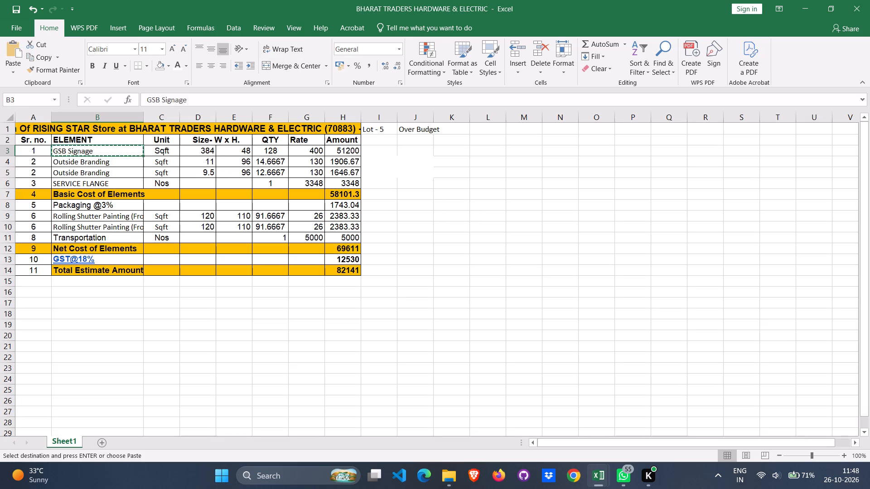
click(190, 151)
key(shift+Right)
key(shift+Right)
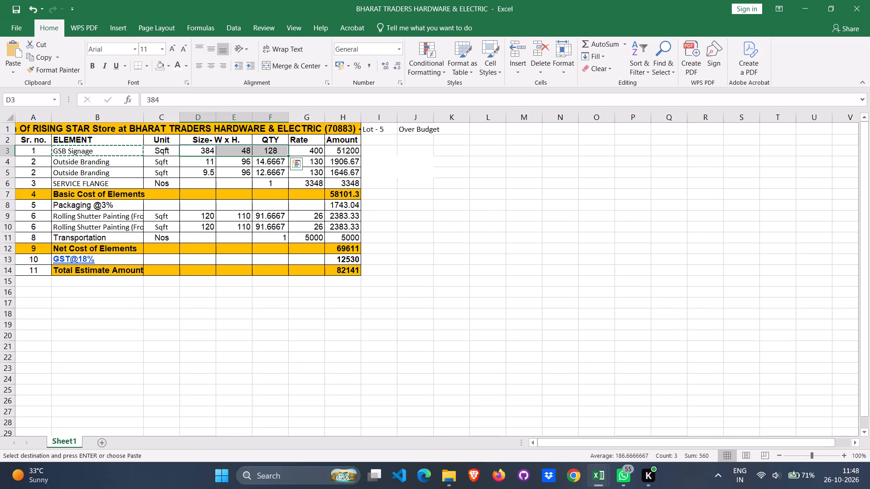
key(ctrl+c)
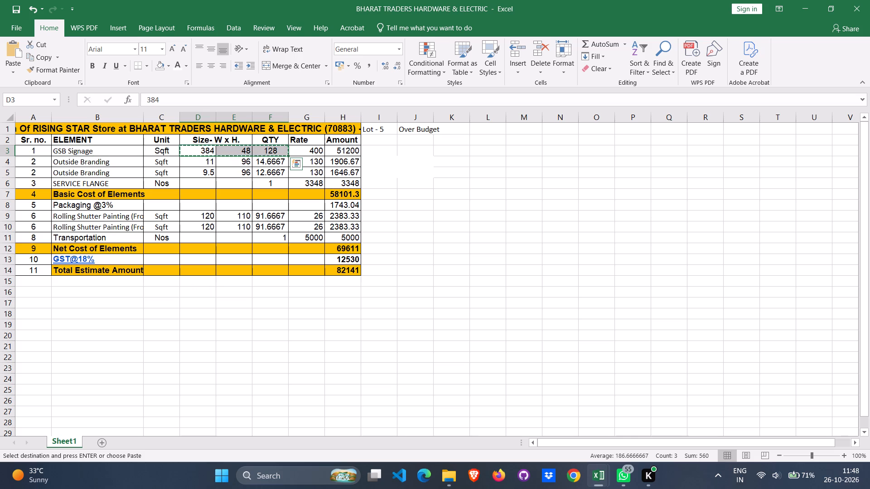
key(alt+Tab)
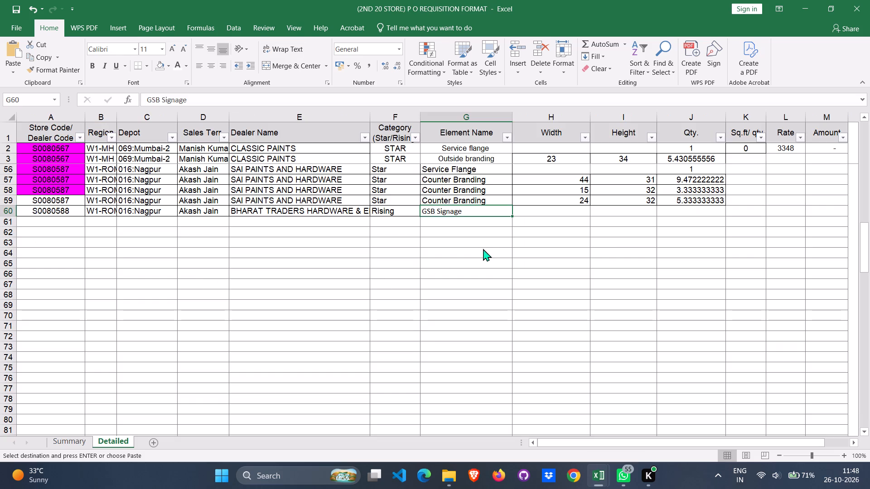
click(552, 211)
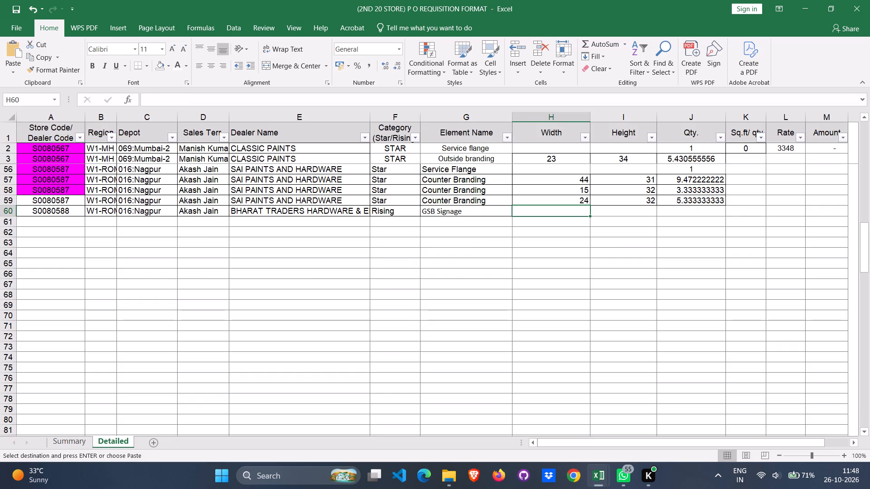
key(ctrl+v)
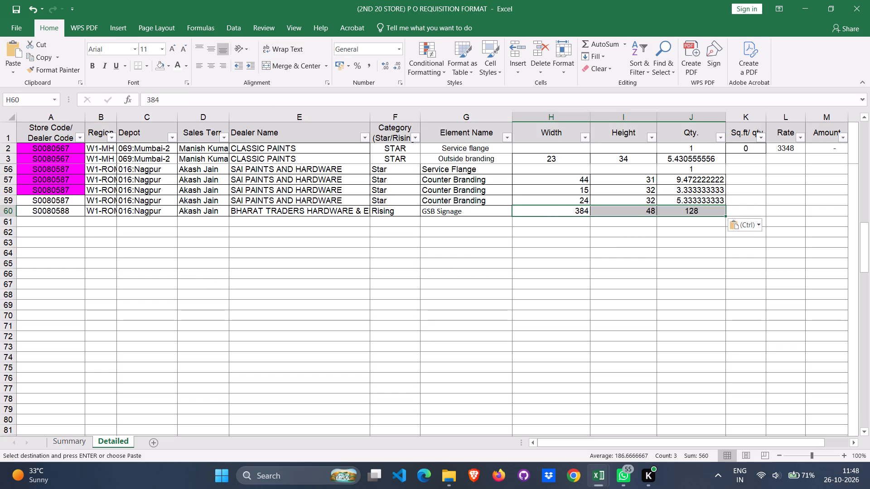
Copy the SERVICE FLANGE element name from estimate cell B6 into G61 of the Detailed sheet, enter quantity 1 in J61, and save.
key(alt+Tab)
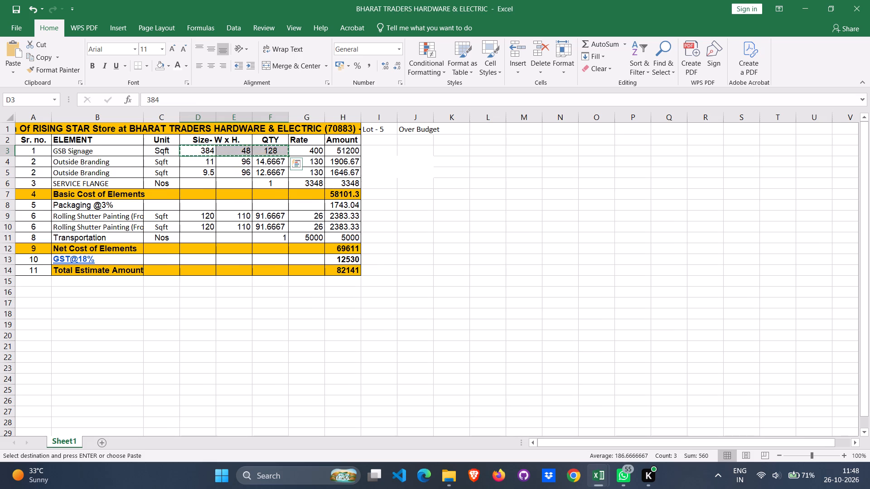
click(118, 182)
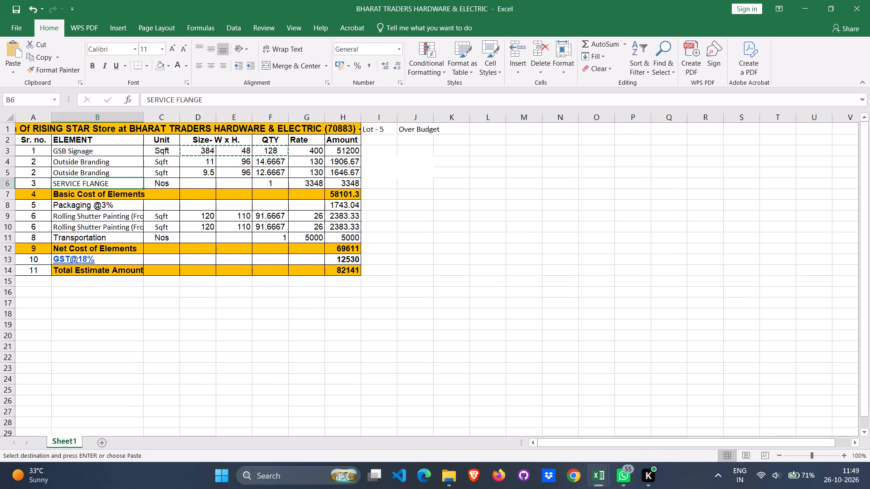
key(ctrl+c)
key(alt+Tab)
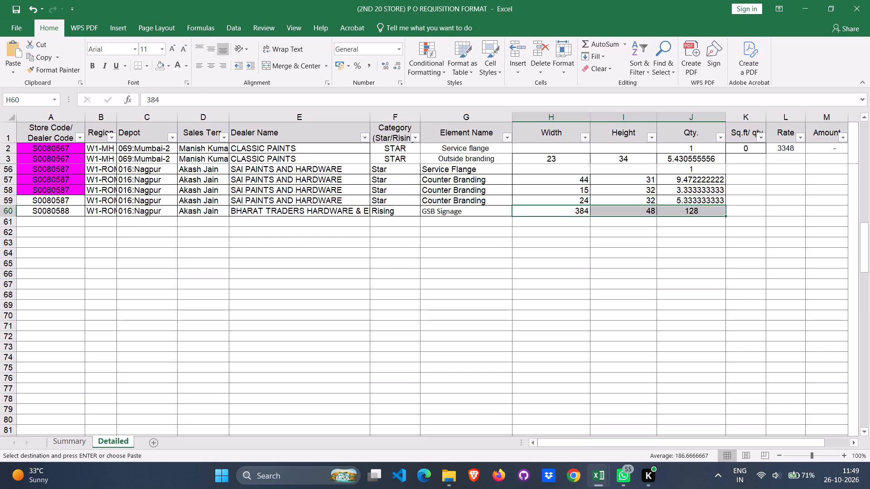
click(457, 226)
key(ctrl+v)
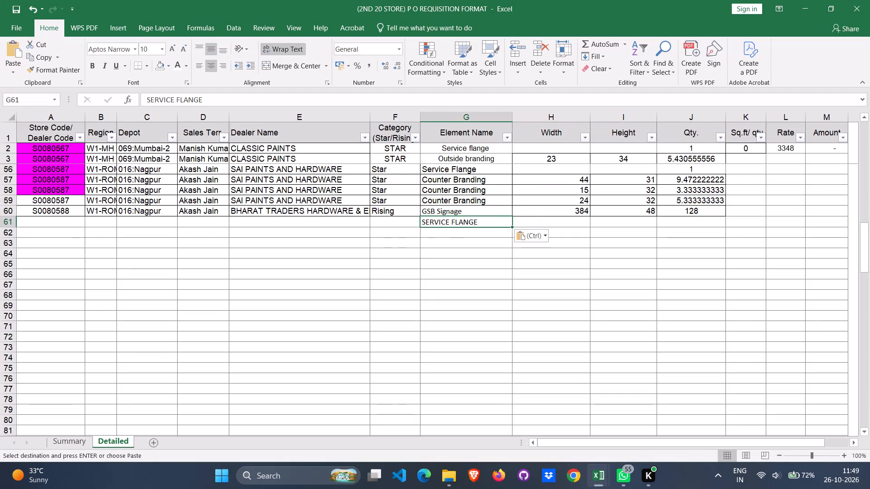
click(696, 222)
key(1)
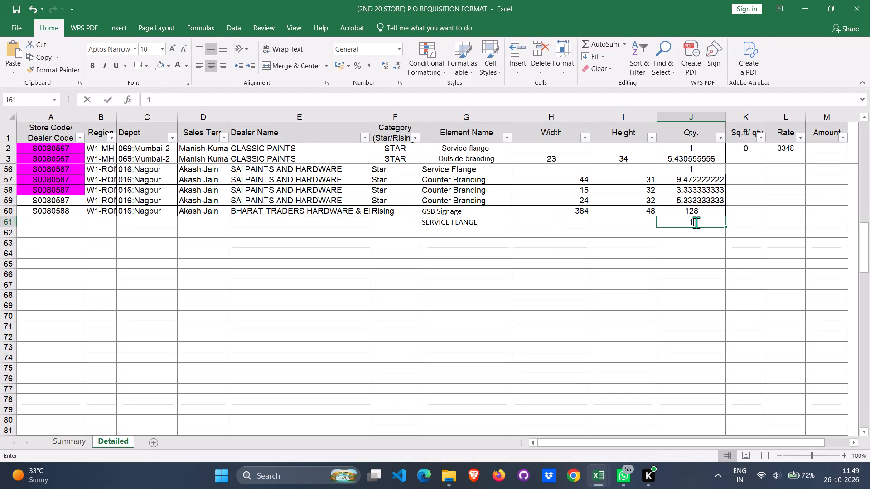
key(ctrl+s)
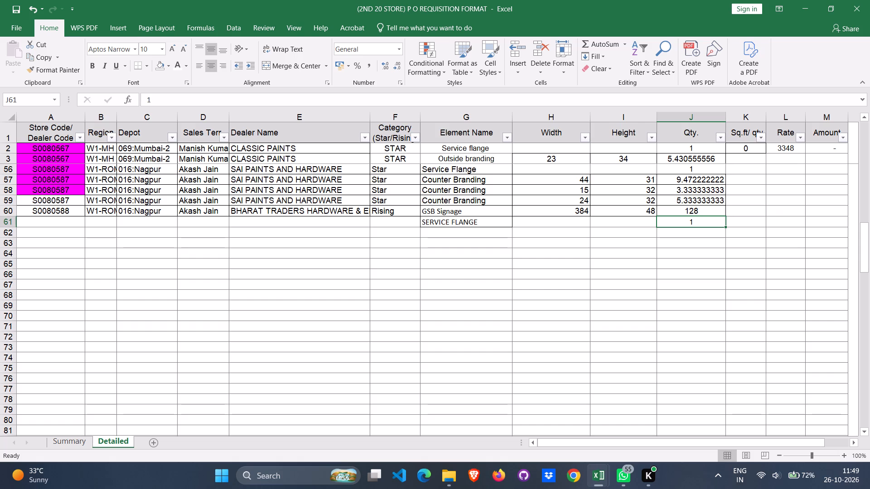
Copy the two Outside Branding element names from estimate cells B4:B5 into G62:G63 of the requisition's Detailed sheet.
key(alt+Tab)
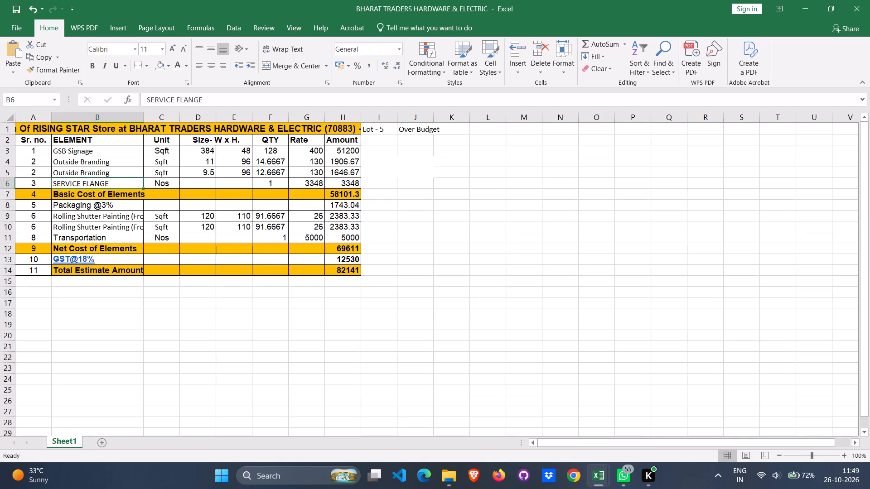
click(107, 161)
key(shift+Down)
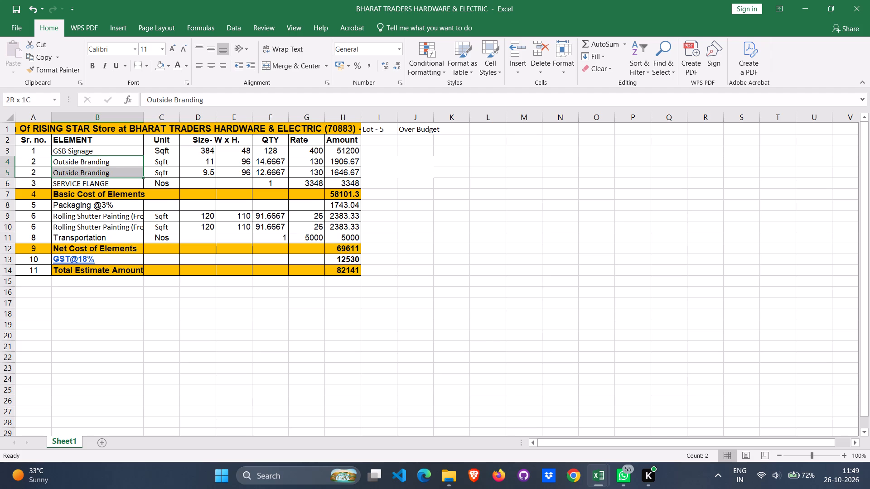
key(ctrl+c)
key(alt+Tab)
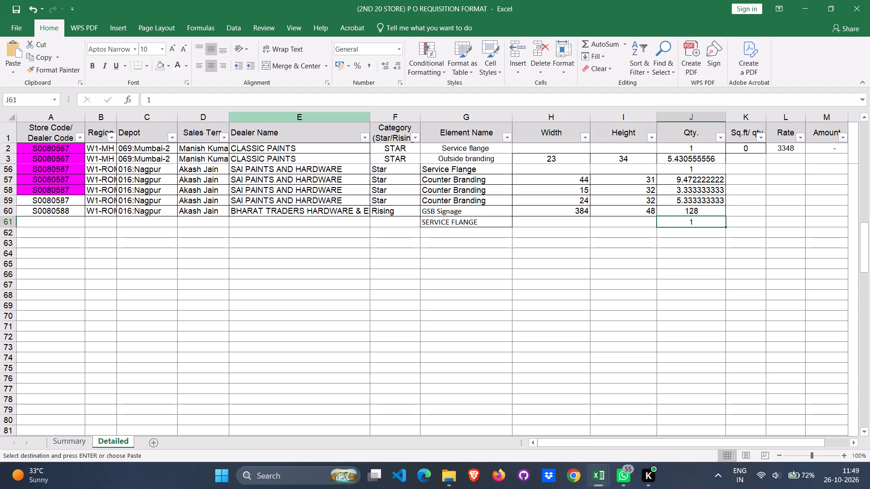
click(463, 234)
key(ctrl+v)
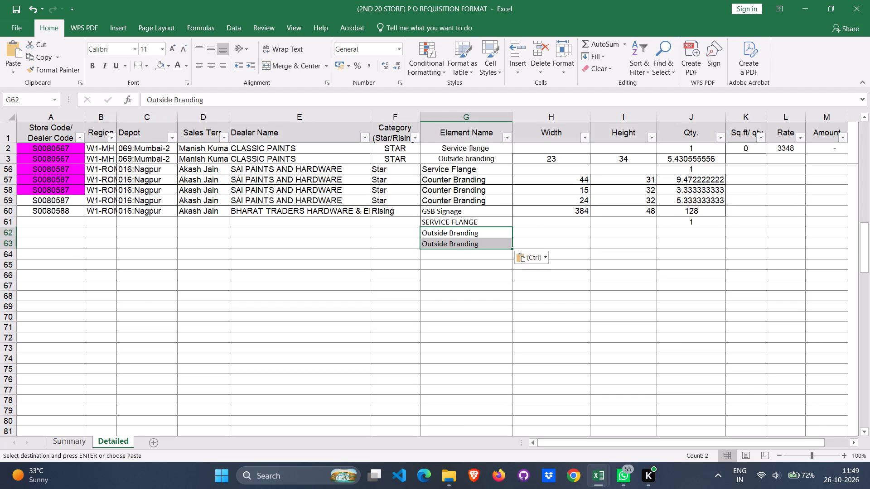
Copy the Outside Branding sizes and quantities (11 x 96, 14.6667; 9.5 x 96, 12.6667) from estimate D4:F5 into H62:J63 of the Detailed sheet and save.
key(alt+Tab)
click(192, 161)
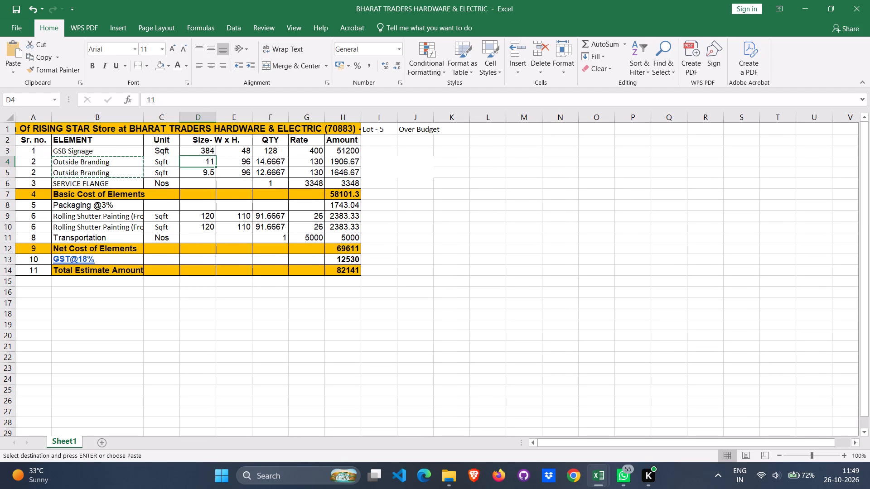
key(shift+Down)
key(shift+Right)
key(shift+Right)
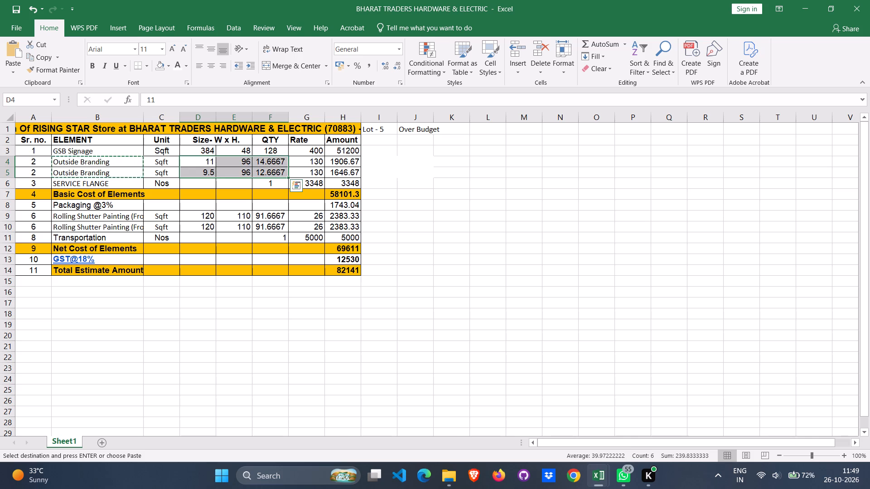
key(ctrl+c)
key(alt+Tab)
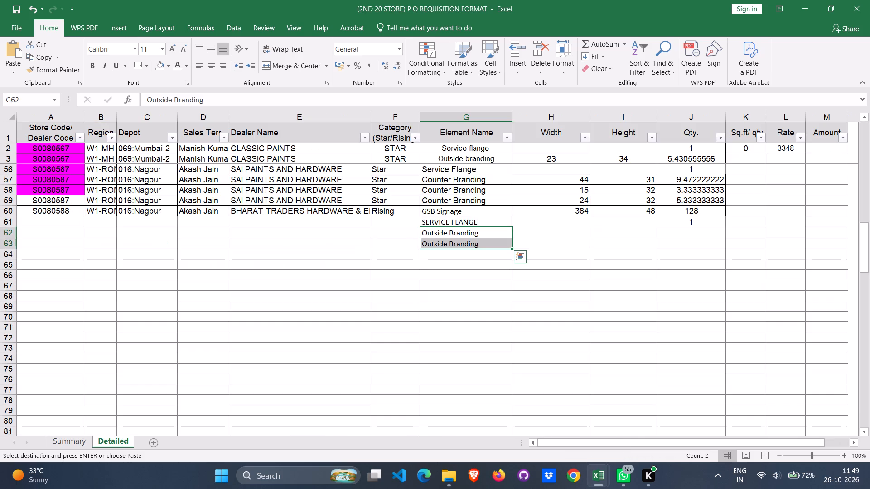
key(Right)
key(ctrl+v)
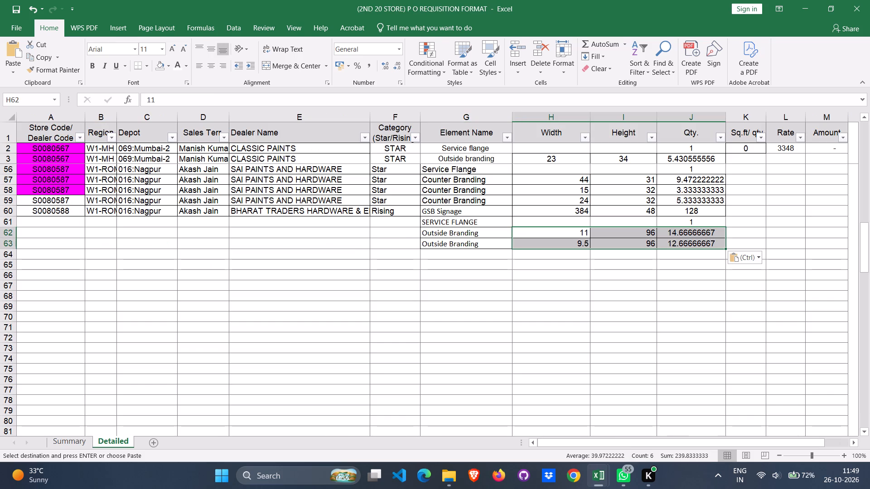
key(alt+Tab)
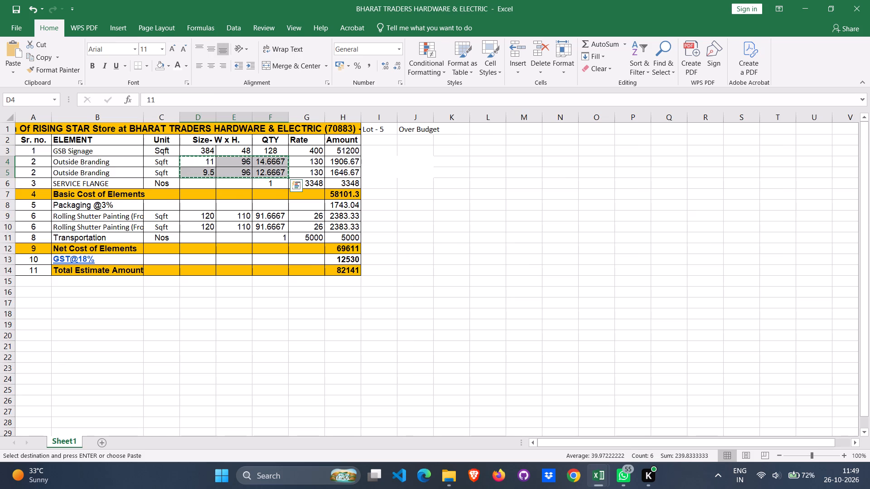
key(alt+Tab)
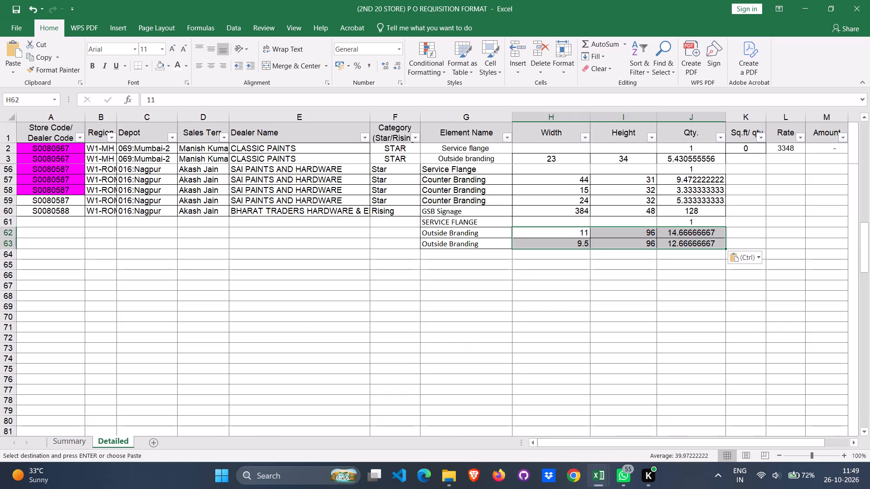
key(alt+Tab)
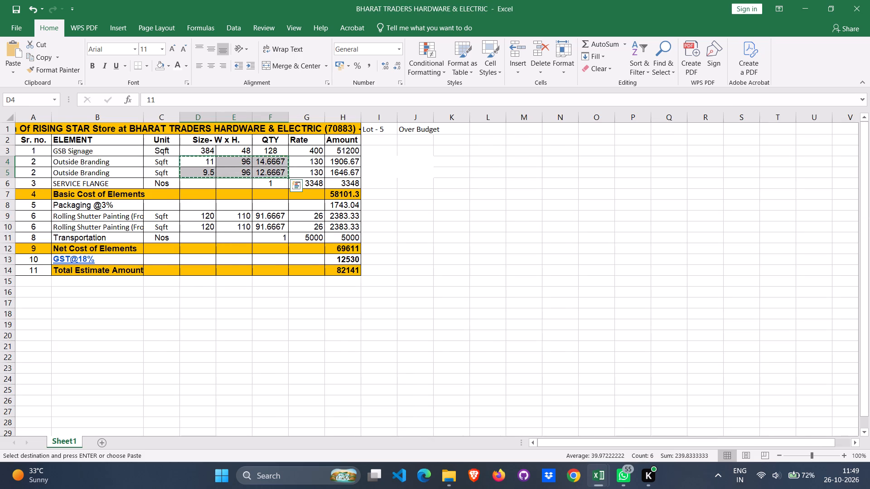
key(alt+Tab)
key(alt+Tab)
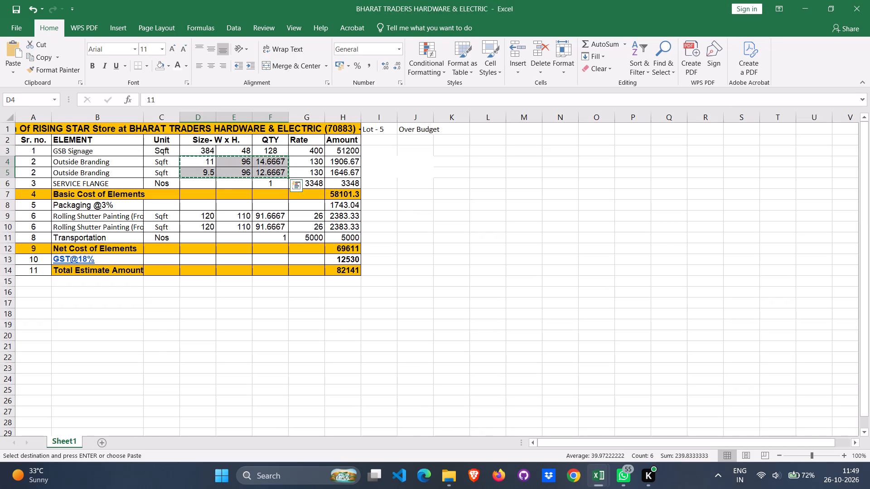
key(alt+Tab)
key(ctrl+s)
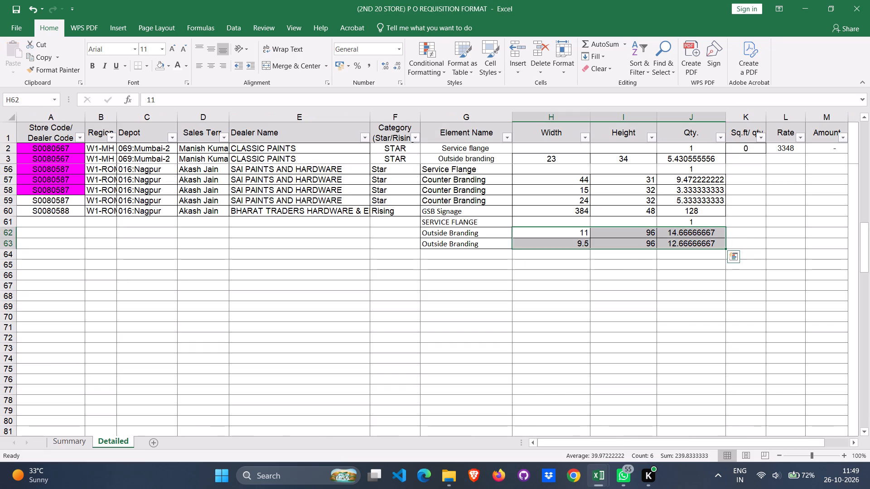
Copy the two Rolling Shutter Painting (Front Side) element names from estimate cells B9:B10 into G64:G65 of the Detailed sheet.
key(alt+Tab)
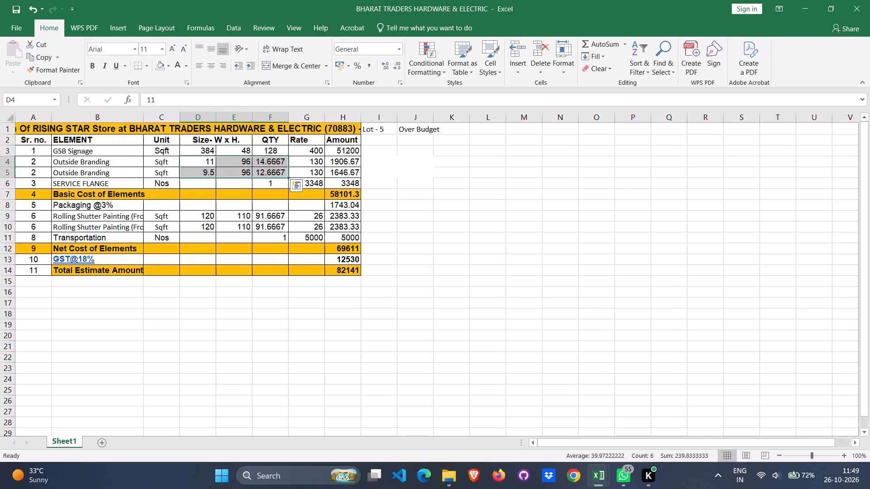
click(112, 213)
key(shift+Down)
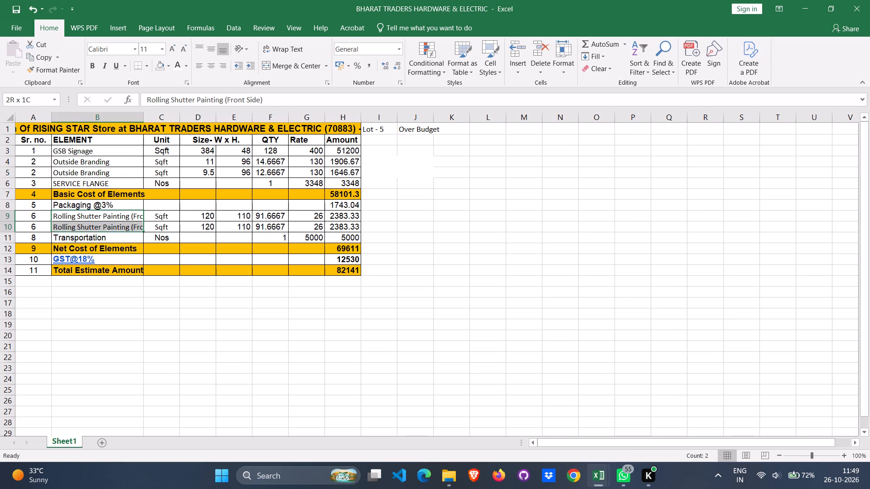
key(ctrl+c)
key(alt+Tab)
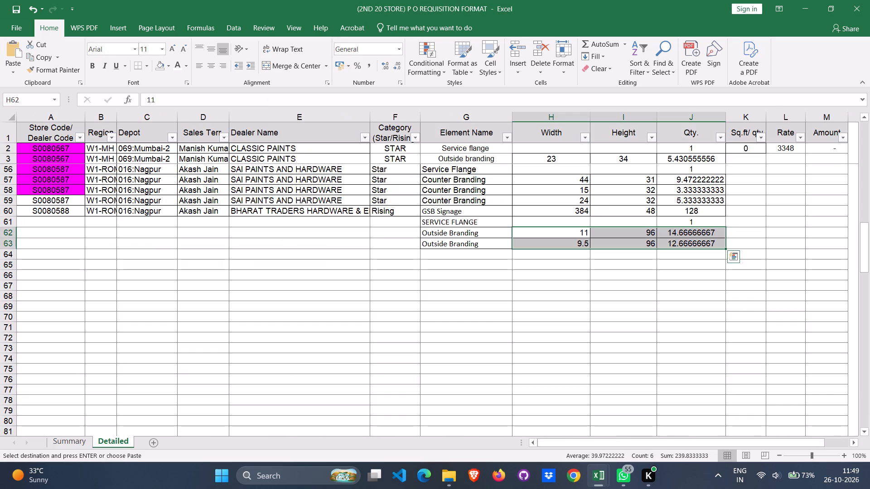
key(Down)
key(Down)
key(Left)
key(ctrl+v)
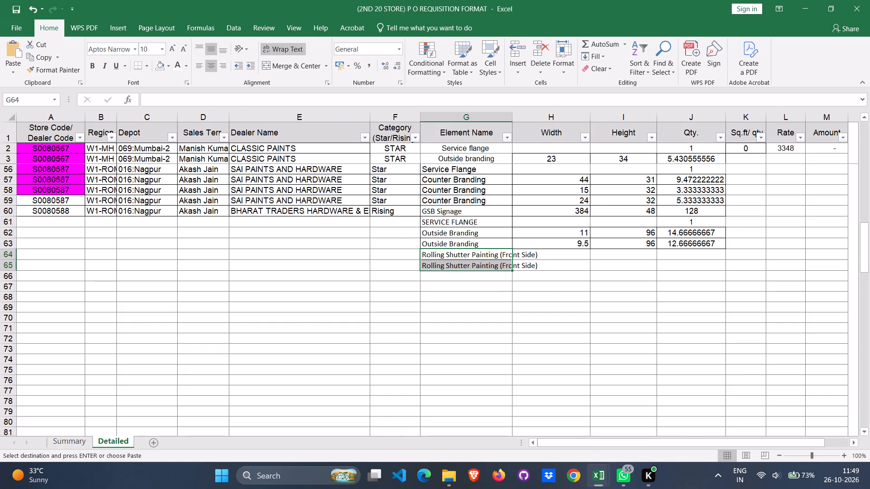
Copy both Rolling Shutter Painting sizes and quantities (120 x 110, 91.6667) from estimate D9:F10 into H64:J65 of the Detailed sheet and save.
key(Right)
key(alt+Tab)
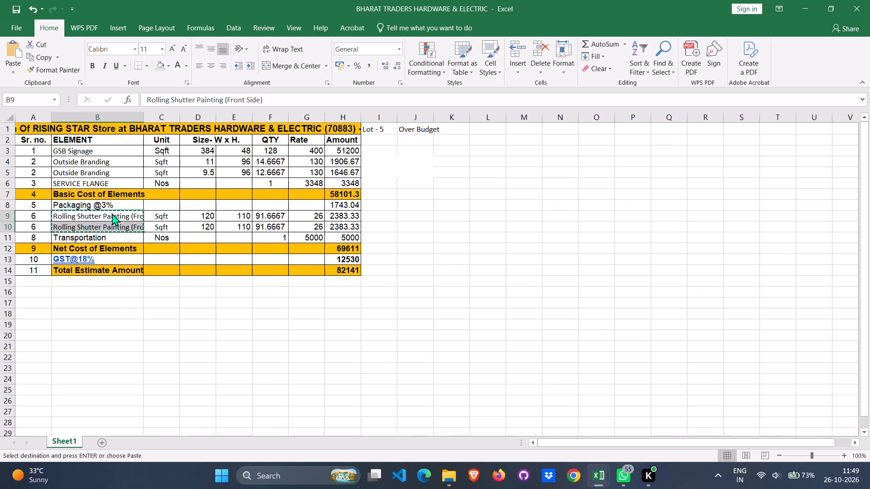
key(Right)
key(Right)
key(shift+Down)
key(shift+Right)
key(shift+Right)
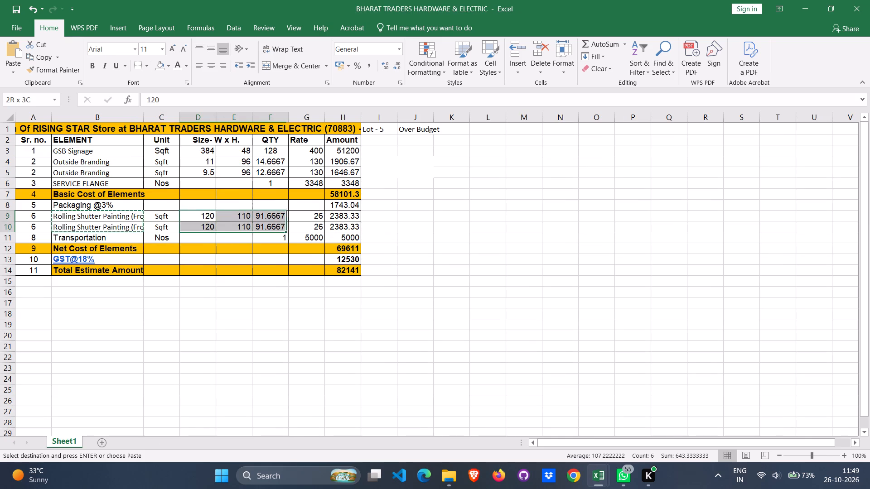
key(ctrl+c)
key(alt+Tab)
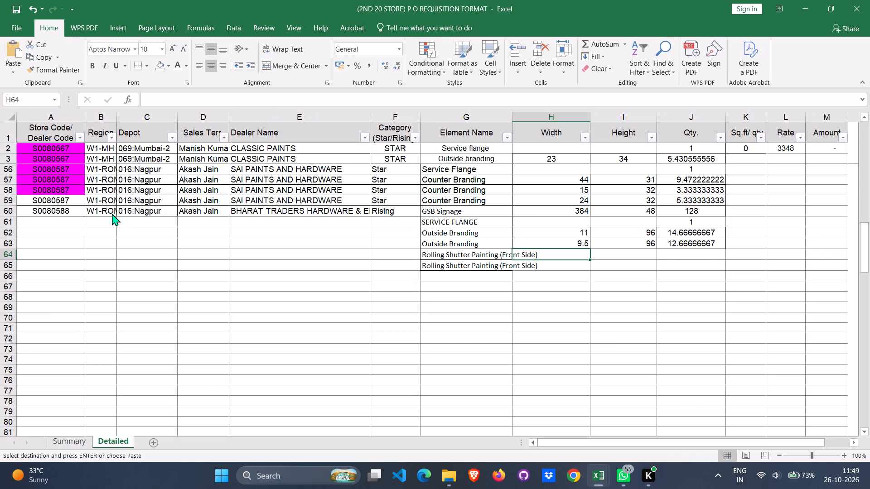
key(ctrl+v)
key(ctrl+s)
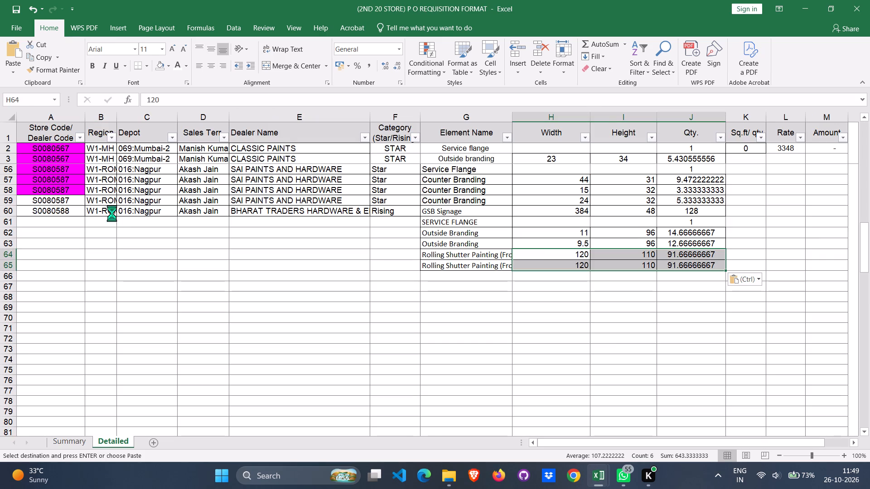
key(alt+Tab)
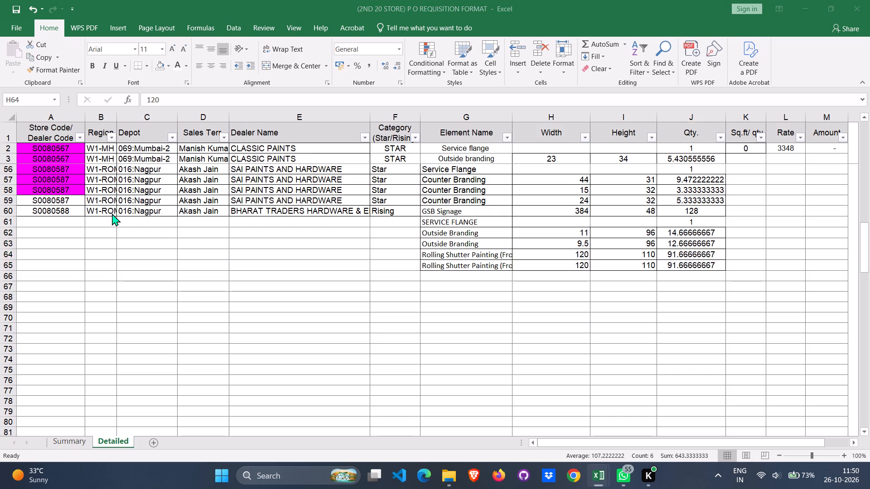
key(alt+Tab)
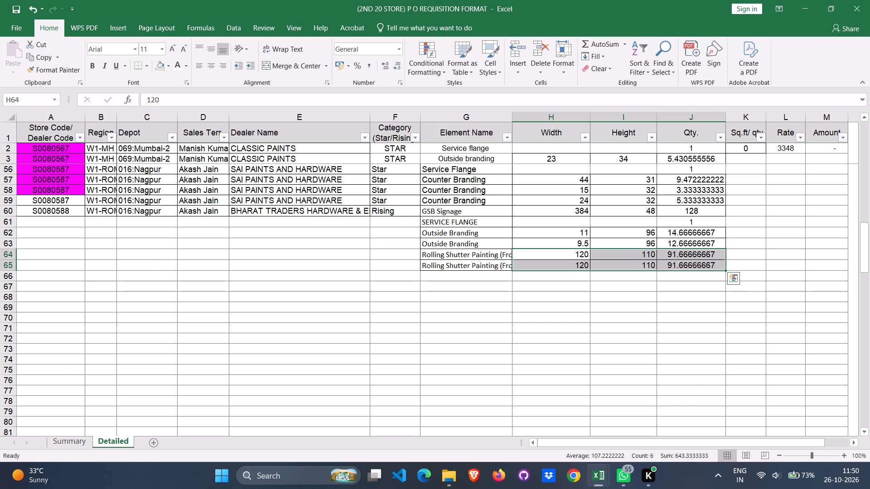
Copy the BHARAT TRADERS HARDWARE & ELECTRIC dealer details in A60:F60 down through row 65 of the Detailed sheet and save.
key(Left)
key(Left)
key(Left)
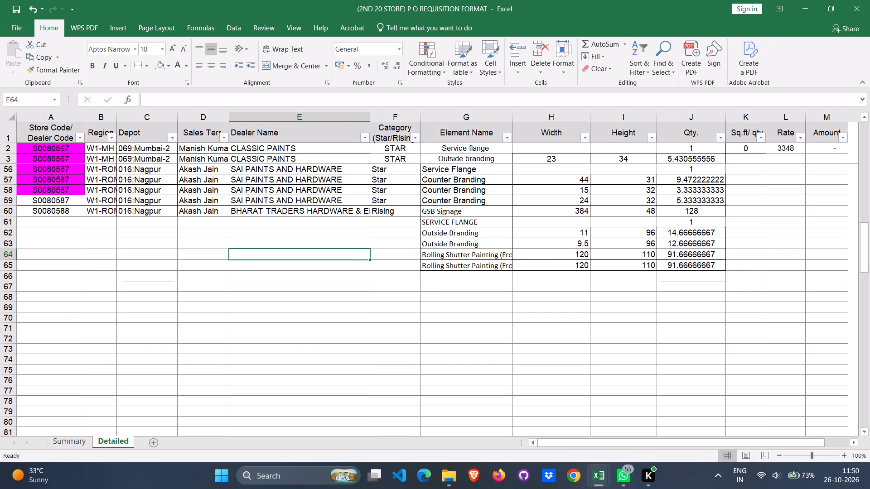
click(60, 211)
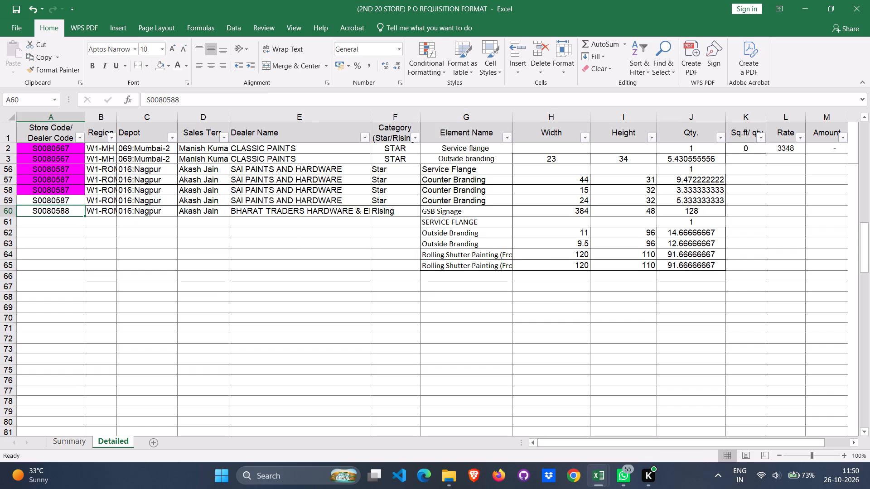
key(shift+Right)
key(shift+Right)
key(shift+Right)
key(shift+Right)
key(shift+Right)
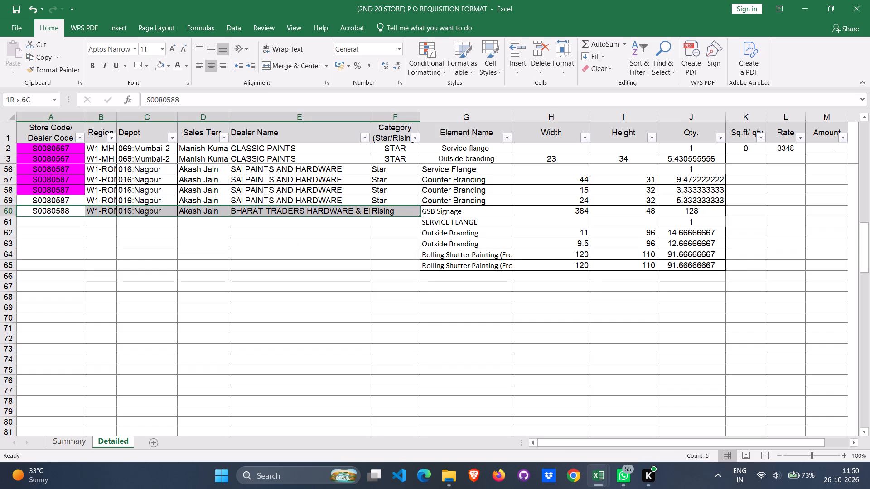
key(shift+Down)
key(shift+Up)
key(ctrl+c)
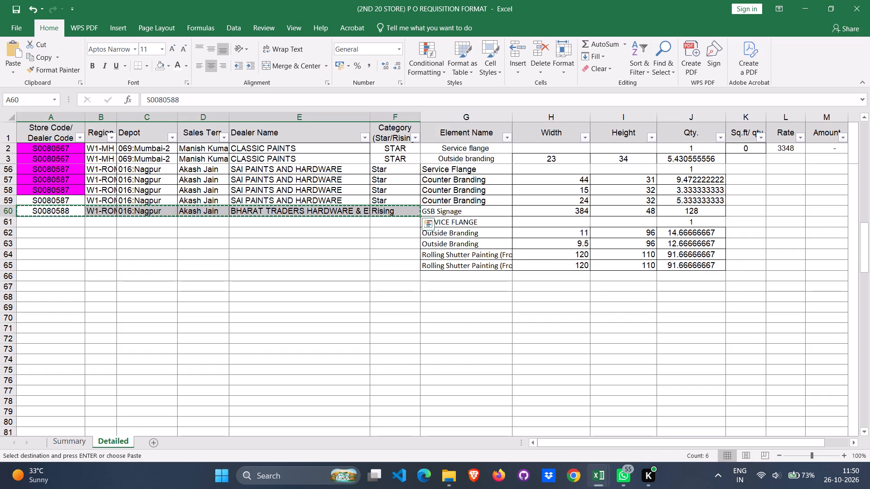
key(shift+Down)
key(shift+Down)
key(shift+Down)
key(shift+Down)
key(shift+Down)
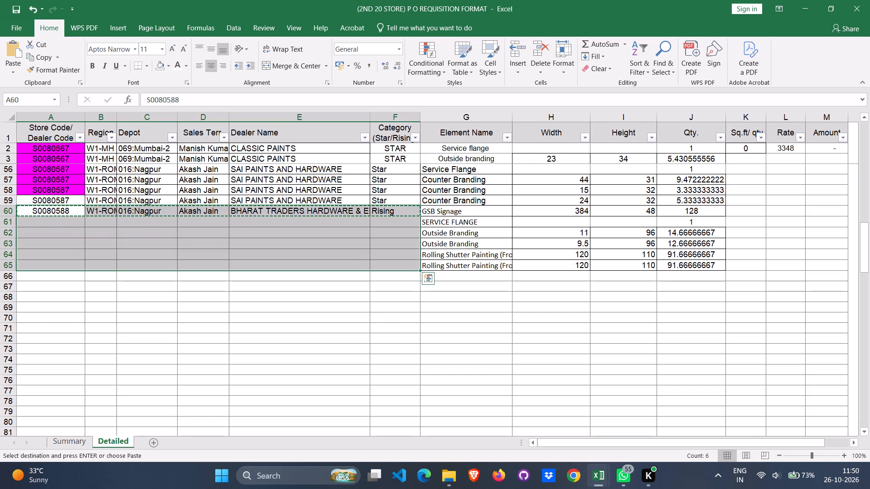
key(ctrl+v)
key(ctrl+s)
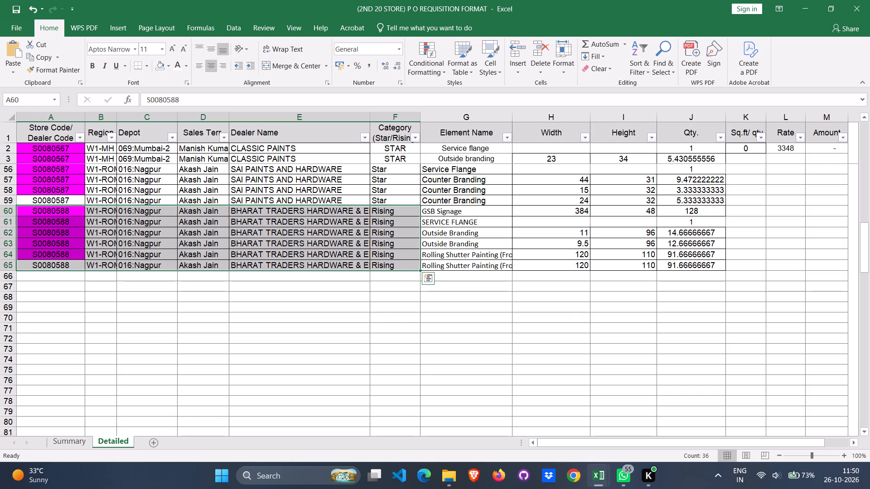
Copy the SUVARNPRABHA PAINTS dealer details from Summary A16:F16 into A66:F66 of the Detailed sheet, closing the BHARAT TRADERS HARDWARE & ELECTRIC estimate.
click(53, 277)
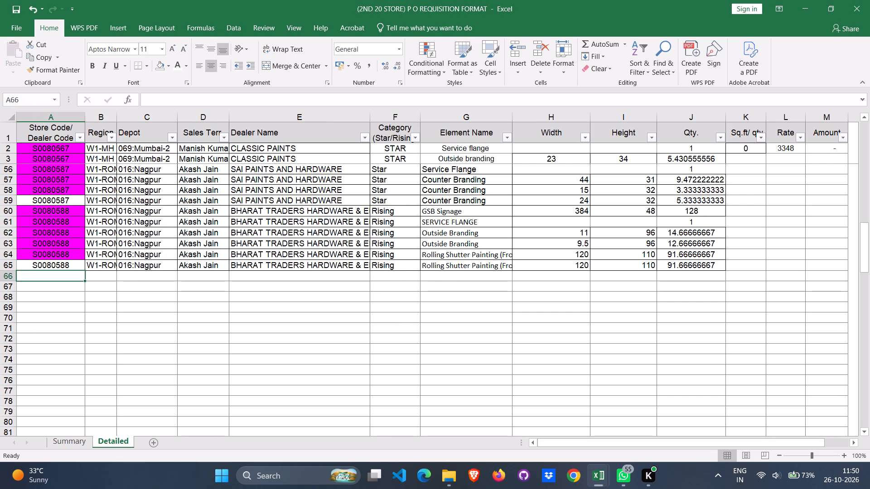
scroll(53, 277, down, 6)
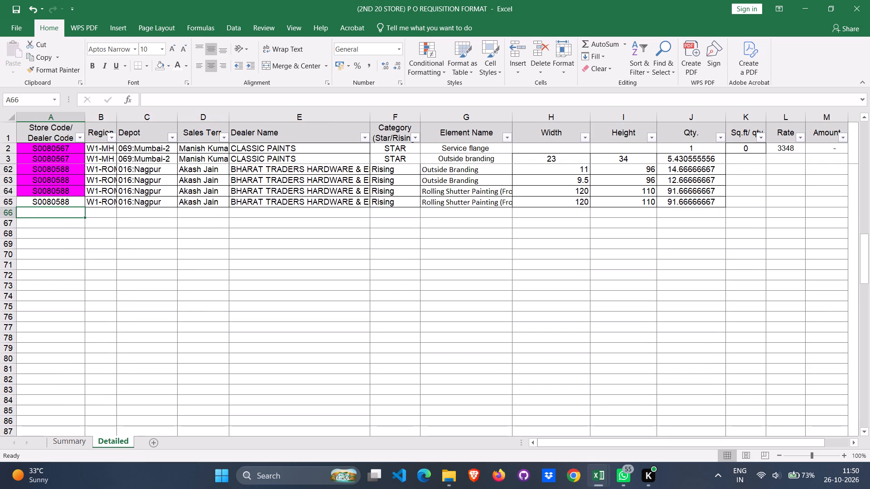
click(62, 444)
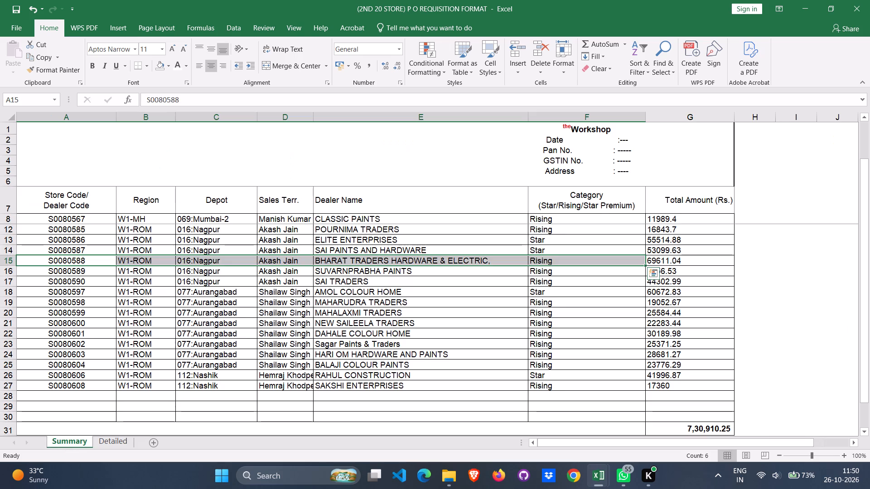
click(7, 273)
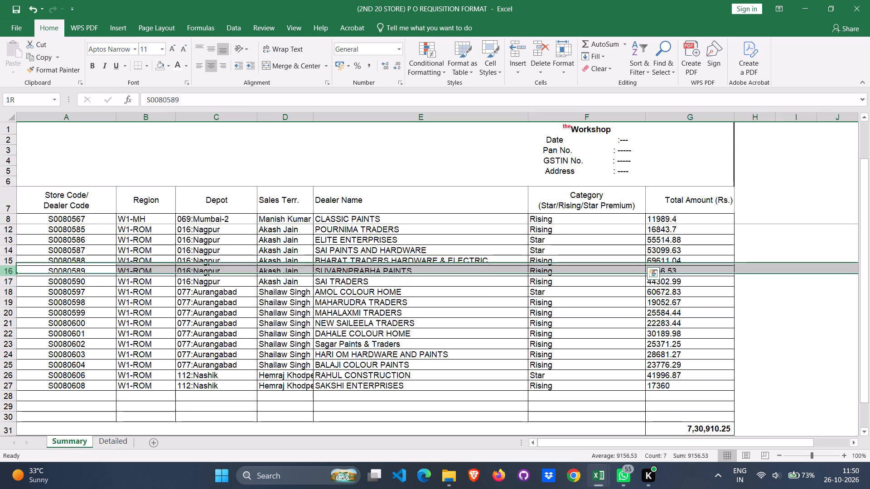
click(31, 270)
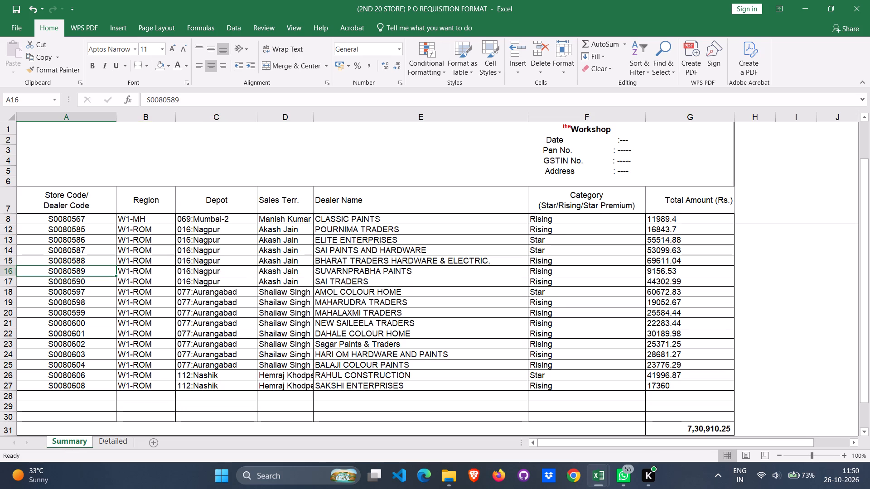
key(shift+Right)
key(shift+Right)
key(shift+Right)
key(shift+Right)
key(shift+Right)
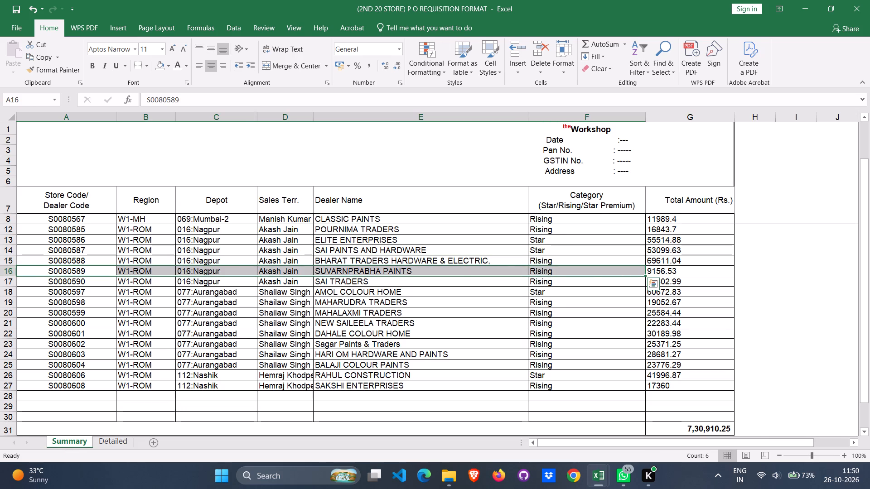
key(ctrl+c)
key(alt+Tab)
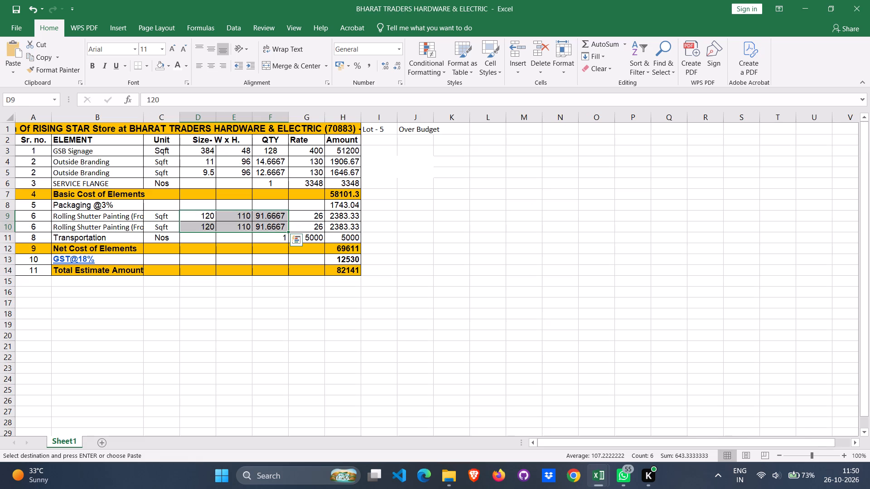
click(860, 11)
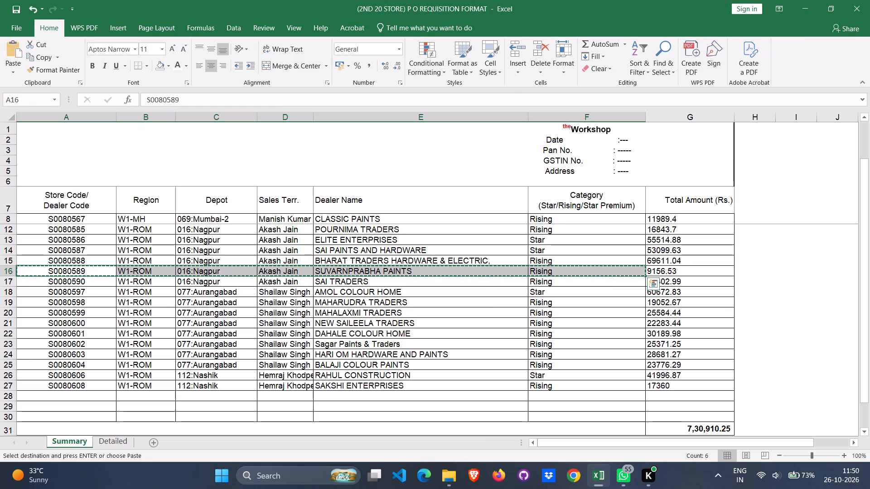
click(123, 440)
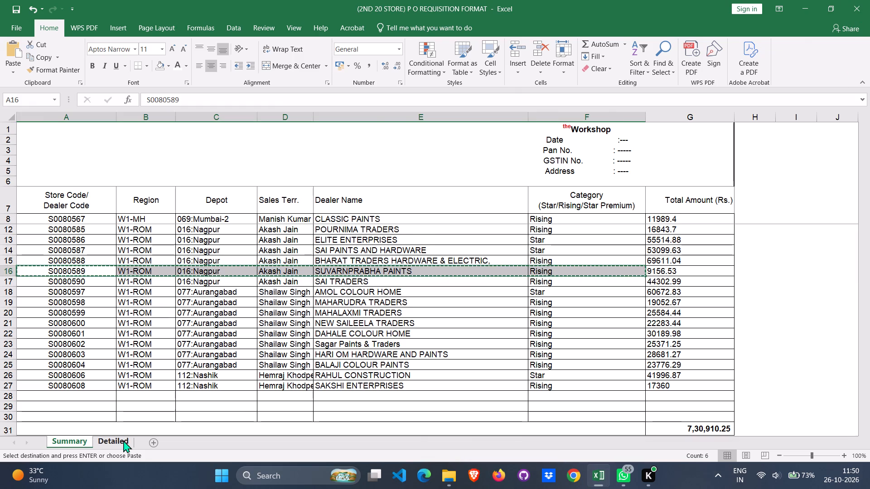
key(ctrl+v)
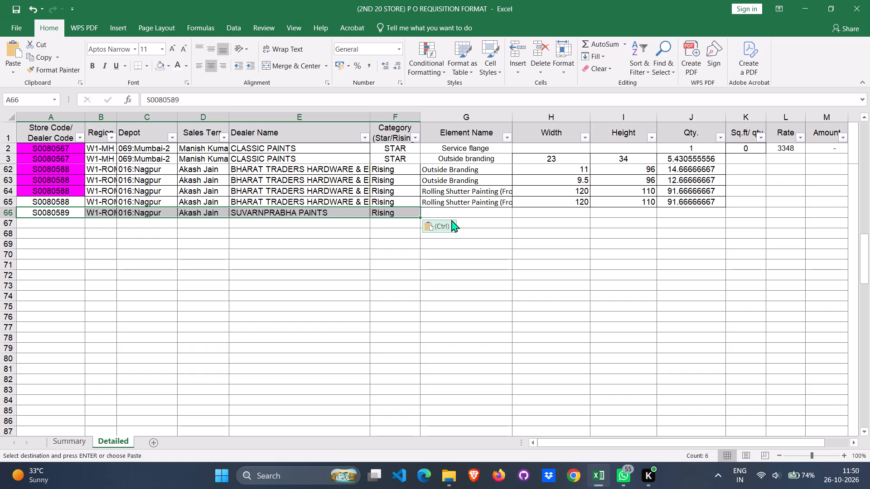
Search the SEPARATAION ESTIMATE folder for SUVARN and open the SUVARNPRABHA PAINTS estimate workbook.
key(alt+Tab)
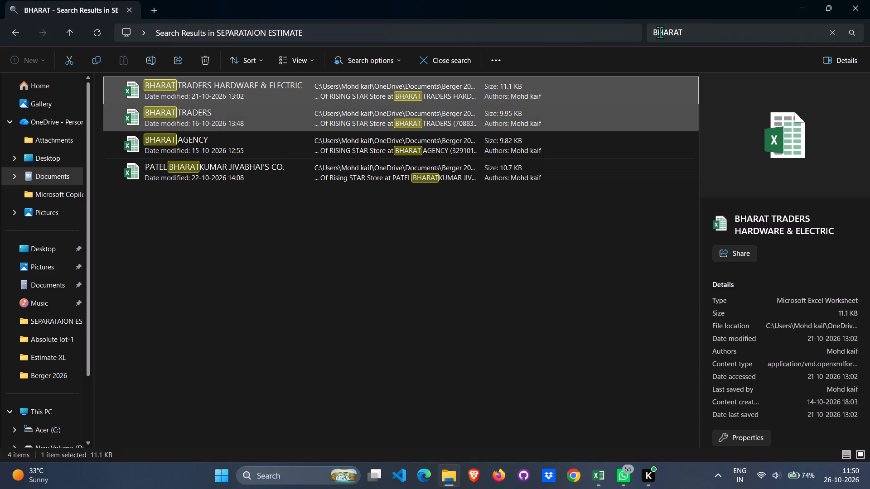
click(832, 30)
text(SUVARN)
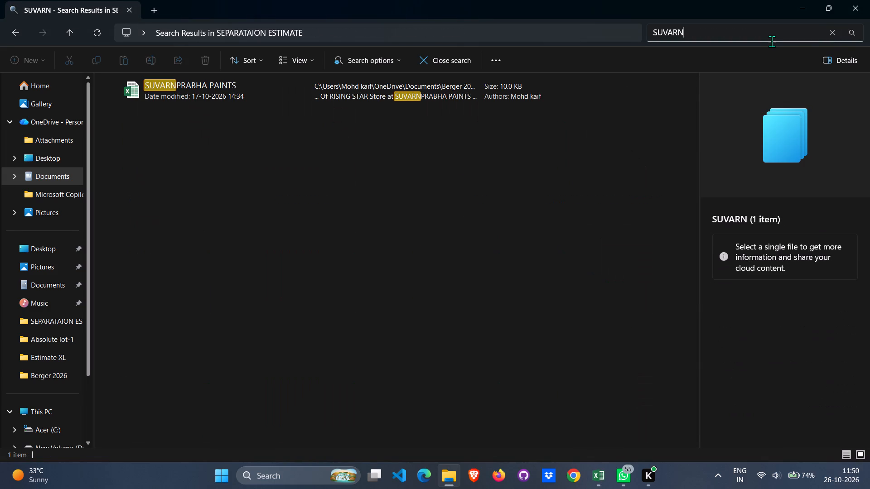
double_click(271, 86)
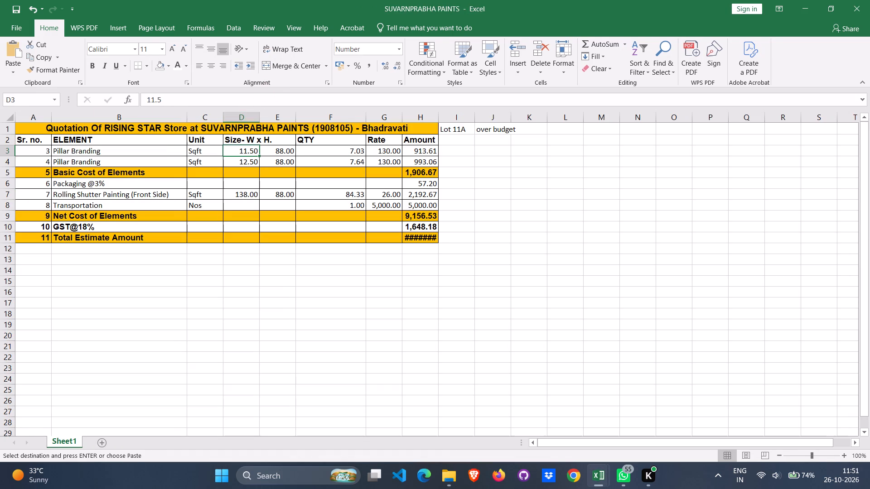
Copy the two Pillar Branding element names from estimate cells B3:B4 into G66:G67 of the Detailed sheet.
click(129, 153)
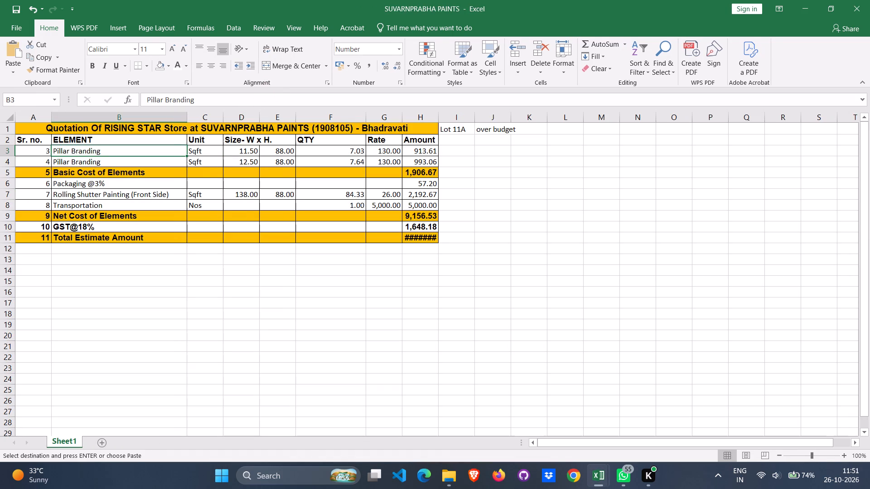
key(shift+Down)
key(ctrl+c)
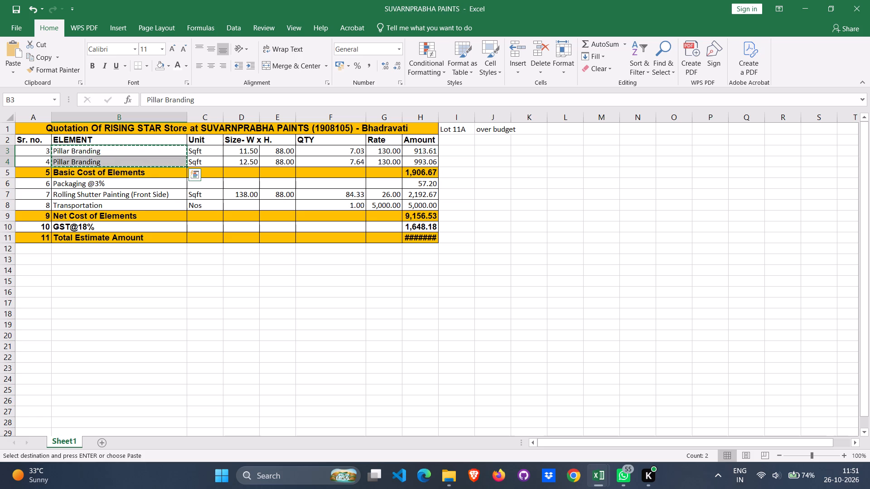
key(alt+Tab)
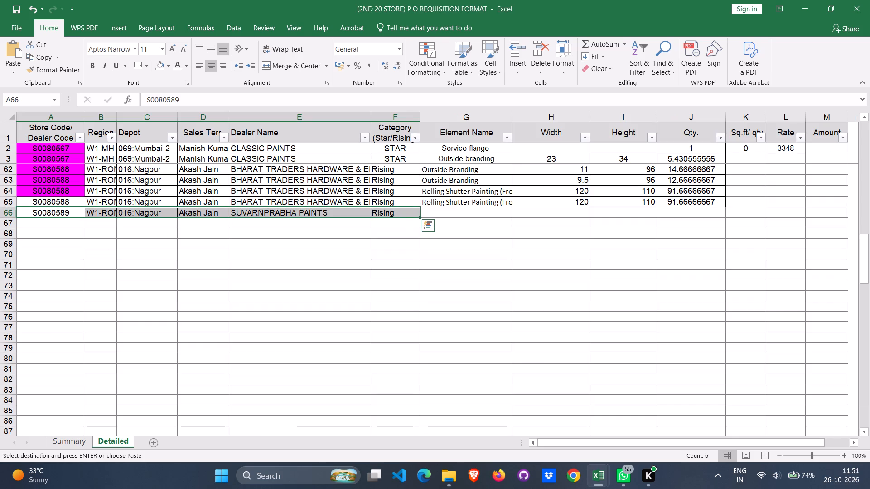
click(461, 211)
key(ctrl+v)
Copy the Pillar Branding sizes and quantities (11.50 x 88, 7.03; 12.50 x 88, 7.64) from estimate D3:F4 into H66:J67 of the Detailed sheet and save.
key(alt+Tab)
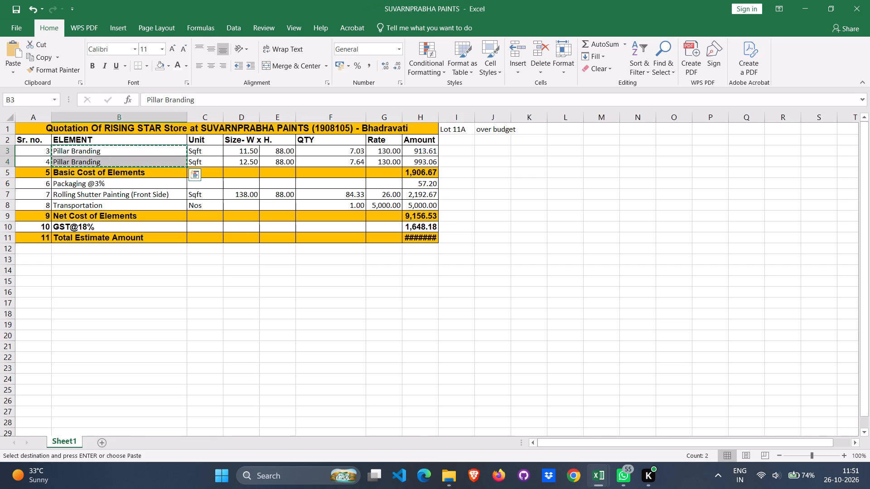
click(230, 149)
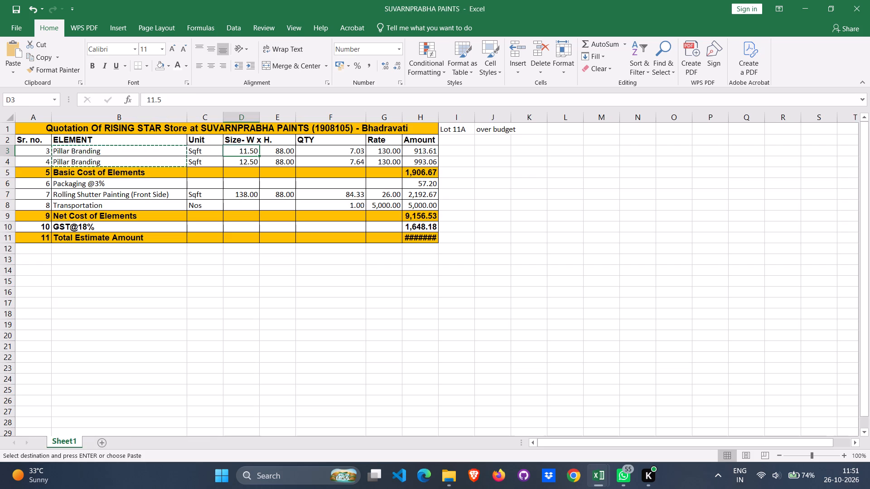
key(shift+Down)
key(shift+Right)
key(shift+Right)
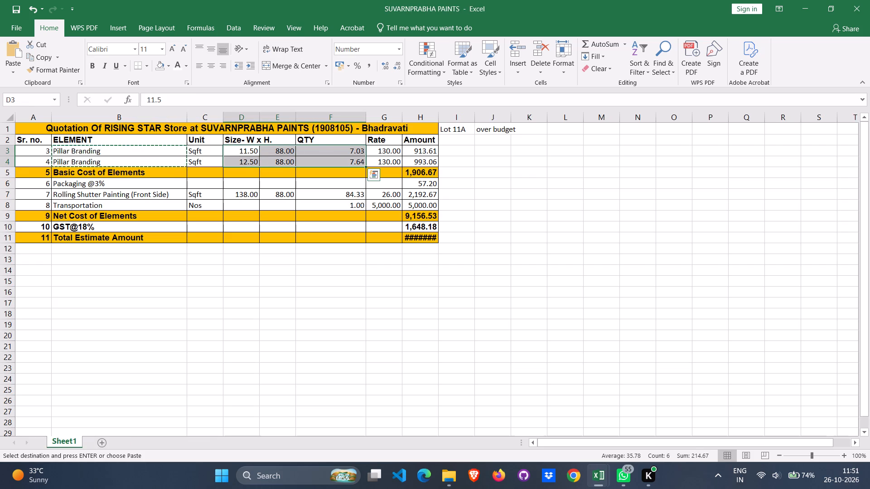
key(ctrl+c)
key(alt+Tab)
key(Right)
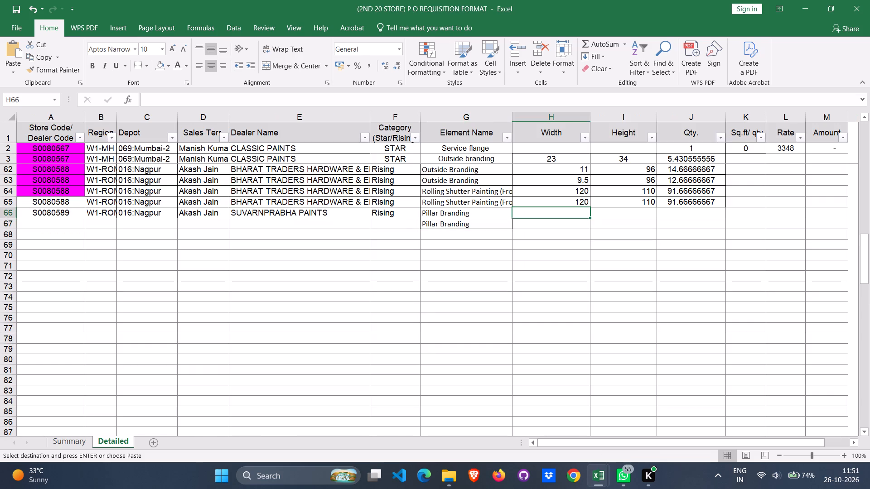
key(ctrl+v)
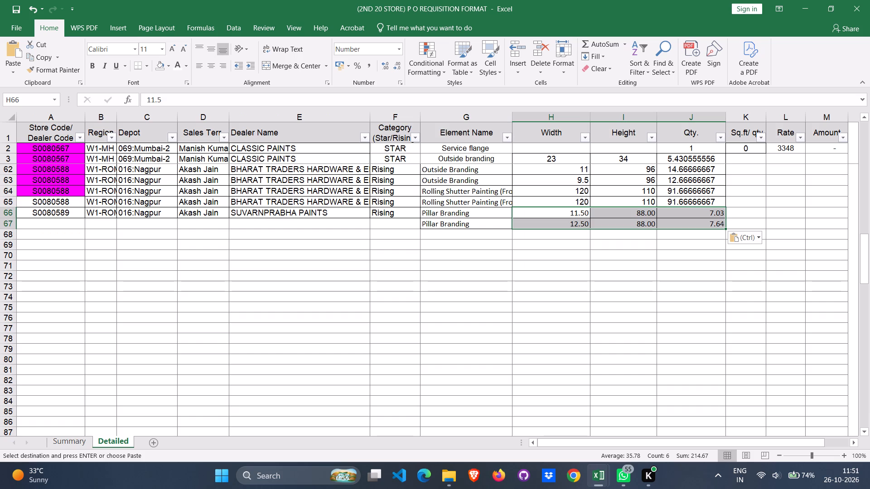
key(alt+Tab)
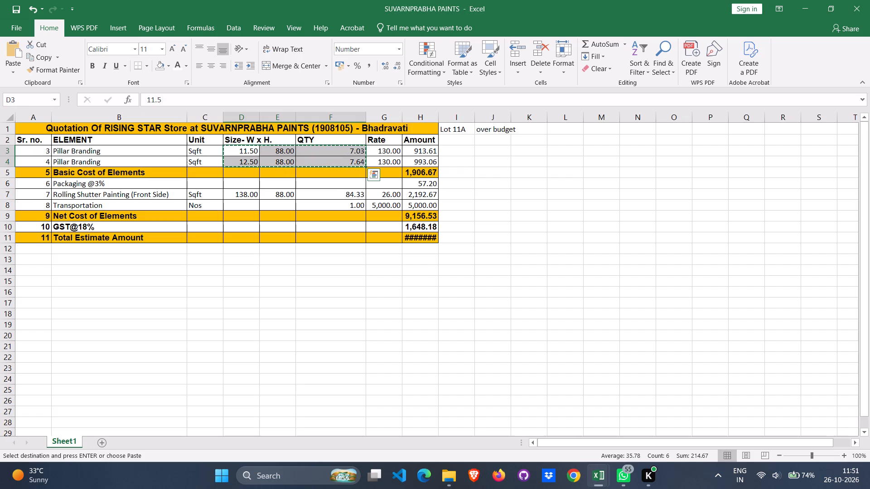
key(alt+Tab)
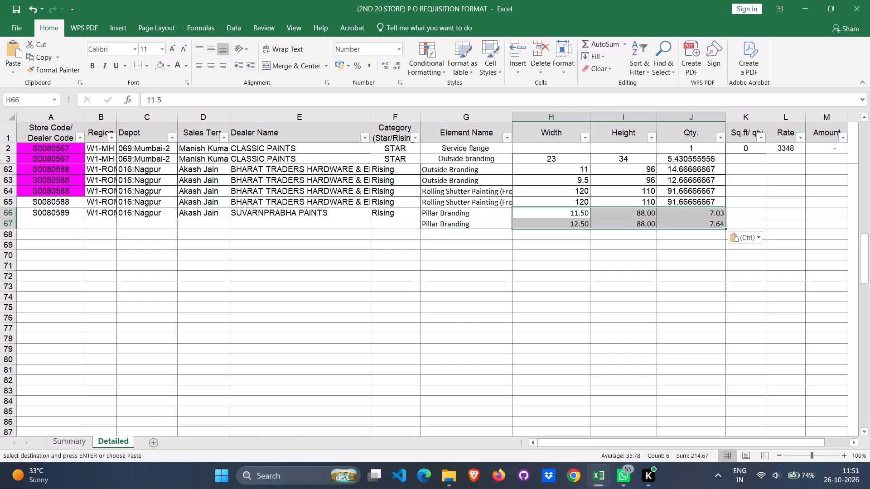
key(alt+Tab)
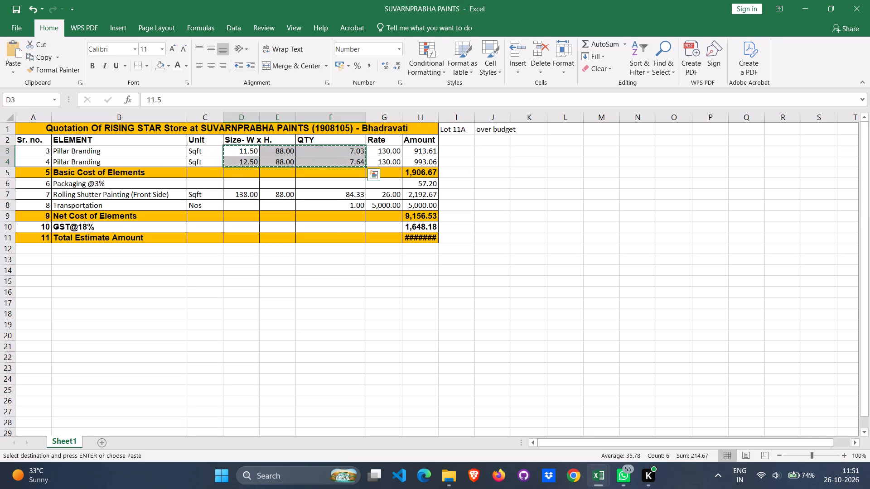
key(alt+Tab)
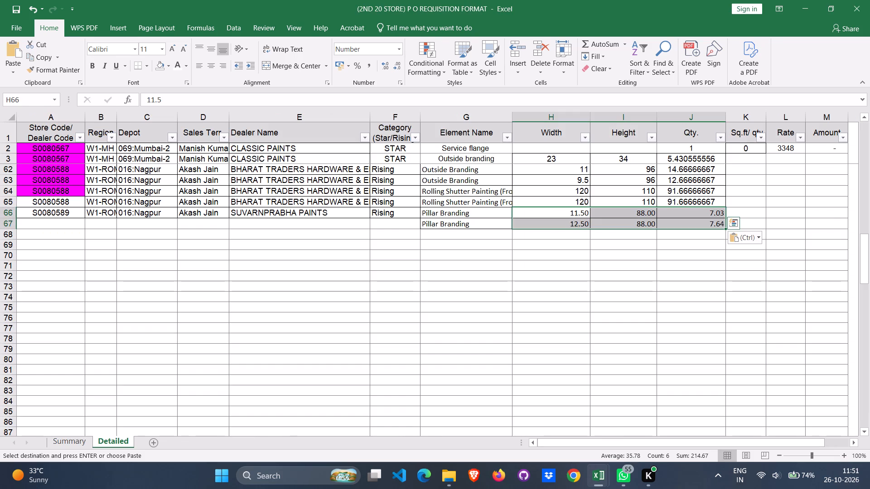
key(ctrl+s)
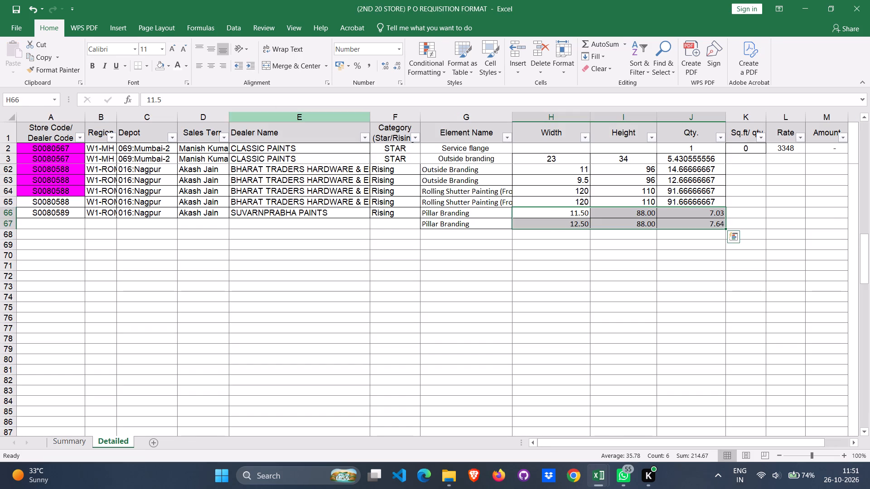
Copy the SUVARNPRABHA PAINTS dealer details in A66:F66 down to row 67 of the Detailed sheet and save.
click(44, 211)
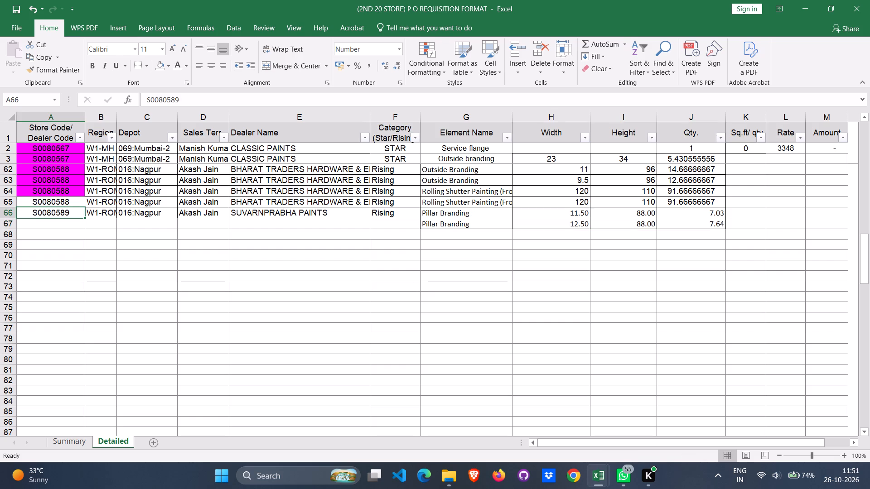
key(shift+Right)
key(shift+Right)
key(shift+Right)
key(shift+Right)
key(shift+Right)
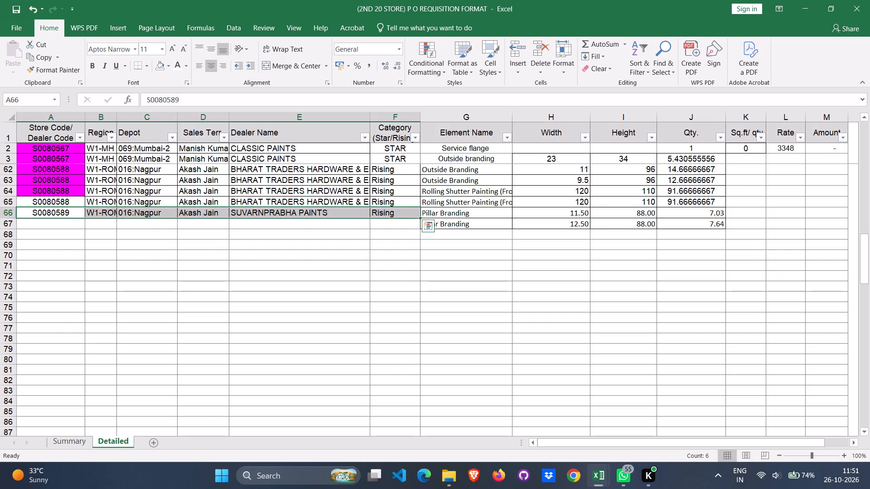
key(ctrl+c)
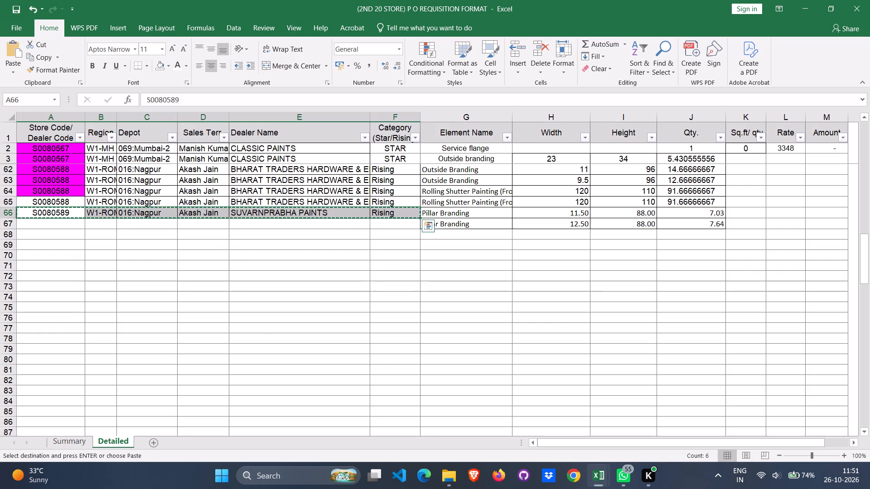
key(shift+Down)
key(ctrl+v)
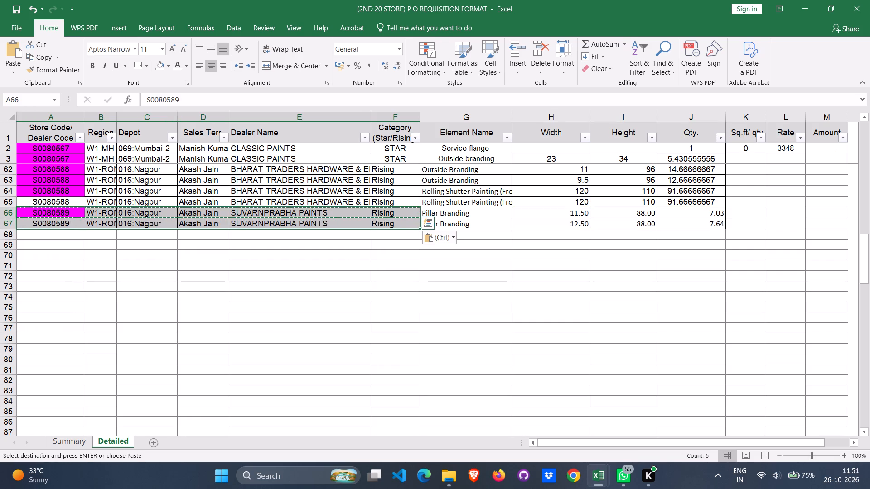
key(ctrl+s)
Copy the Rolling Shutter Painting (Front Side) element name from estimate cell B7 into G68 of the Detailed sheet.
key(alt+Tab)
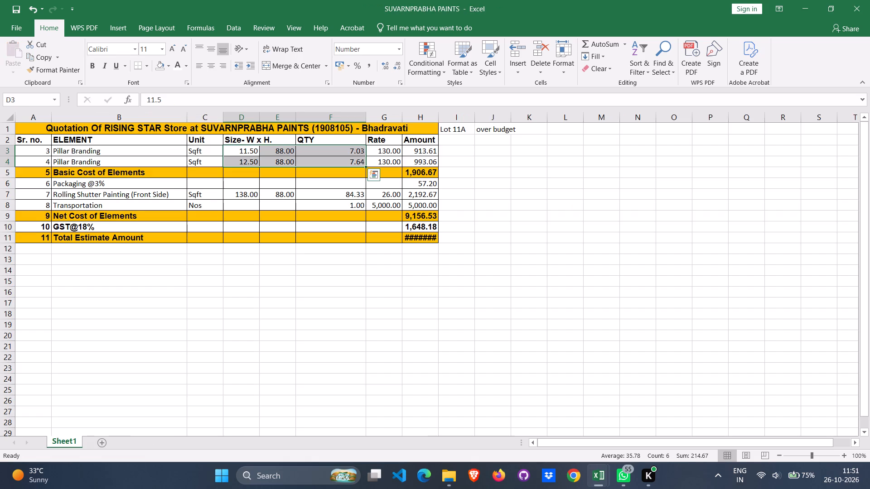
click(120, 194)
key(ctrl+c)
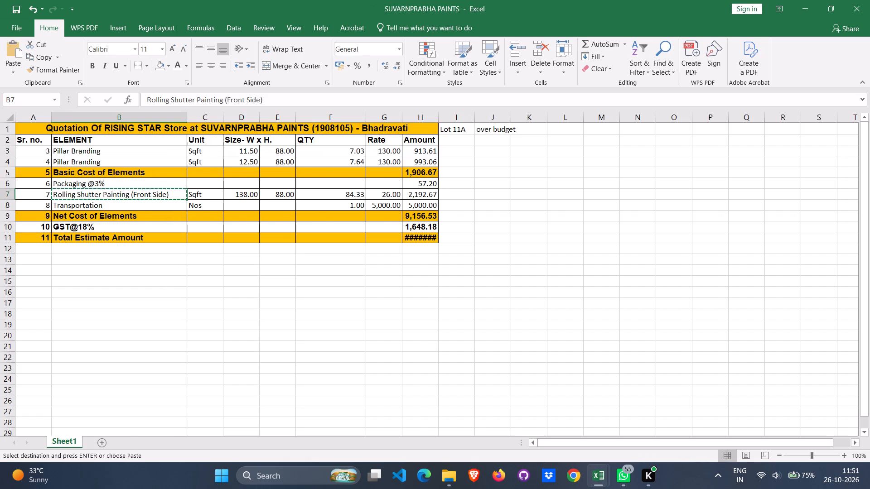
key(alt+Tab)
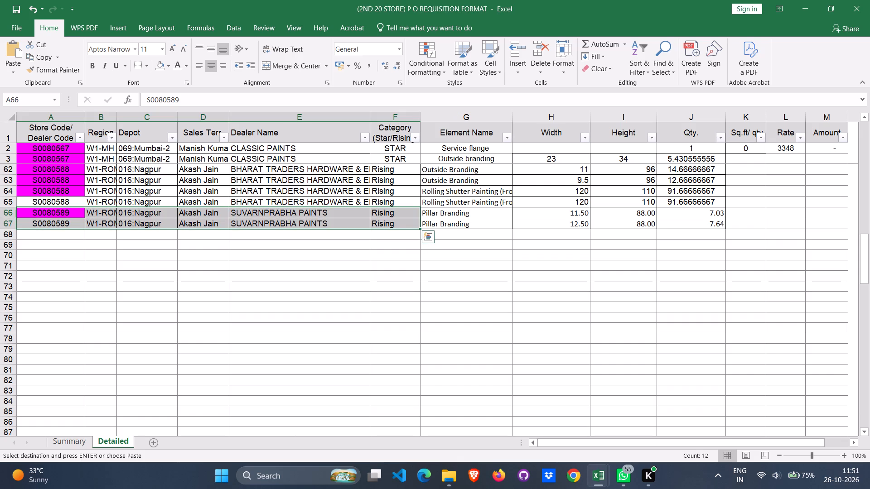
click(452, 235)
key(ctrl+v)
Copy the Rolling Shutter Painting size and quantity (138.00 x 88.00, 84.33) from estimate D7:F7 into H68:J68 of the Detailed sheet.
key(alt+Tab)
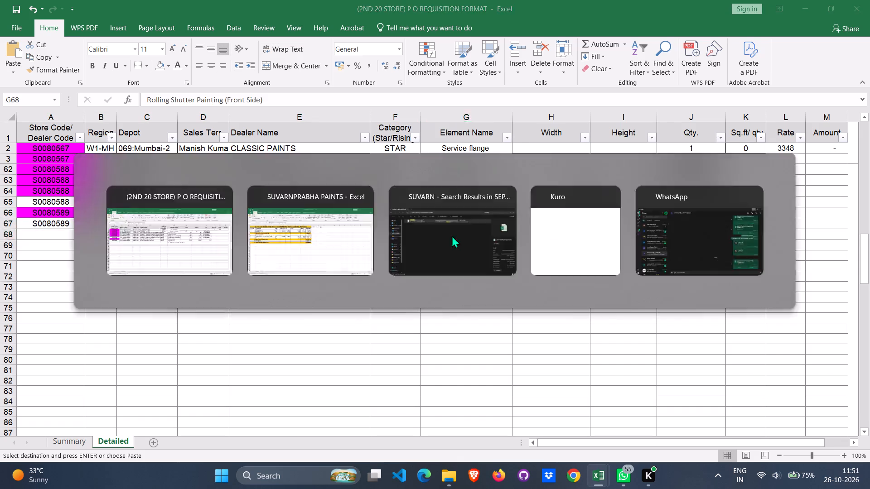
click(232, 197)
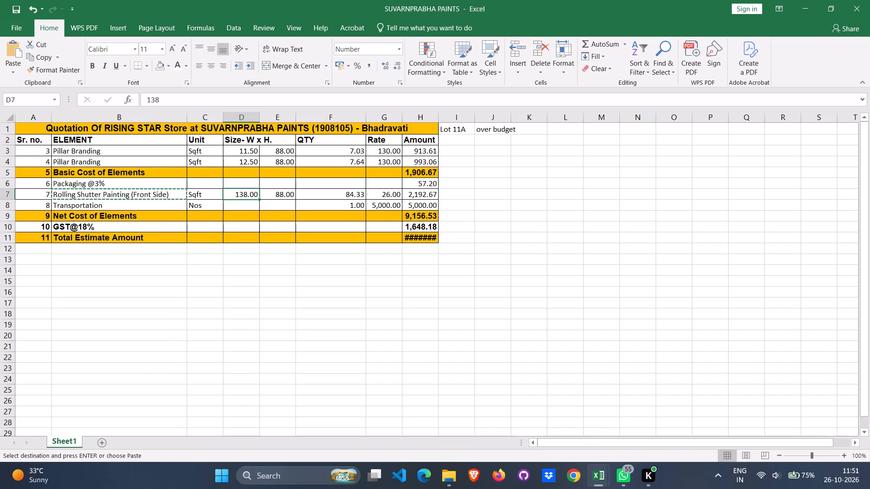
key(shift+Right)
key(shift+Right)
key(ctrl+c)
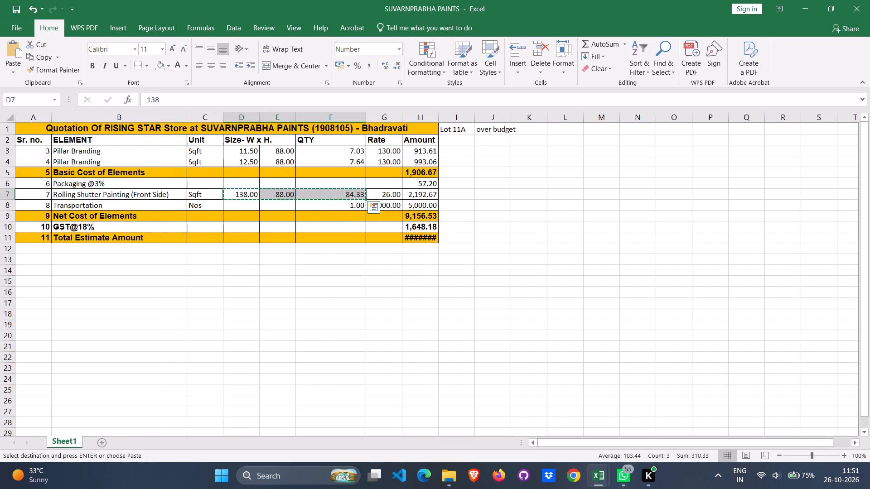
key(alt+Tab)
click(561, 235)
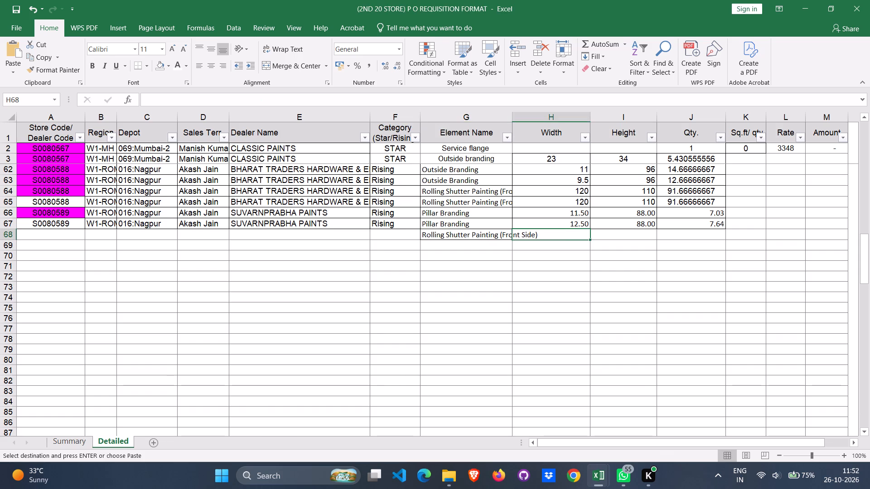
key(ctrl+v)
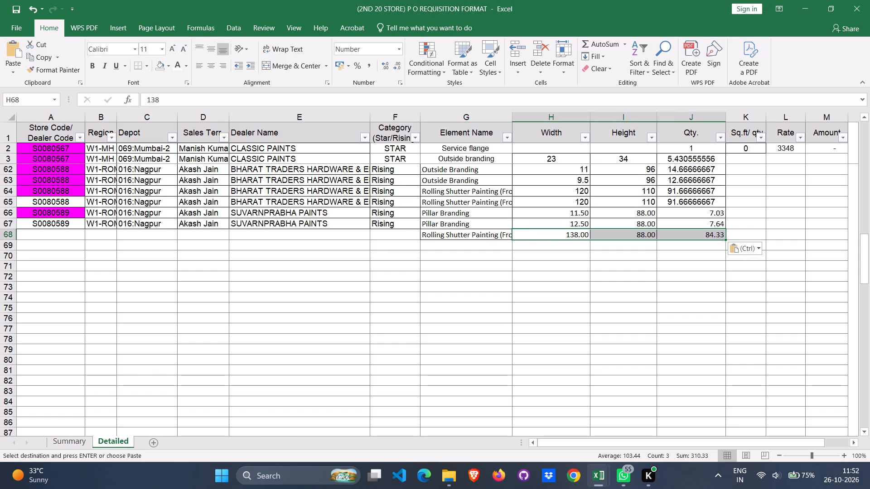
Copy the SUVARNPRABHA PAINTS dealer details in A67:F67 down to row 68 of the Detailed sheet and save.
click(50, 222)
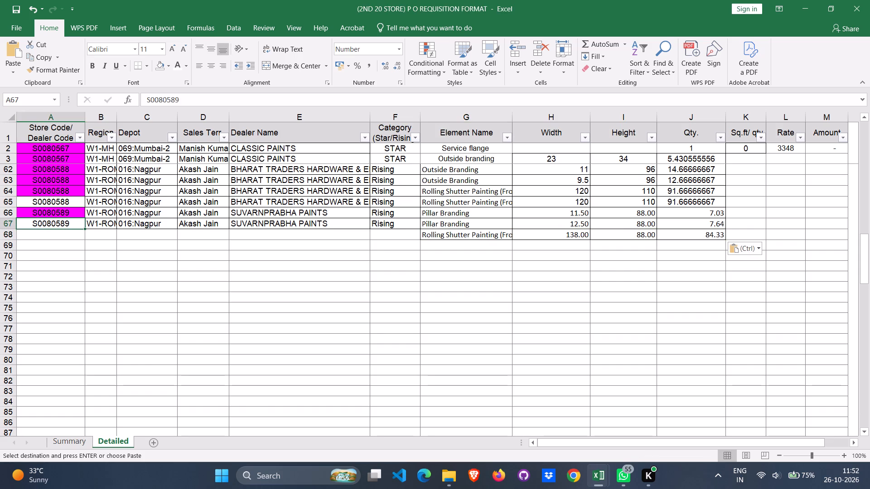
key(shift+Right)
key(shift+Right)
key(shift+Right)
key(shift+Right)
key(shift+Right)
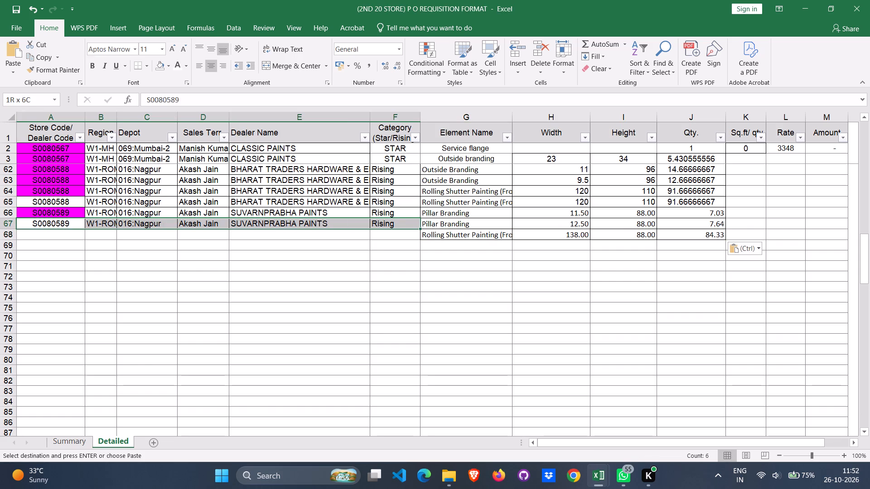
key(ctrl+c)
key(shift+Down)
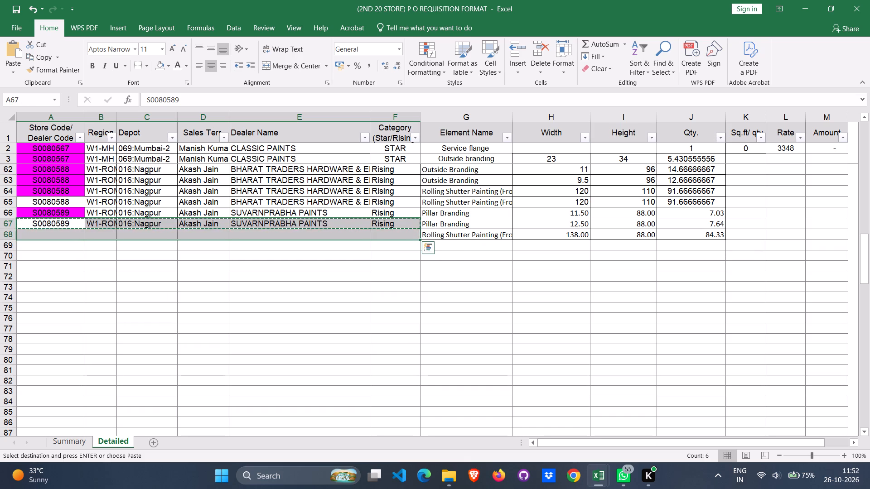
key(ctrl+v)
key(ctrl+s)
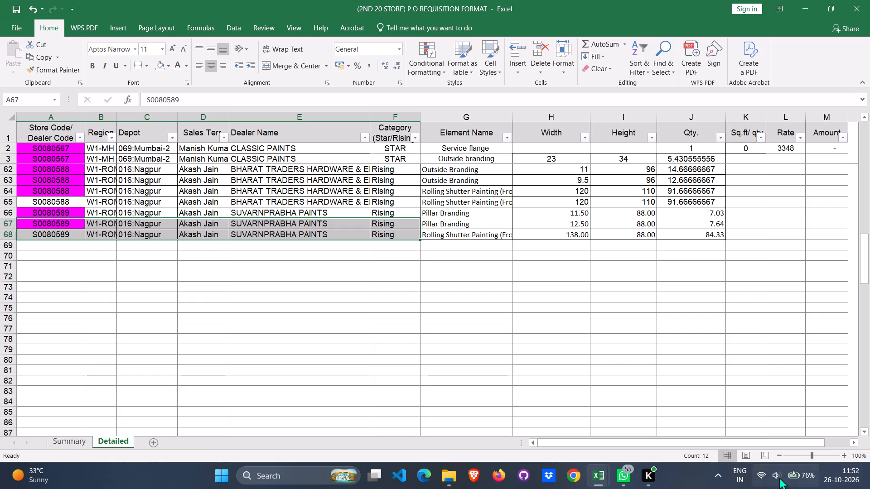
Copy the SAI TRADERS dealer details (S0080590) from A17:F17 of the Summary sheet into A69:F69 of the Detailed sheet.
click(70, 443)
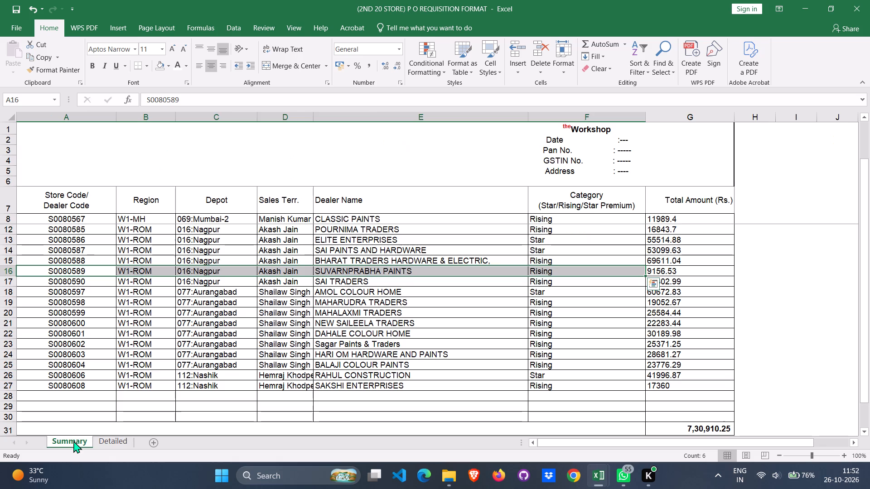
scroll(261, 315, down, 3)
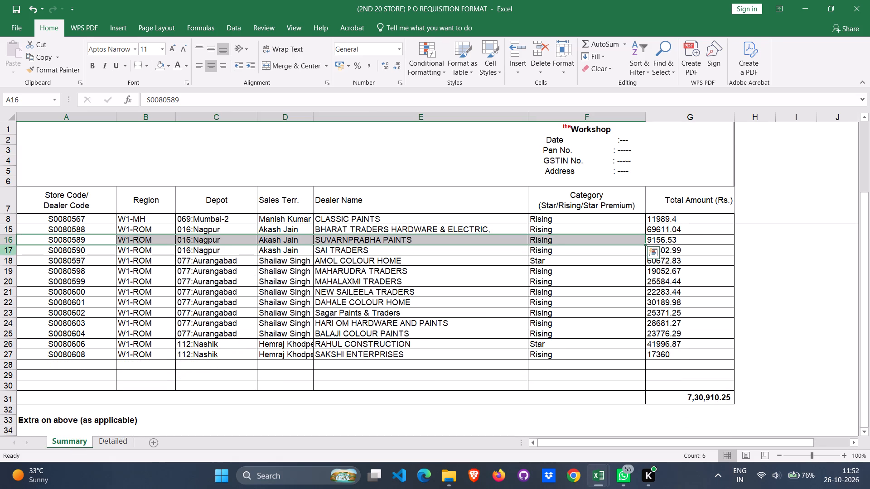
click(8, 250)
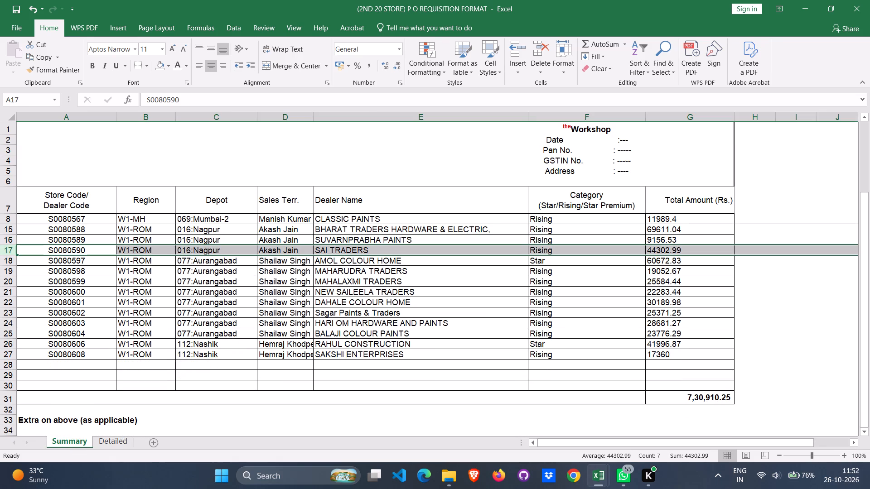
click(67, 249)
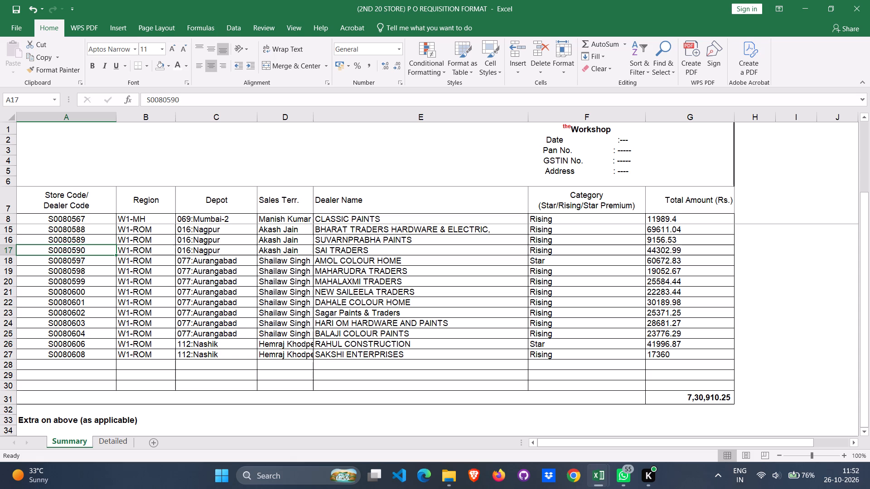
key(shift+Right)
key(shift+Right)
key(shift+Right)
key(shift+Right)
key(shift+Right)
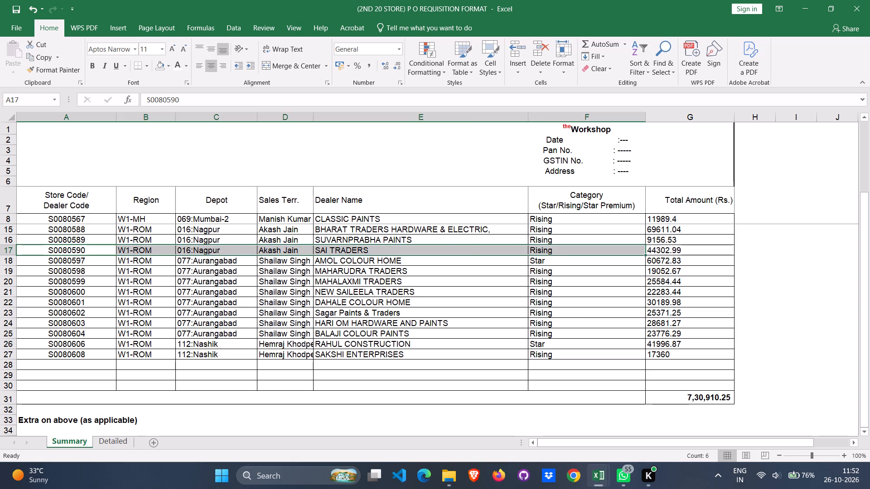
key(ctrl+c)
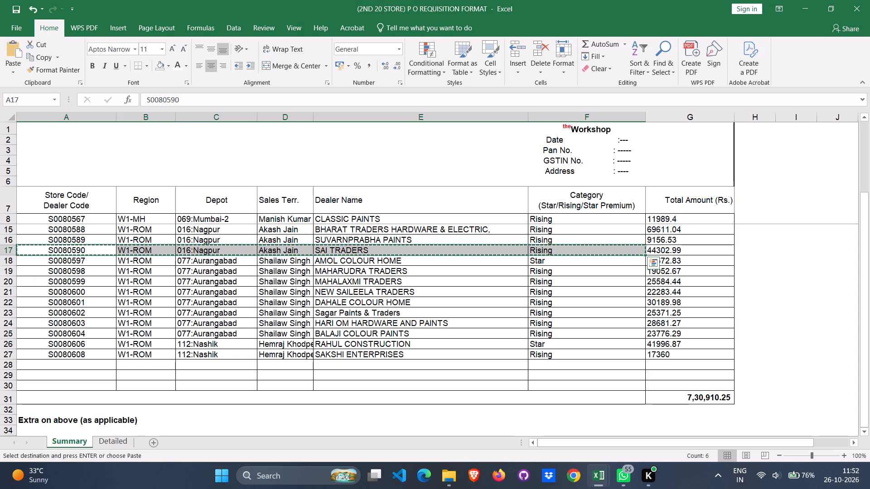
click(117, 441)
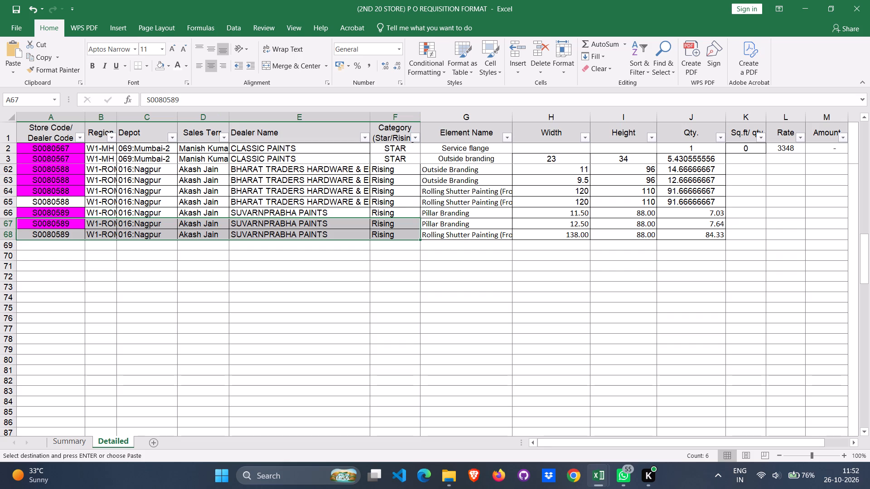
click(45, 248)
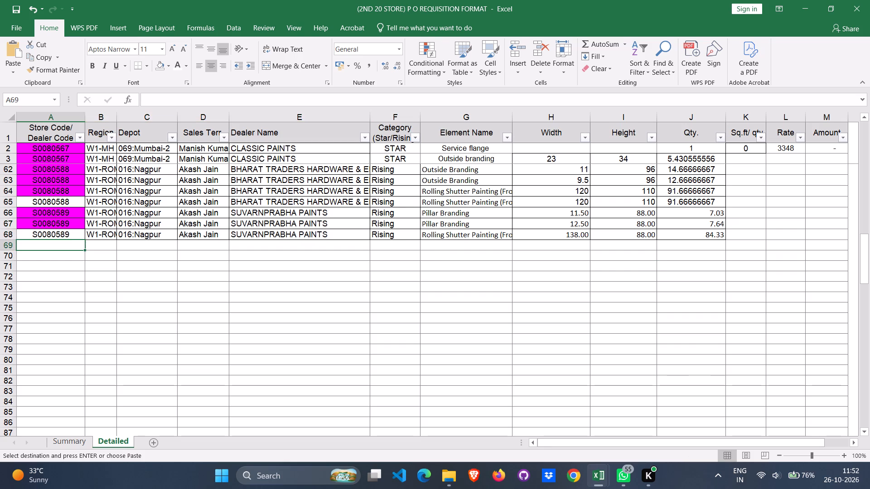
key(ctrl+v)
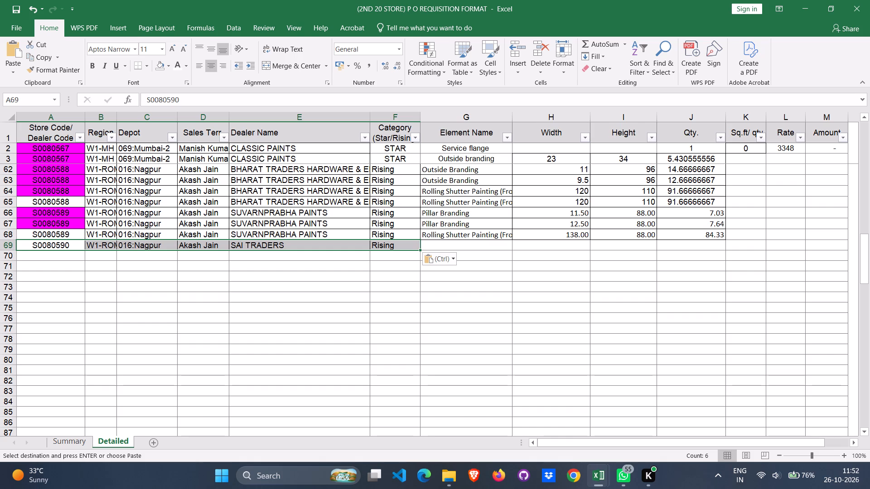
Close the SUVARNPRABHA PAINTS estimate workbook.
key(alt+Tab)
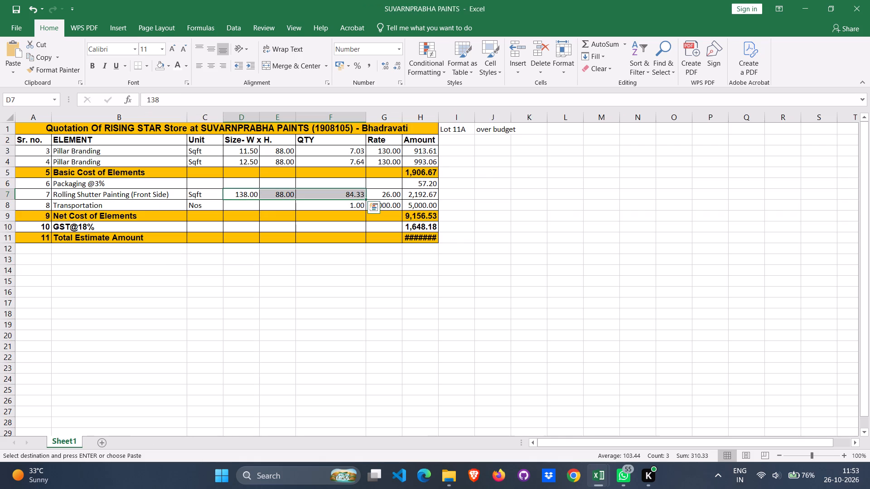
click(860, 0)
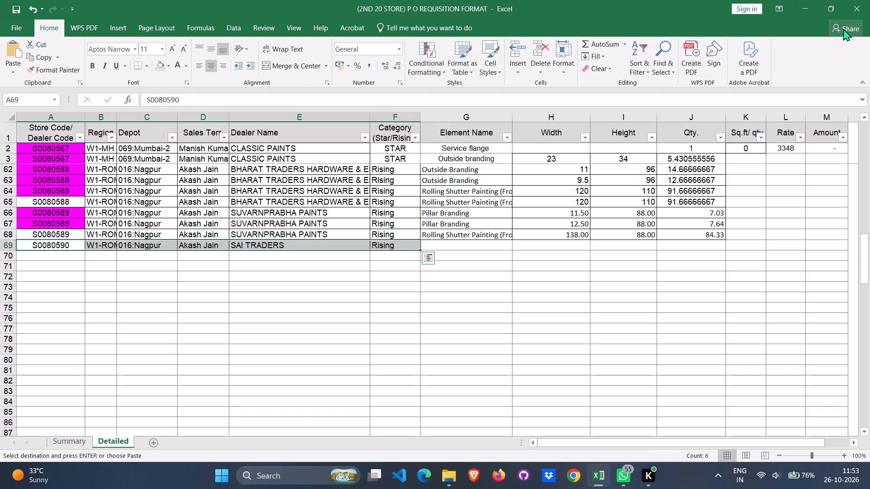
Search the SEPARATAION ESTIMATE folder in File Explorer for SAI and open the SAI TRADERS estimate of 17-10-2026.
key(alt+Tab)
click(833, 35)
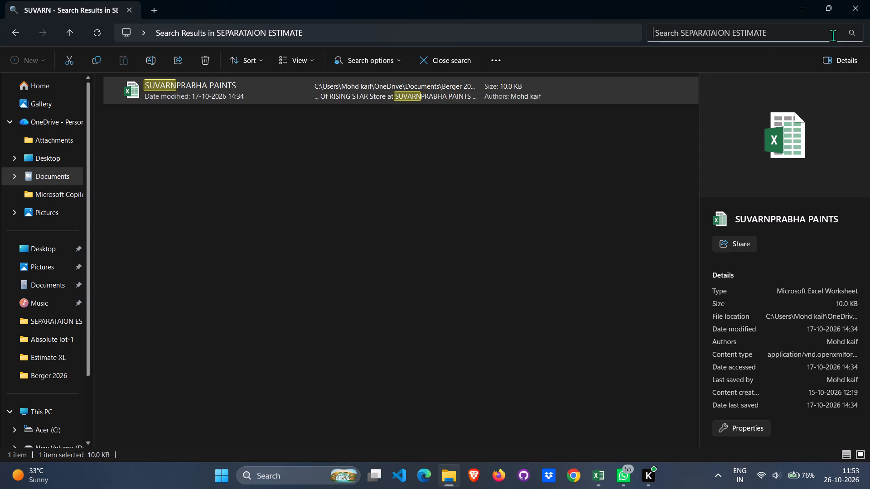
text(SAI)
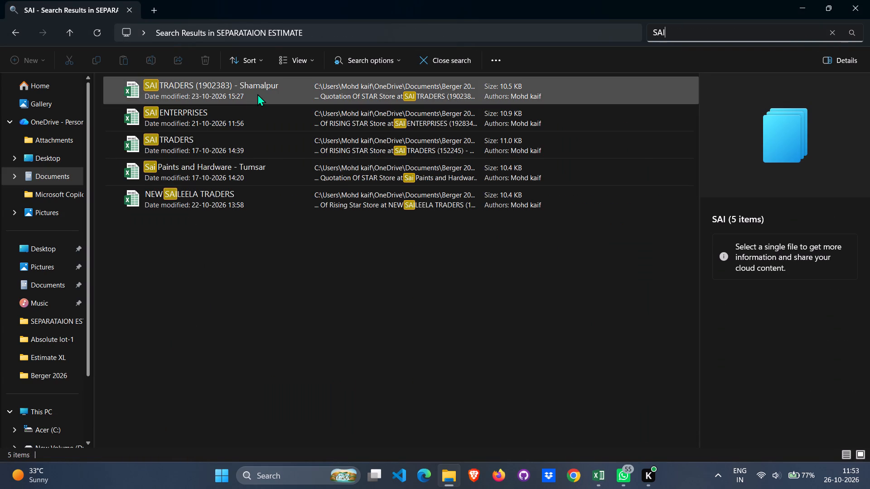
key(Tab)
key(alt+Tab)
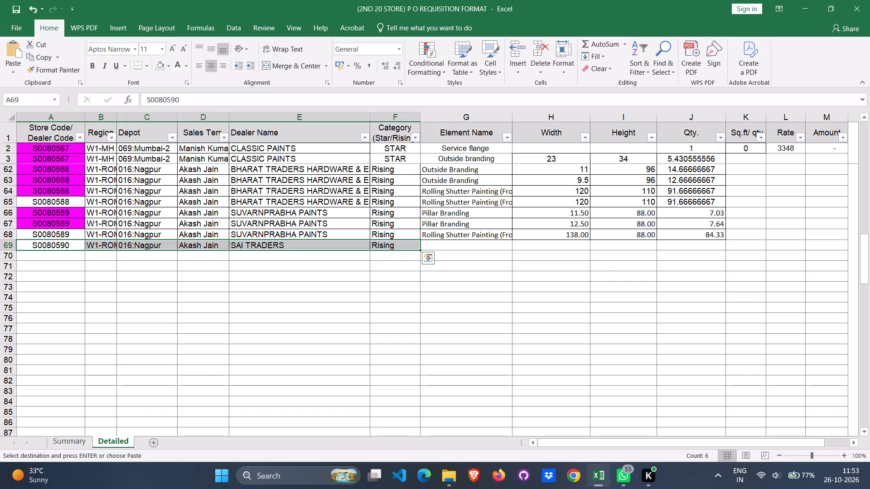
key(alt+Tab)
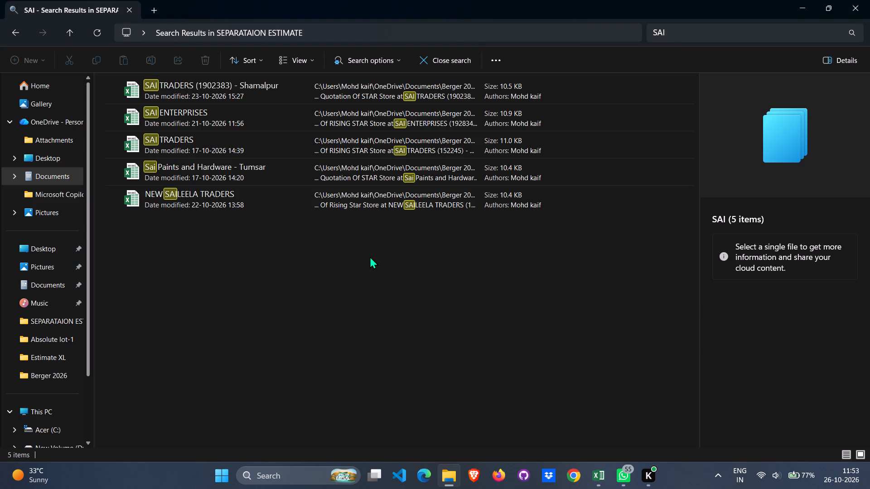
key(alt+Tab)
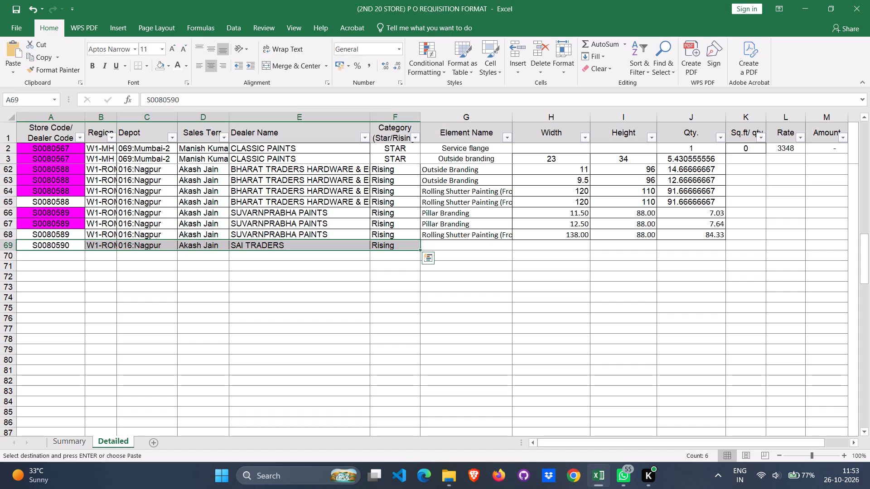
click(71, 443)
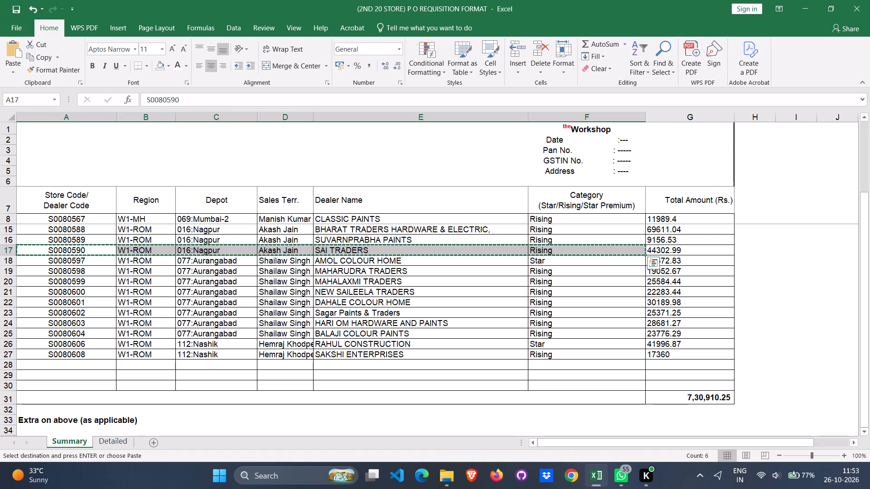
key(alt+Tab)
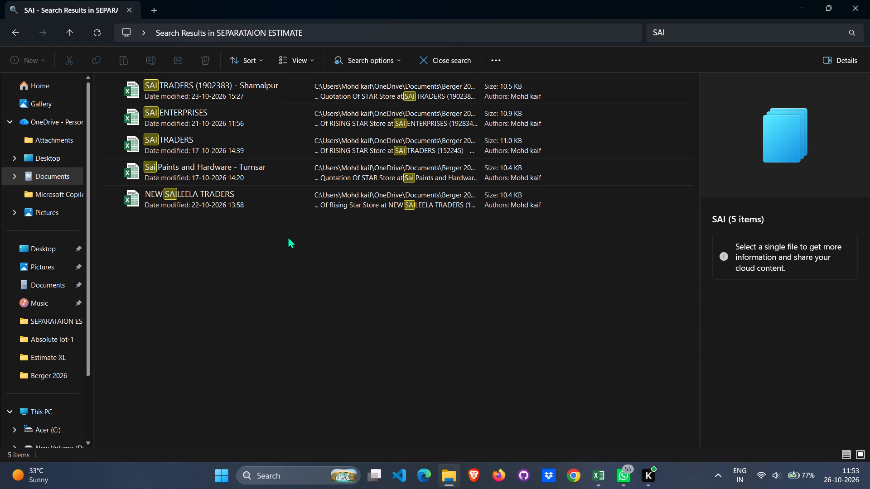
double_click(261, 148)
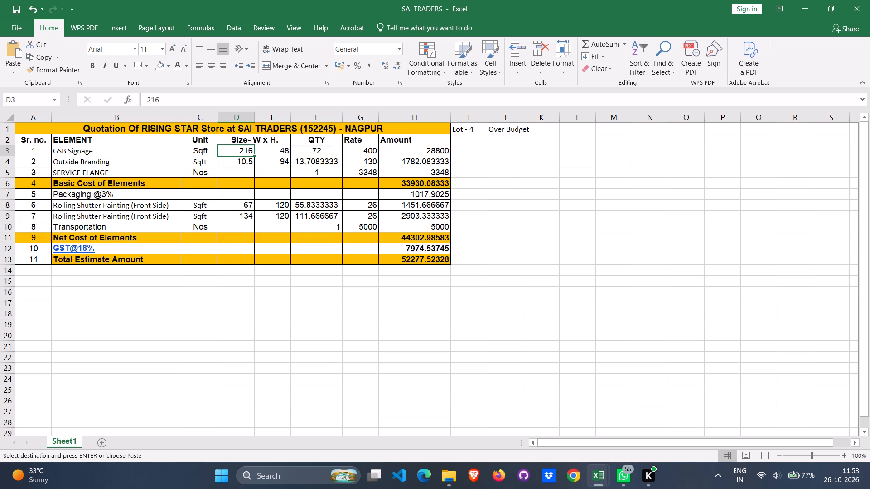
Copy the GSB Signage element name from cell B3 of the SAI TRADERS estimate into G69 of the Detailed sheet.
click(98, 151)
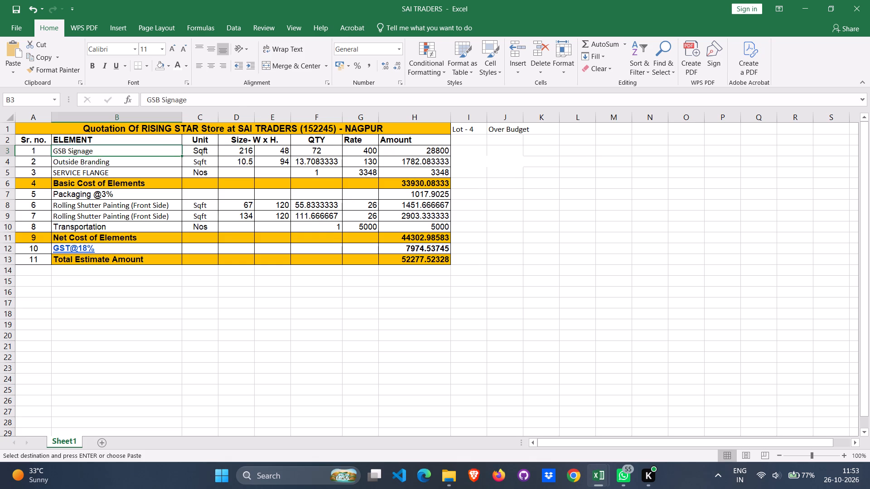
key(shift+Down)
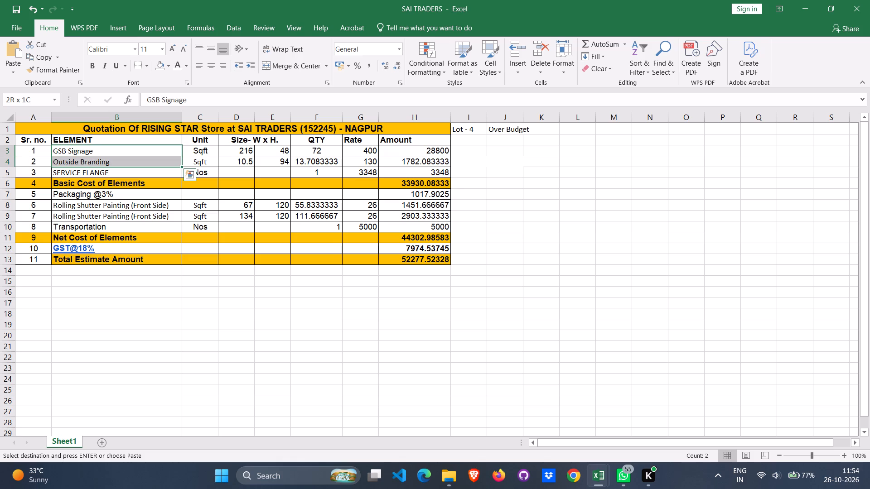
key(shift+Up)
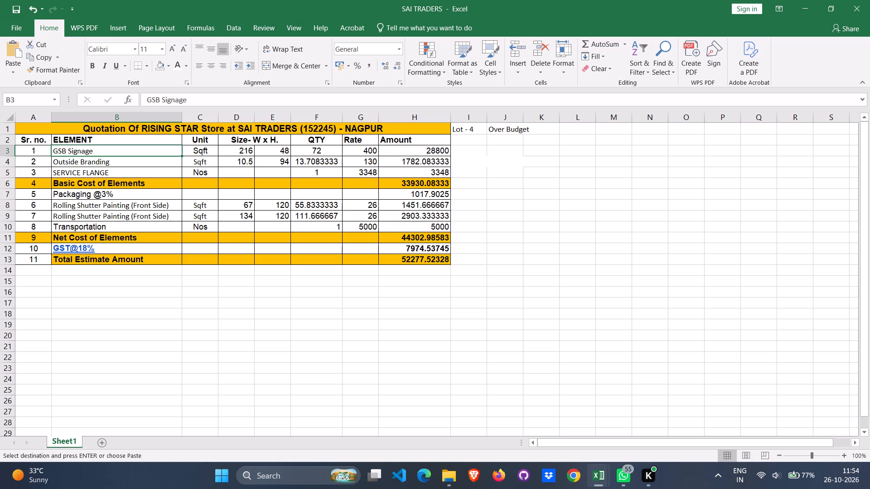
key(ctrl+c)
key(alt+Tab)
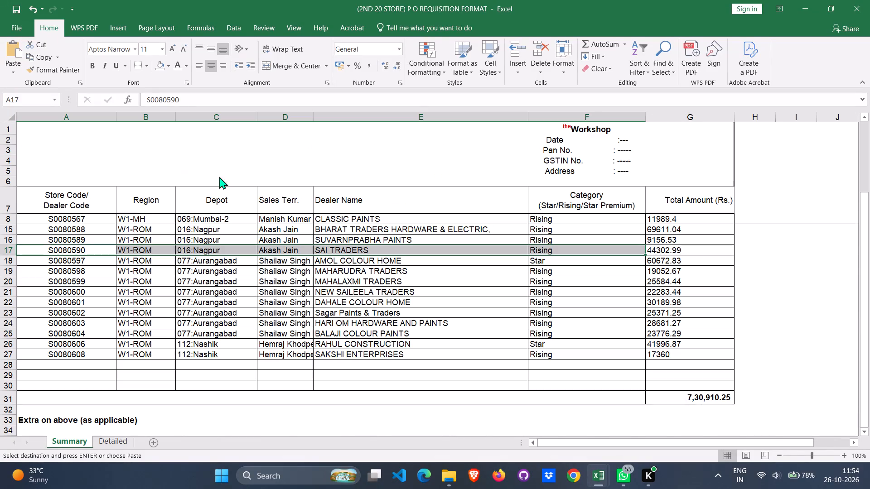
click(107, 436)
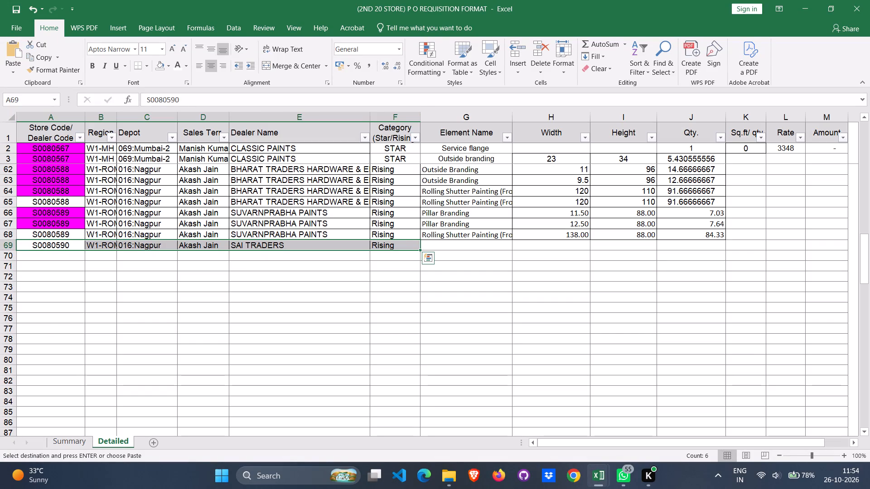
click(470, 246)
key(ctrl+v)
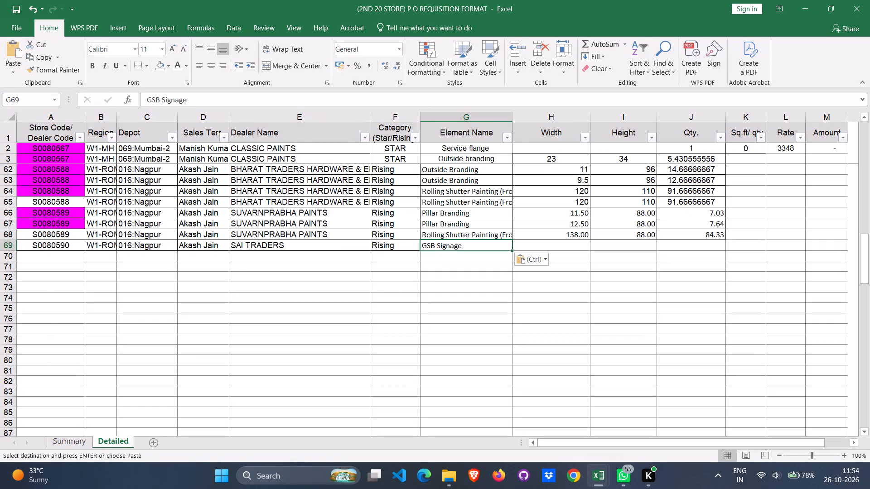
key(alt+Tab)
key(alt+Tab)
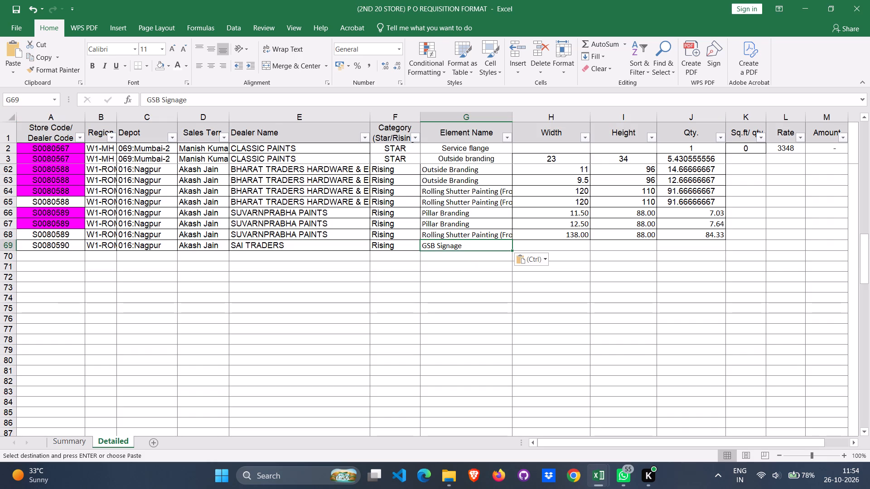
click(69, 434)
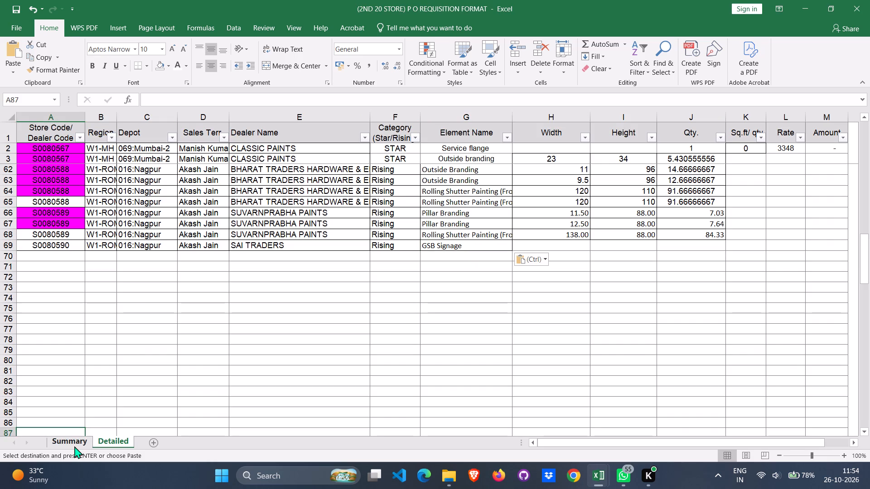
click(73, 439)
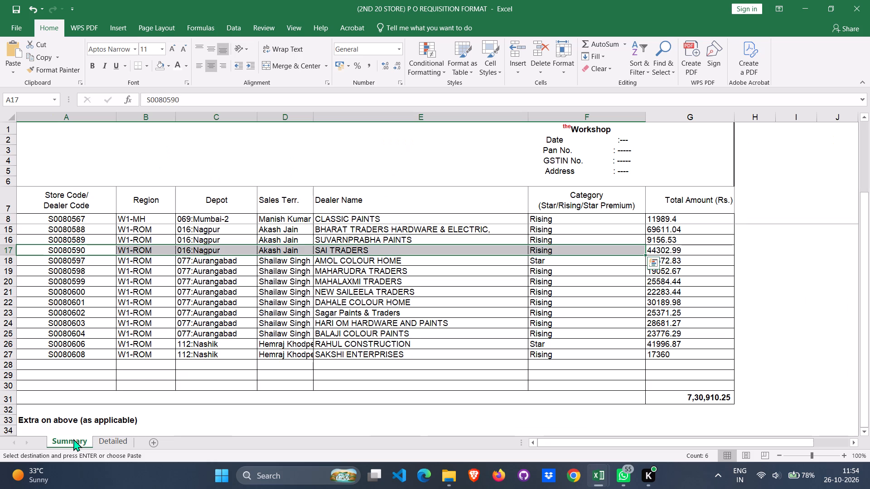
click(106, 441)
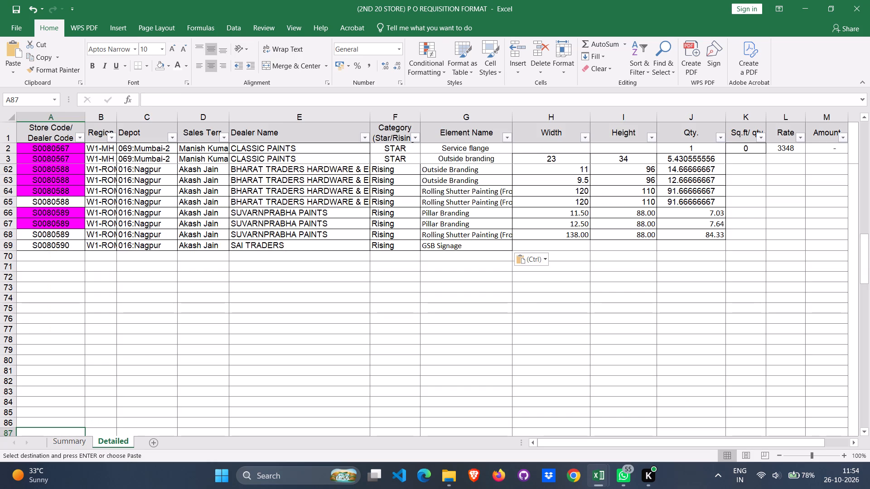
Copy the GSB Signage width, height and quantity (216, 48, 72) from D3:F3 of the SAI TRADERS estimate into H69:J69 of the Detailed sheet.
key(alt+Tab)
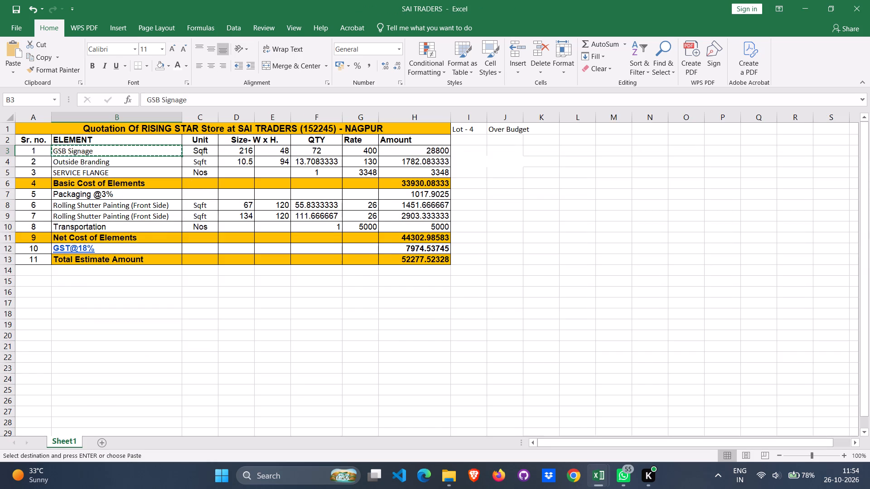
click(228, 150)
key(shift+Right)
key(shift+Right)
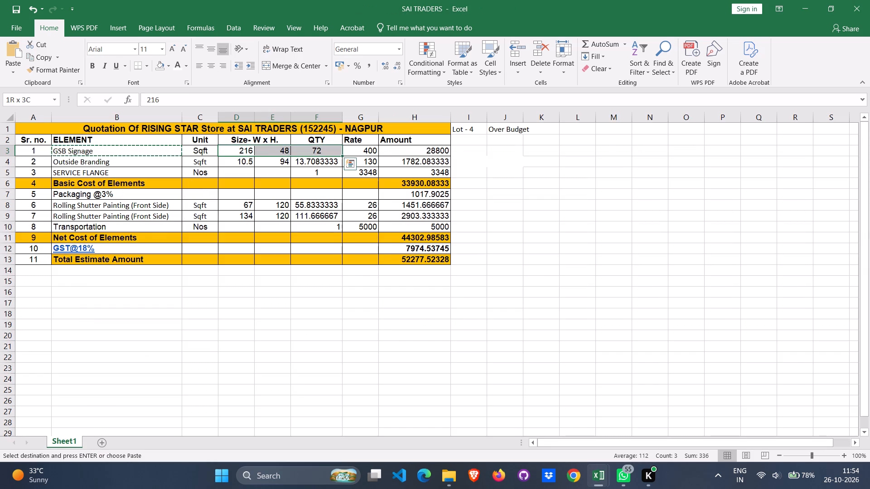
key(ctrl+c)
key(alt+Tab)
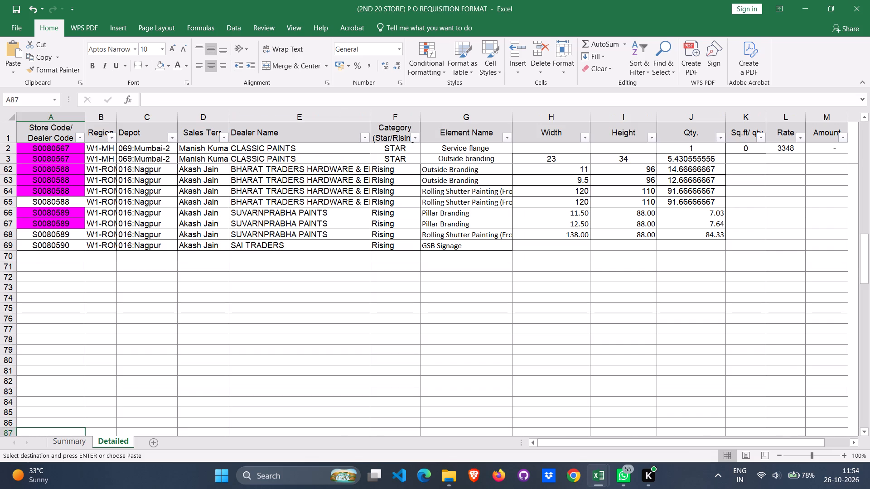
key(Right)
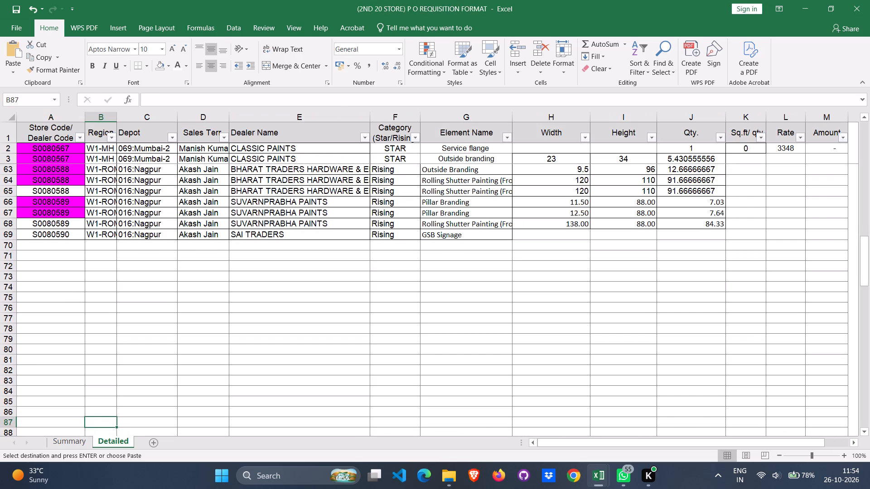
click(536, 235)
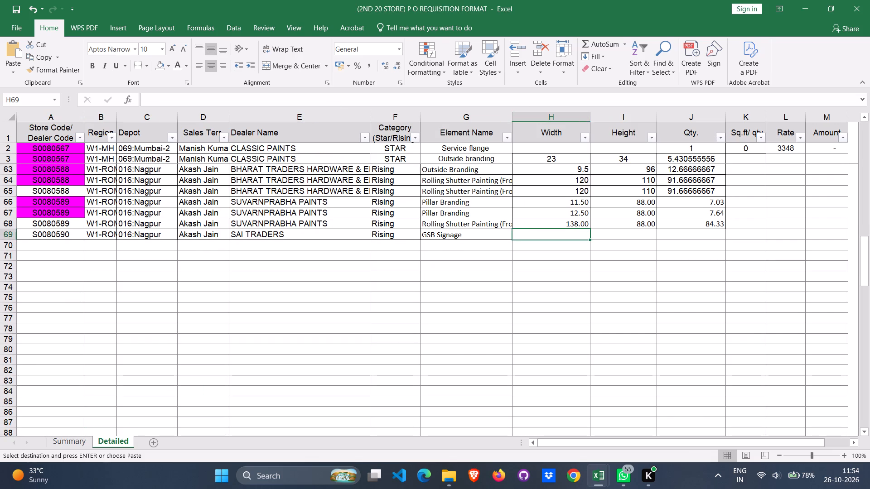
key(ctrl+v)
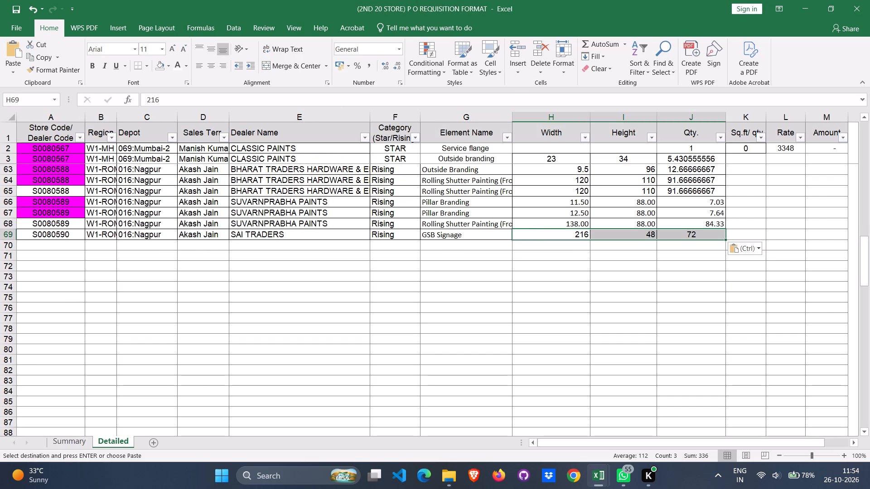
Copy the SERVICE FLANGE name from B5 of the estimate into G70 of the Detailed sheet, enter quantity 1 in J70 and save.
key(alt+Tab)
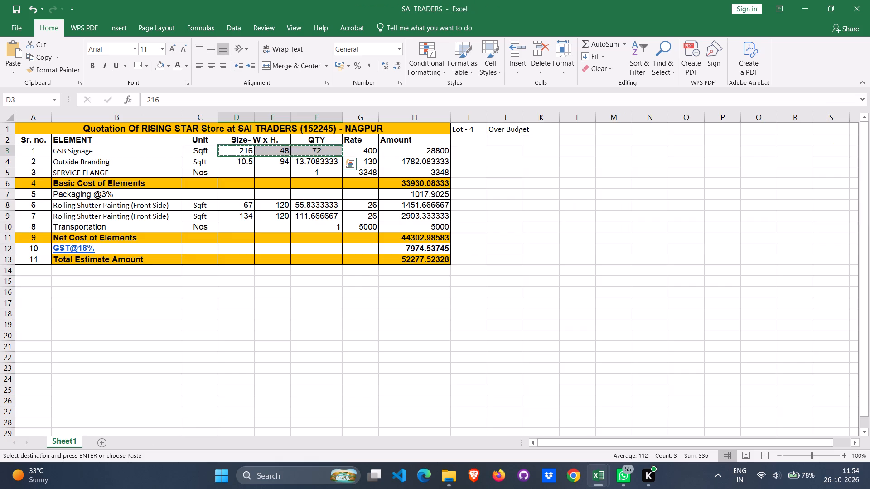
key(alt+Tab)
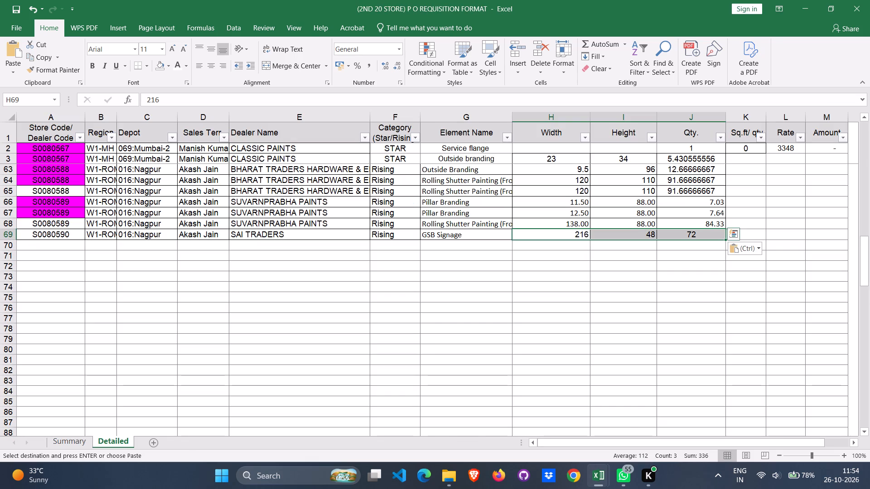
key(alt+Tab)
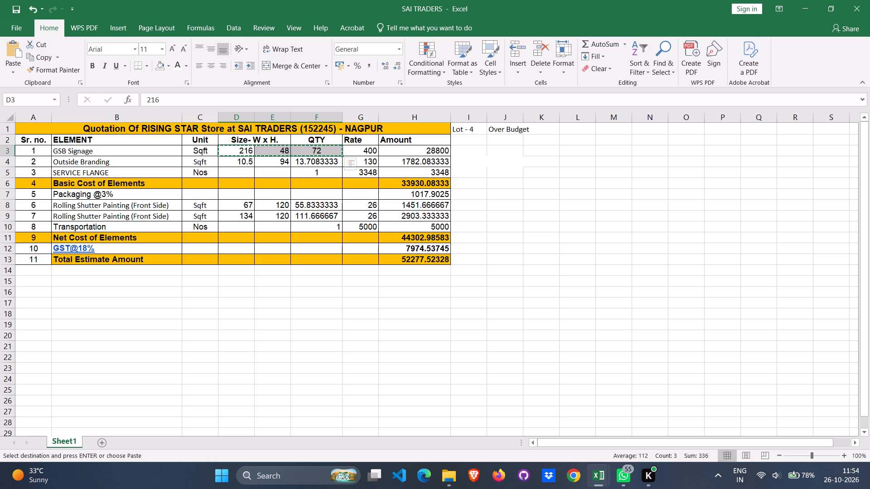
click(111, 172)
key(ctrl+c)
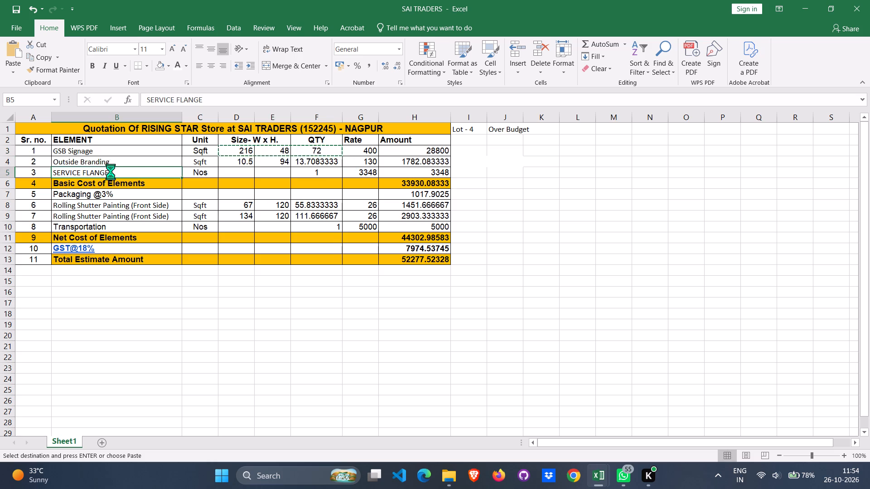
key(alt+Tab)
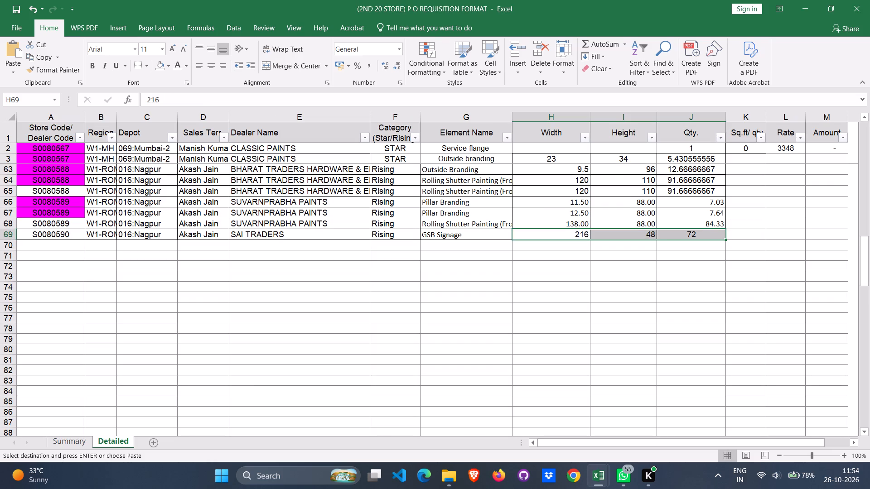
click(441, 245)
key(ctrl+v)
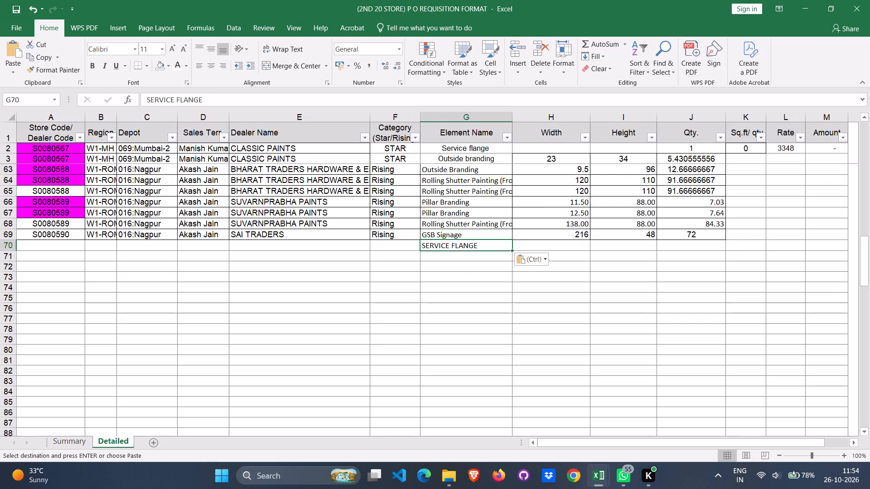
click(685, 247)
key(1)
key(ctrl+s)
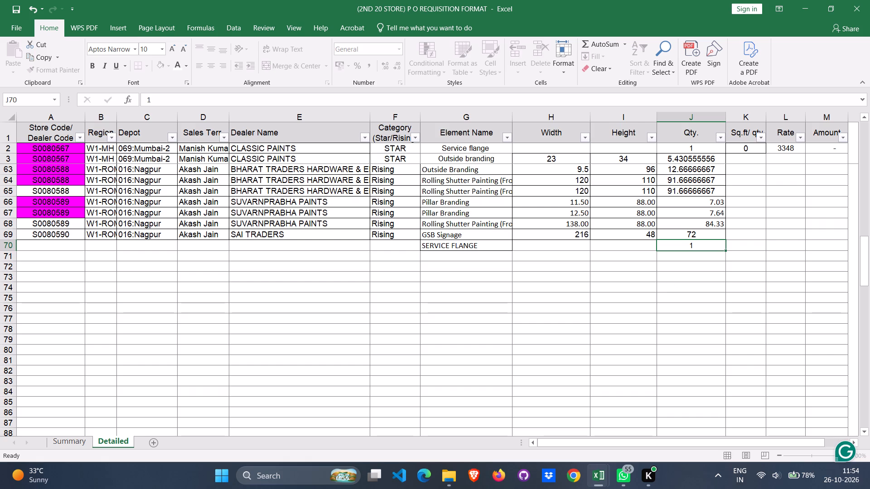
Copy the Outside Branding element name from cell B4 of the SAI TRADERS estimate into G71 of the Detailed sheet.
click(462, 257)
key(alt+Tab)
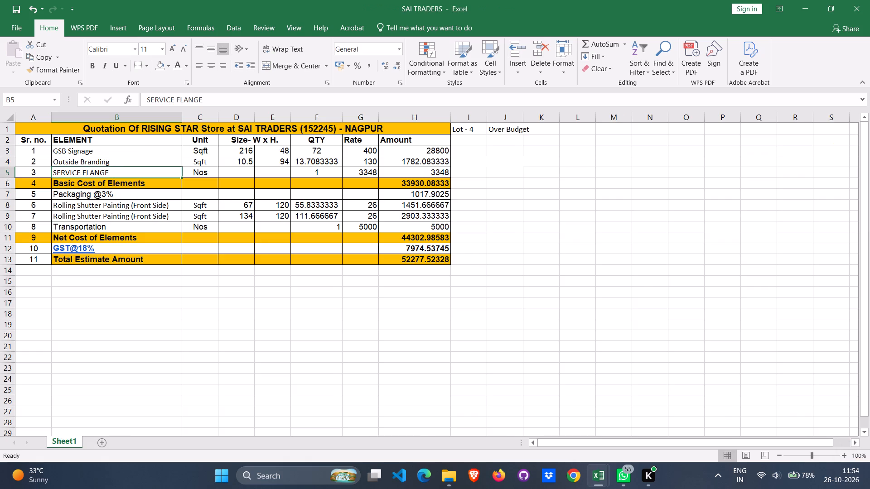
click(103, 161)
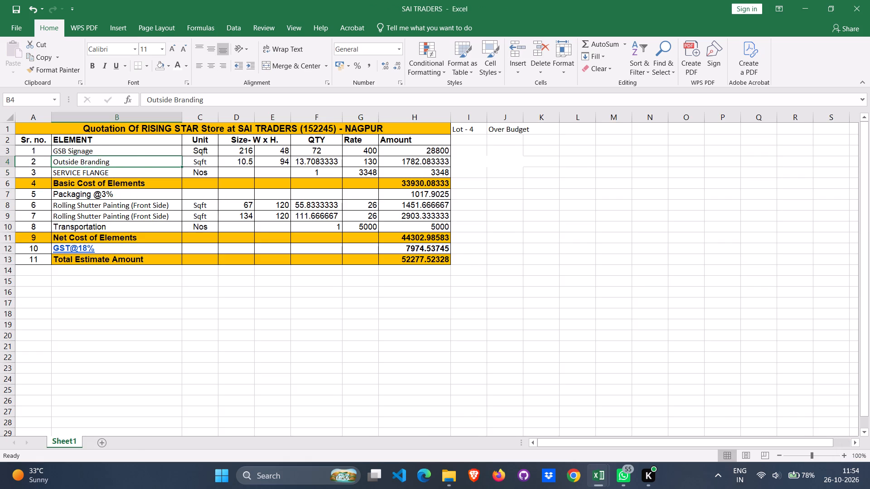
key(ctrl+c)
key(alt+Tab)
key(ctrl+v)
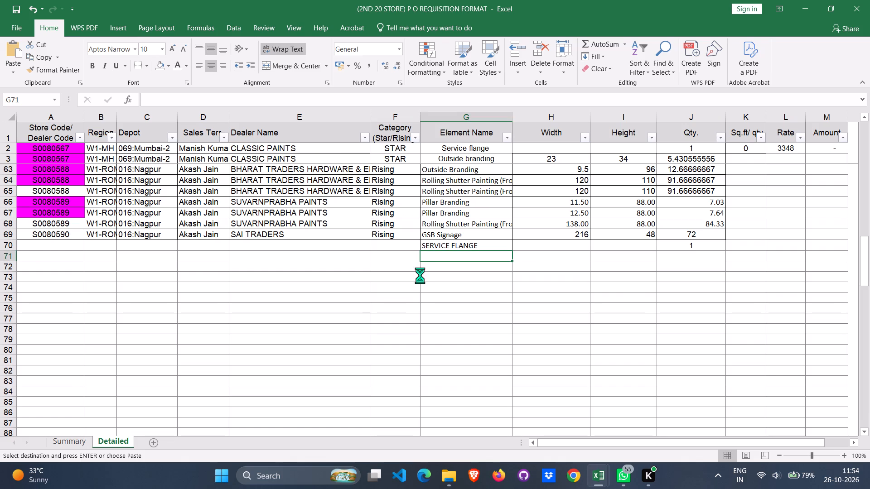
Copy the Outside Branding size and quantity (10.5, 94, 13.7083333) from D4:F4 of the estimate into H71:J71 of the Detailed sheet and save.
key(alt+Tab)
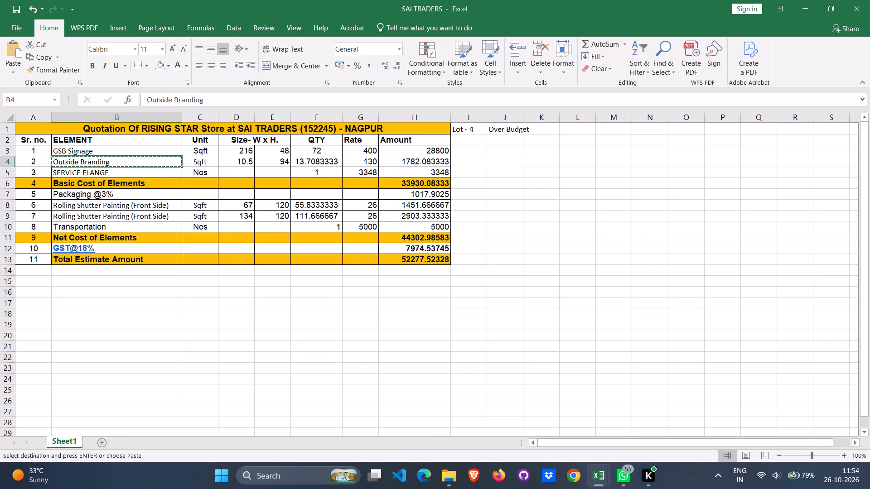
click(236, 159)
key(shift+Right)
key(shift+Right)
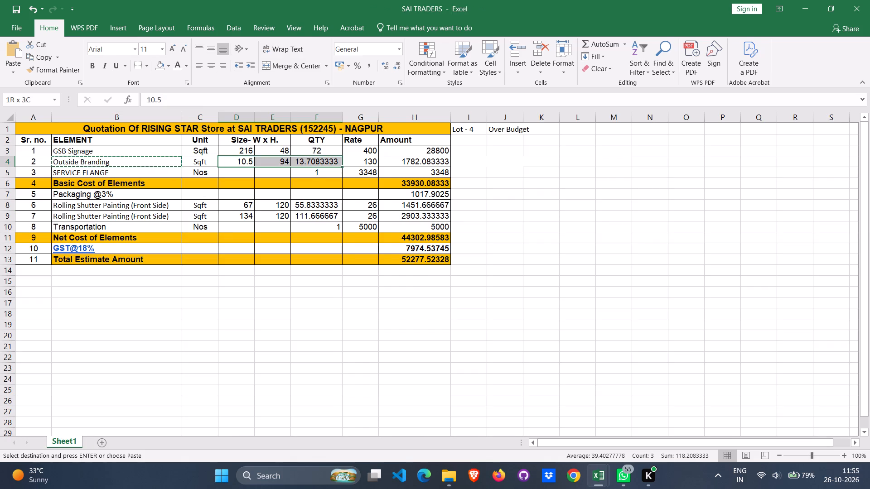
key(ctrl+c)
key(alt+Tab)
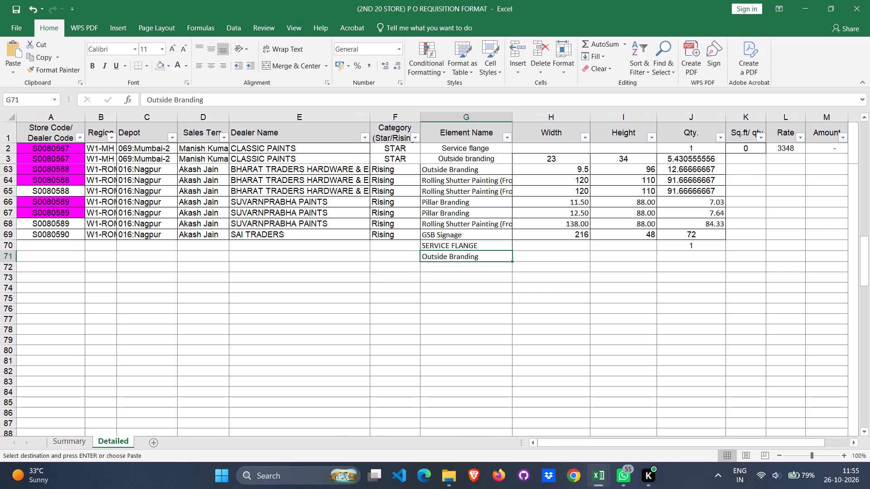
click(557, 254)
key(ctrl+v)
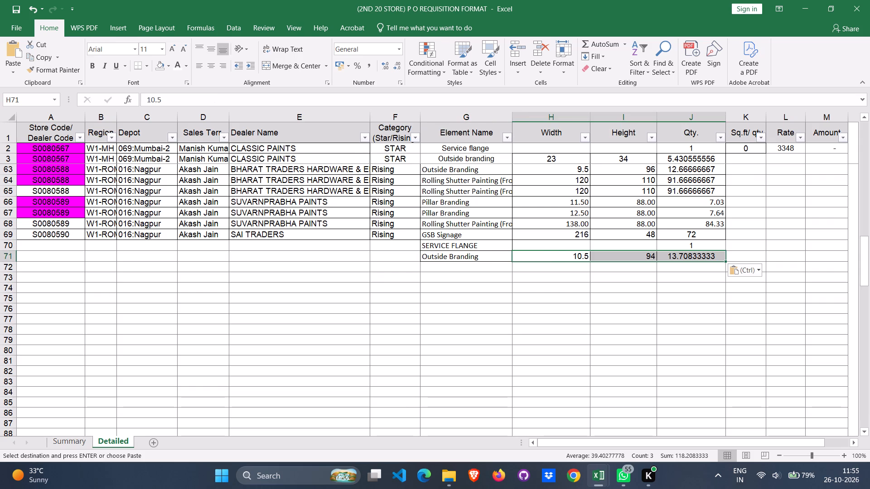
key(ctrl+s)
Copy the two Rolling Shutter Painting (Front Side) names from B8:B9 of the SAI TRADERS estimate into G72:G73 of the Detailed sheet.
key(alt+Tab)
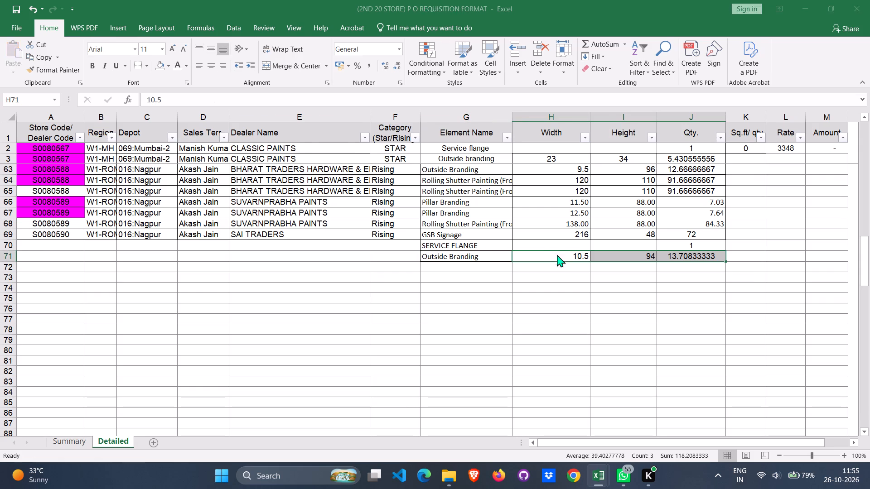
key(alt+Tab)
key(alt+Tab)
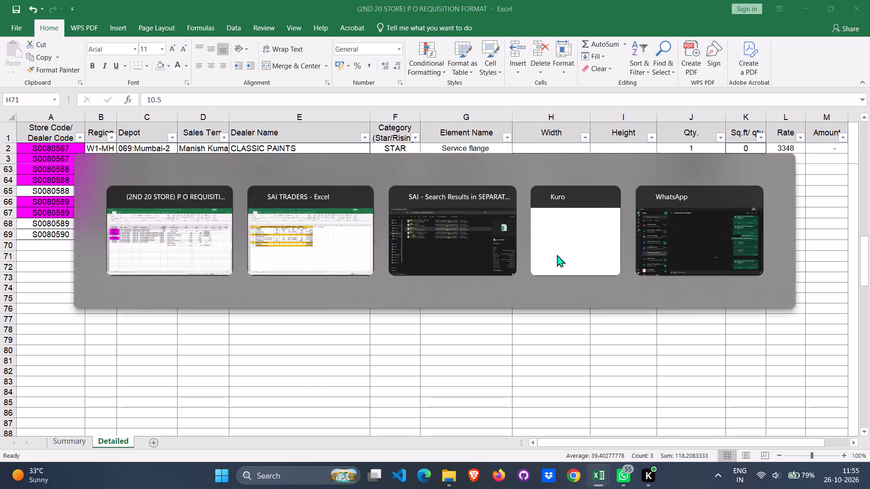
click(105, 207)
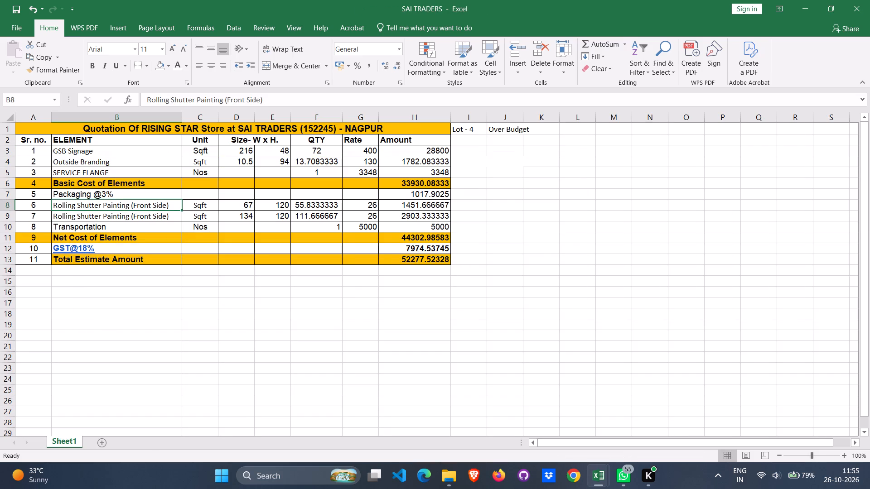
key(shift+Down)
key(ctrl+c)
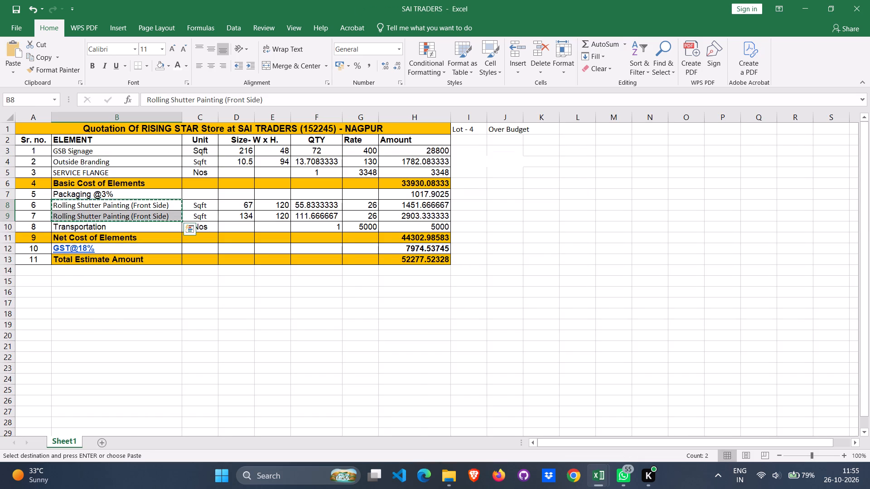
key(alt+Tab)
click(454, 265)
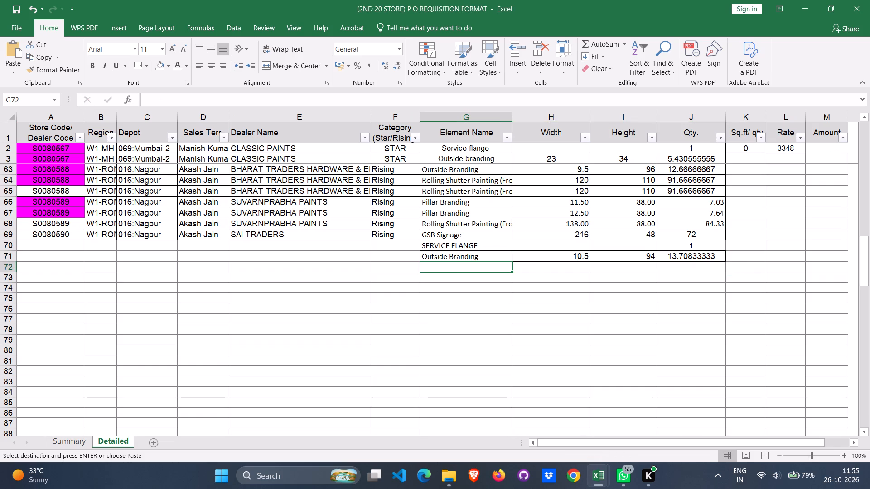
key(ctrl+v)
Copy both rolling shutters' widths (67, 134), heights (120) and quantities from D8:F9 of the estimate into H72:J73 of the Detailed sheet and save.
click(546, 266)
key(alt+Tab)
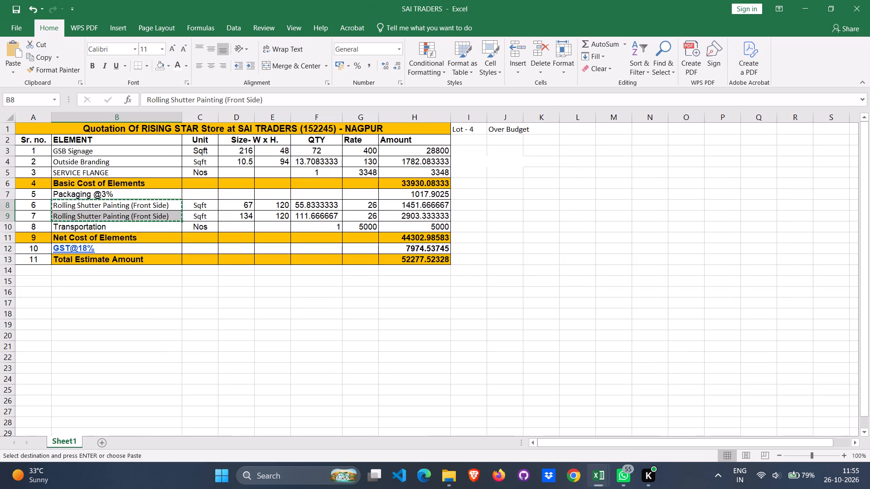
click(235, 204)
key(shift+Down)
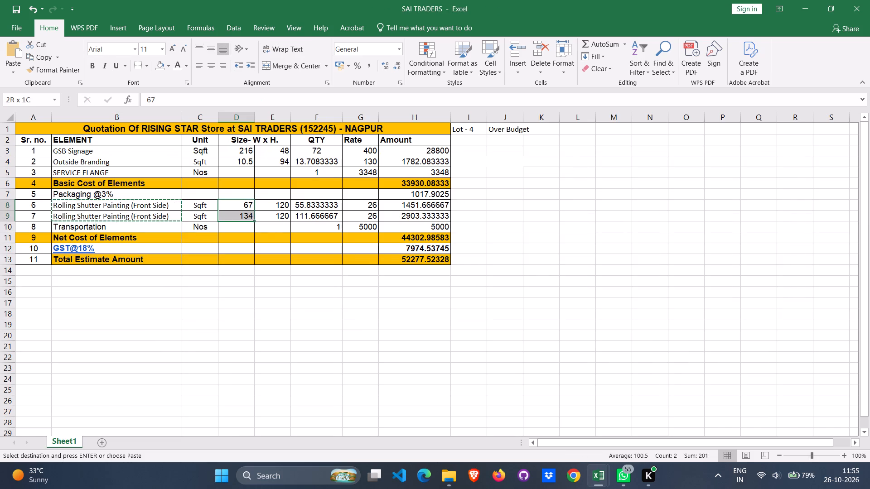
key(shift+Right)
key(shift+Right)
key(ctrl+c)
key(alt+Tab)
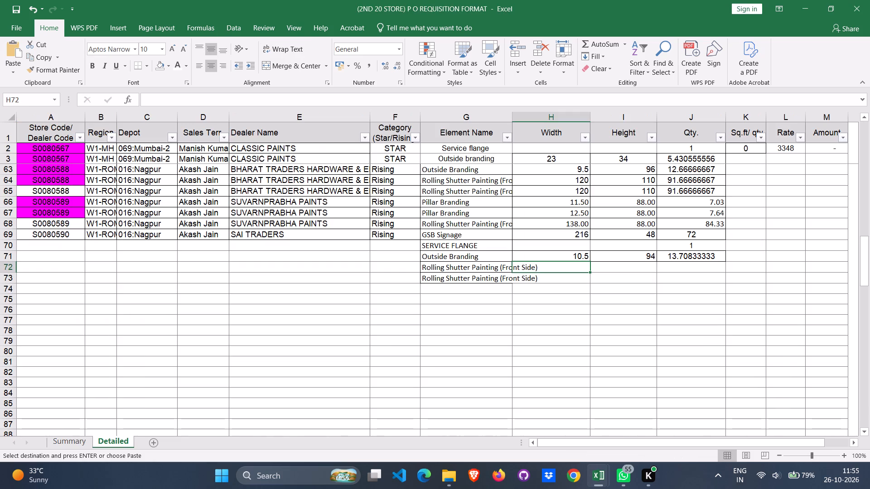
key(ctrl+v)
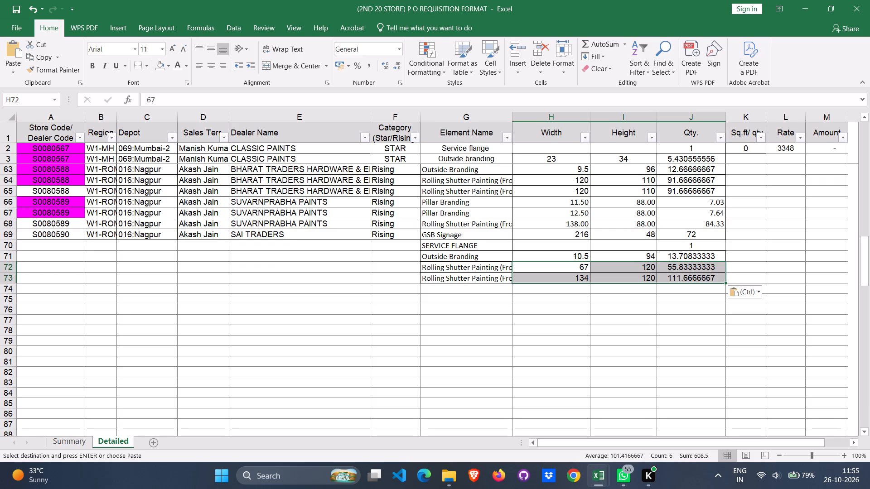
key(alt+Tab)
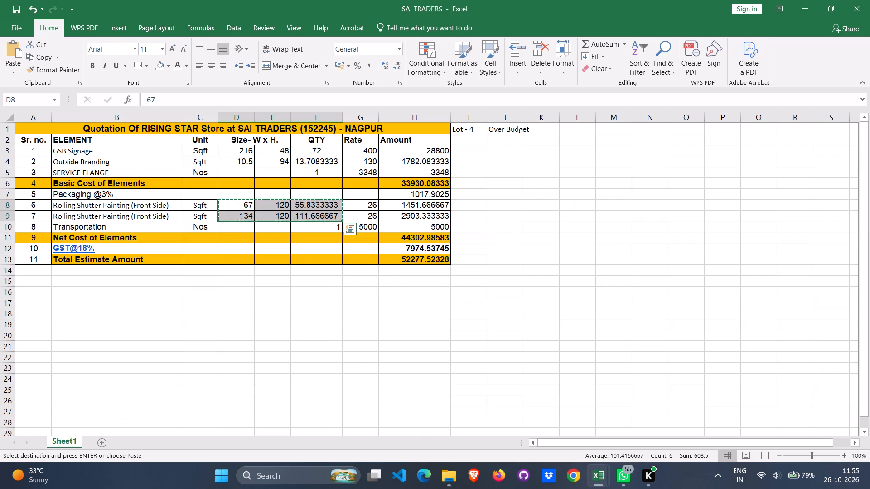
key(alt+Tab)
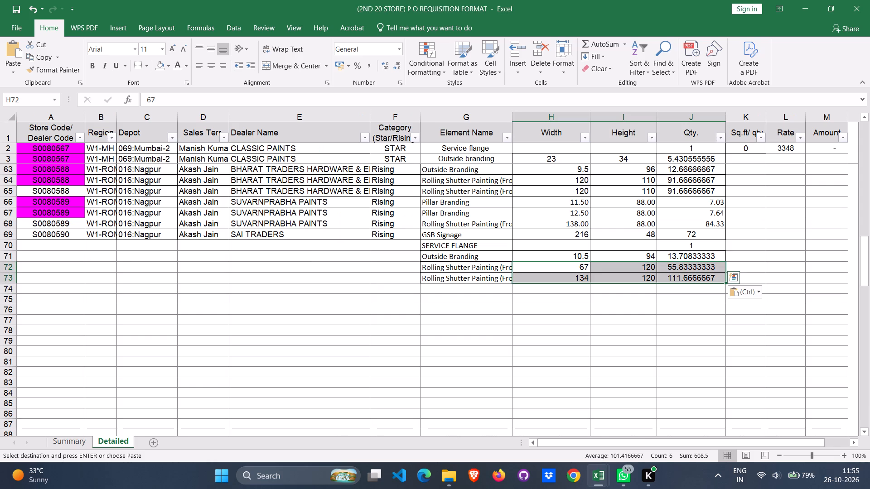
key(ctrl+s)
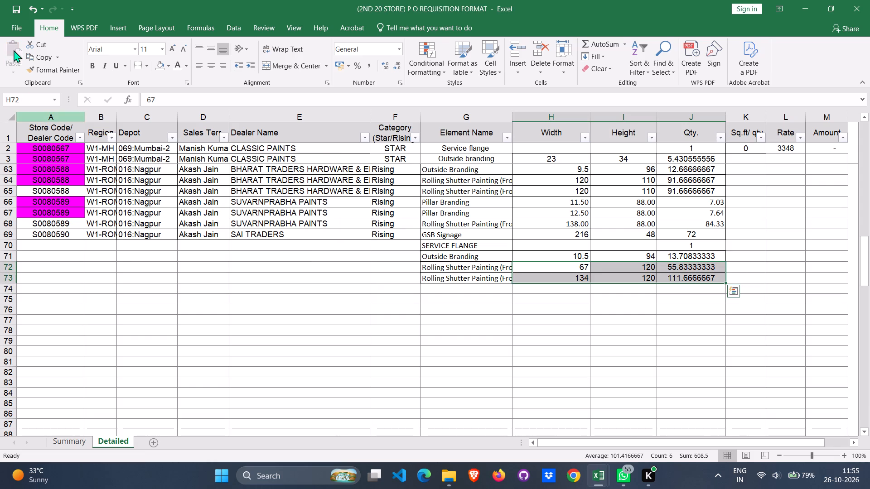
Copy the SAI TRADERS dealer details in A69:F69 of the Detailed sheet down through row 73 and save.
click(12, 7)
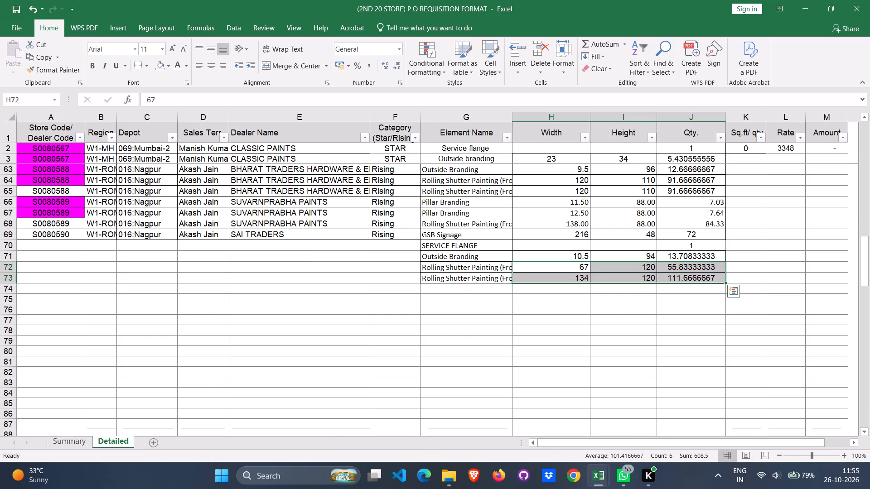
click(53, 232)
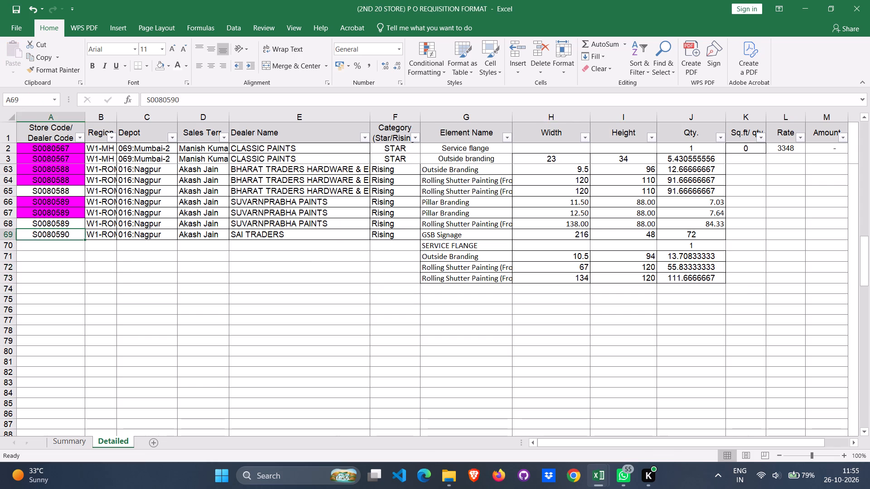
key(shift+Right)
key(shift+Right)
key(shift+Right)
key(shift+Right)
key(shift+Right)
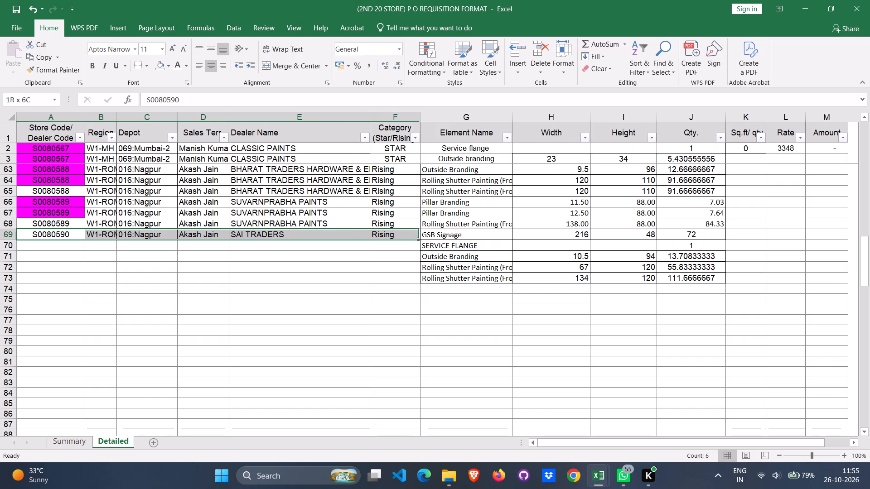
key(ctrl+c)
key(shift+Down)
key(shift+Down)
key(shift+Down)
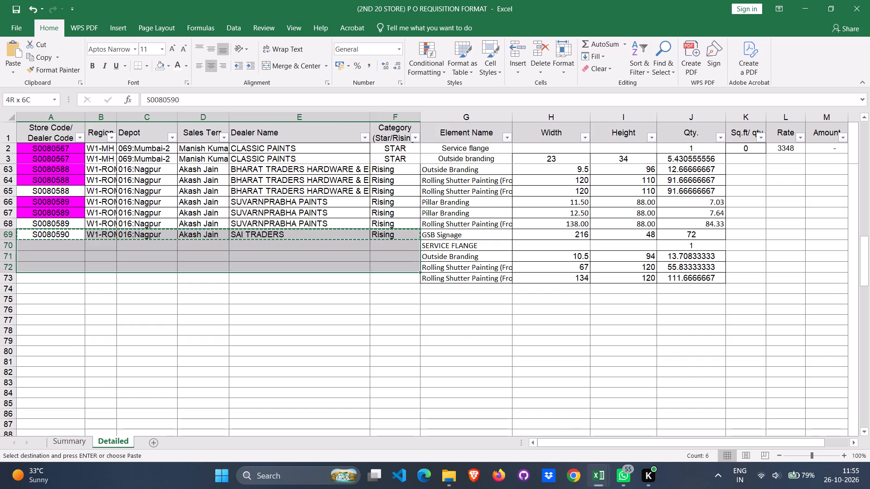
key(shift+Down)
key(ctrl+v)
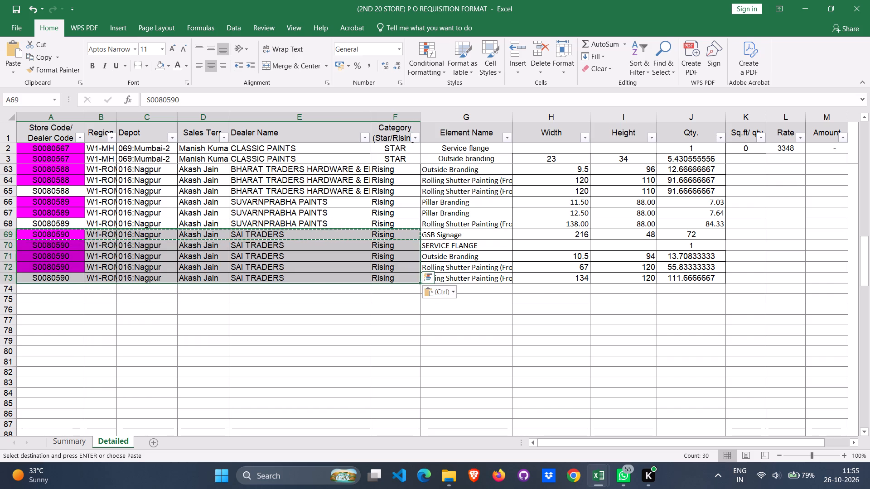
key(ctrl+s)
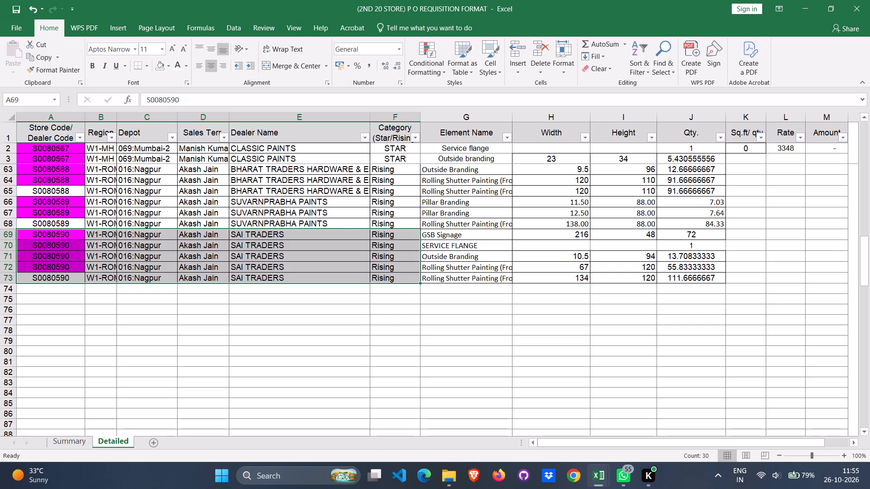
Copy the AMOL COLOUR HOME dealer details from A18:F18 of the Summary sheet into A74:F74 of the Detailed sheet.
click(69, 439)
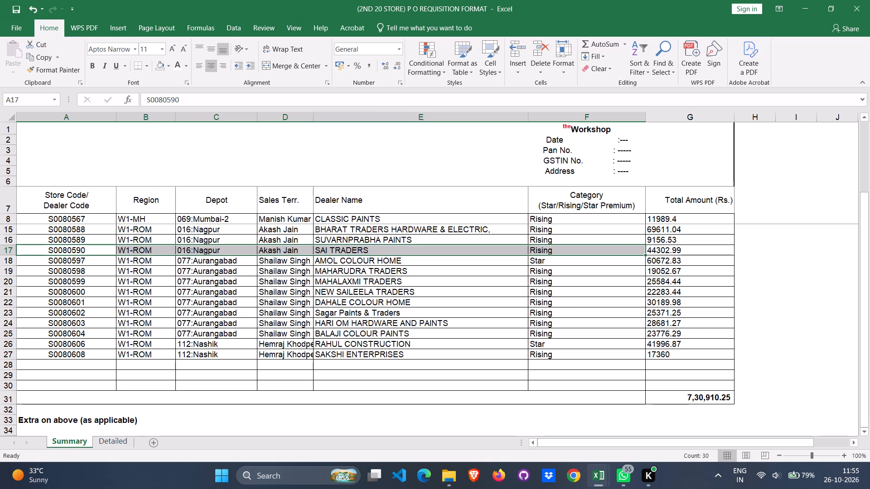
click(8, 263)
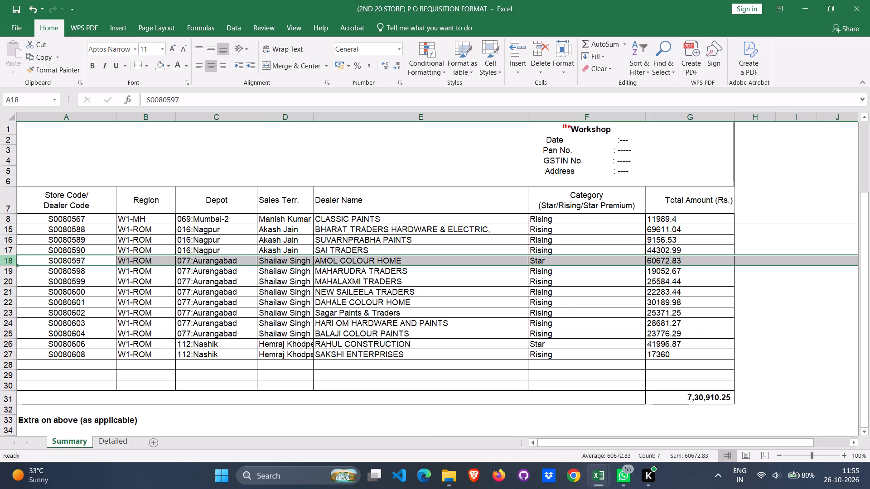
key(shift+Right)
click(33, 259)
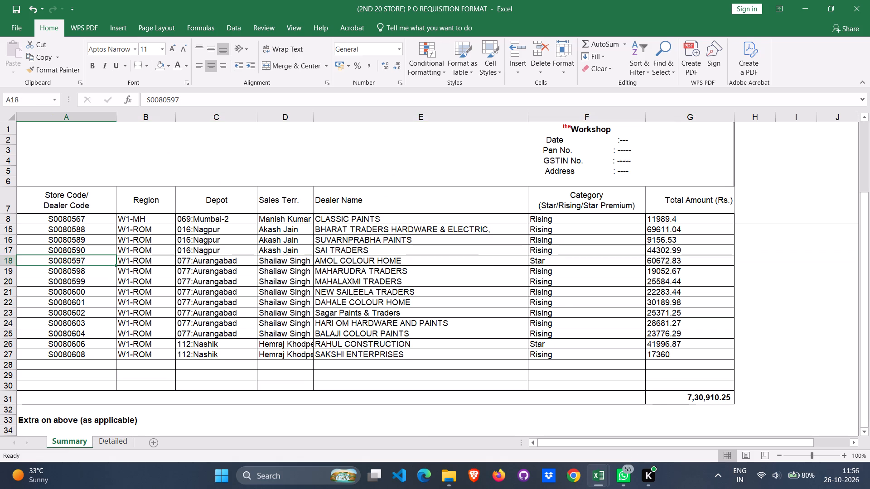
key(shift+Right)
key(shift+Right)
key(shift+Right)
key(shift+Right)
key(shift+Right)
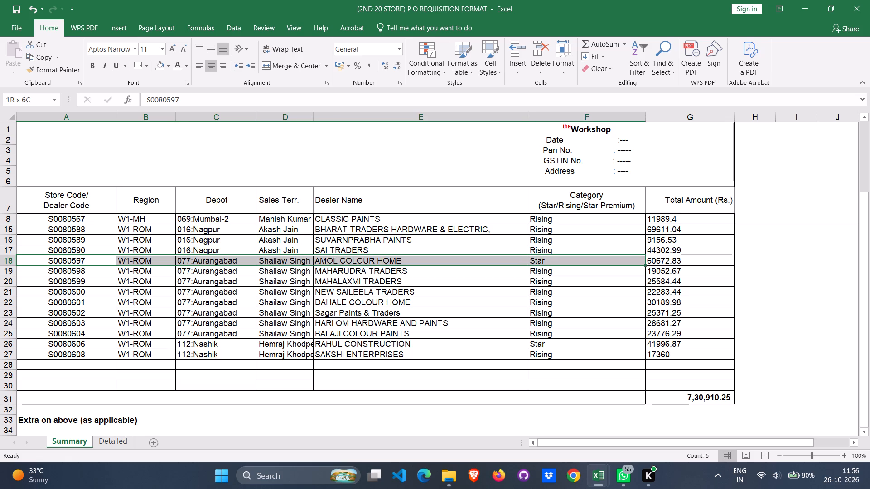
key(ctrl+c)
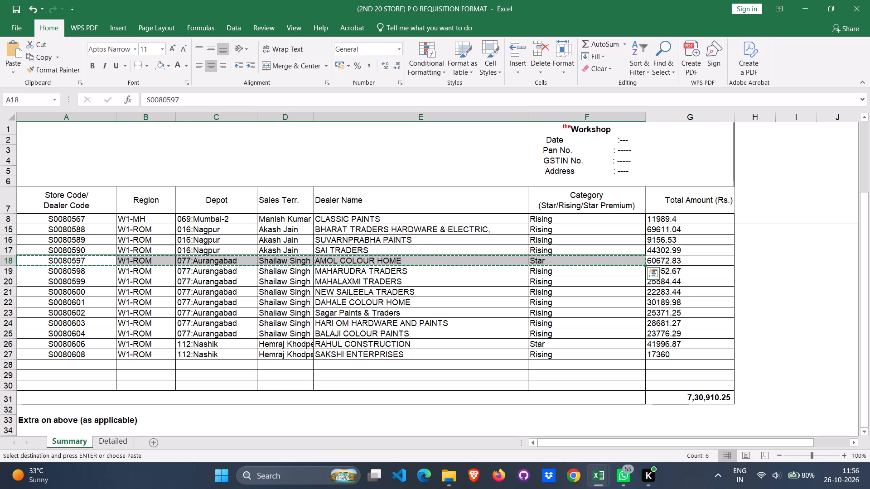
click(121, 439)
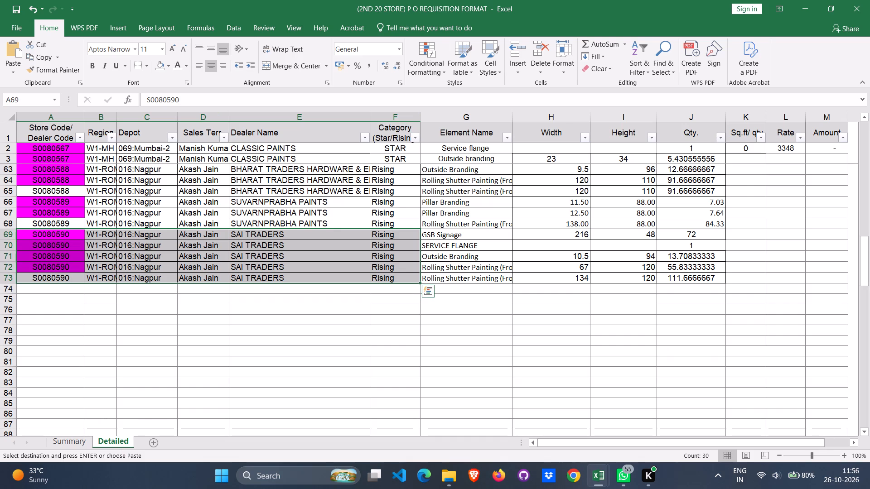
click(61, 287)
key(ctrl+v)
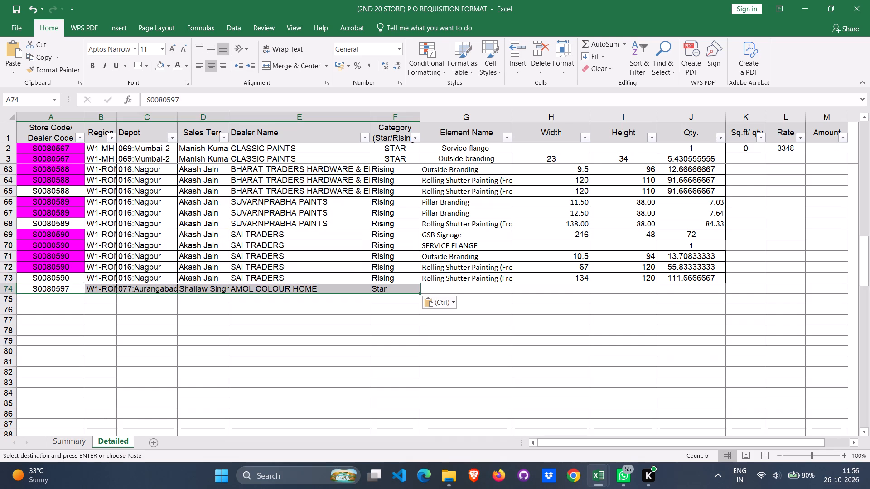
Select G74 on the Detailed sheet and close the SAI TRADERS estimate.
click(453, 289)
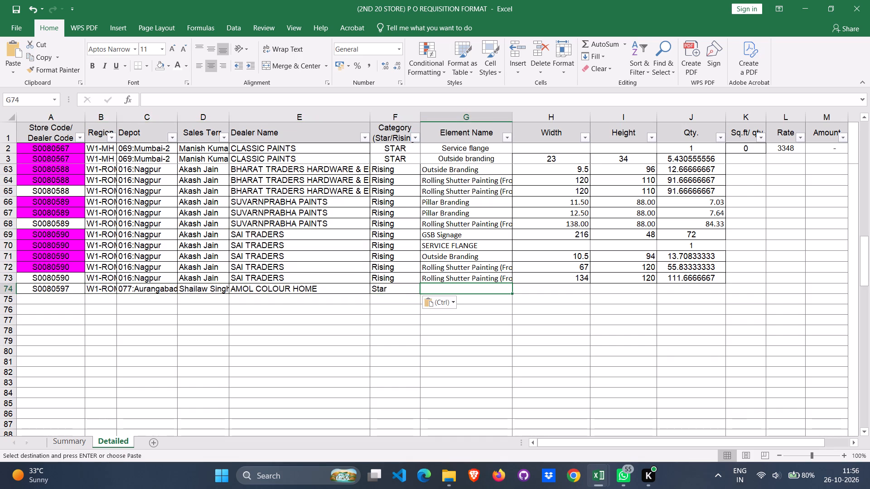
key(alt+Tab)
click(862, 0)
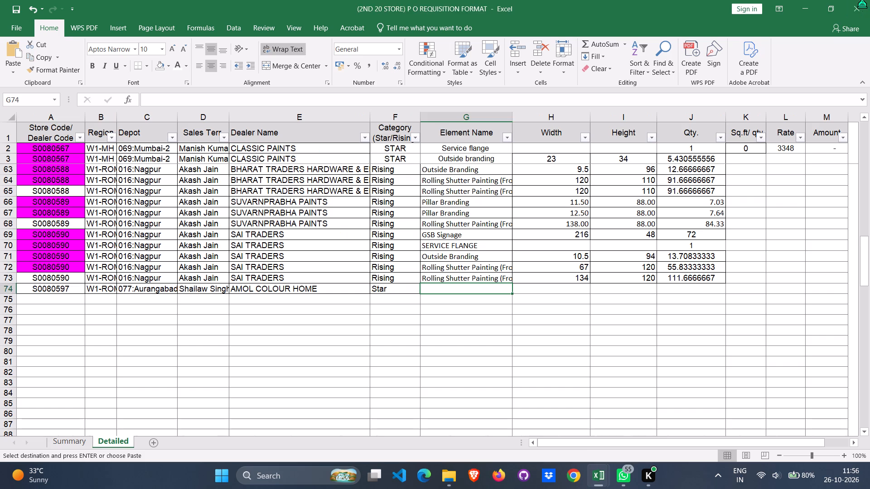
In File Explorer, search the SEPARATAION ESTIMATE folder for AMOL and open the AMOL COLOUR HOME estimate.
key(alt+Tab)
click(830, 35)
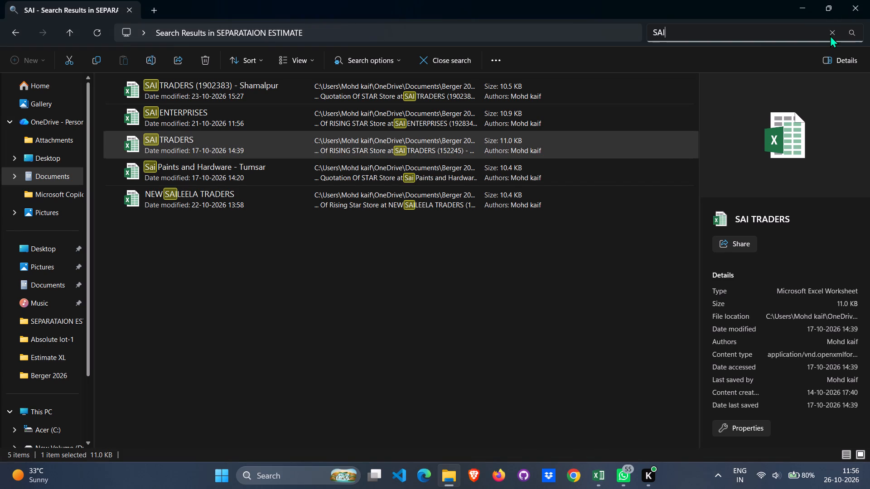
key(BackSpace)
key(BackSpace)
key(BackSpace)
text(AMI)
key(BackSpace)
text(OL)
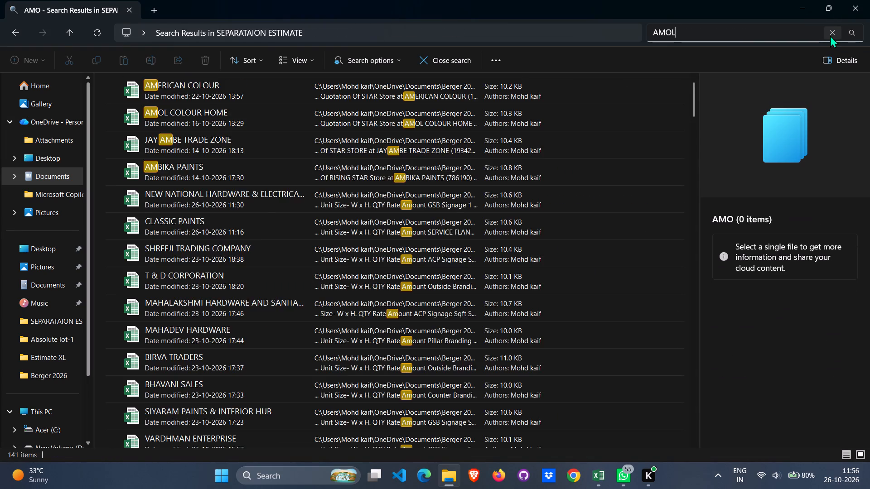
double_click(271, 101)
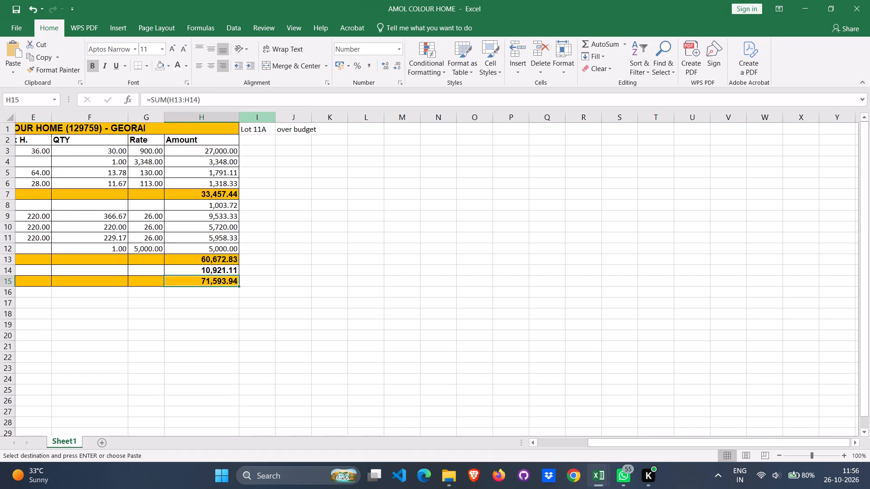
Copy the four element names, ACP Signage through Counter Branding, from B3:B6 of the AMOL COLOUR HOME estimate into G74:G77 of the Detailed sheet.
scroll(266, 221, right, 8)
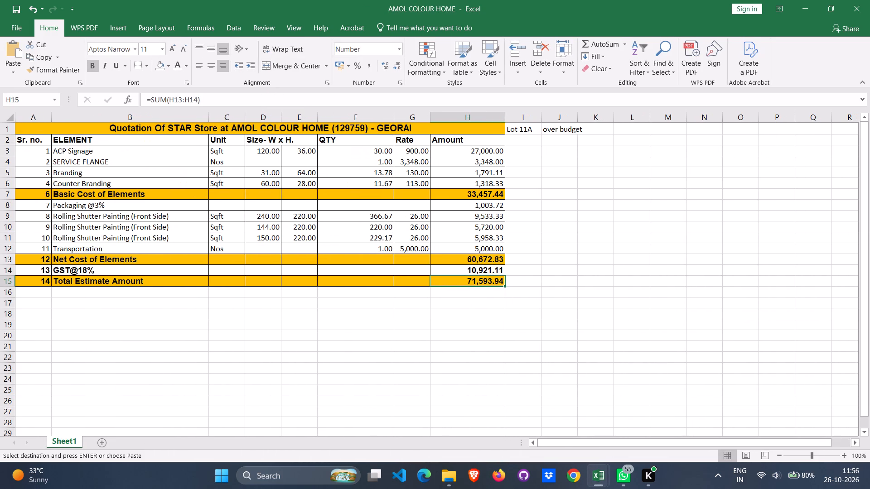
click(101, 152)
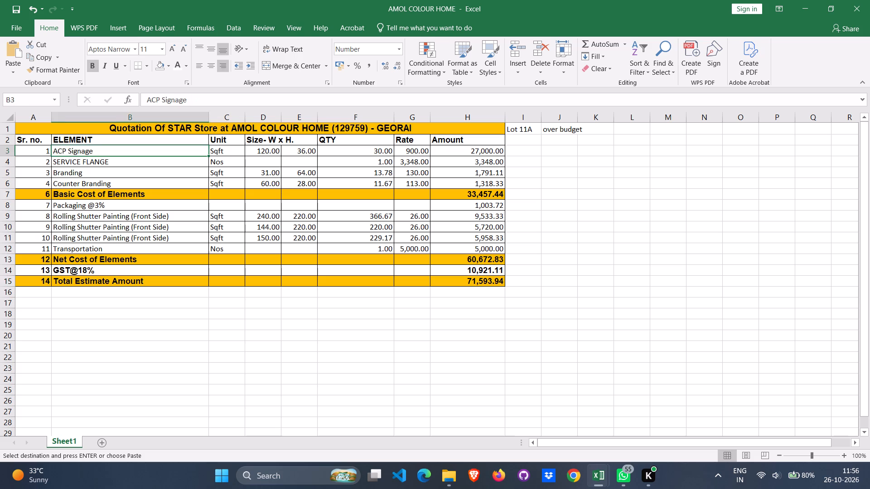
key(shift+Down)
key(shift+Down)
key(shift+Down)
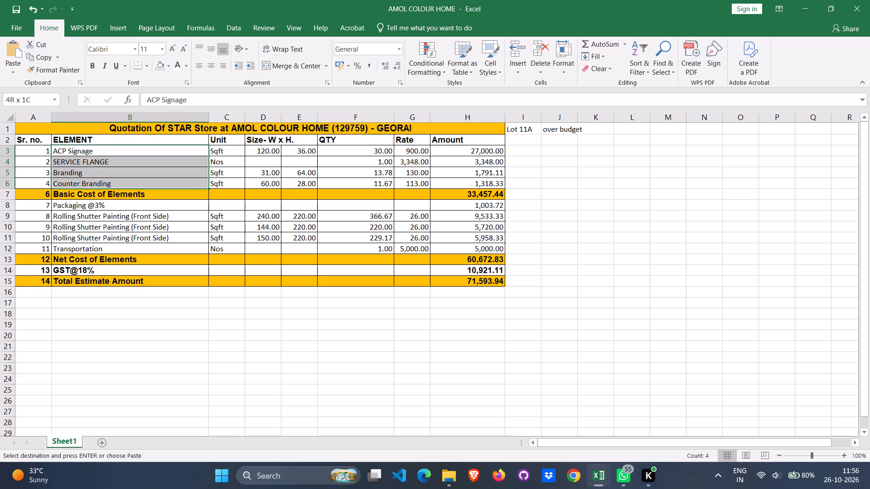
key(ctrl+c)
key(alt+Tab)
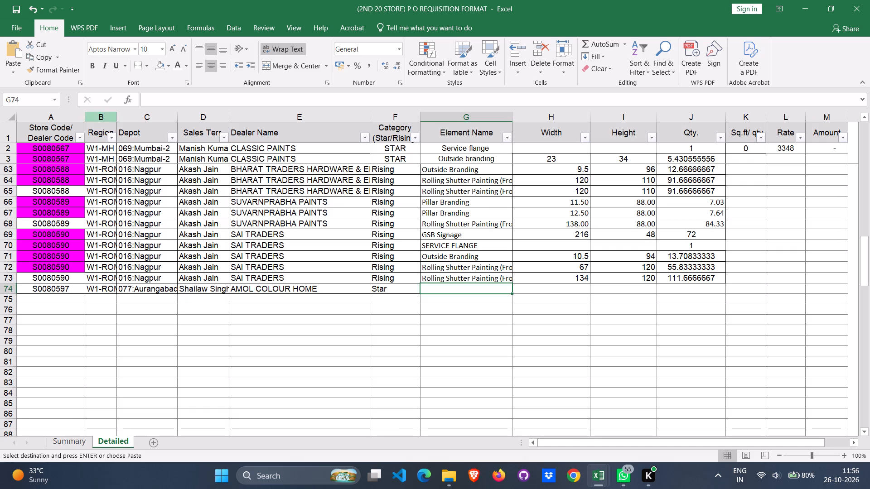
key(ctrl+v)
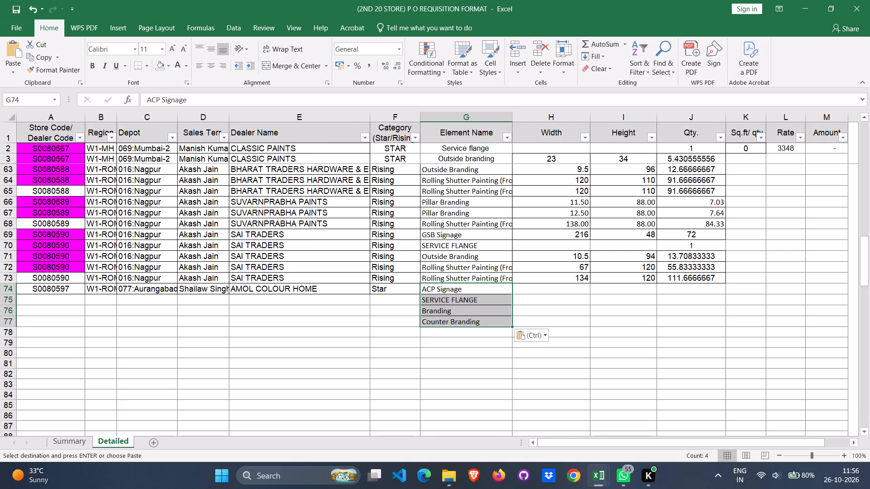
Copy the four elements' widths, heights and quantities from D3:F6 of the AMOL COLOUR HOME estimate into H74:J77 of the Detailed sheet and save.
key(alt+Tab)
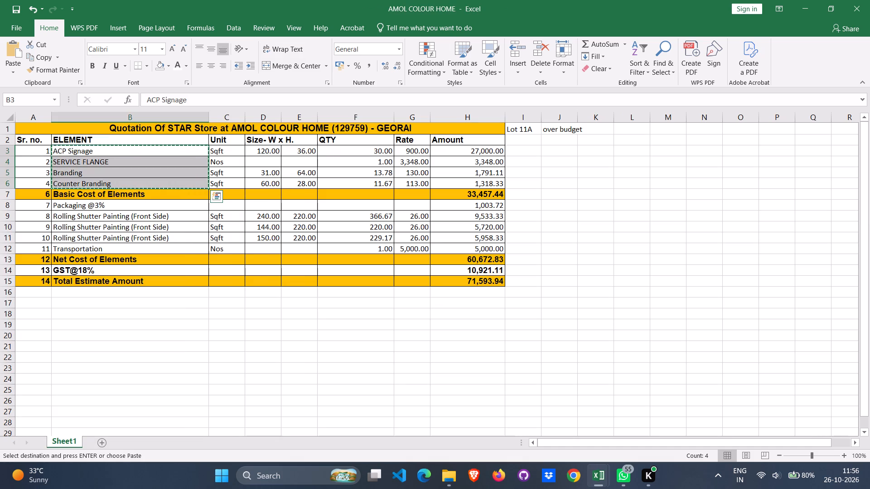
click(253, 153)
key(shift+Down)
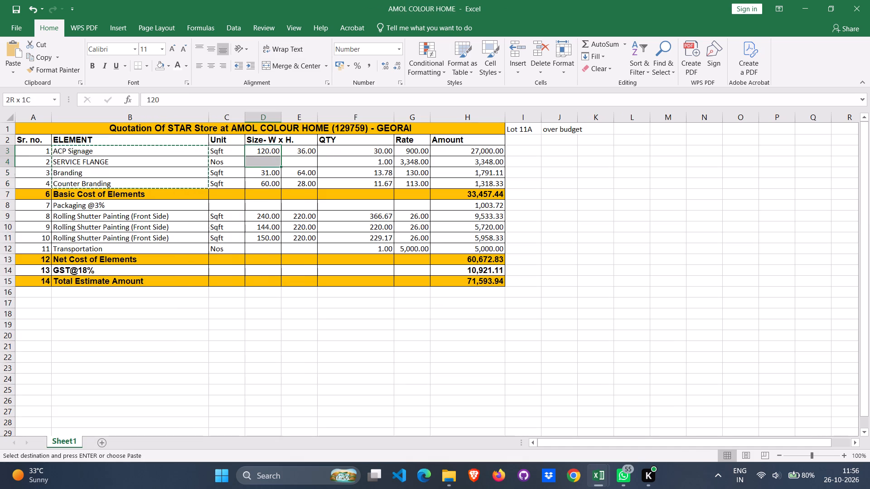
key(shift+Down)
key(shift+Down)
key(shift+Right)
key(shift+Right)
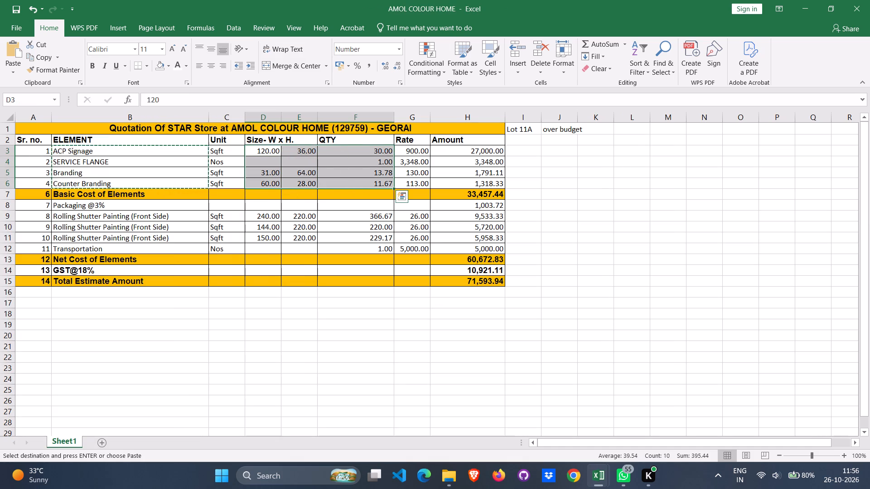
key(ctrl+c)
key(alt+Tab)
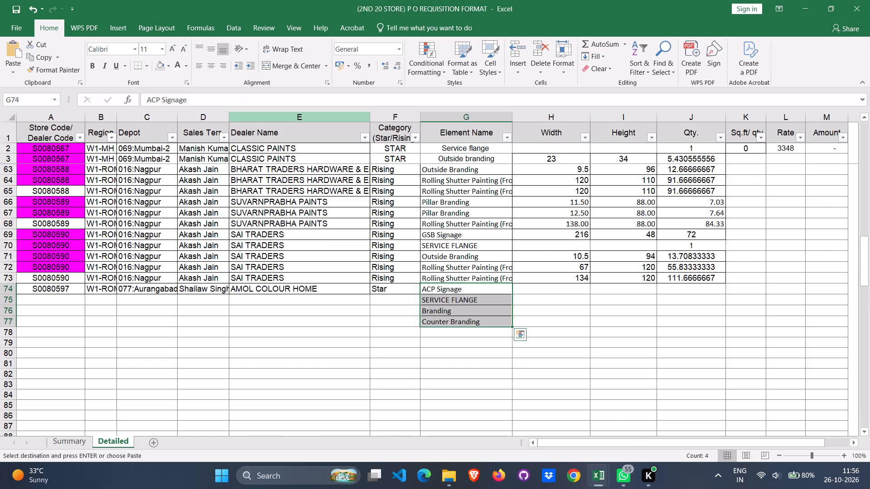
click(539, 289)
key(ctrl+v)
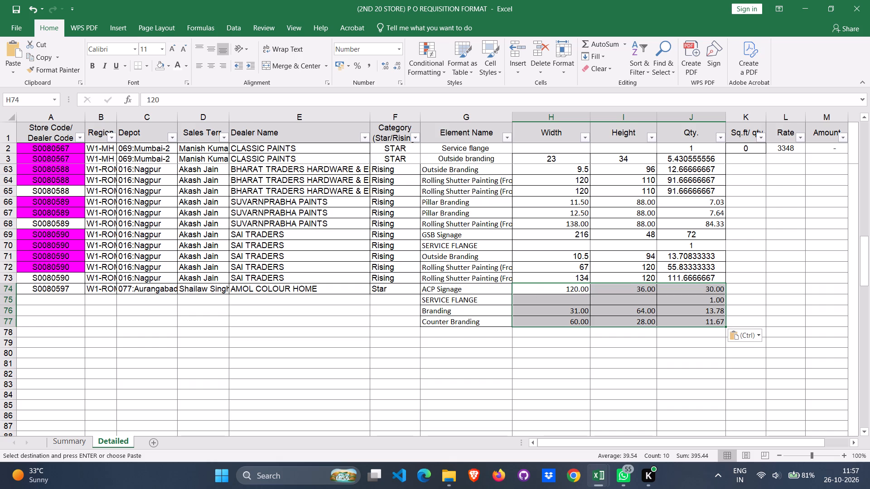
key(ctrl+s)
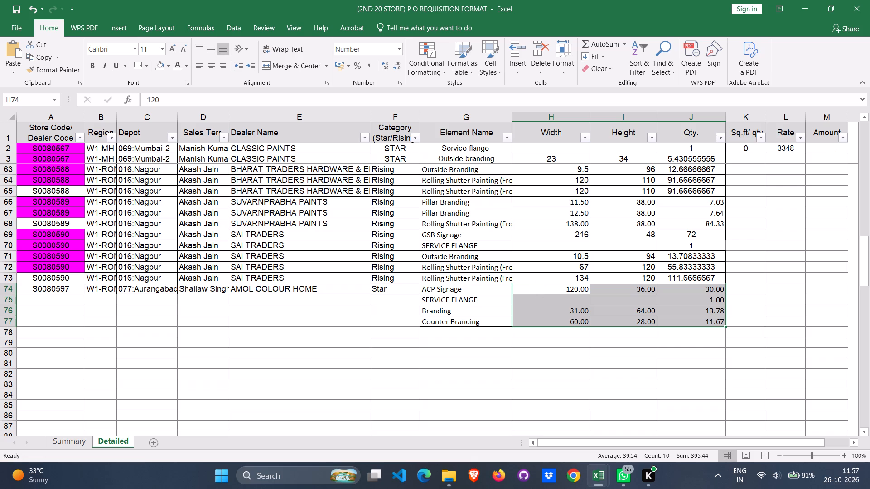
Copy the three Rolling Shutter Painting (Front Side) names from B9:B11 of the AMOL COLOUR HOME estimate into G78:G80 of the Detailed sheet.
click(446, 336)
key(alt+Tab)
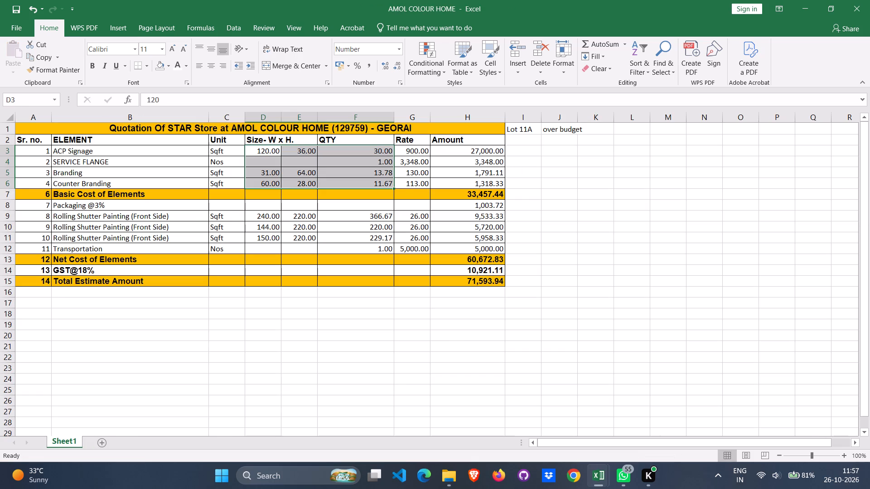
click(119, 217)
key(shift+Down)
key(shift+Down)
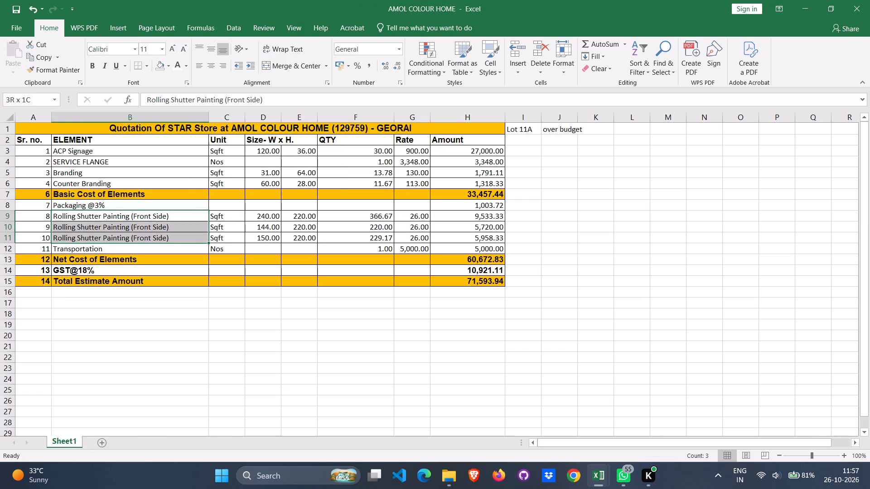
key(ctrl+c)
key(alt+Tab)
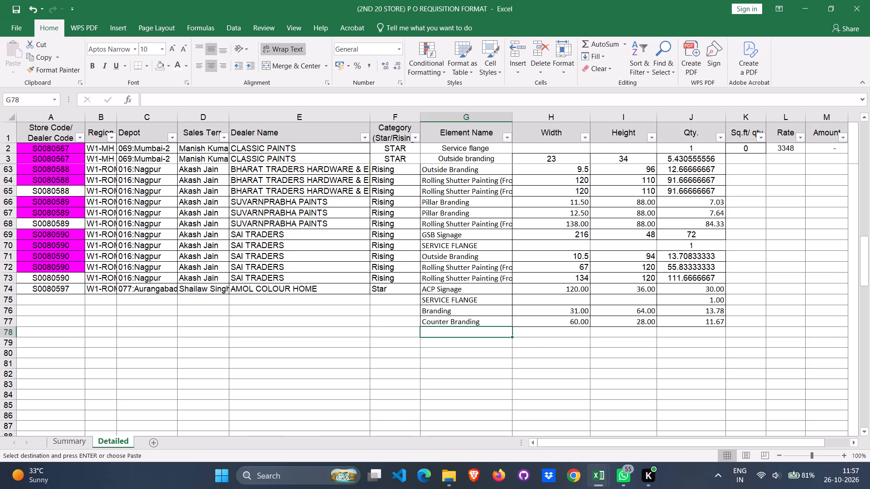
key(ctrl+v)
Copy the three Rolling Shutter Painting widths, heights and quantities from D9:F11 of the AMOL COLOUR HOME estimate into H78:J80 of the Detailed sheet and save.
click(551, 338)
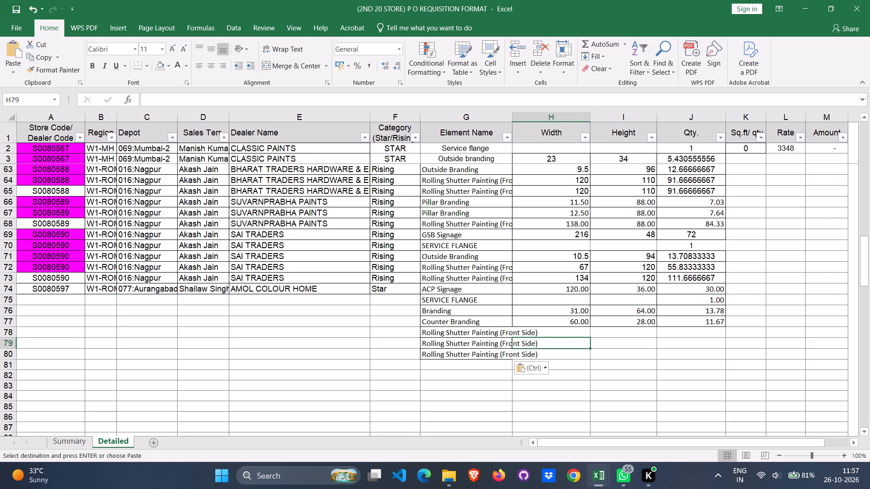
click(549, 333)
key(alt+Tab)
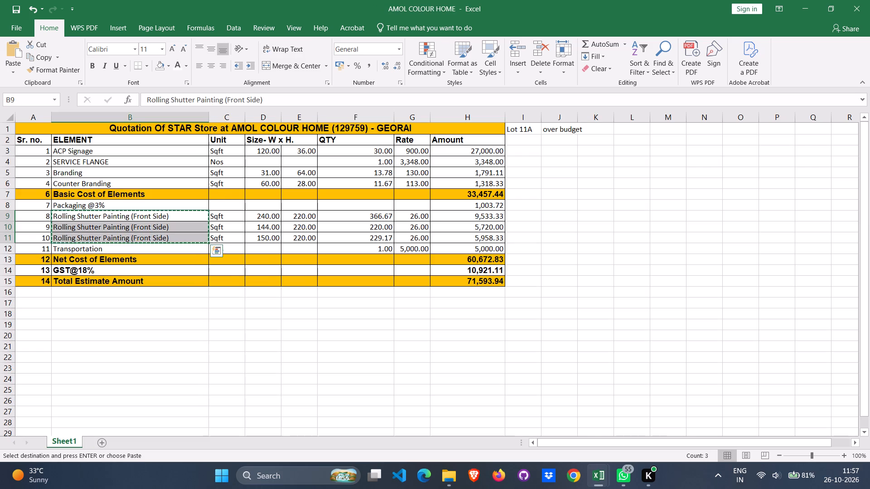
click(257, 217)
key(shift+Down)
key(shift+Down)
key(shift+Right)
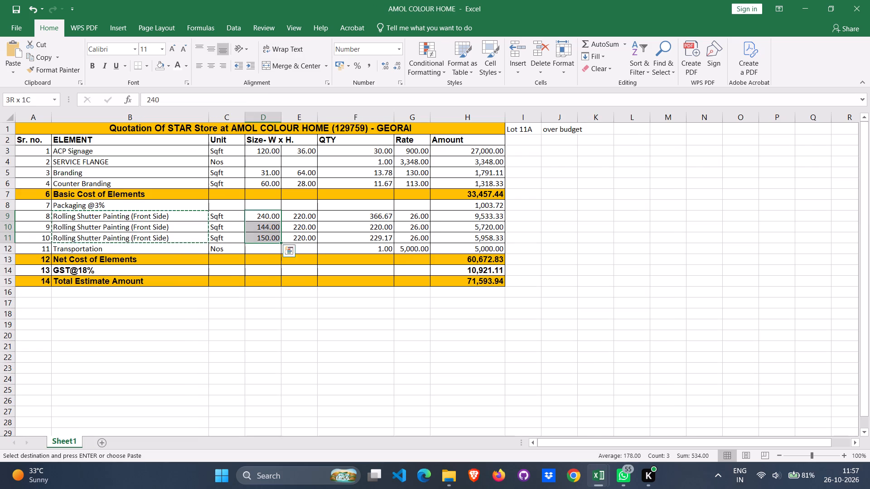
key(shift+Right)
key(ctrl+c)
key(alt+Tab)
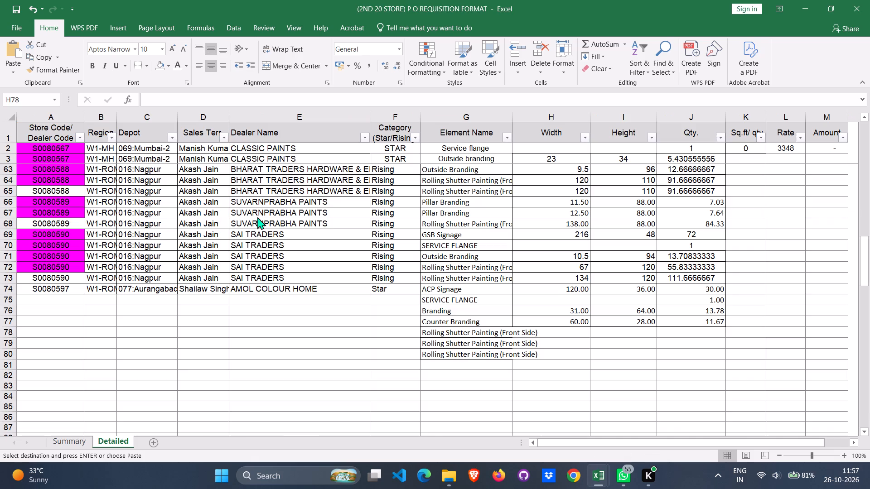
key(ctrl+v)
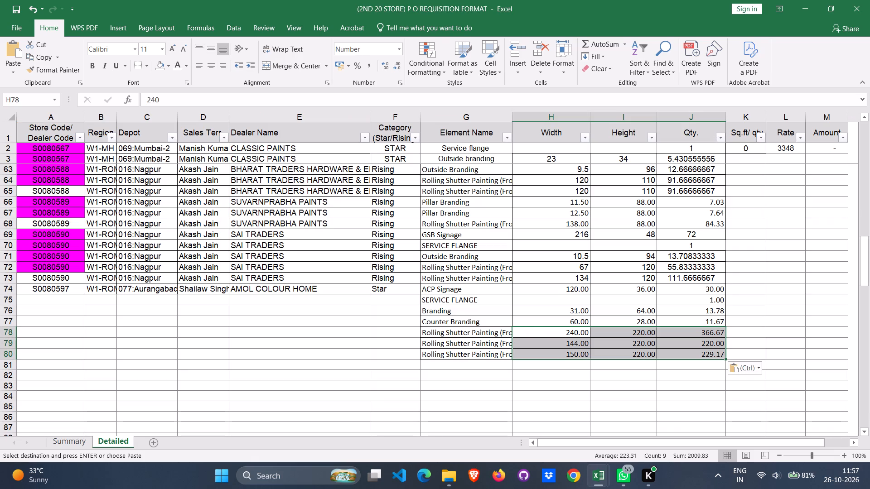
key(alt+Tab)
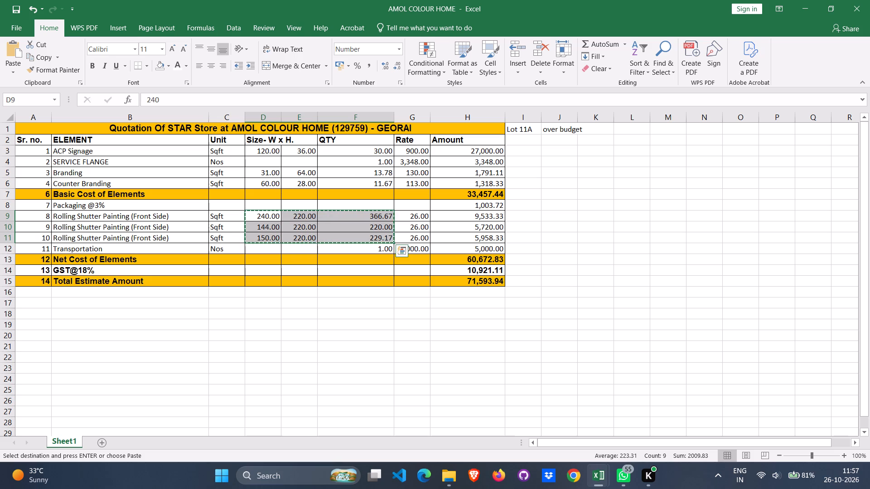
key(alt+Tab)
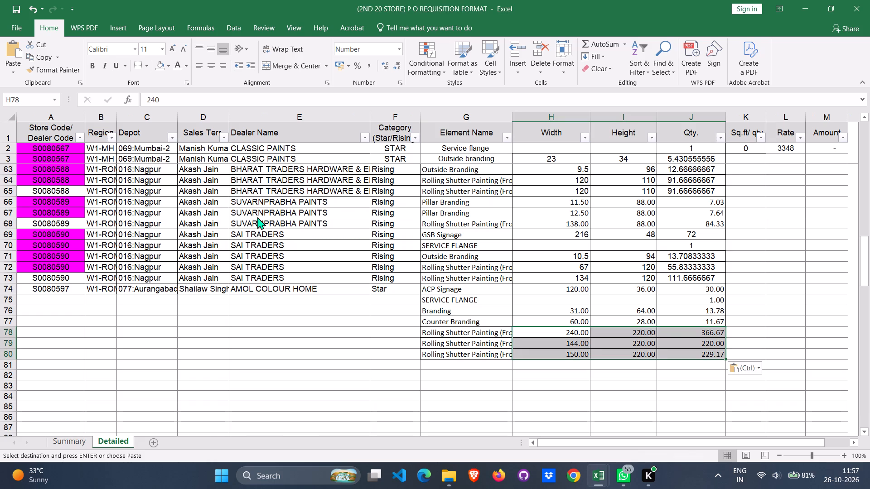
key(ctrl+s)
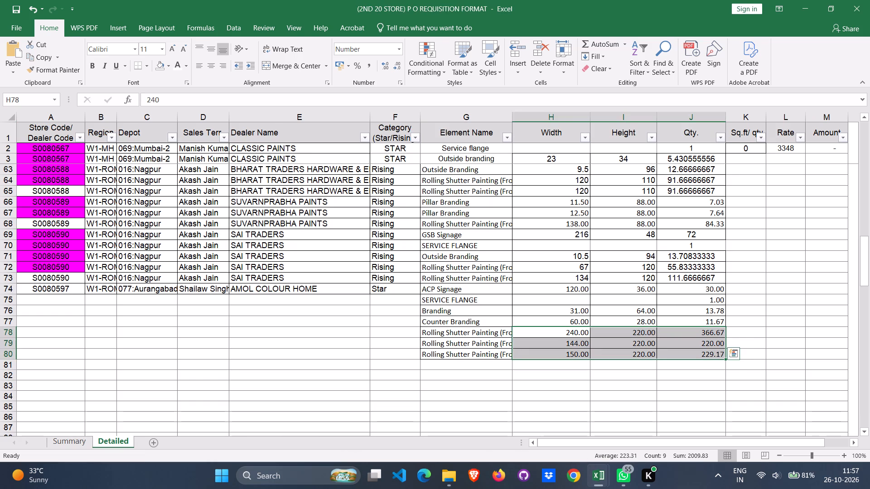
Copy the AMOL COLOUR HOME store details in A74:F74 down through row 80 of the Detailed sheet and save.
click(45, 291)
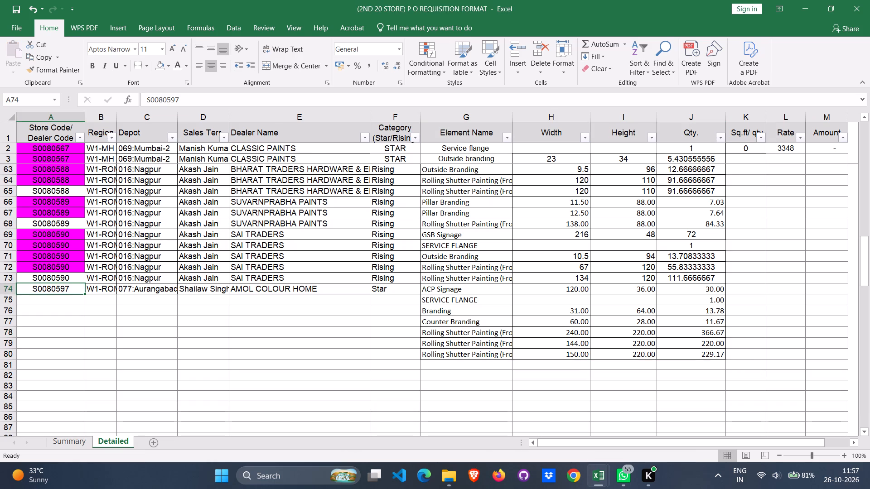
key(shift+Right)
key(shift+Right)
key(shift+Right)
key(shift+Right)
key(shift+Right)
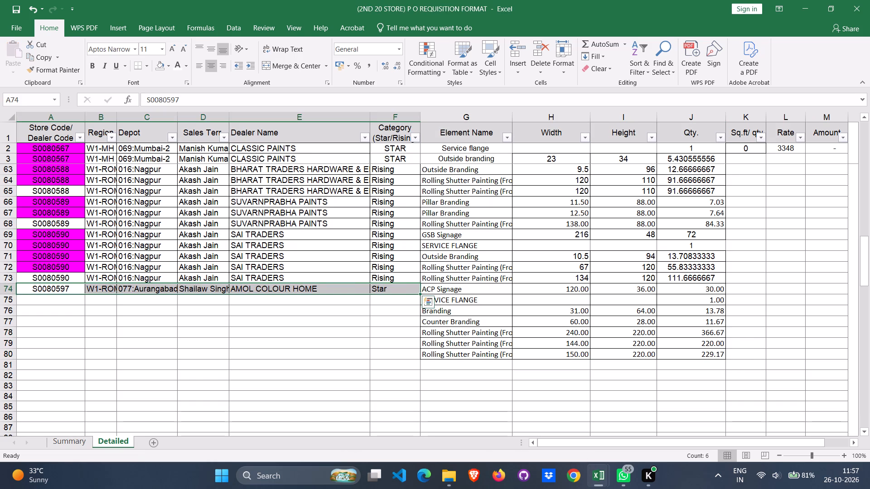
key(ctrl+c)
key(shift+Down)
key(shift+Down)
key(shift+Down)
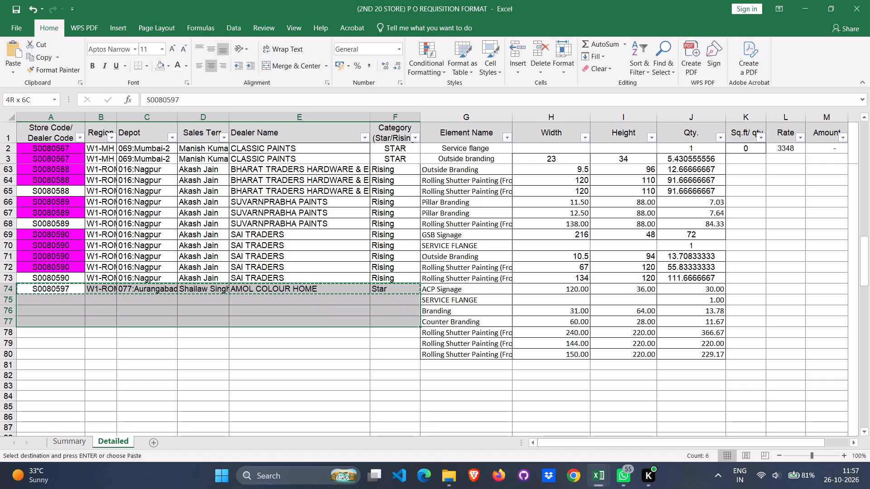
key(shift+Down)
key(shift+Down)
key(shift+Down)
key(ctrl+v)
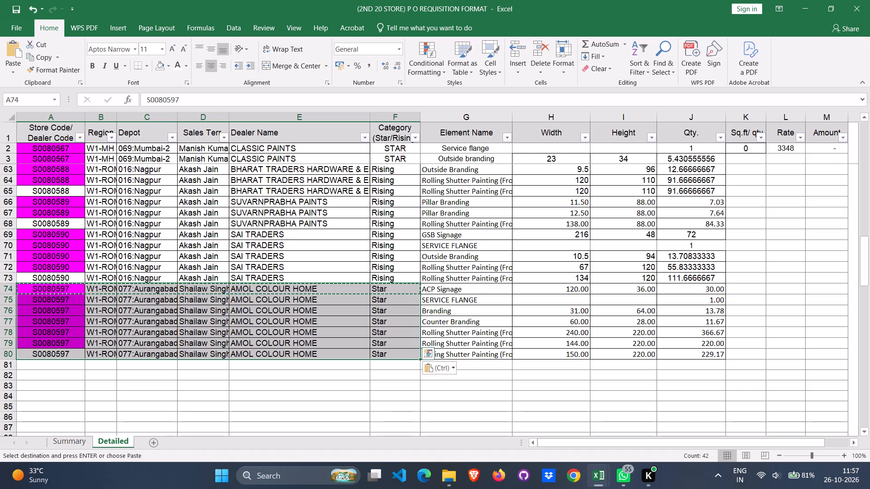
key(ctrl+s)
Close the AMOL COLOUR HOME estimate and return to the P O requisition workbook.
key(alt+Tab)
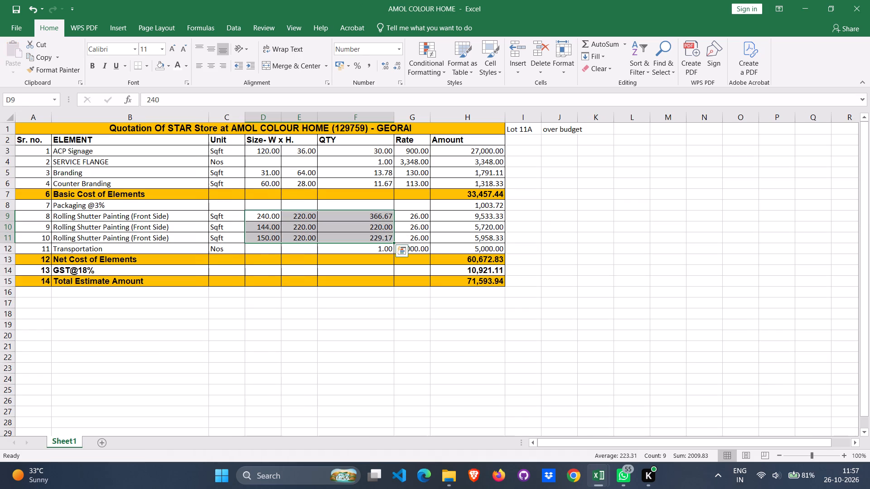
click(850, 12)
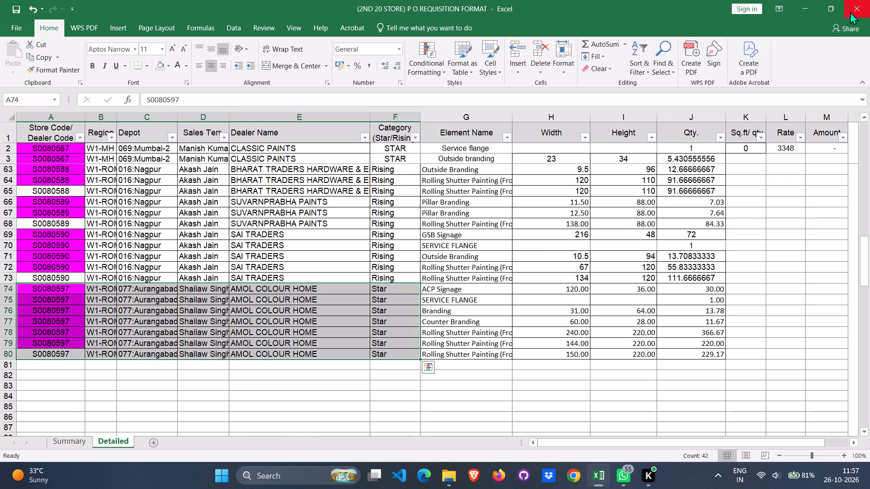
key(alt+Tab)
key(alt+Tab)
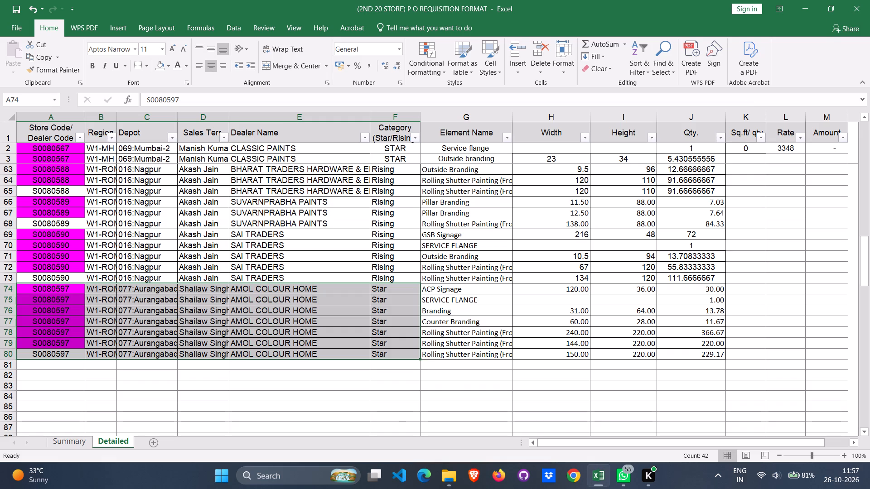
Copy the MAHARUDRA TRADERS store details, code through category, from A19:F19 of the Summary sheet into A81:F81 of the Detailed sheet.
scroll(291, 316, down, 12)
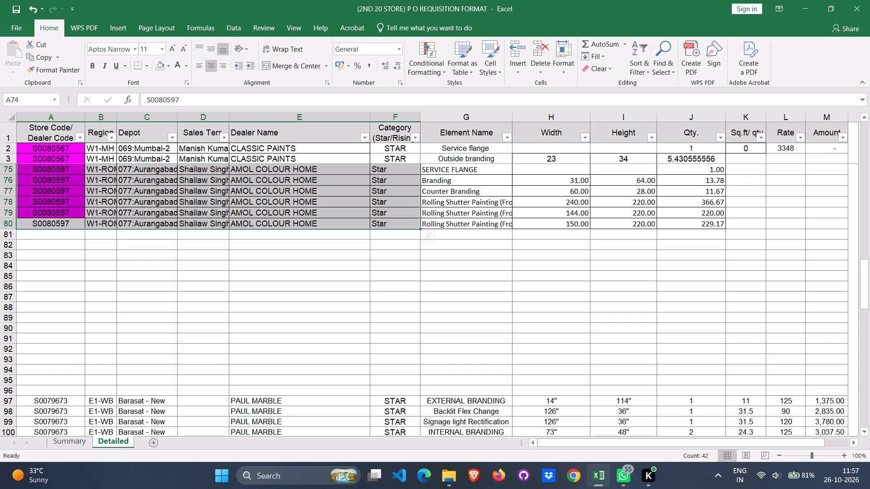
click(78, 437)
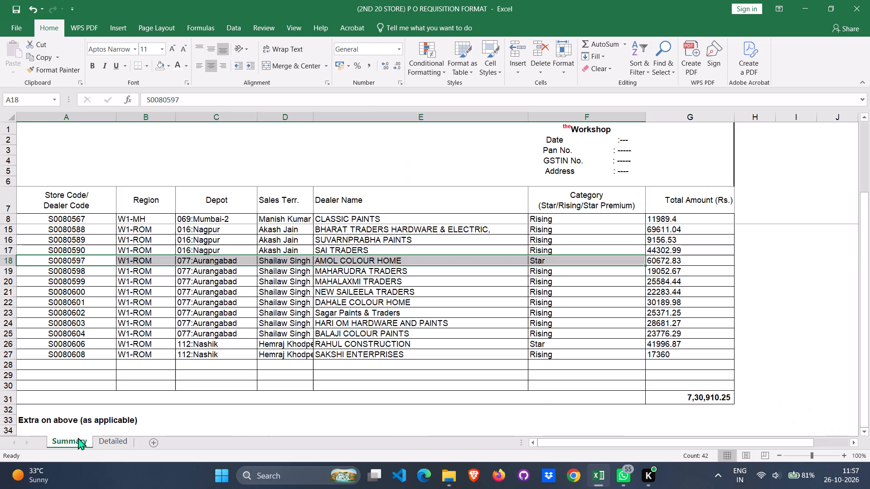
click(8, 271)
click(37, 269)
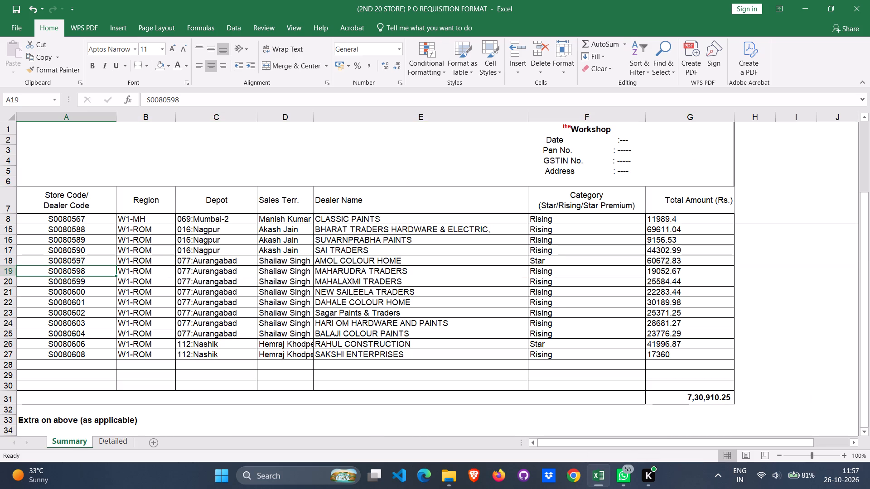
key(shift+Right)
key(shift+Right)
key(shift+Right)
key(shift+Right)
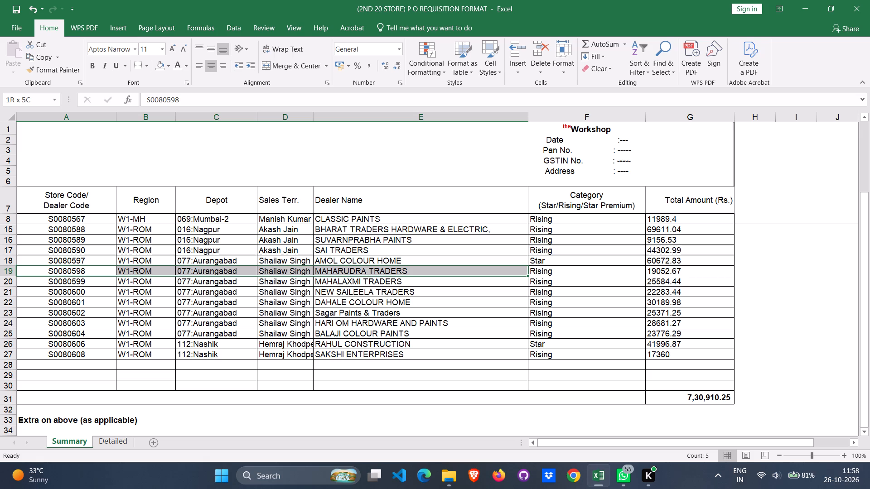
key(shift+Right)
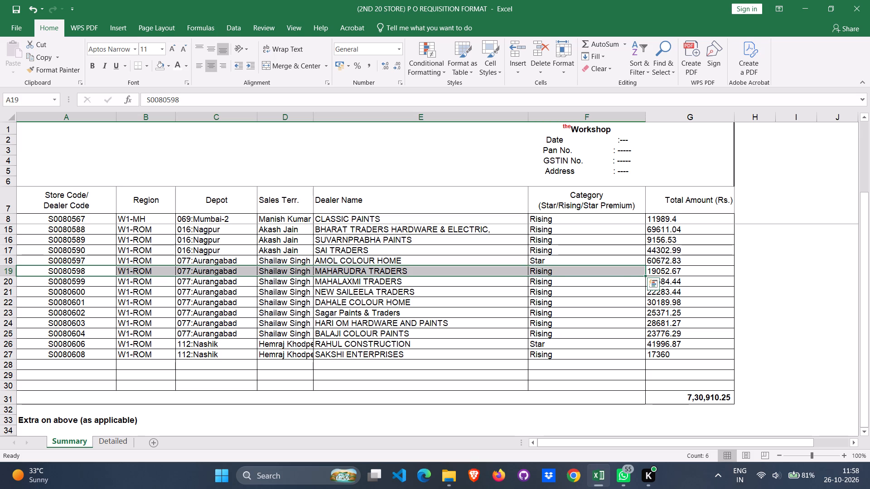
key(ctrl+c)
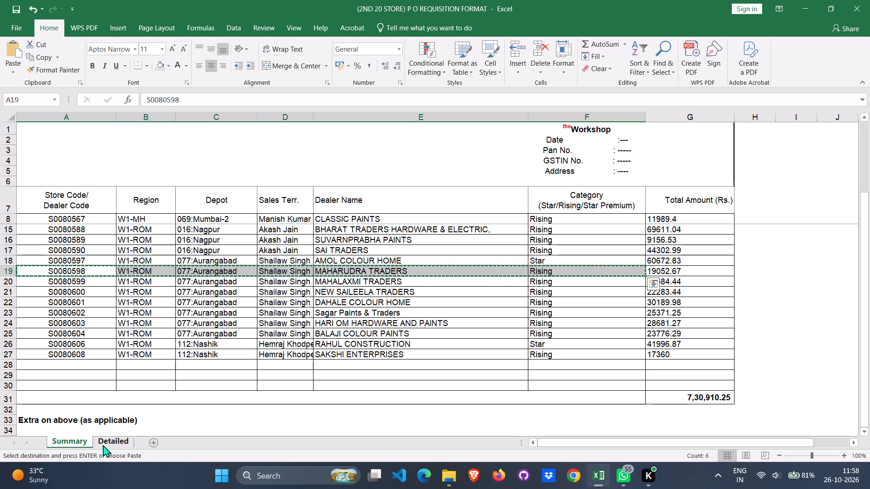
click(108, 439)
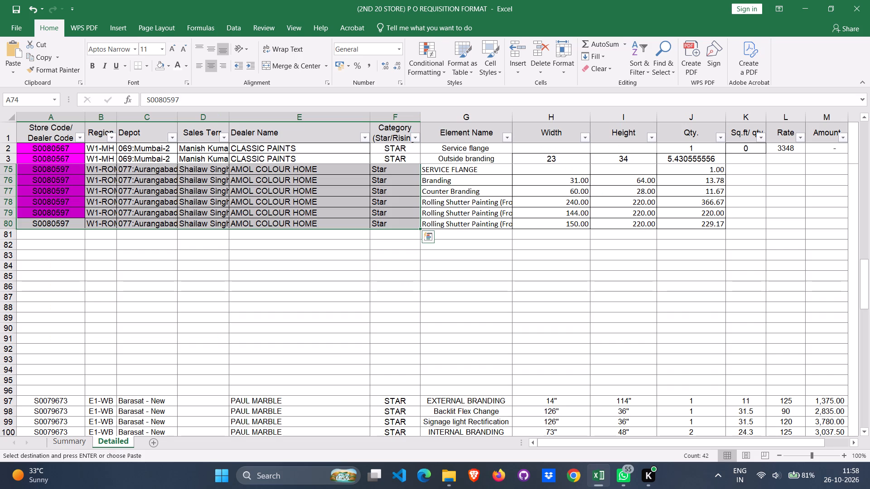
click(51, 235)
key(ctrl+v)
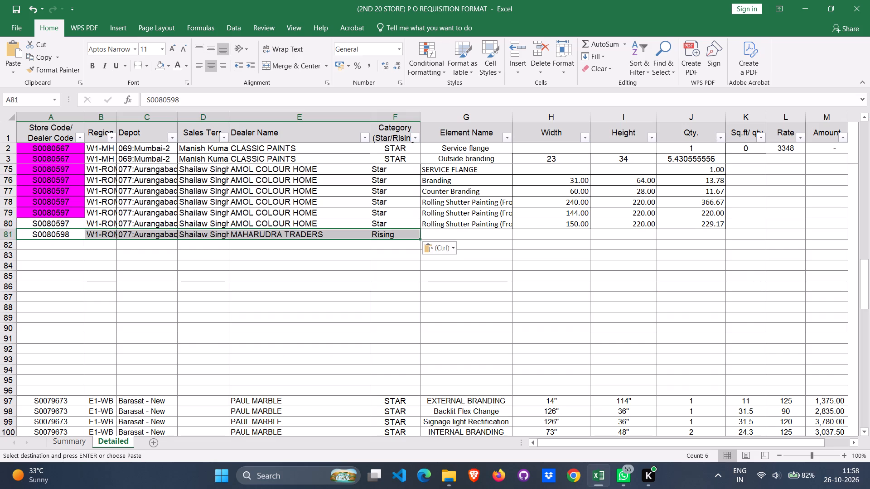
In File Explorer, search the SEPARATAION ESTIMATE folder for MAHARUDRA and open the MAHARUDRA TRADERS estimate.
click(466, 235)
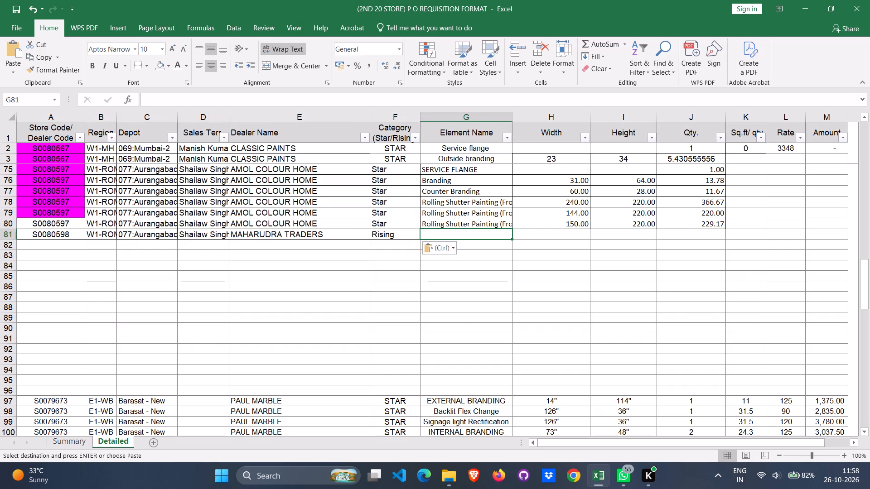
key(alt+Tab)
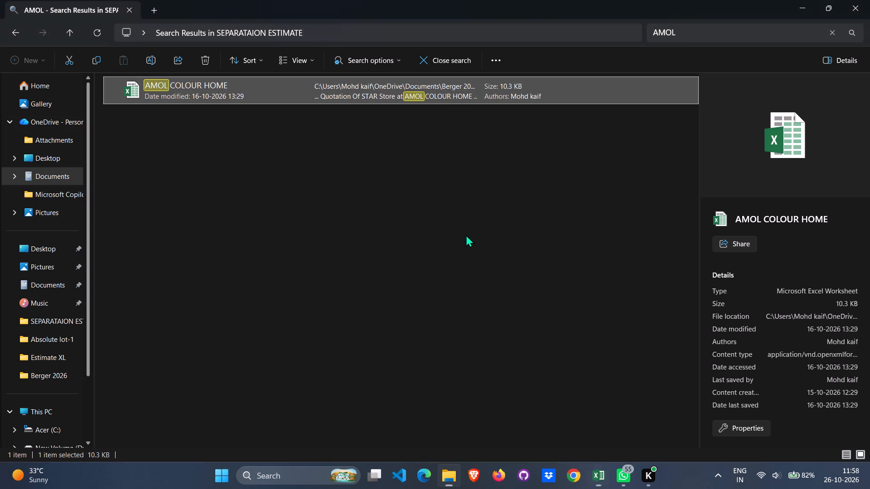
click(834, 31)
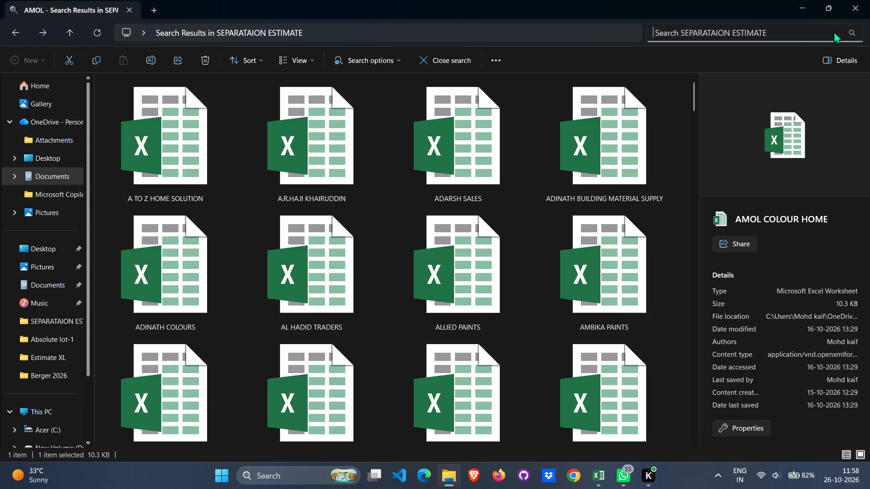
text(MAHARUDRA)
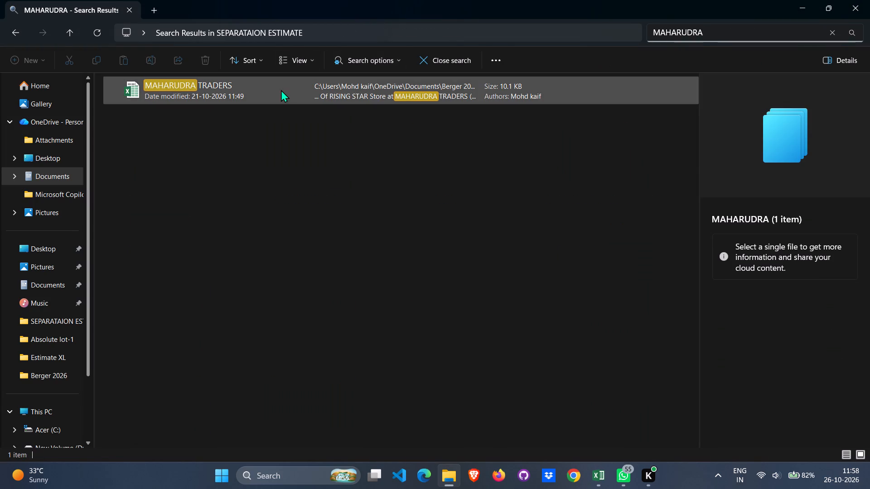
double_click(281, 90)
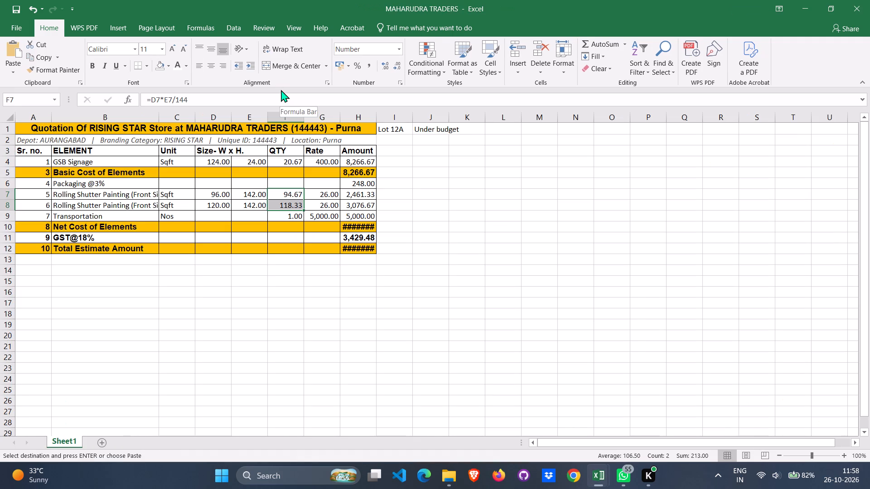
Copy the GSB Signage element name from B4 of the MAHARUDRA TRADERS estimate into G81 of the Detailed sheet.
click(89, 164)
key(ctrl+c)
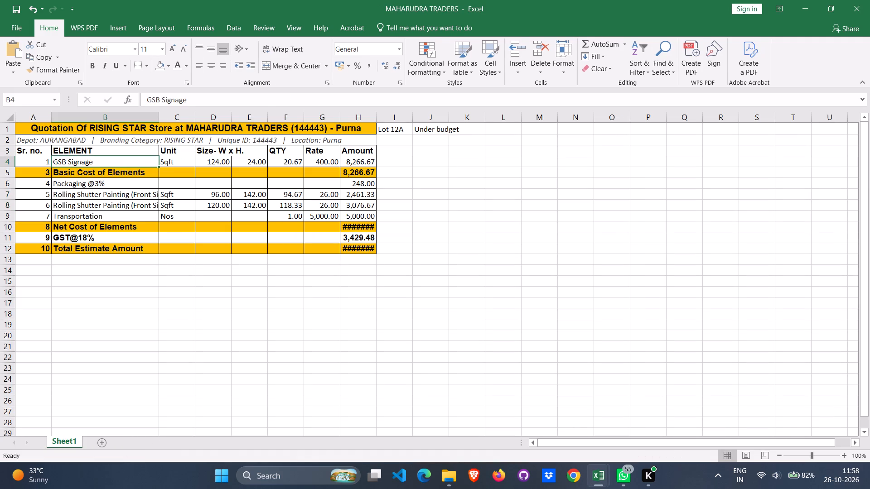
key(alt+Tab)
key(ctrl+v)
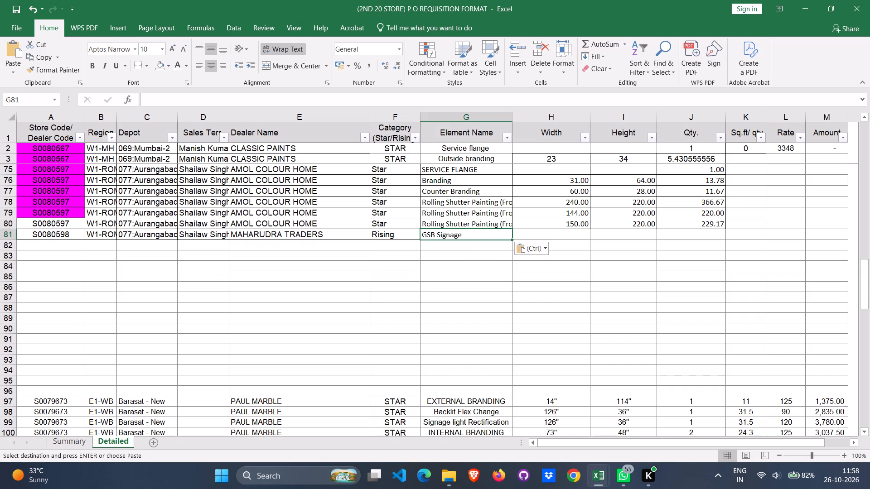
Copy the GSB Signage width, height and quantity from D4:F4 of the MAHARUDRA TRADERS estimate into H81:J81 of the Detailed sheet.
key(alt+Tab)
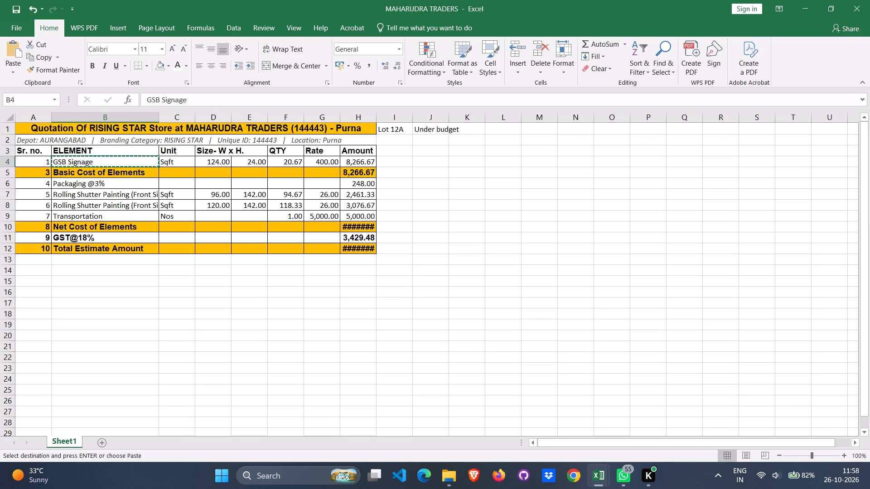
click(203, 163)
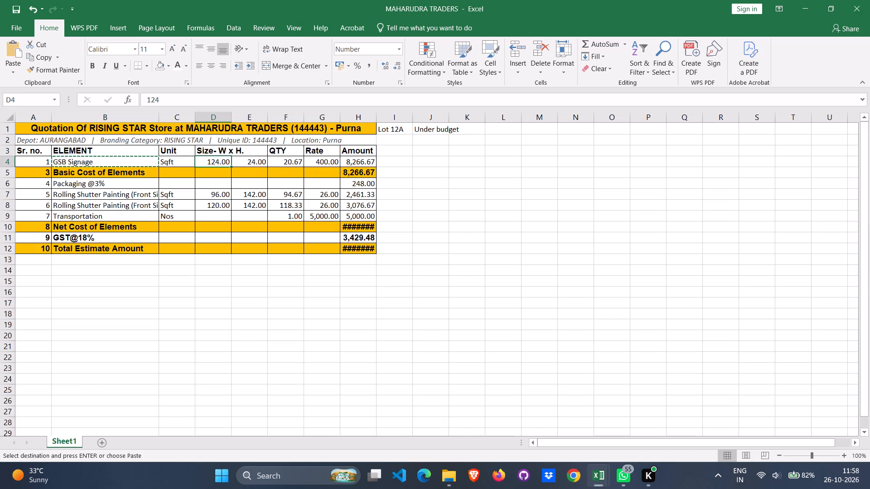
key(shift+Right)
key(shift+Right)
key(ctrl+c)
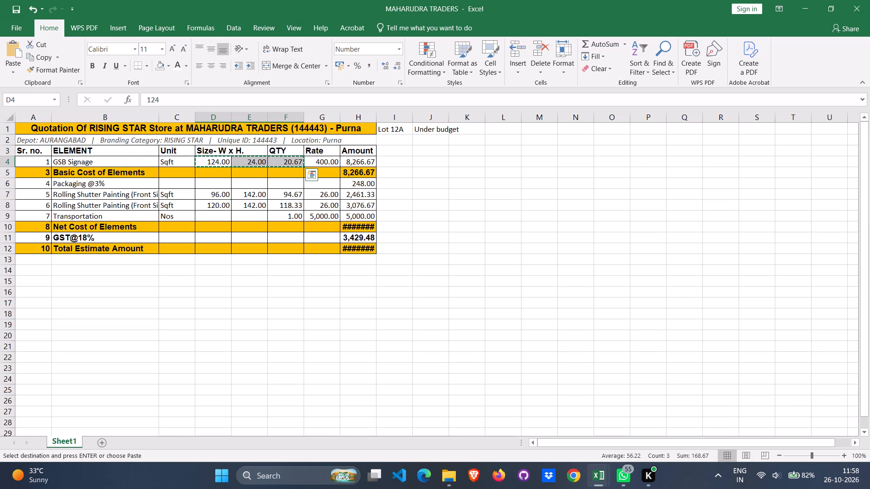
key(alt+Tab)
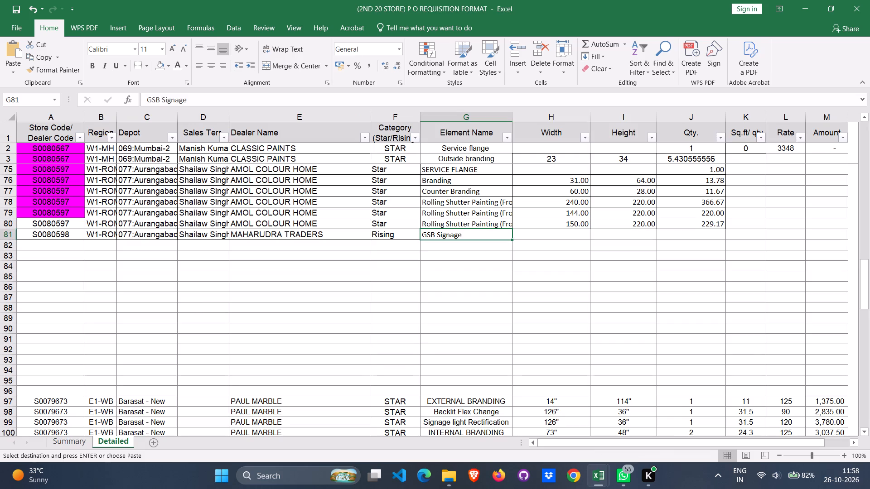
click(548, 236)
key(ctrl+v)
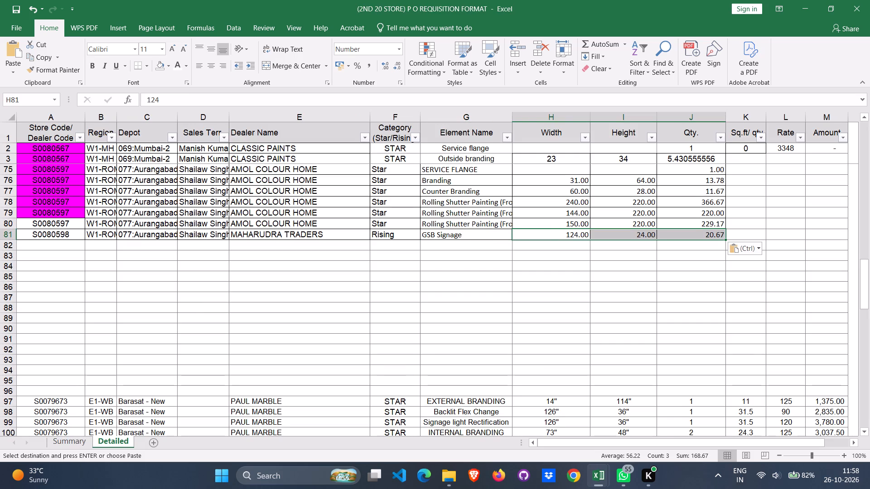
Save the P O requisition workbook.
key(alt+Tab)
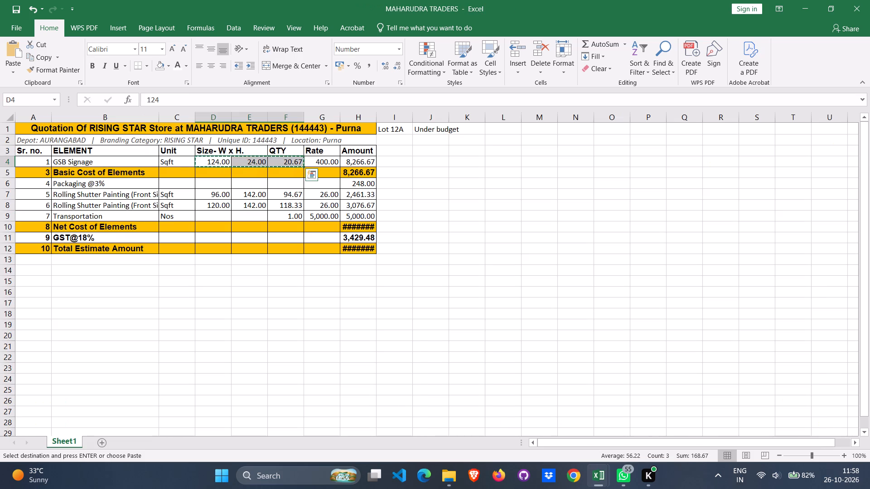
key(alt+Tab)
key(ctrl+s)
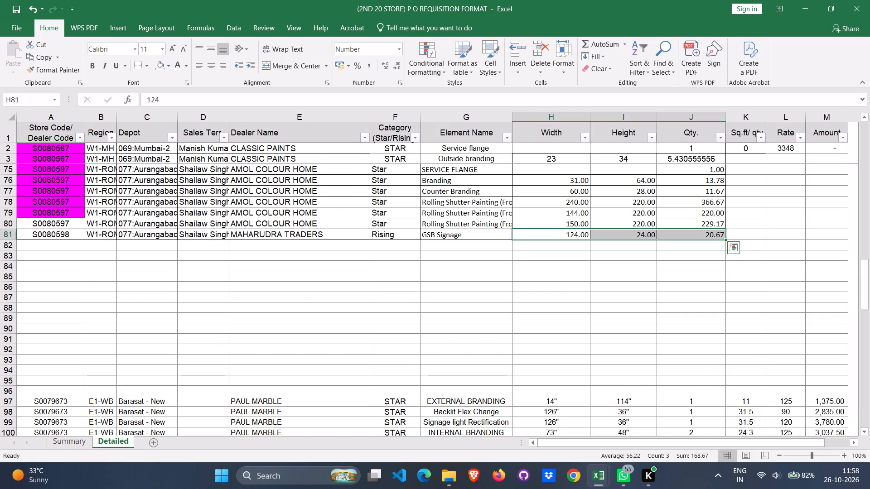
Copy the two Rolling Shutter Painting (Front Side) element names from B7:B8 of the MAHARUDRA TRADERS estimate into G82:G83 of the Detailed sheet.
key(alt+Tab)
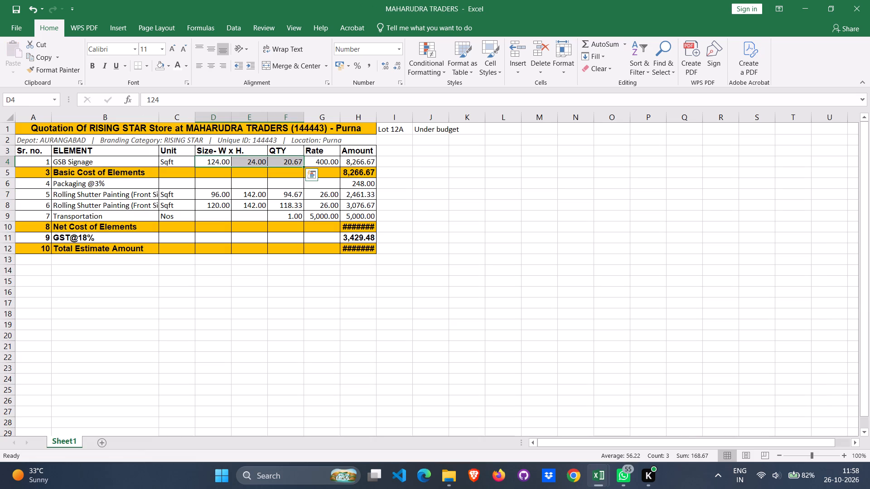
click(106, 194)
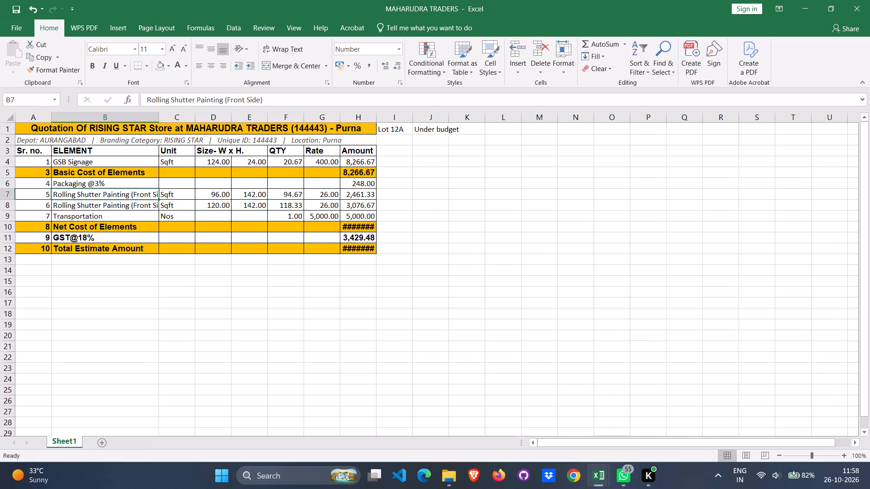
key(shift+Down)
key(ctrl+c)
key(alt+Tab)
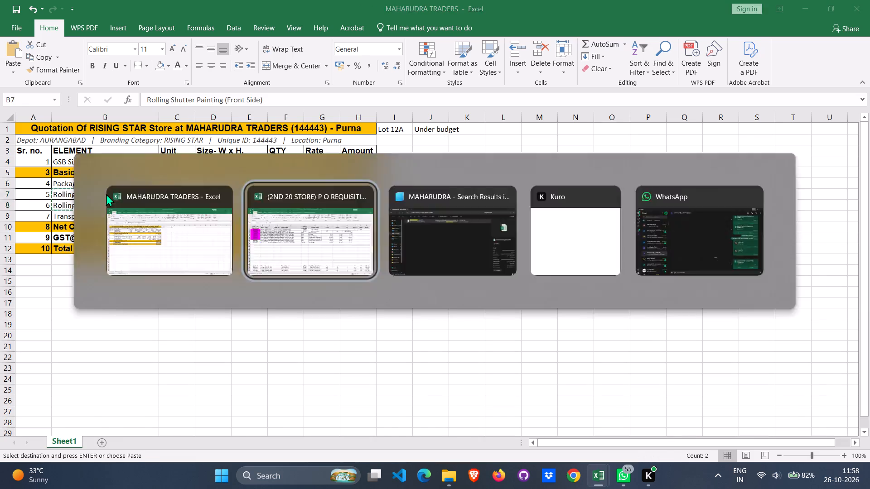
click(454, 244)
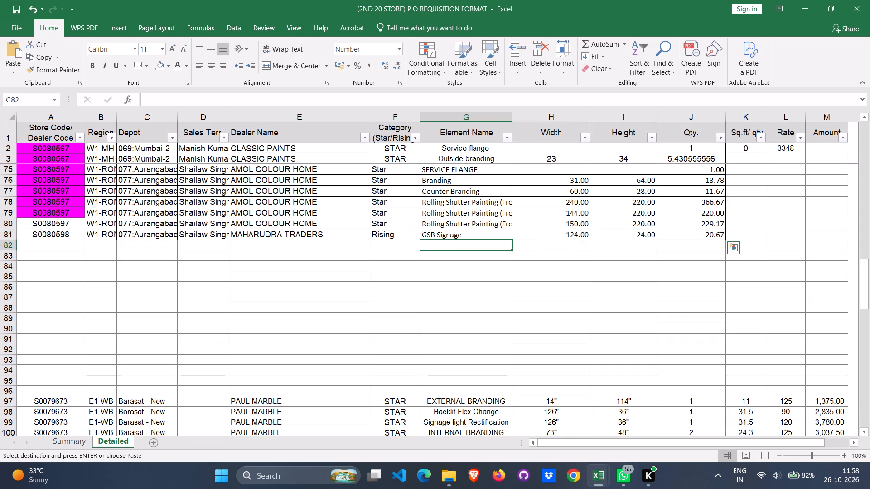
key(ctrl+v)
Copy the Rolling Shutter Painting widths, heights and quantities from D7:F8 of the MAHARUDRA TRADERS estimate into H82:J83 of the Detailed sheet and save.
click(556, 243)
key(alt+Tab)
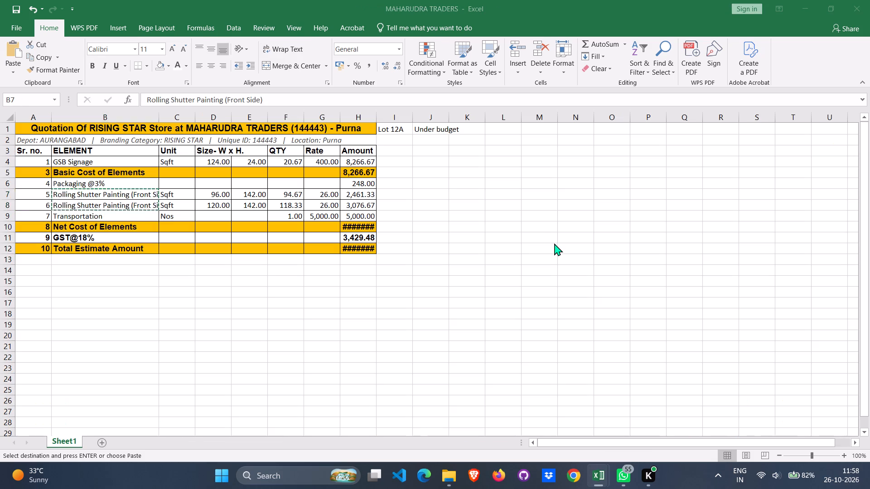
click(201, 195)
key(shift+Down)
key(shift+Right)
key(shift+Right)
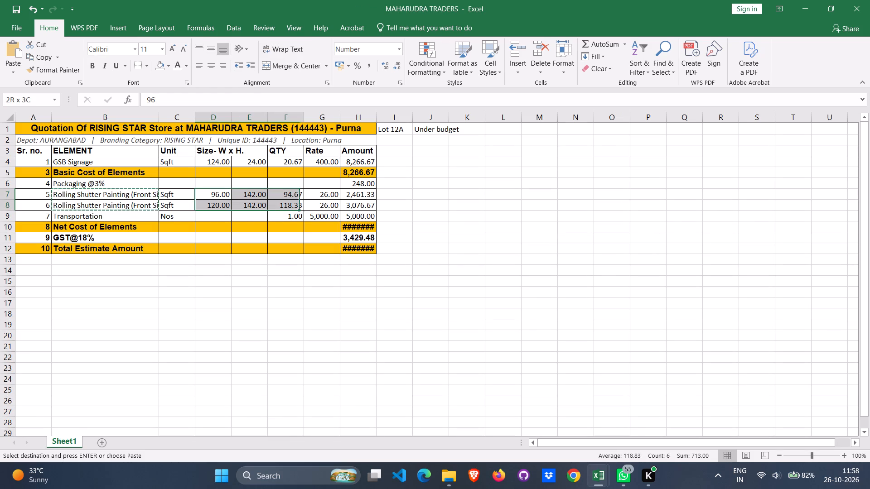
key(ctrl+c)
key(alt+Tab)
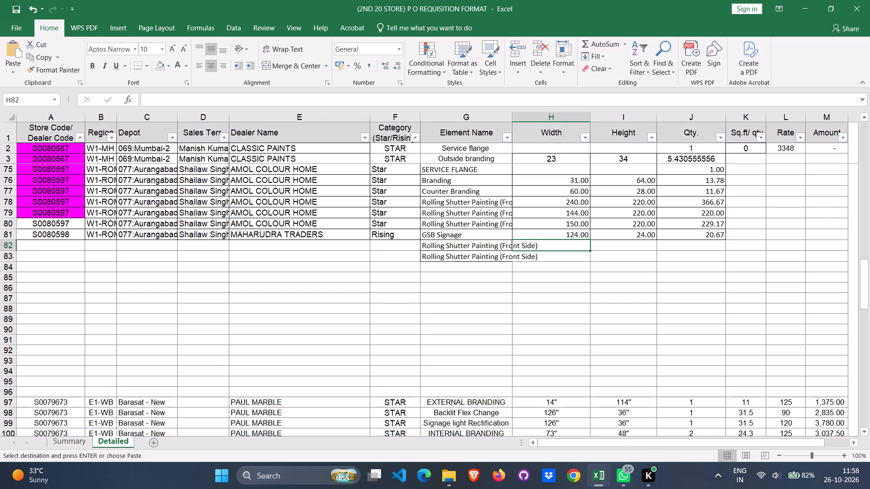
key(ctrl+v)
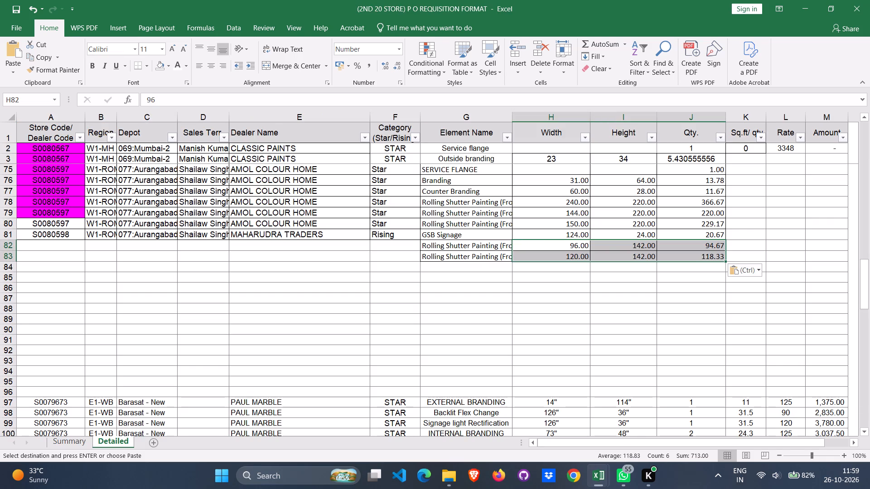
key(alt+Tab)
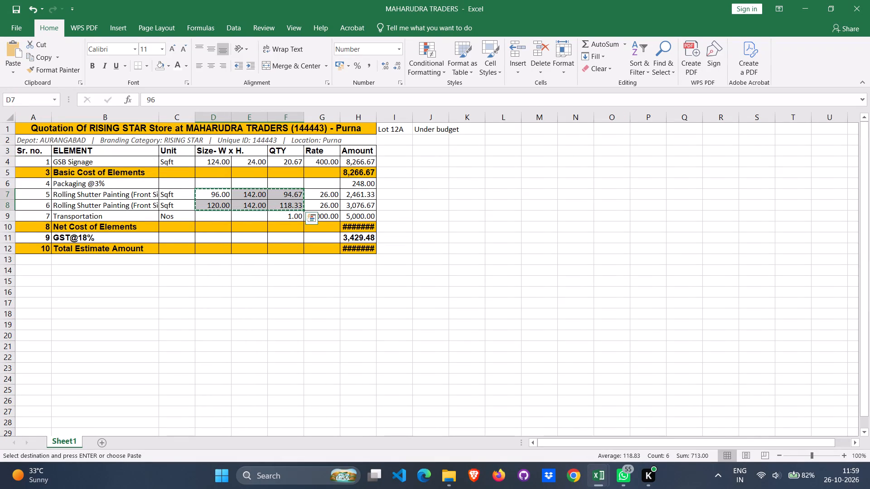
key(alt+Tab)
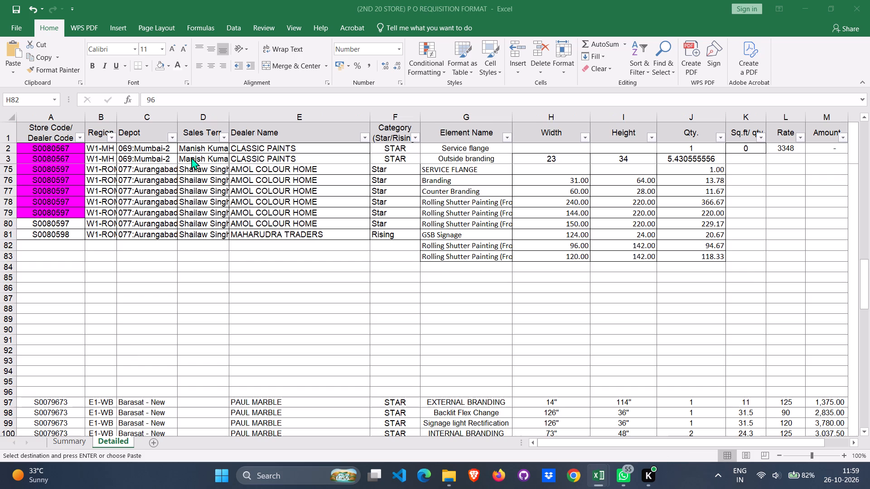
key(ctrl+s)
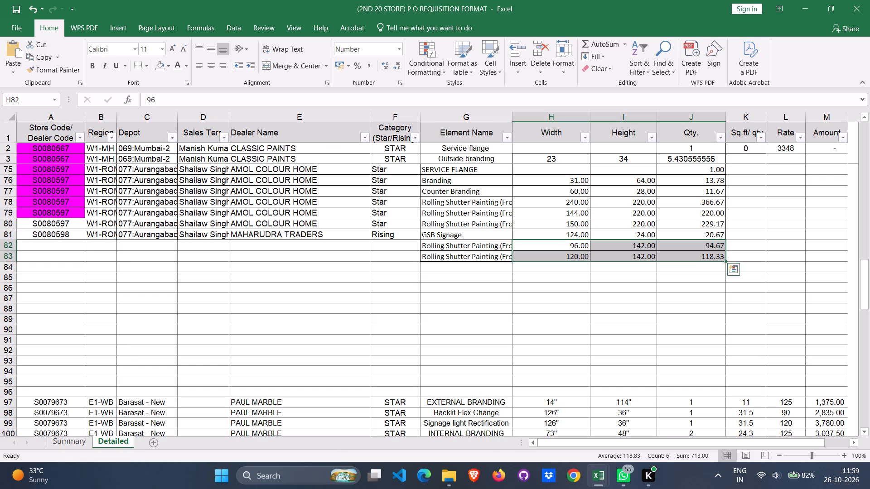
Repeat the MAHARUDRA TRADERS store details from A81:F81 down through row 83 of the Detailed sheet and save the workbook.
click(58, 234)
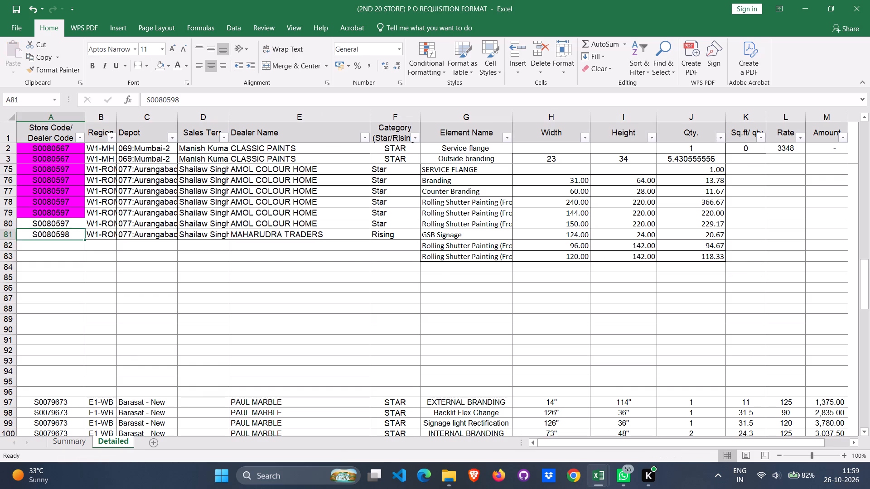
key(shift+Right)
key(shift+Right)
key(shift+Right)
key(shift+Right)
key(shift+Right)
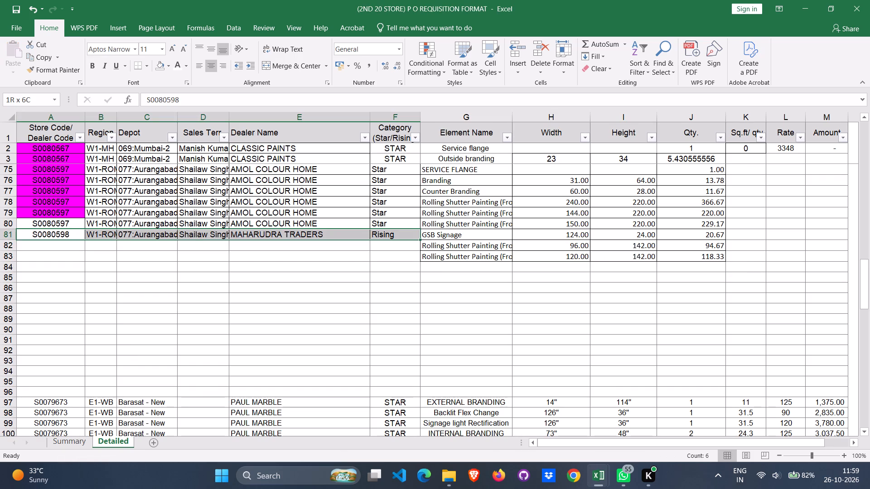
key(ctrl+c)
key(shift+Down)
key(shift+Down)
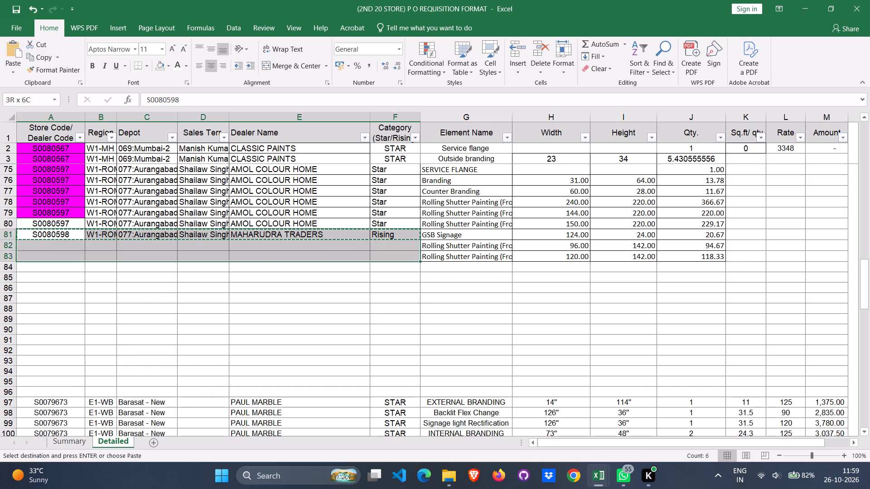
key(ctrl+v)
key(ctrl+s)
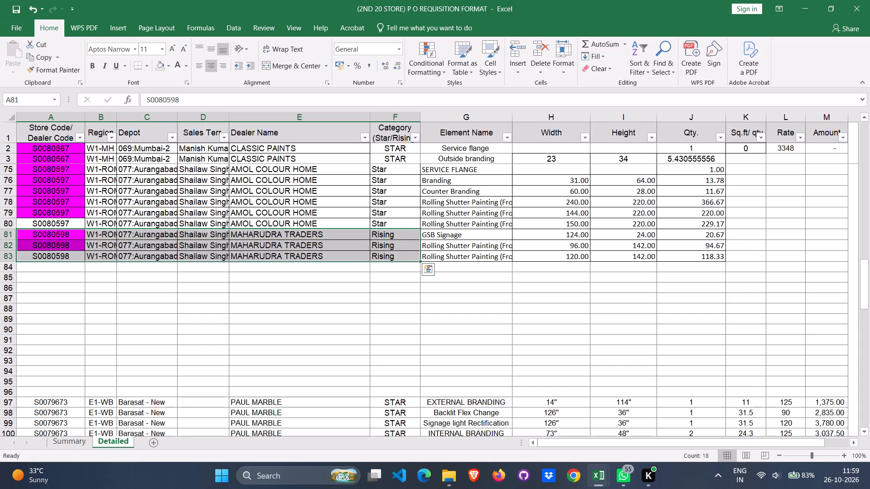
Clear the contents of the old E1-WB dealer rows, PAUL MARBLE through AGARWAL PAINT HOUSE, in A97:M161 of the Detailed sheet and save.
scroll(556, 315, down, 17)
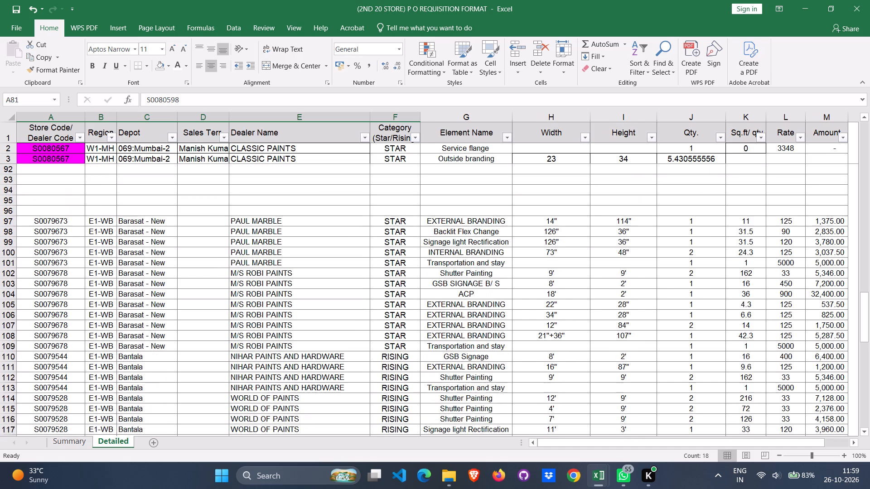
scroll(556, 315, down, 4)
scroll(556, 315, up, 6)
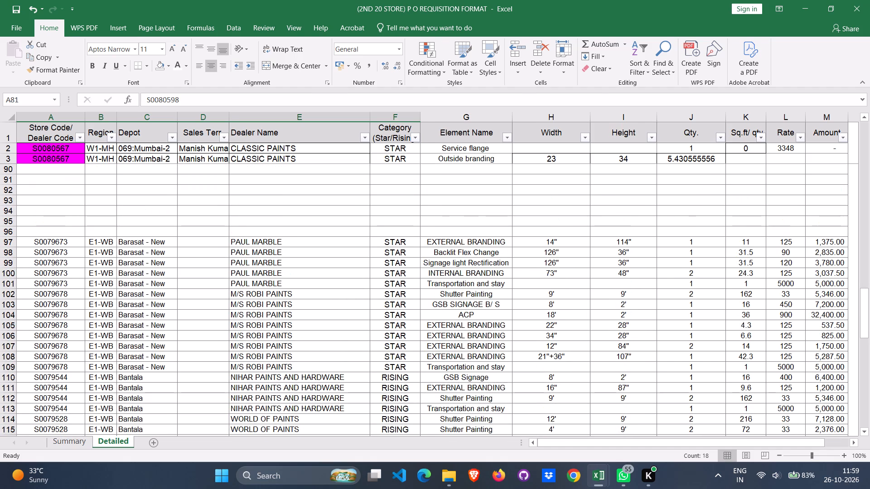
click(43, 242)
key(shift+Right)
key(shift+Right)
key(shift+Right)
key(shift+Right)
key(shift+Right)
key(shift+Right)
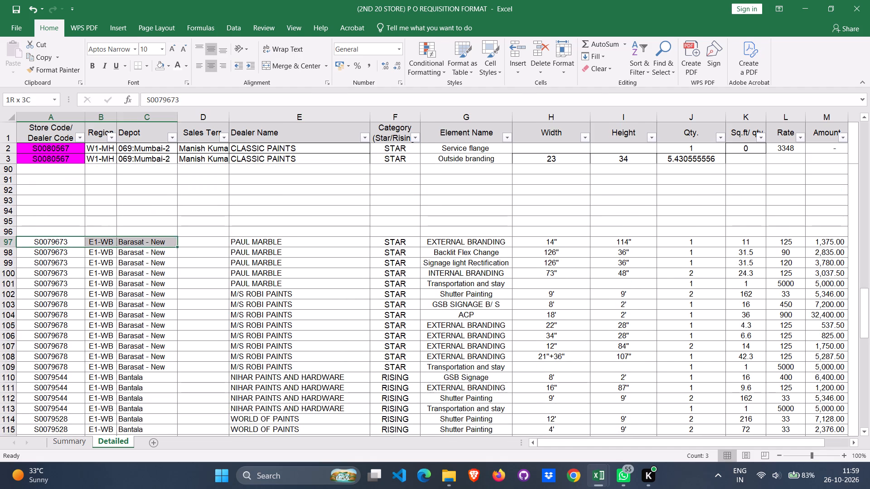
key(shift+Right)
key(shift+Right)
key(shift+Right)
key(shift+Right)
key(shift+Right)
key(shift+Right)
key(shift+Right)
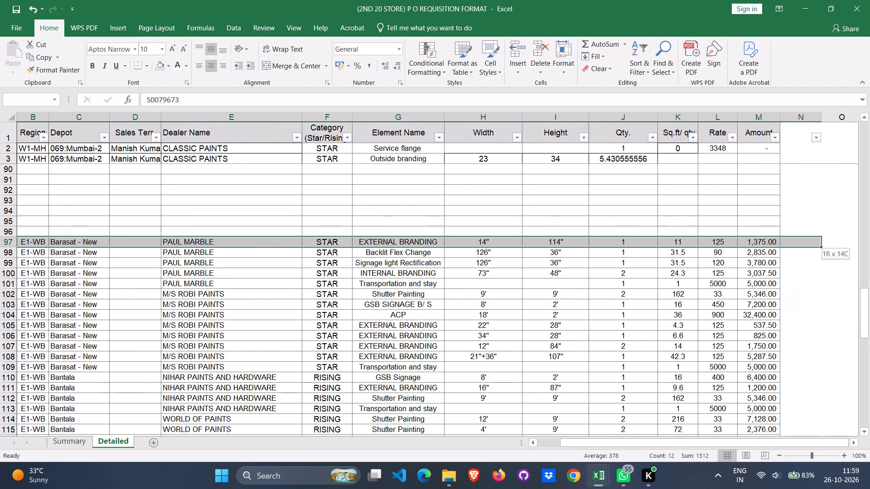
key(shift+Left)
key(shift+Down)
key(shift+Down)
key(shift+Down)
key(shift+Down)
key(shift+Down)
key(shift+Down)
key(shift+Down)
key(shift+Down)
key(shift+Down)
key(shift+Down)
key(shift+Down)
key(shift+Down)
key(shift+Down)
key(shift+Down)
key(shift+Down)
key(shift+Down)
key(shift+Down)
key(shift+Down)
key(shift+Down)
key(shift+Down)
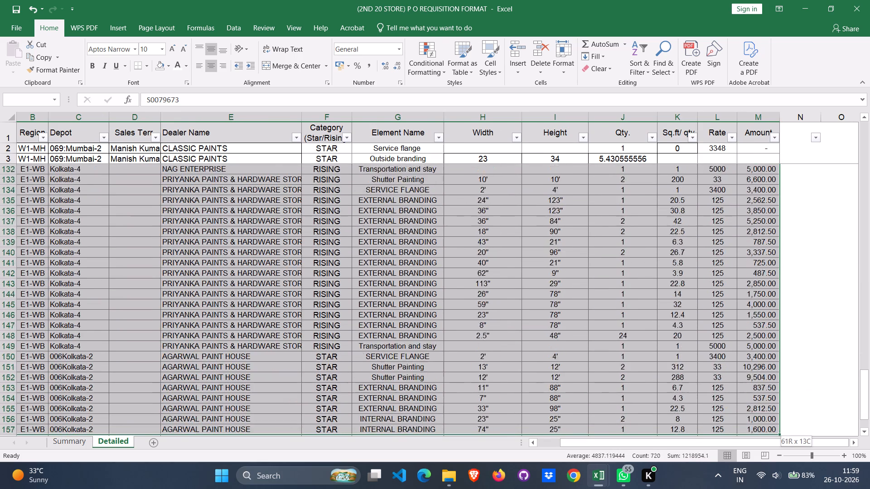
key(shift+Up)
key(shift+Up)
key(shift+Up)
key(shift+Up)
key(shift+Up)
key(shift+Up)
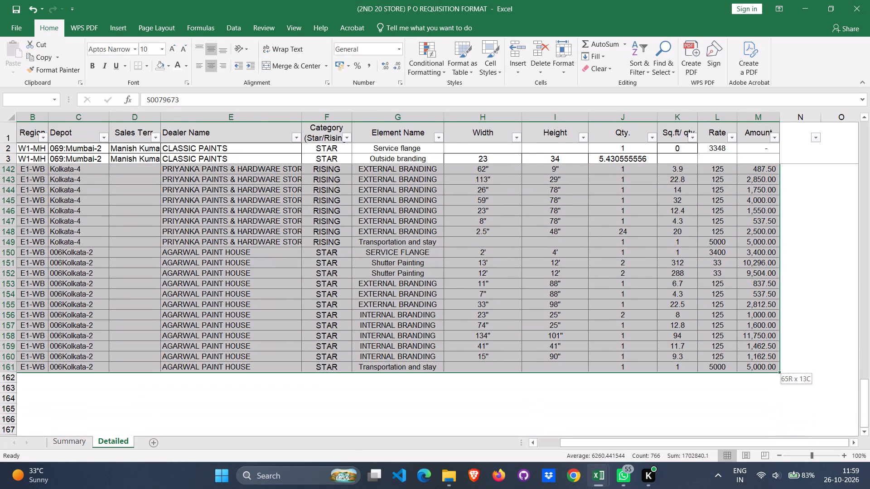
key(Delete)
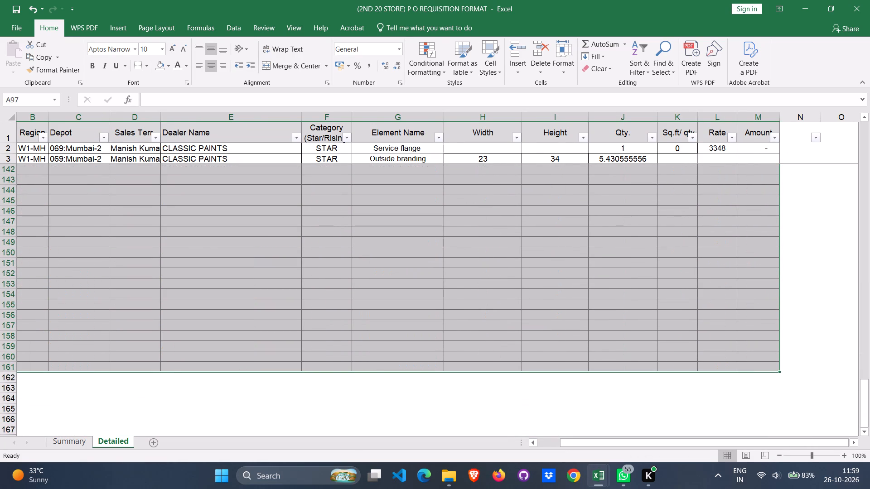
scroll(43, 242, up, 6)
scroll(43, 242, down, 6)
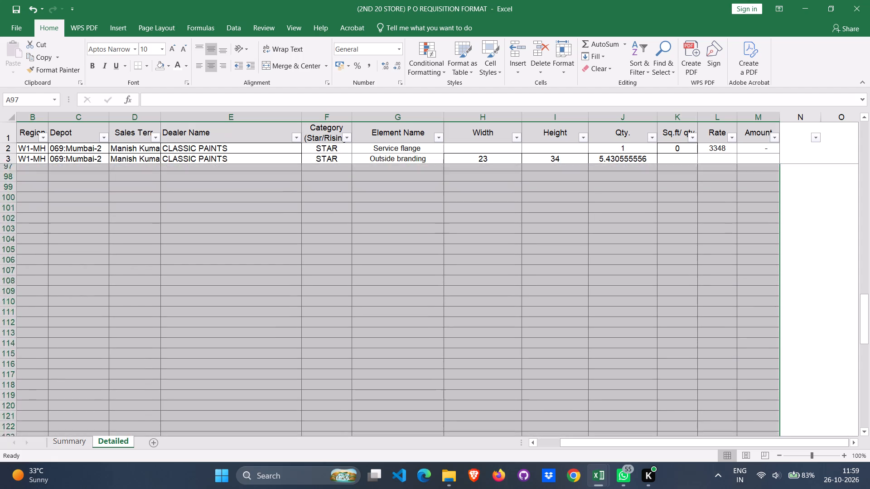
scroll(43, 242, down, 1)
key(ctrl+s)
Close the MAHARUDRA TRADERS estimate workbook.
scroll(246, 260, down, 3)
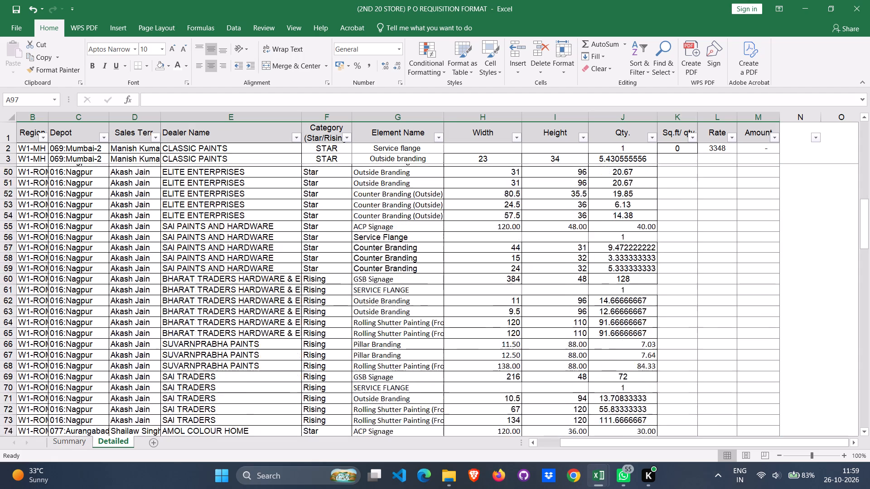
scroll(246, 260, down, 3)
scroll(247, 260, right, 7)
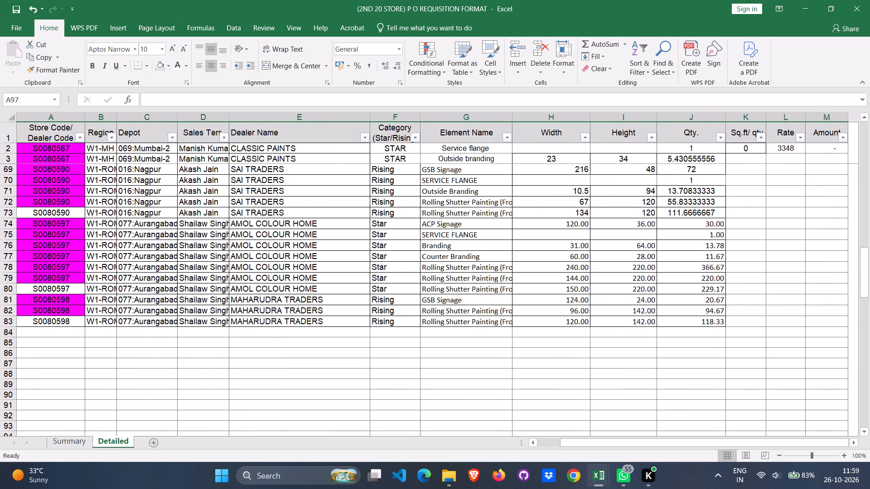
scroll(303, 287, up, 1)
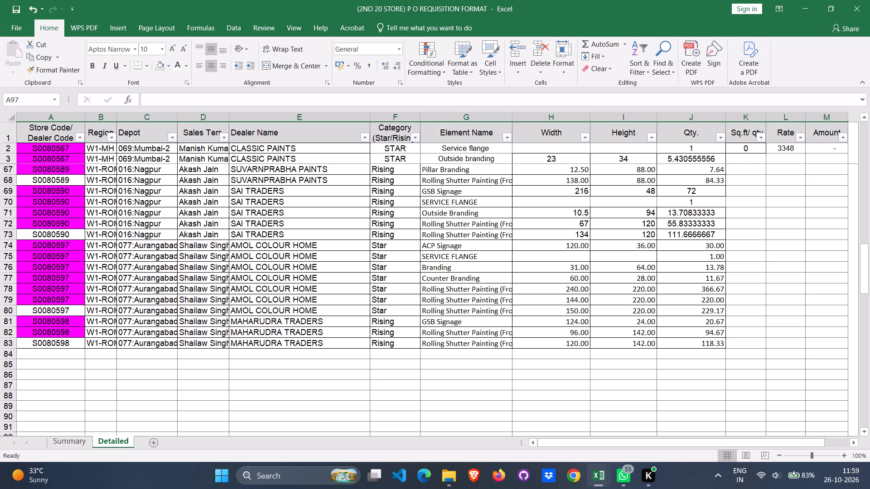
key(alt+Tab)
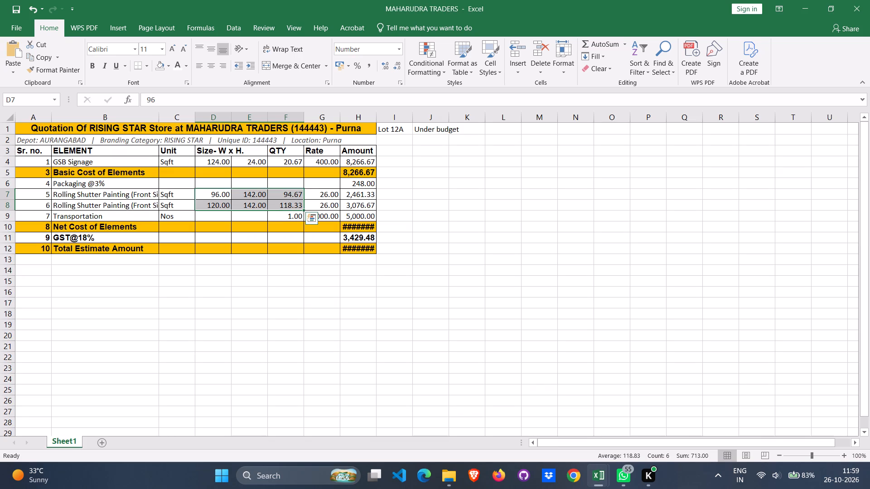
key(alt+Tab)
key(alt+Tab)
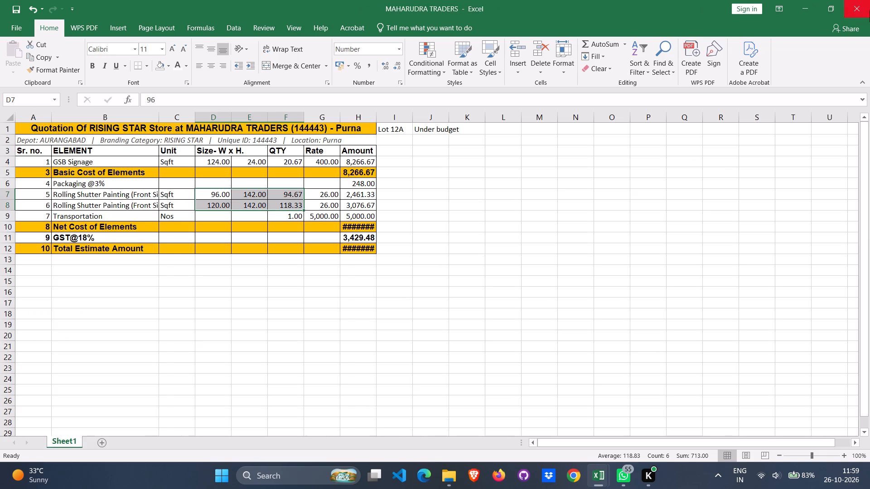
click(857, 10)
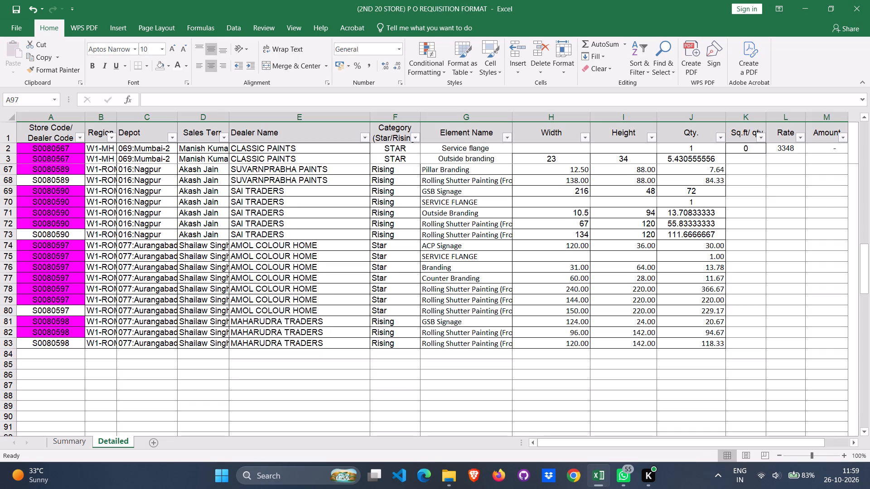
Copy the MAHALAXMI TRADERS store details from A20:F20 of the Summary sheet into row 84 of the Detailed sheet.
scroll(281, 319, down, 9)
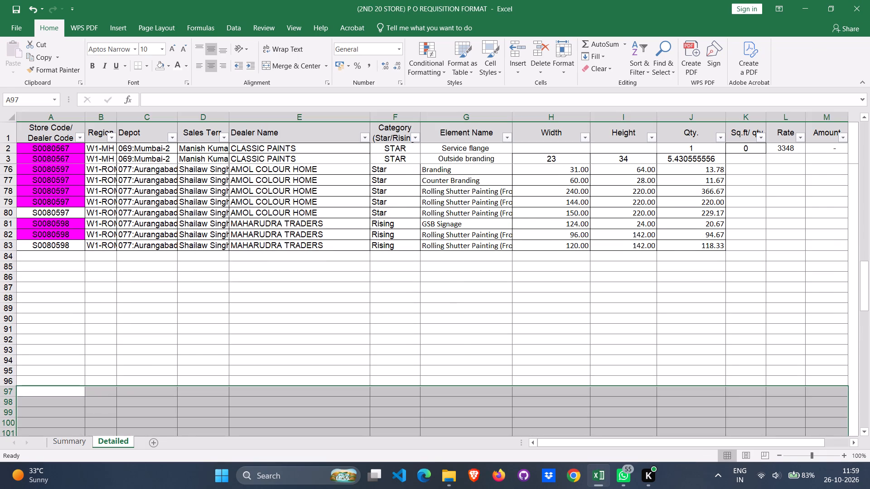
click(281, 319)
click(57, 256)
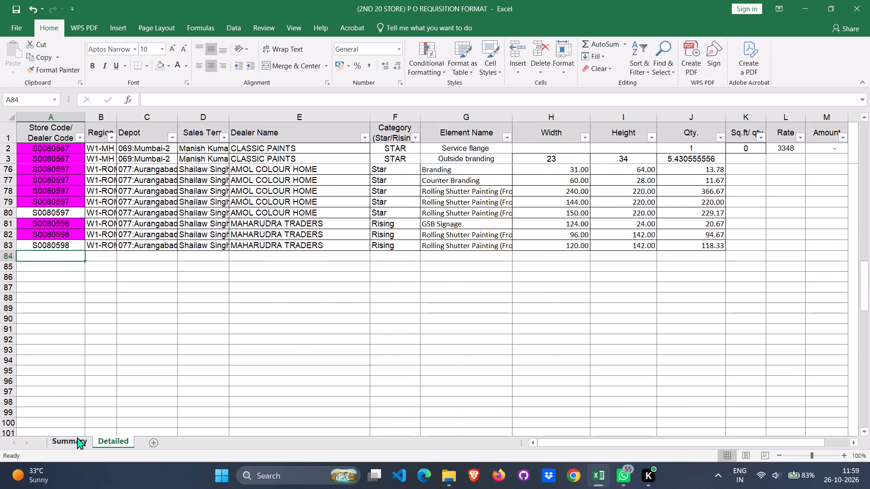
click(77, 437)
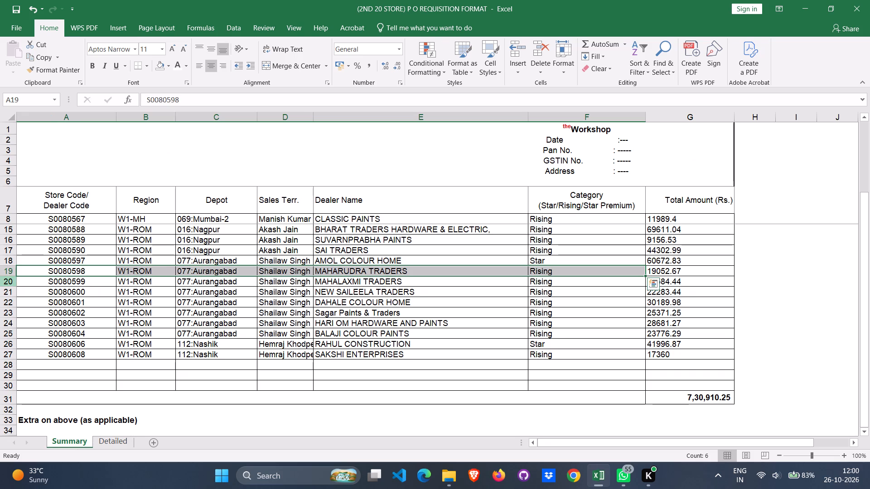
click(10, 281)
click(34, 283)
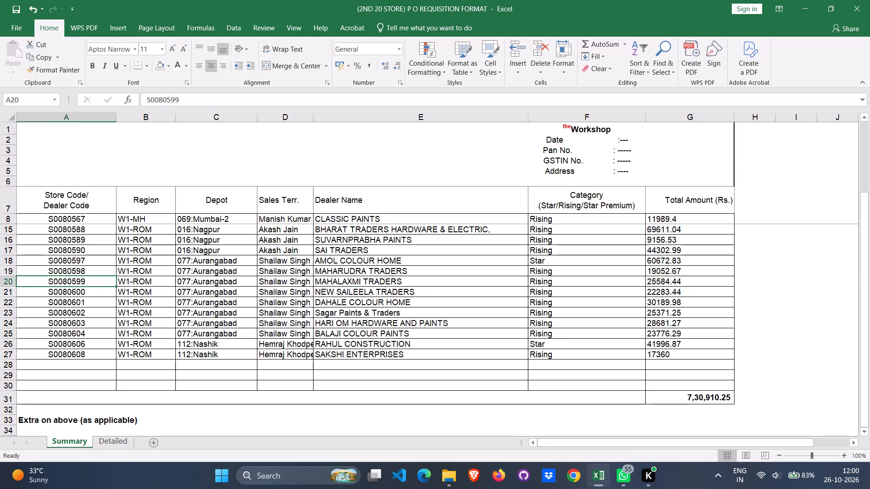
key(shift+Right)
key(shift+Right)
key(shift+Right)
key(shift+Right)
key(shift+Right)
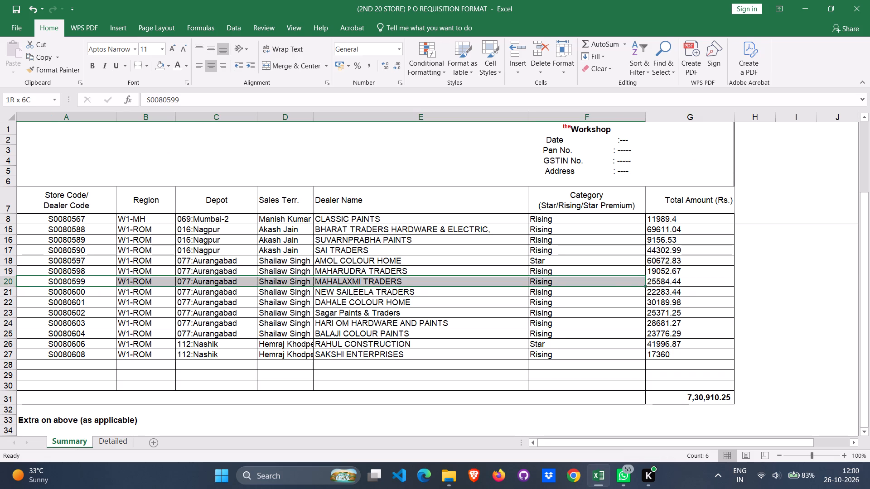
key(ctrl+c)
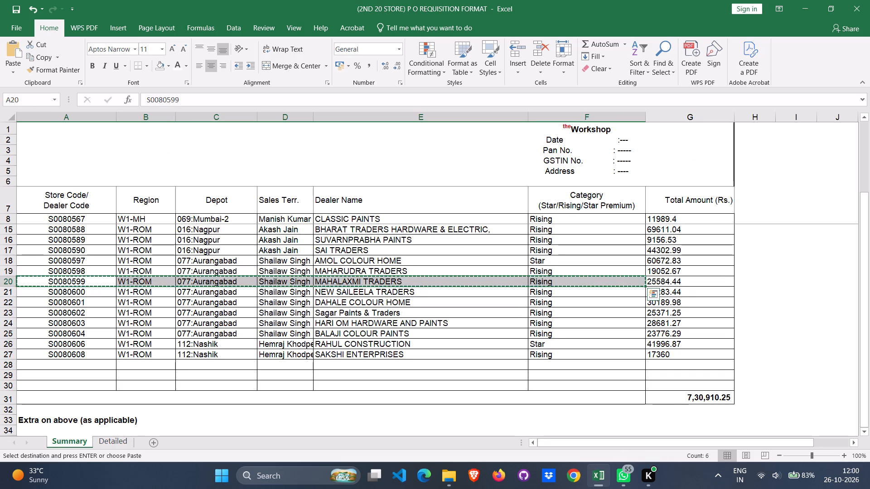
click(103, 440)
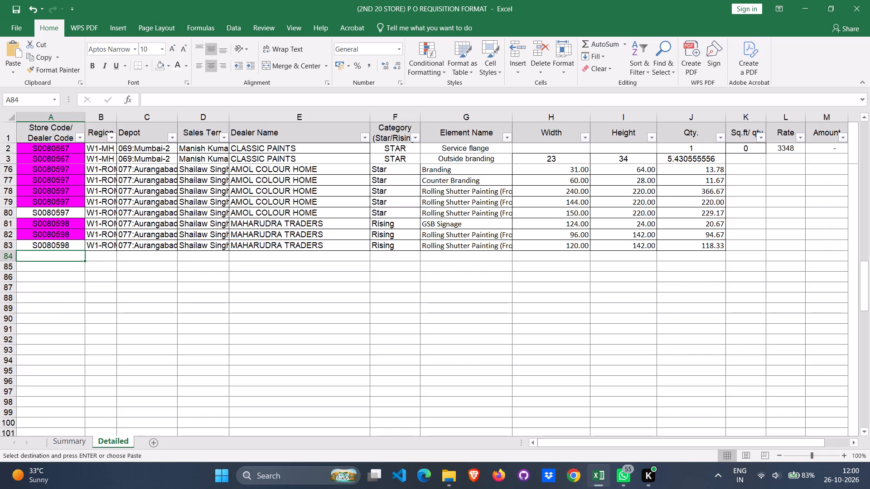
key(ctrl+v)
Search the SEPARATAION ESTIMATE folder for MAHALAXMI and open the MAHALAXMI TRADERS estimate workbook.
key(alt+Tab)
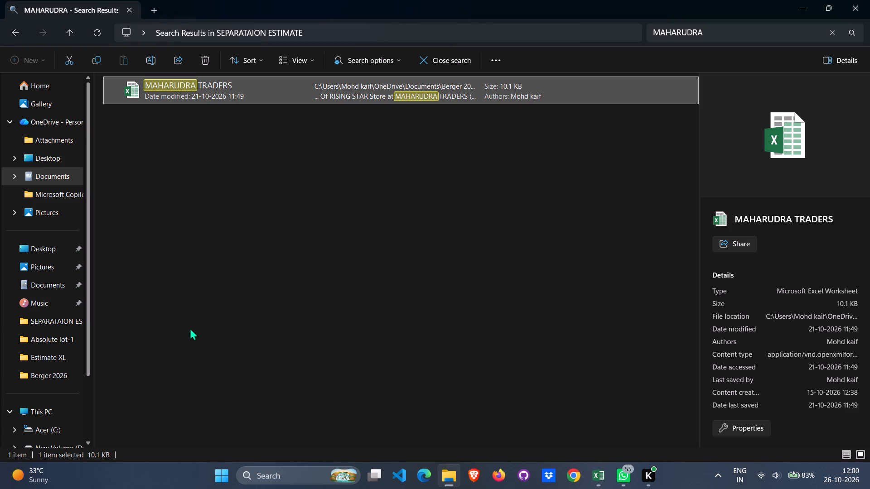
key(alt+Tab)
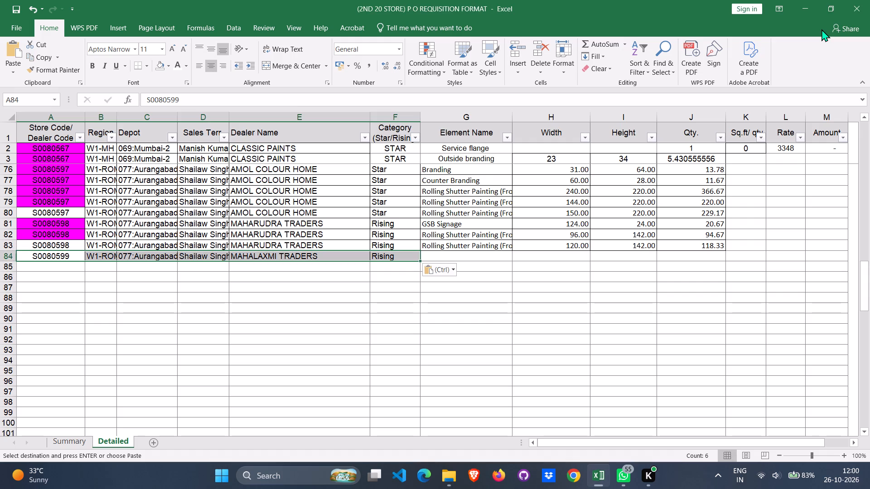
key(alt+Tab)
click(833, 29)
text(MAHALAXMI)
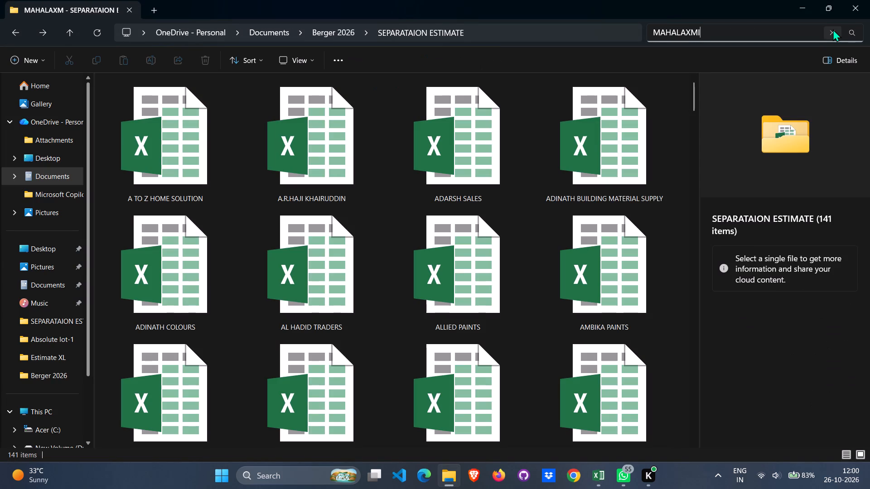
double_click(274, 92)
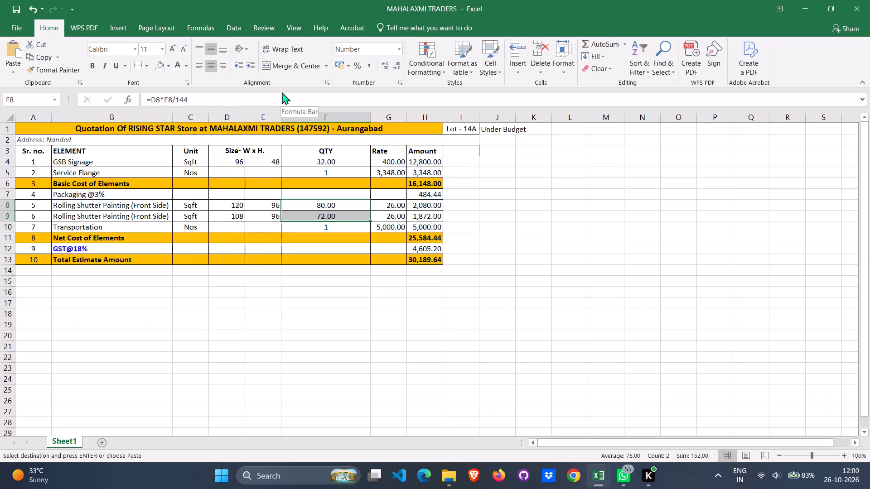
Copy the GSB Signage and Service Flange element names from B4:B5 of the MAHALAXMI TRADERS estimate into G84:G85 of the Detailed sheet.
click(133, 161)
key(shift+Down)
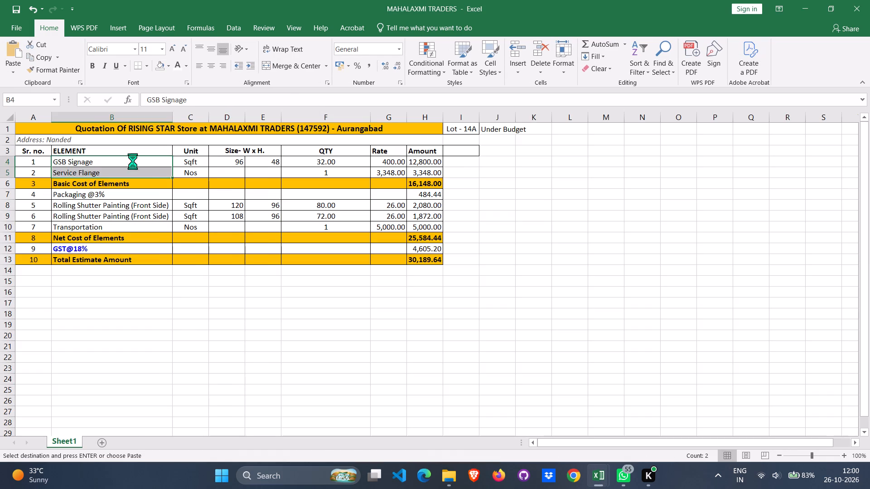
key(ctrl+c)
key(alt+Tab)
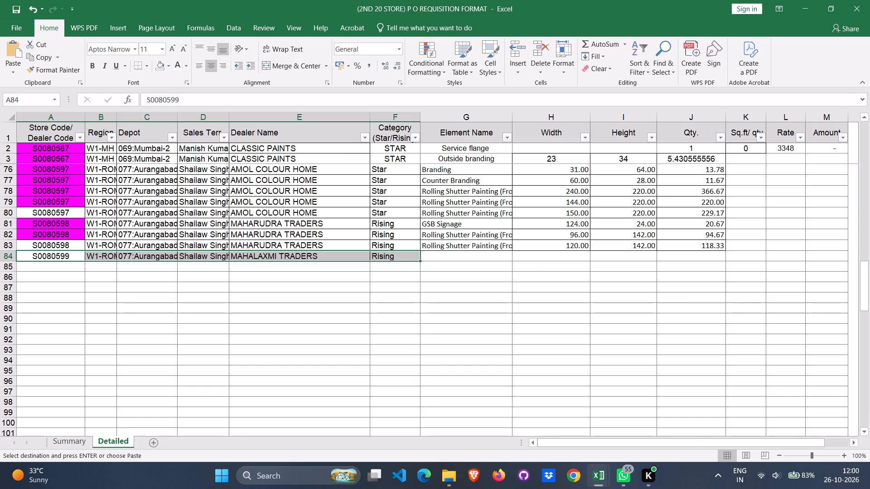
click(465, 255)
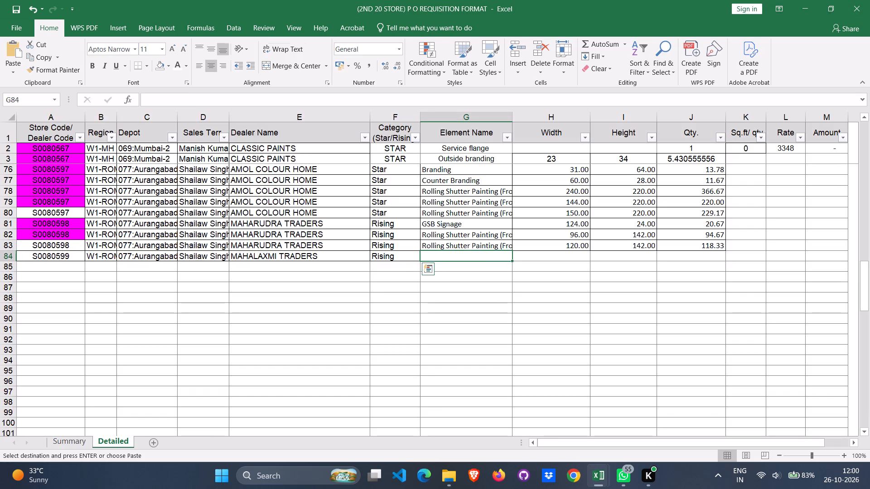
key(ctrl+v)
Copy the sizes and quantities from D4:F5 of the MAHALAXMI TRADERS estimate into H84:J85 of the Detailed sheet and save.
click(536, 254)
key(alt+Tab)
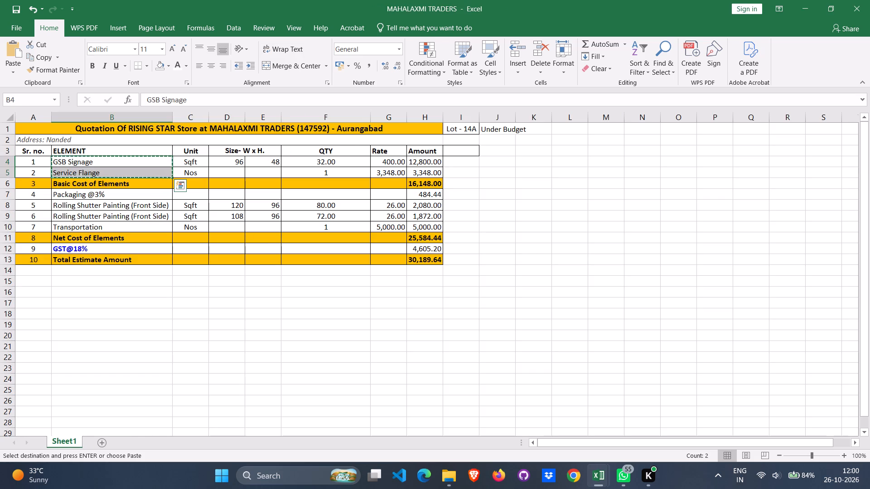
click(223, 163)
key(shift+Right)
key(shift+Right)
key(shift+Down)
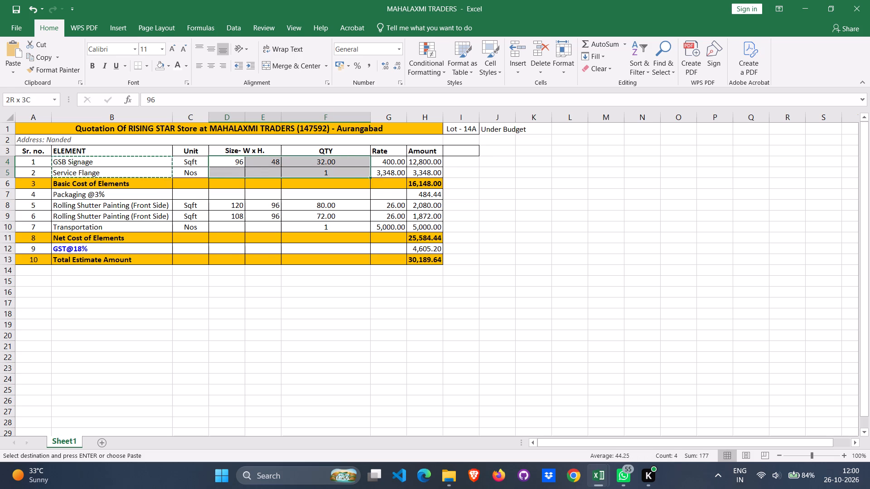
key(ctrl+c)
key(alt+Tab)
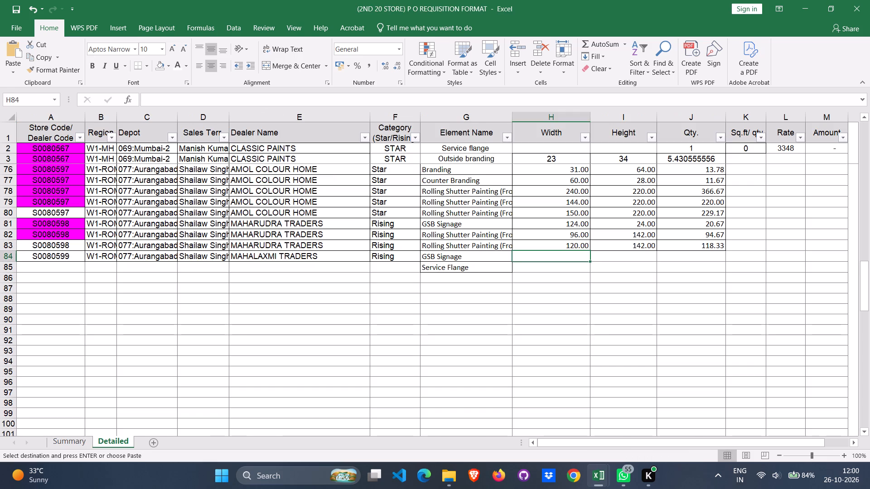
key(ctrl+v)
key(ctrl+s)
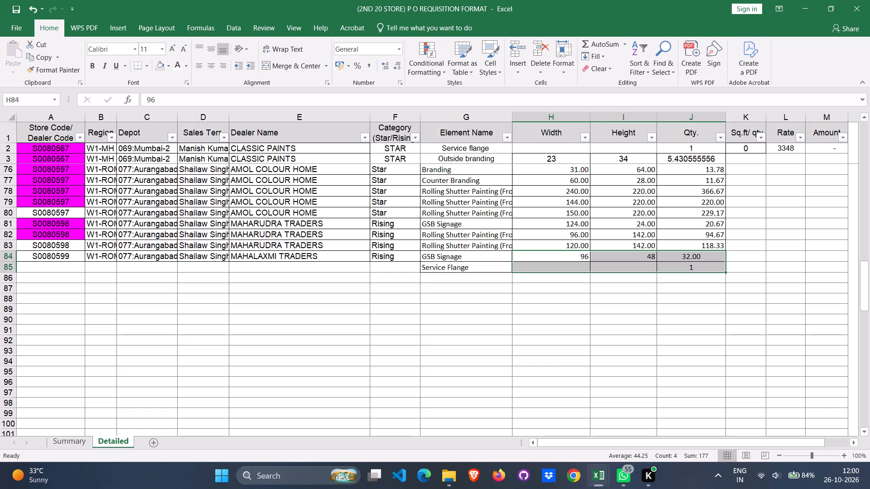
key(ctrl+s)
Copy the two Rolling Shutter Painting (Front Side) names from B8:B9 of the MAHALAXMI TRADERS estimate into G86:G87 of the Detailed sheet.
click(444, 279)
key(alt+Tab)
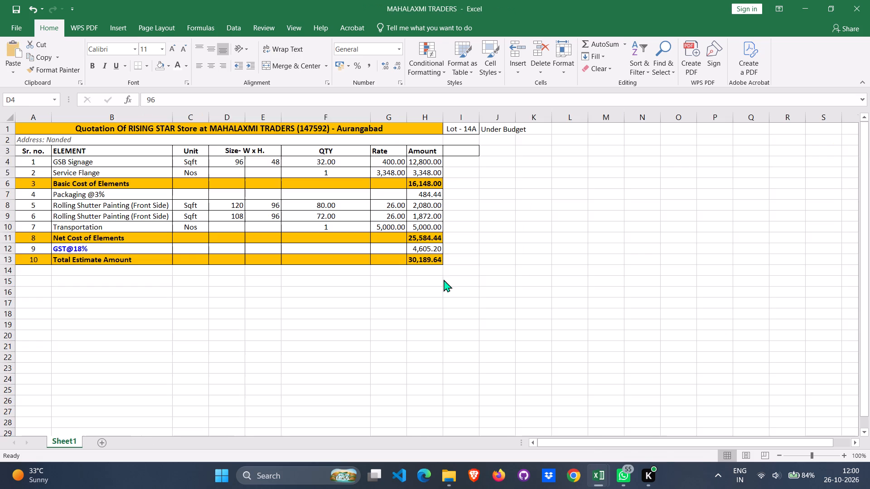
click(114, 208)
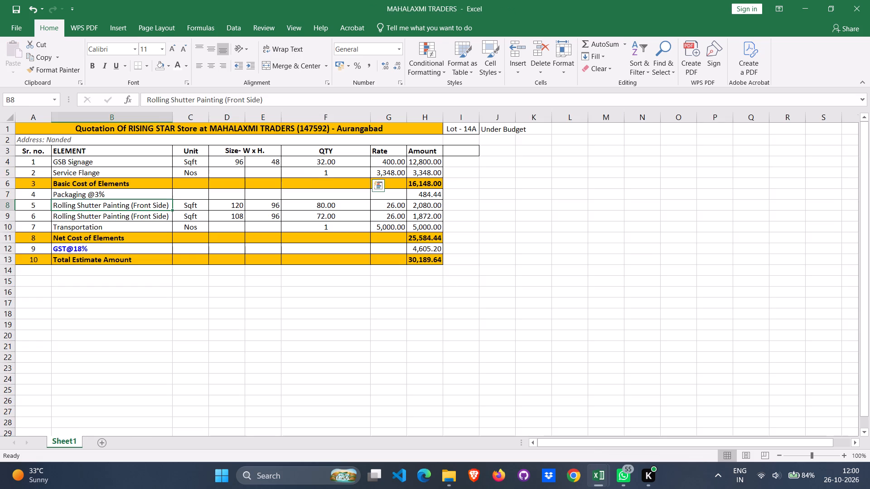
key(shift+Down)
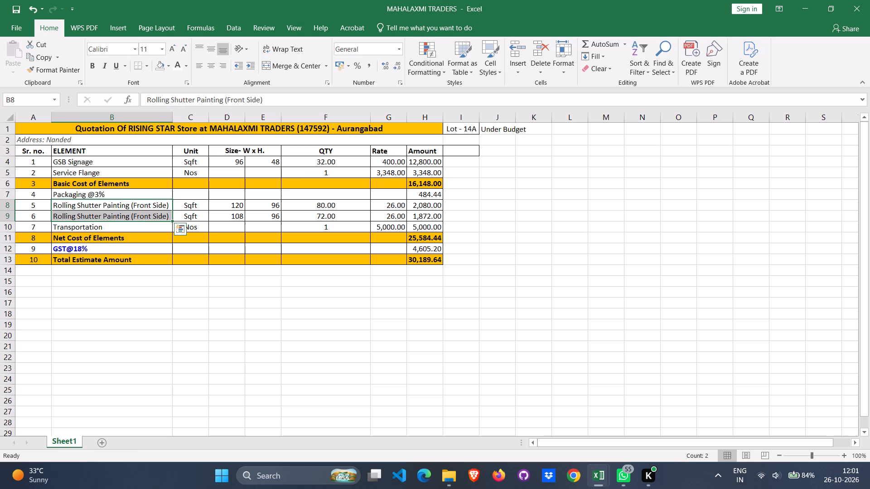
key(ctrl+c)
key(alt+Tab)
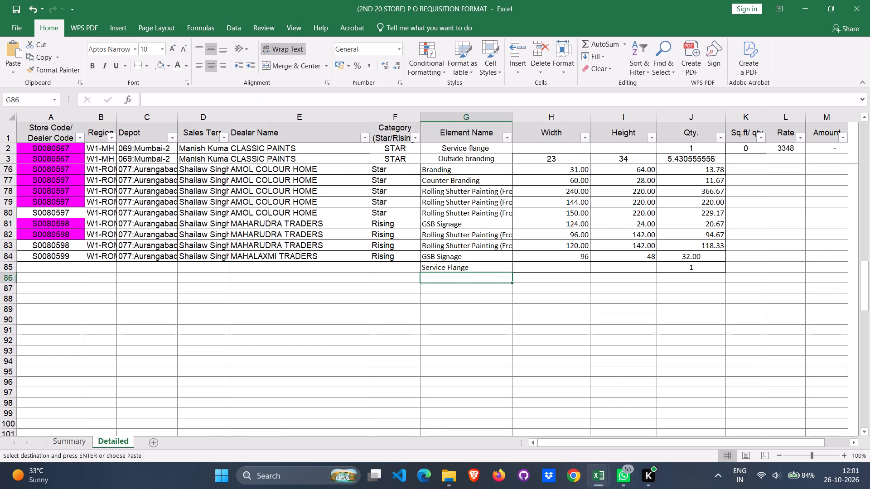
key(ctrl+c)
key(ctrl+v)
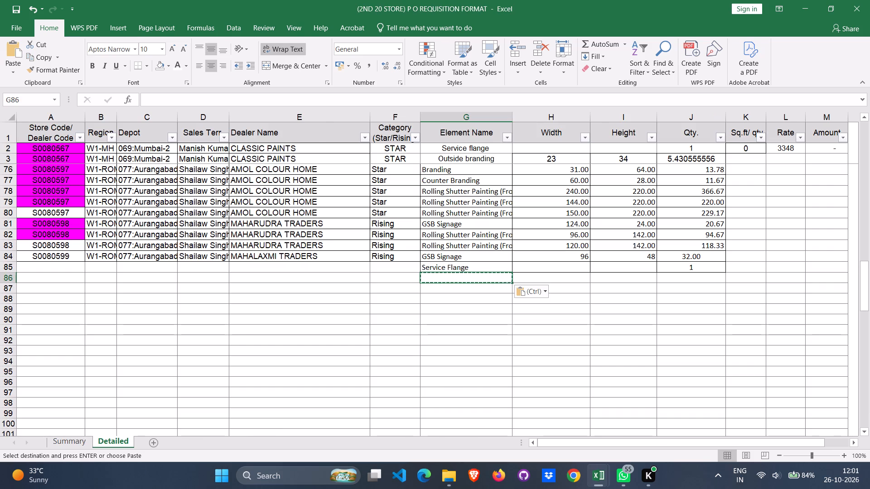
key(alt+Tab)
key(ctrl+c)
key(alt+Tab)
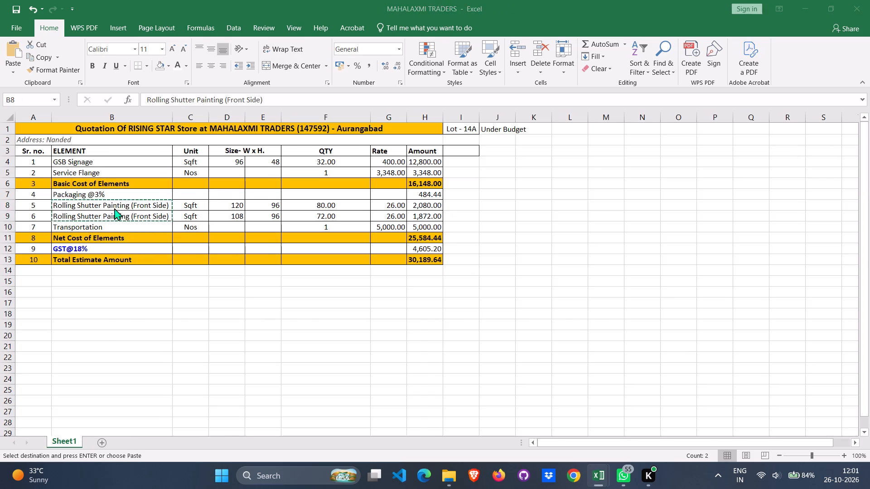
key(ctrl+v)
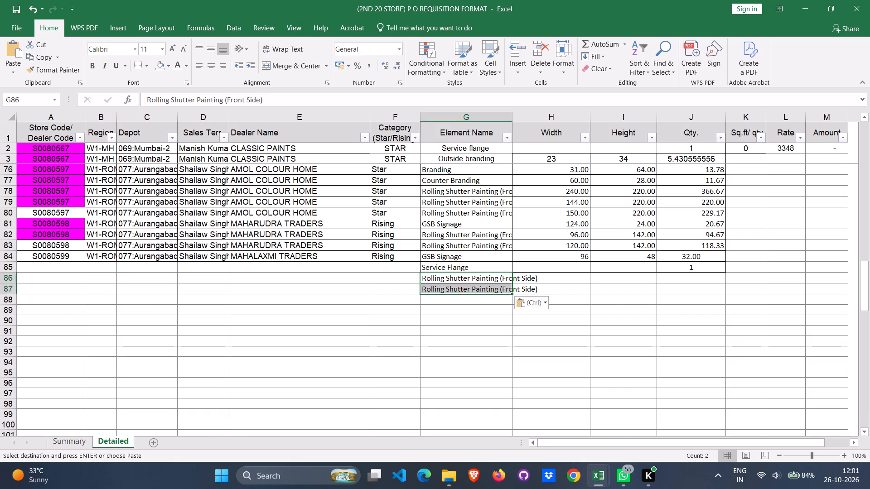
Copy the Rolling Shutter Painting widths, heights and quantities from D8:F9 of the MAHALAXMI TRADERS estimate into H86:J87 of the Detailed sheet and save.
click(558, 278)
key(alt+Tab)
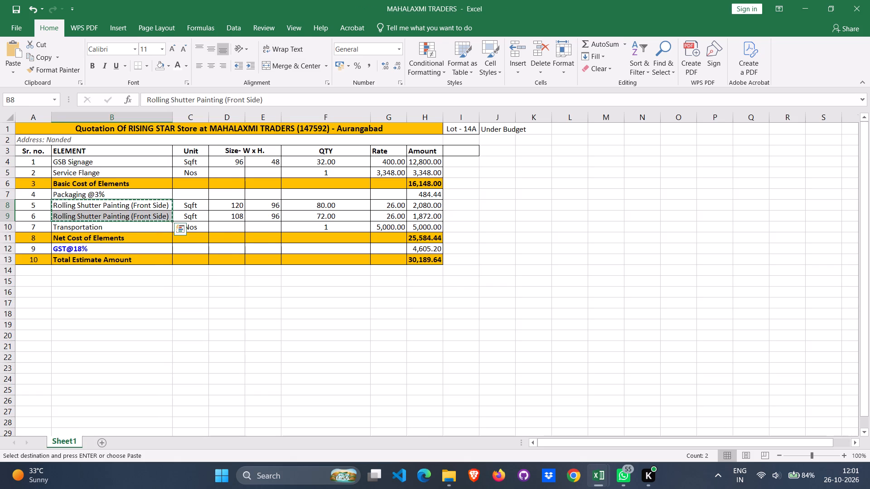
click(219, 207)
key(shift+Down)
key(shift+Right)
key(shift+Right)
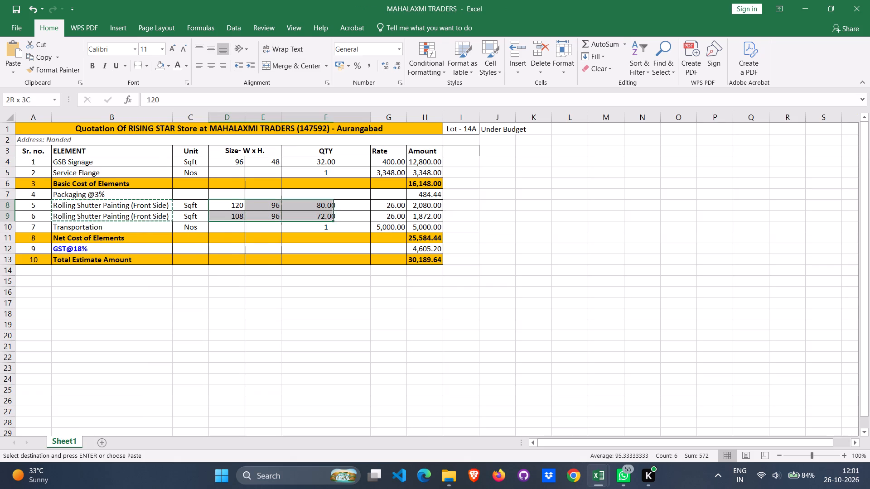
key(ctrl+c)
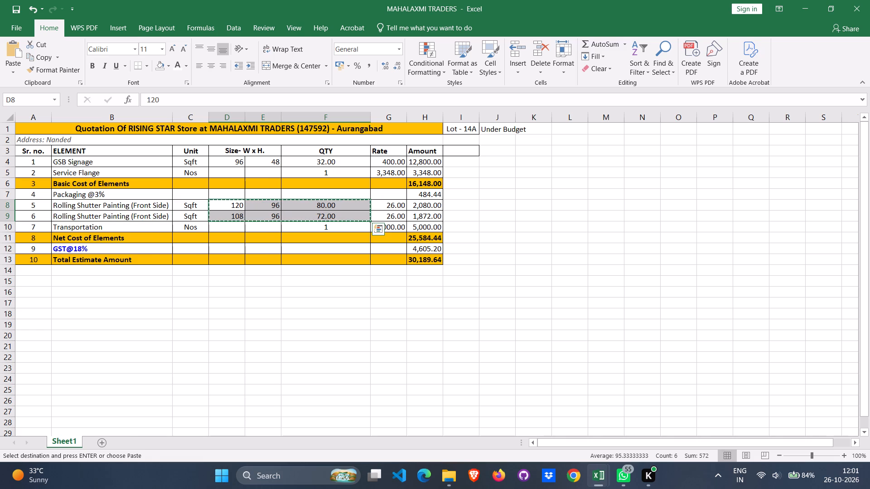
key(alt+Tab)
key(ctrl+v)
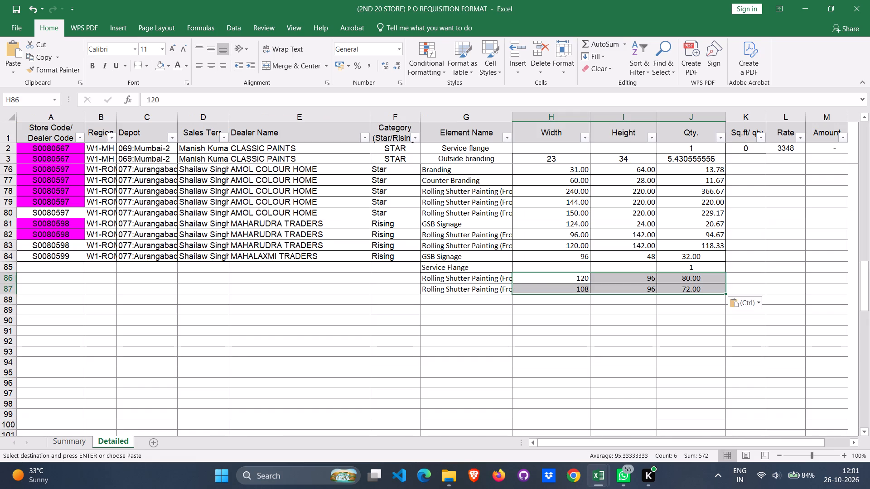
key(alt+Tab)
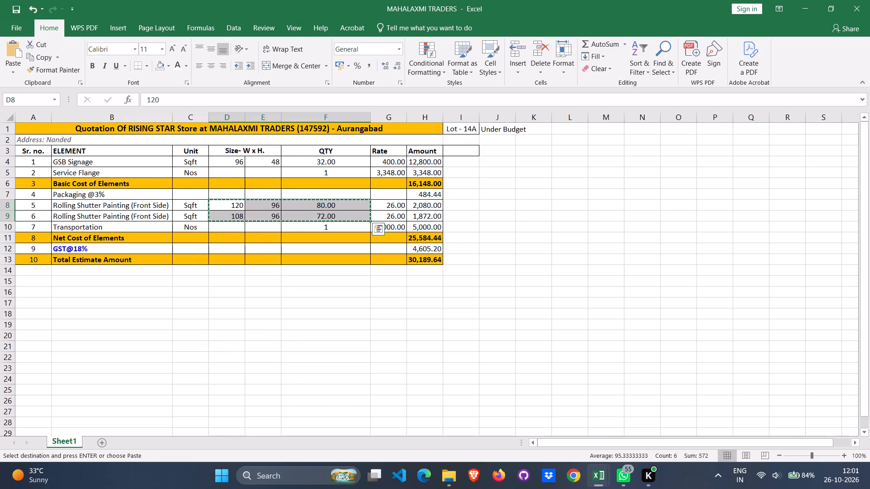
key(alt+Tab)
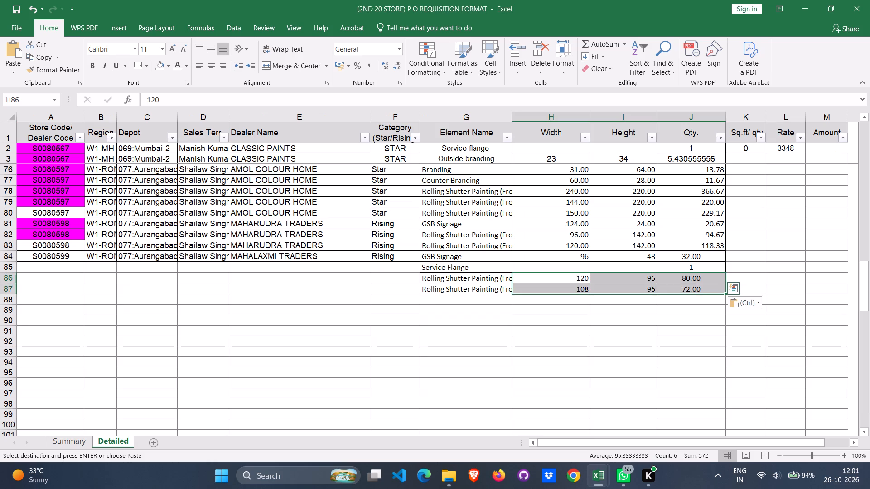
key(alt+Tab)
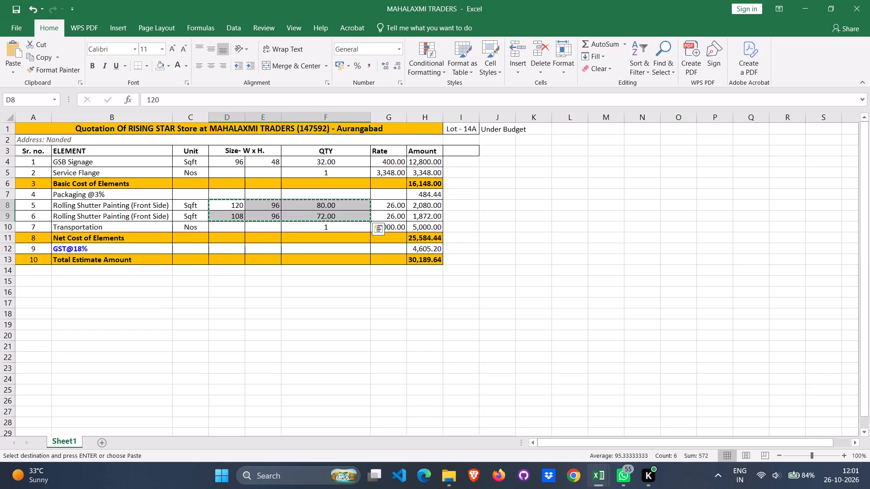
key(alt+Tab)
key(ctrl+s)
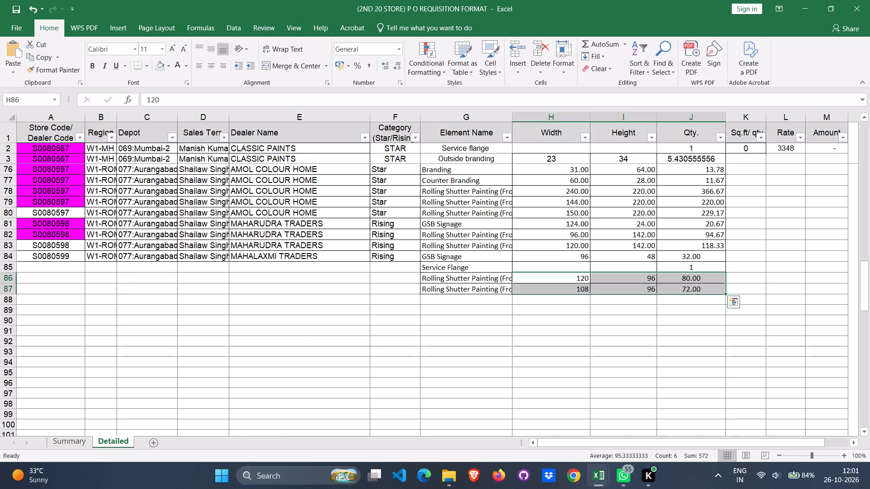
Repeat the MAHALAXMI TRADERS store details from A84:F84 down through row 87 of the Detailed sheet and save.
click(65, 257)
key(shift+Right)
key(shift+Right)
key(shift+Right)
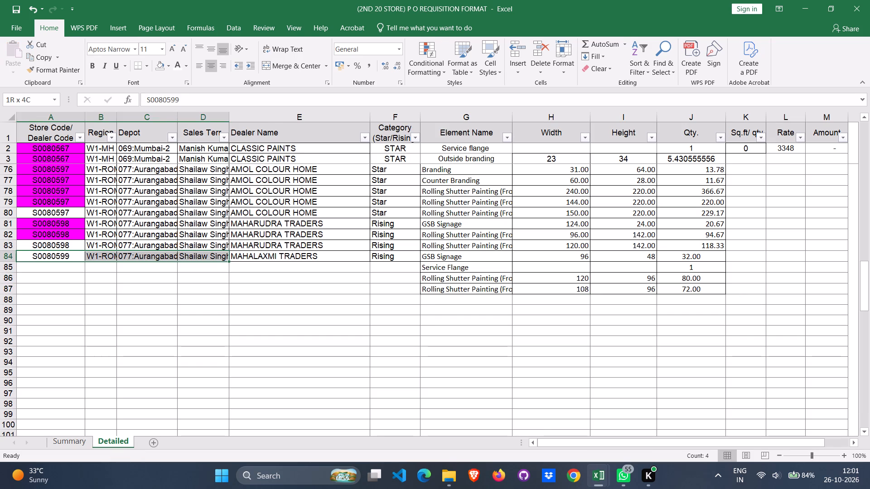
key(shift+Right)
key(shift+Right)
key(ctrl+c)
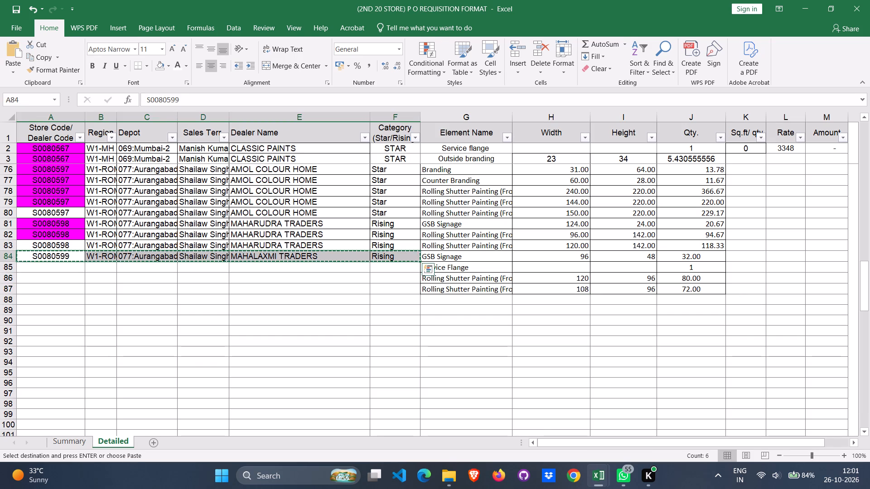
key(shift+Down)
key(shift+Down)
key(shift+Down)
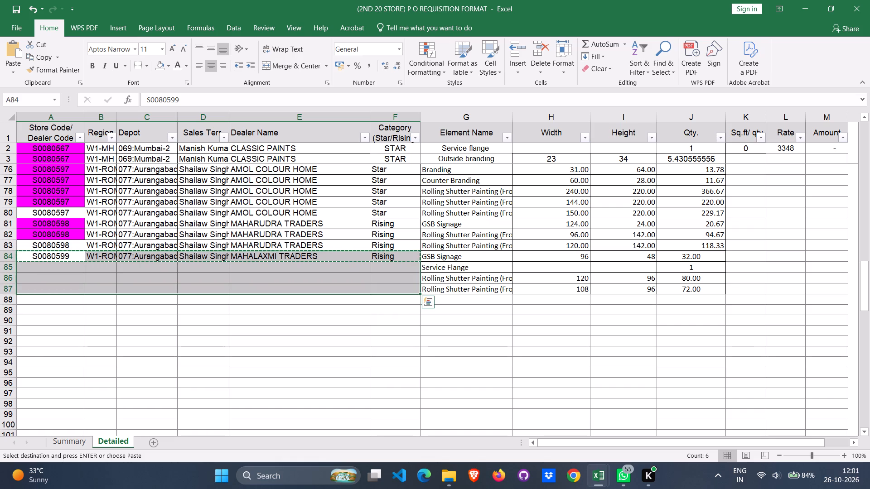
key(ctrl+v)
key(ctrl+s)
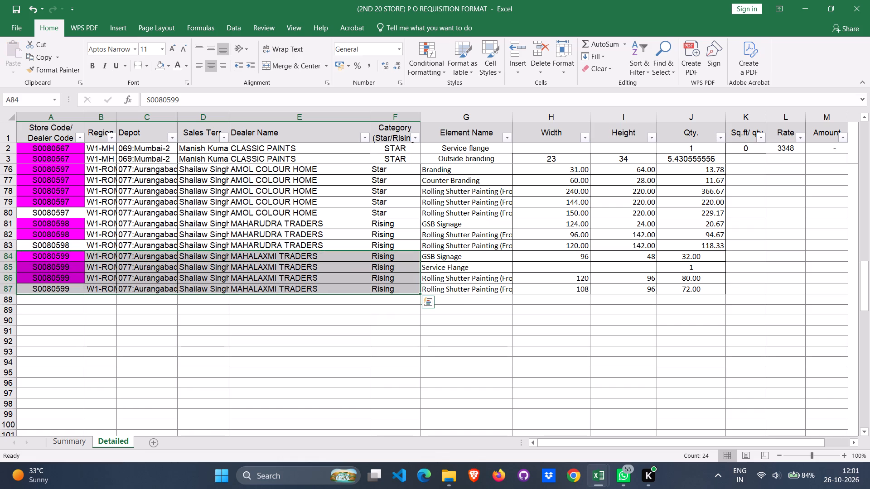
Copy the NEW SAILEELA TRADERS details from A21:F21 of the Summary sheet into A88:F88 of the Detailed sheet, closing the MAHALAXMI TRADERS estimate.
click(48, 300)
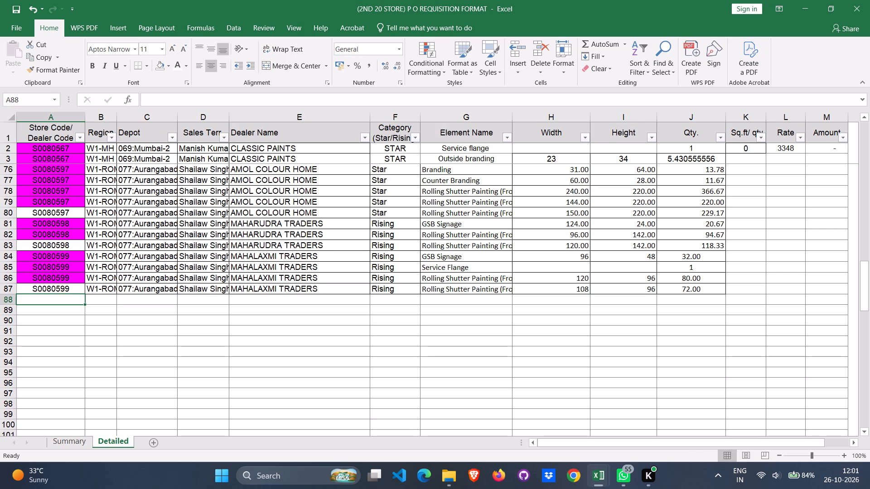
key(alt+Tab)
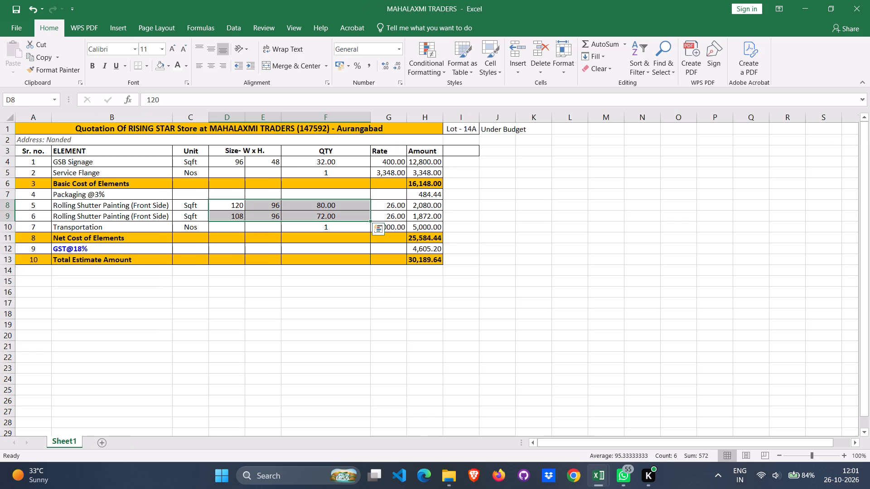
key(alt+Tab)
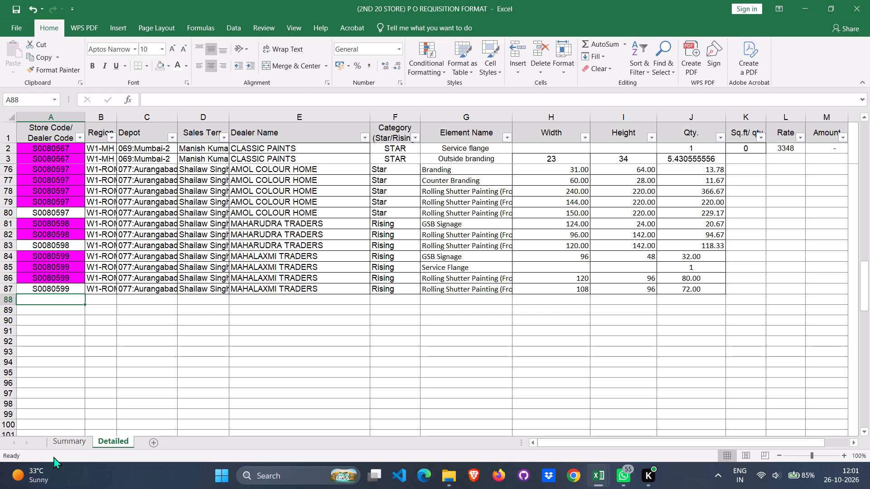
click(72, 442)
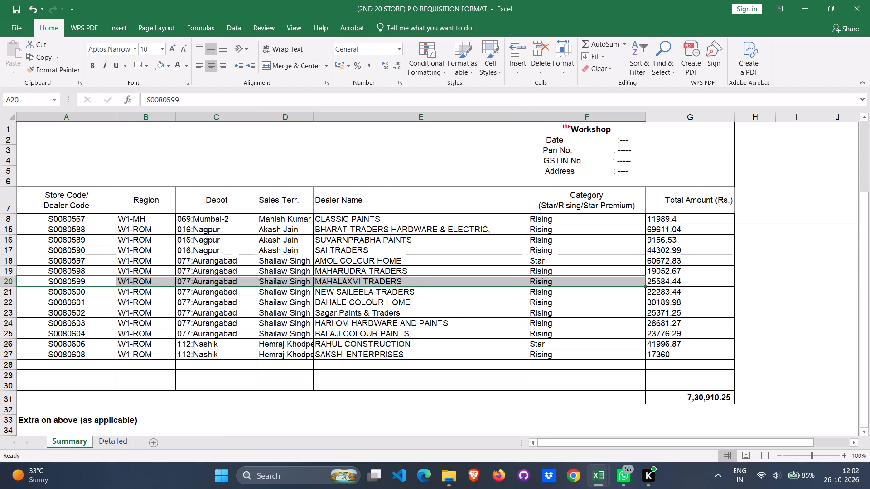
click(9, 293)
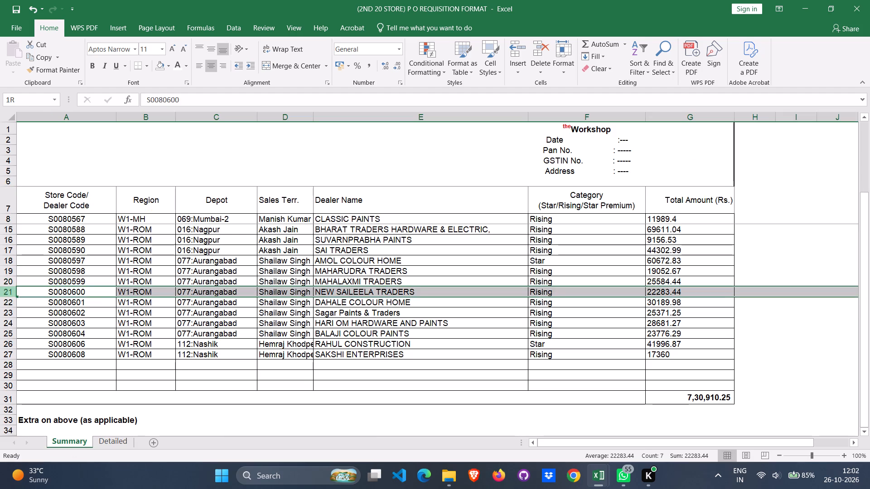
click(41, 293)
key(shift+Right)
key(shift+Right)
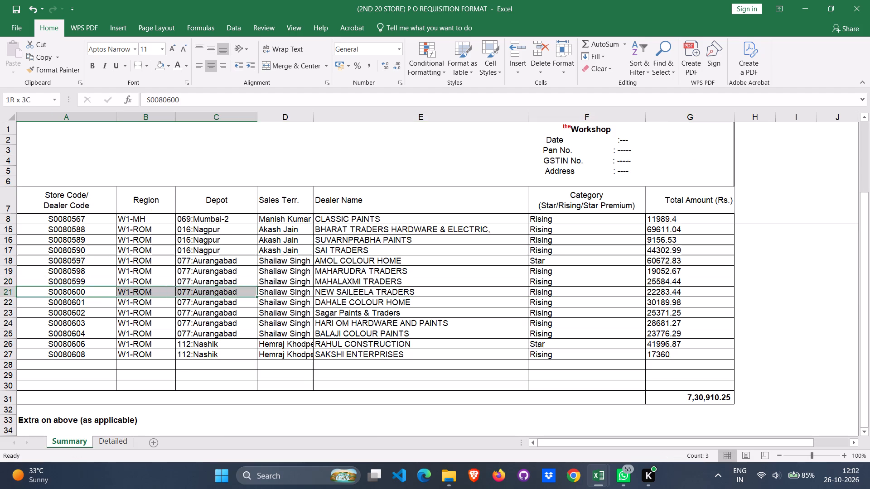
key(shift+Right)
key(shift+Right)
key(shift+Right)
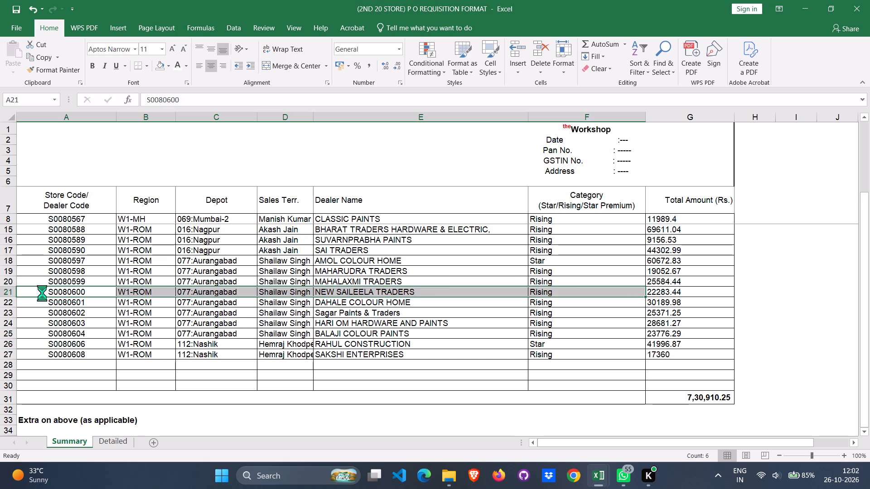
key(ctrl+c)
key(alt+Tab)
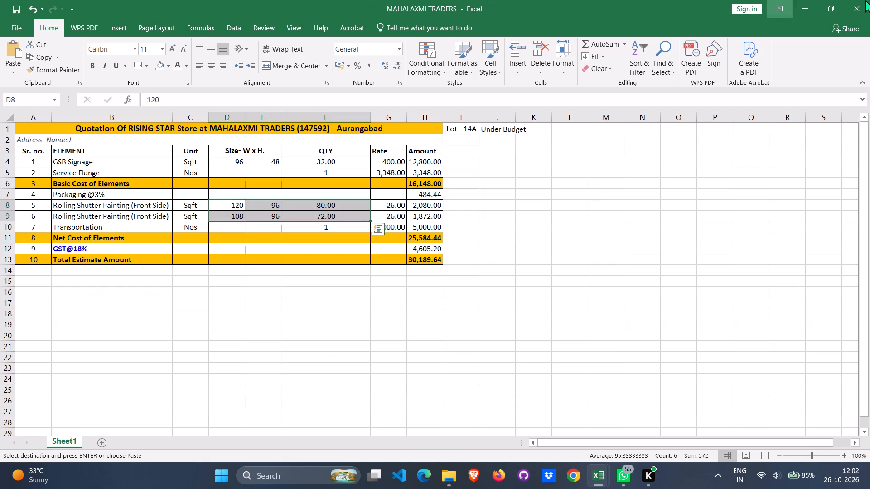
click(850, 11)
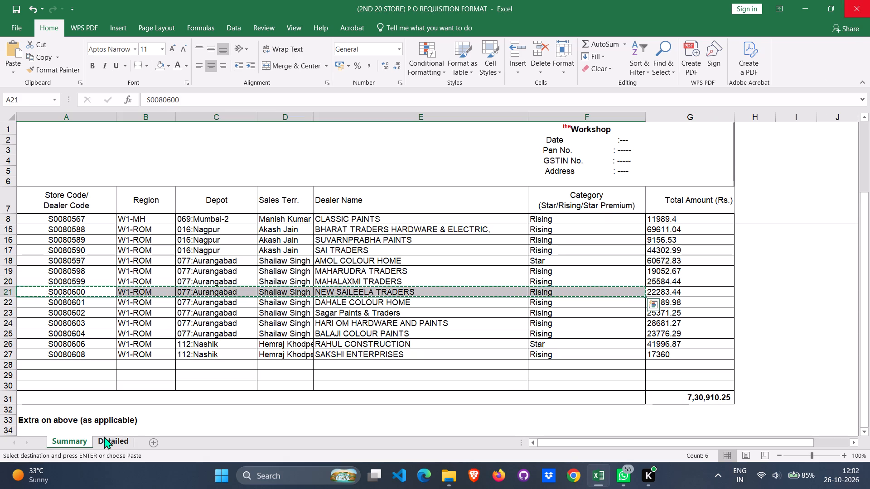
click(104, 441)
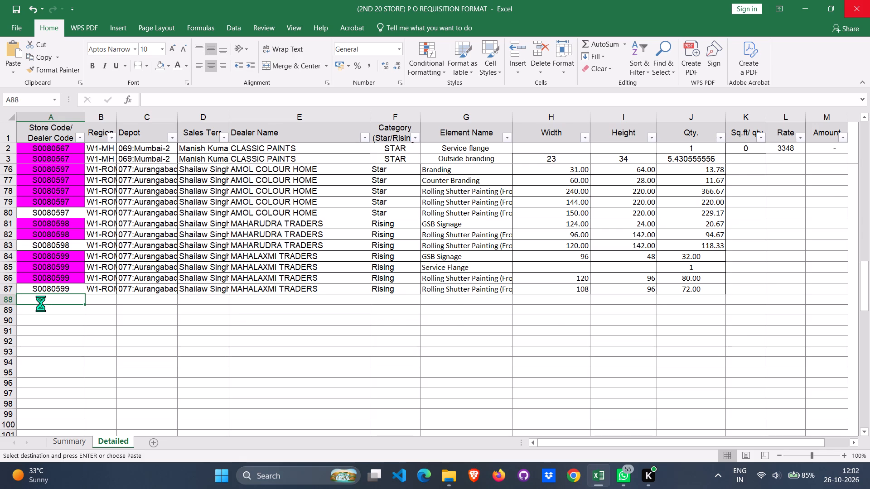
key(ctrl+v)
Search the SEPARATAION ESTIMATE folder for NEW SAI and open the NEW SAILEELA TRADERS estimate.
click(468, 298)
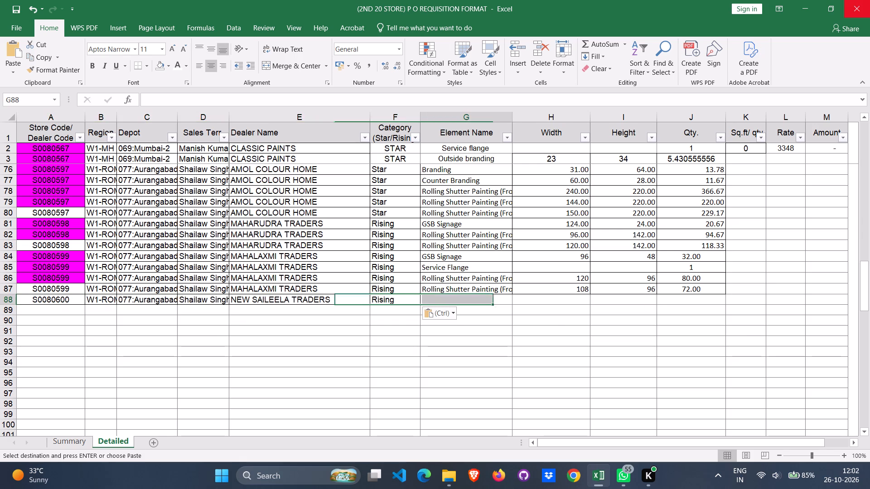
key(alt+Tab)
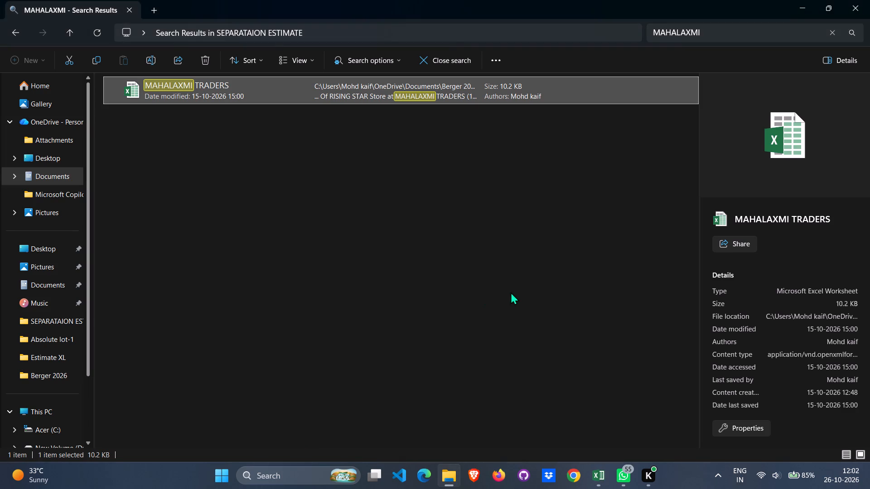
key(alt+Tab)
key(alt+Tab)
key(alt+Tab)
key(alt+Tab)
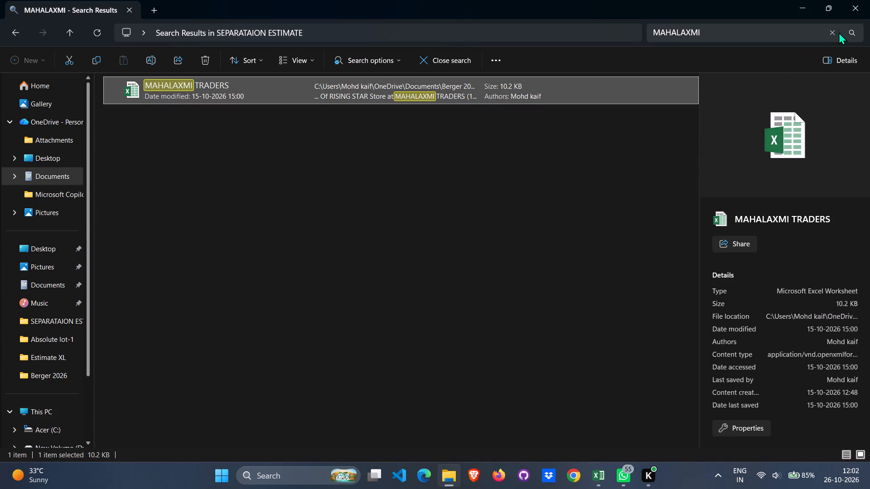
click(839, 32)
text(NEW SAI)
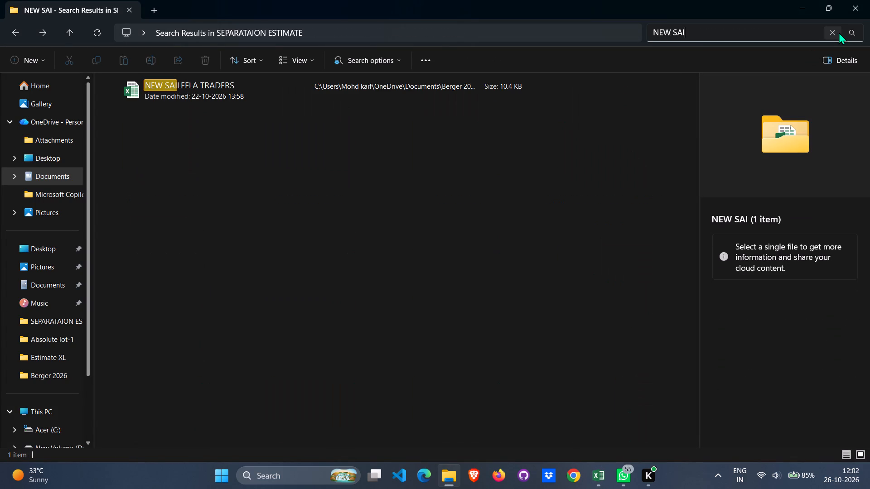
double_click(287, 93)
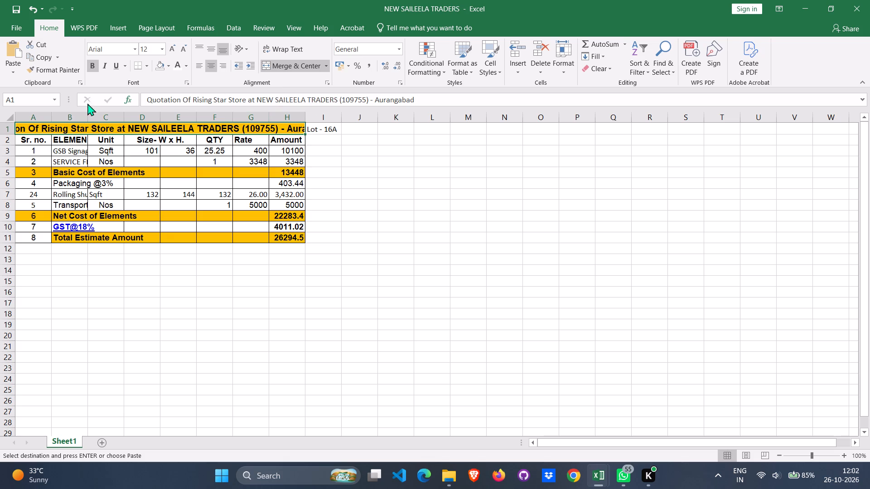
Widen column B of the NEW SAILEELA TRADERS estimate and copy the element names from B3:B4 into G88:G89 of the Detailed sheet.
drag(86, 116, 104, 115)
click(90, 150)
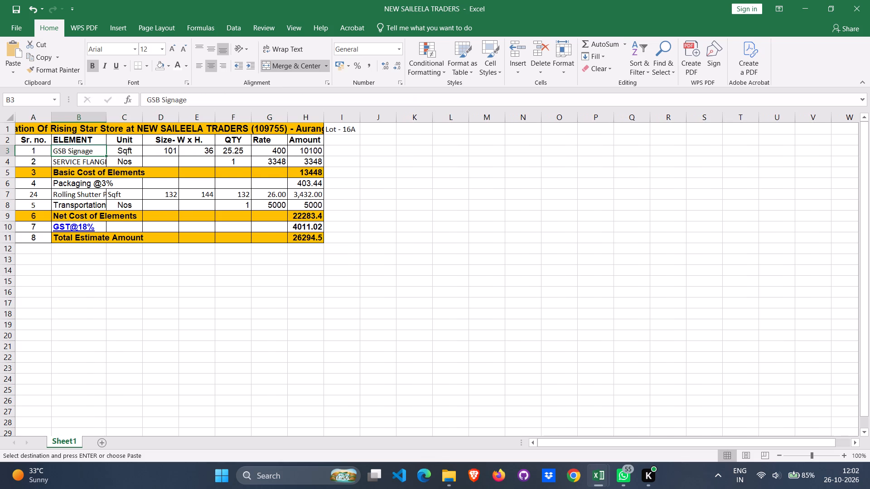
key(shift+Down)
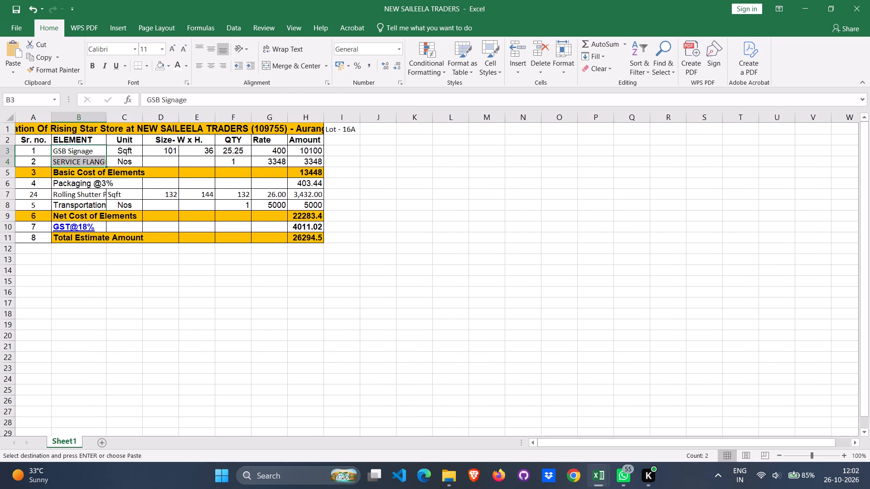
key(ctrl+c)
key(alt+Tab)
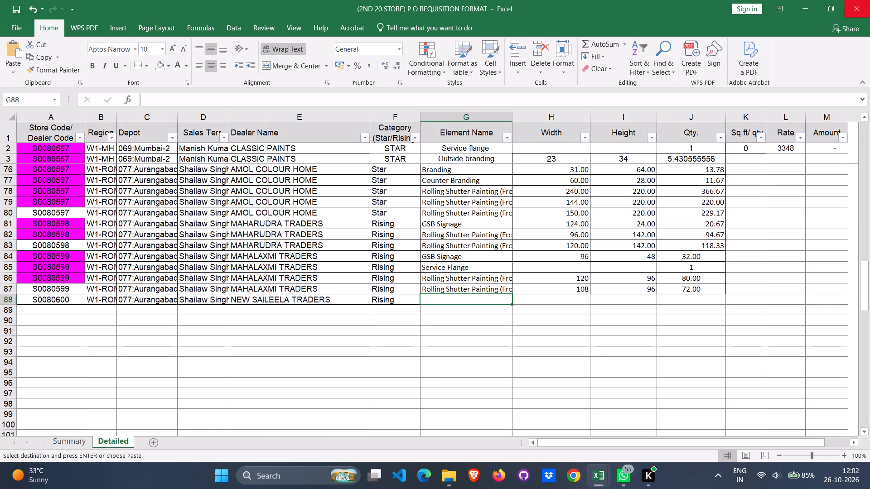
key(ctrl+v)
Copy the sizes and quantities from D3:F4 of the NEW SAILEELA TRADERS estimate into H88:J89 of the Detailed sheet and save.
key(alt+Tab)
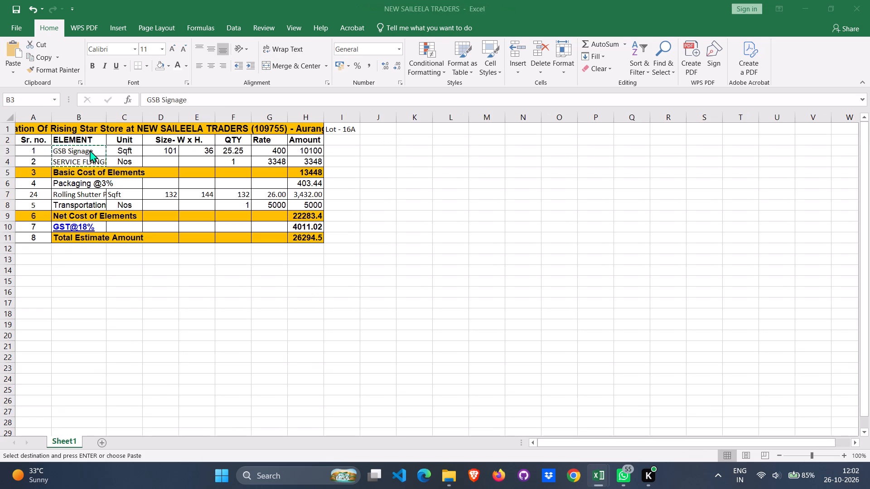
click(155, 150)
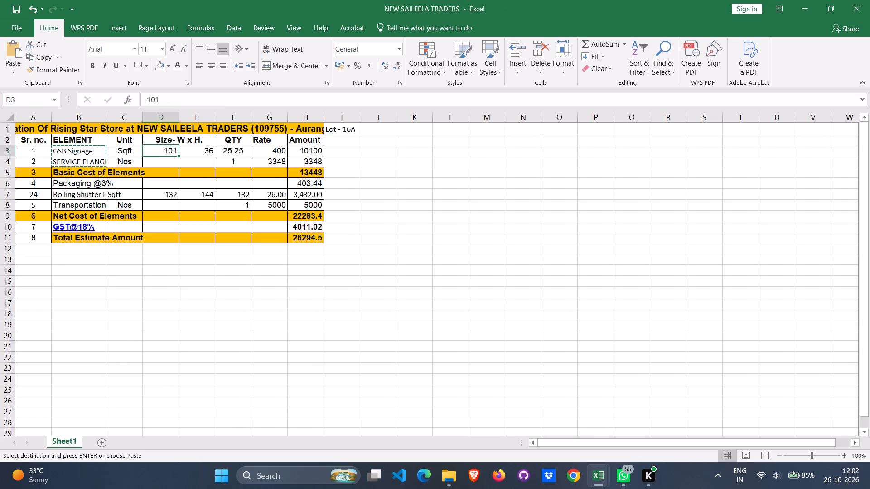
key(shift+Down)
key(shift+Right)
key(shift+Right)
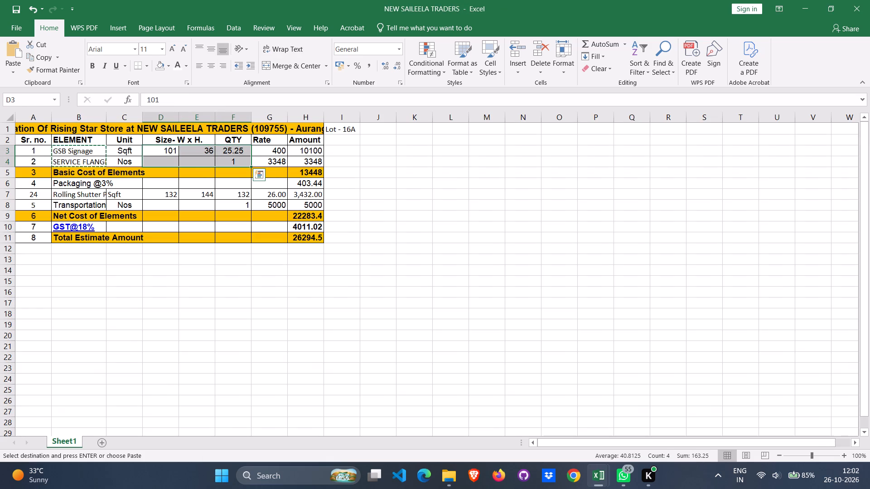
key(ctrl+c)
key(alt+Tab)
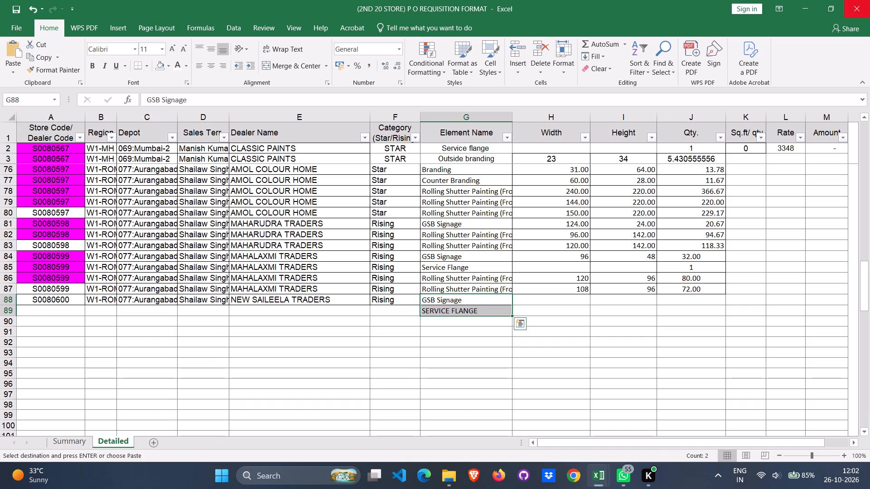
click(532, 298)
key(ctrl+v)
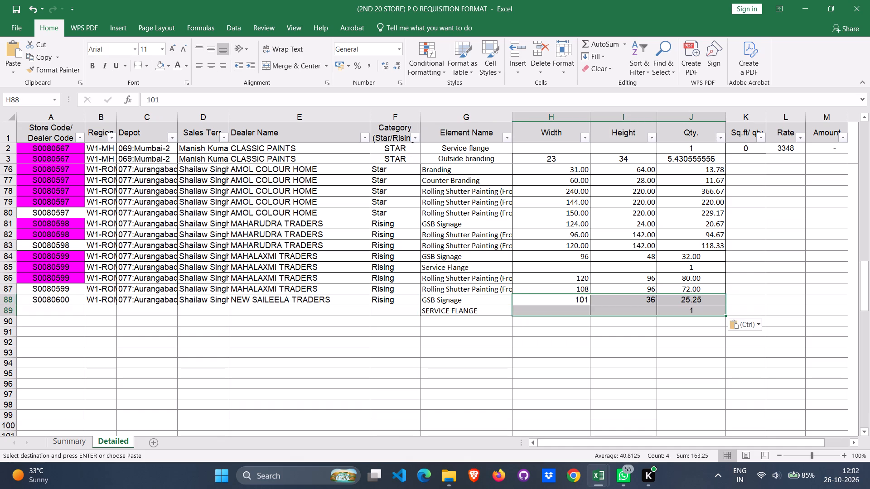
key(ctrl+s)
Copy the Rolling Shutter Painting (Front Side) name from B7 of the NEW SAILEELA TRADERS estimate into G90 of the Detailed sheet.
scroll(532, 298, down, 4)
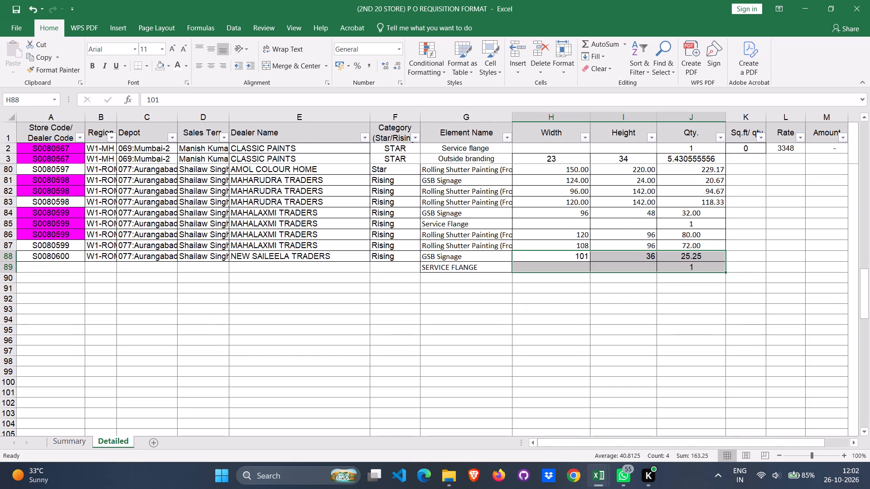
key(alt+Tab)
click(87, 193)
key(ctrl+c)
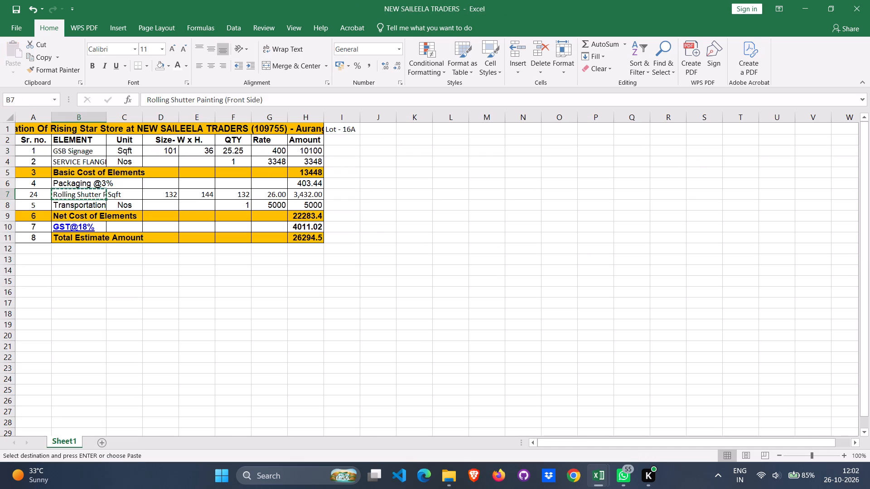
key(alt+Tab)
click(448, 279)
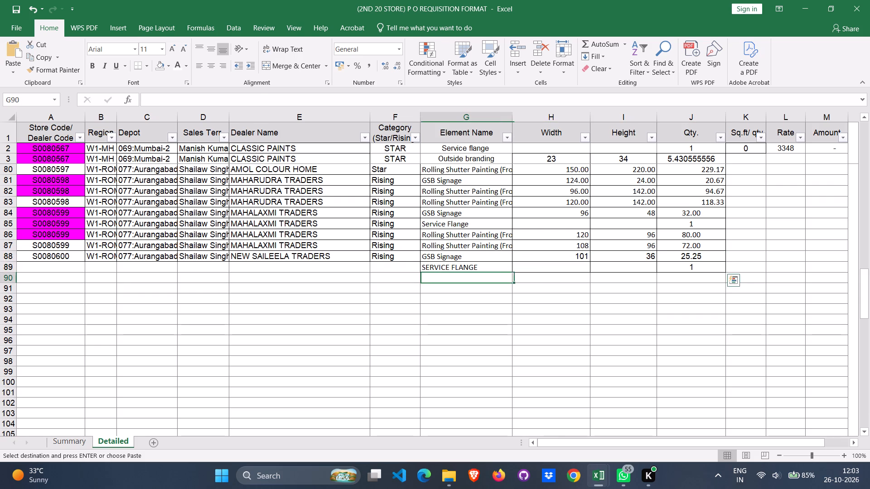
key(ctrl+v)
Copy the Rolling Shutter Painting width, height and quantity from D7:F7 of the NEW SAILEELA TRADERS estimate into H90:J90 of the Detailed sheet.
key(alt+Tab)
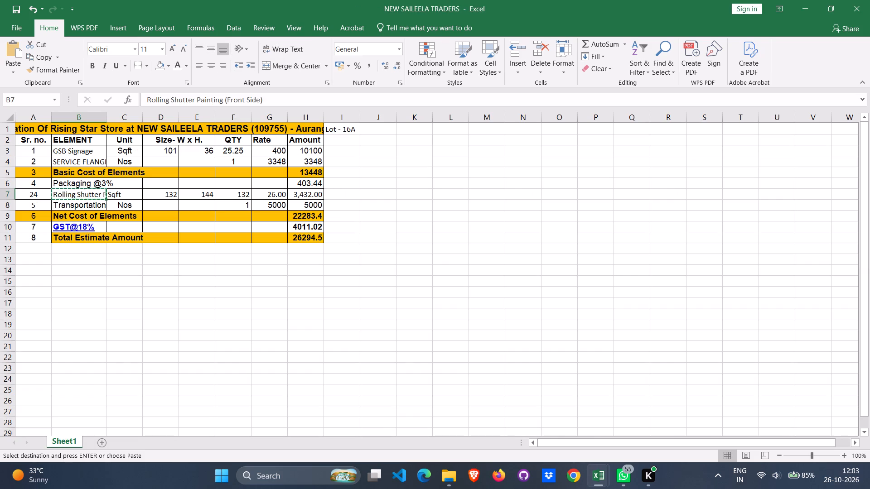
click(159, 192)
key(shift+Right)
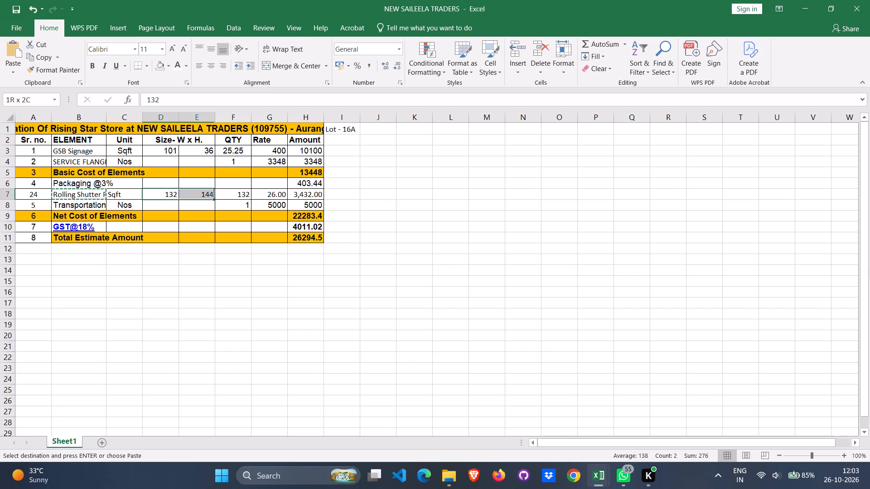
key(shift+Right)
key(ctrl+c)
key(alt+Tab)
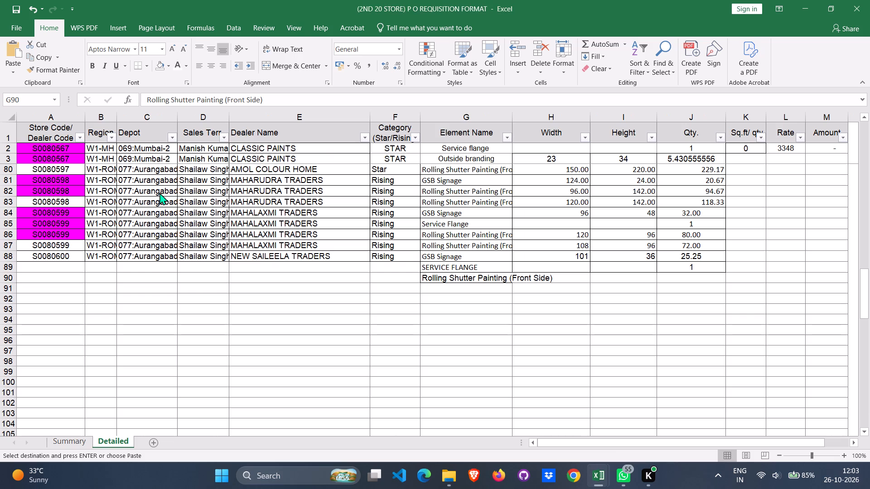
click(565, 280)
key(ctrl+v)
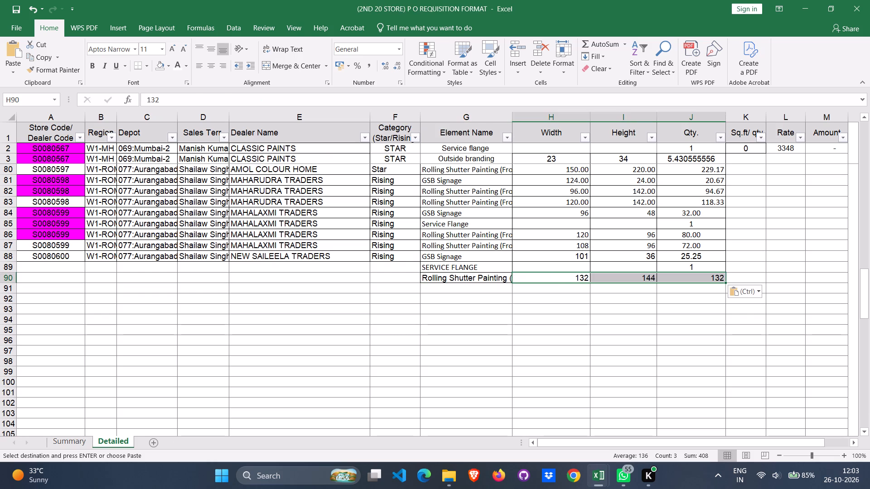
Compare the Detailed sheet's NEW SAILEELA TRADERS rows with the dealer's estimate and save the requisition.
key(alt+Tab)
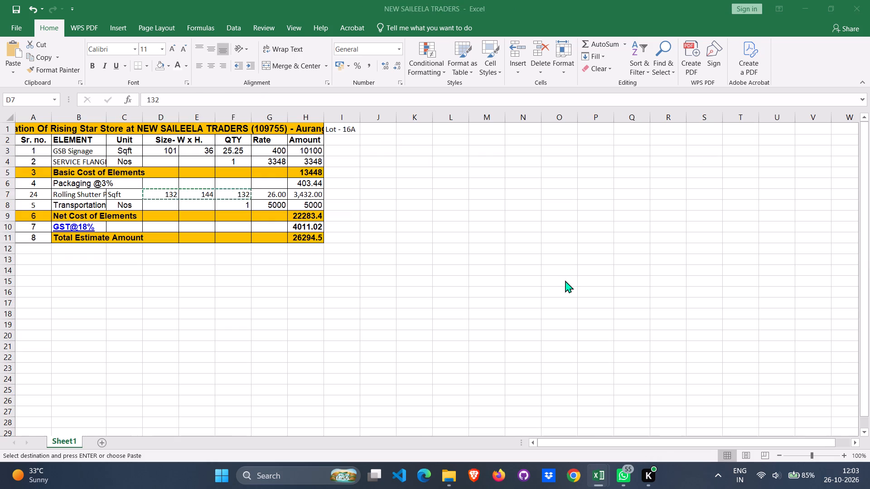
key(alt+Tab)
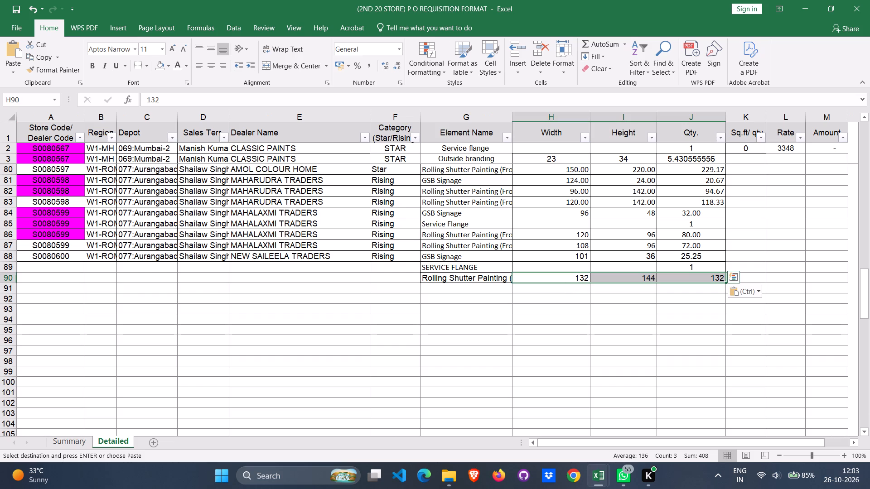
key(alt+Tab)
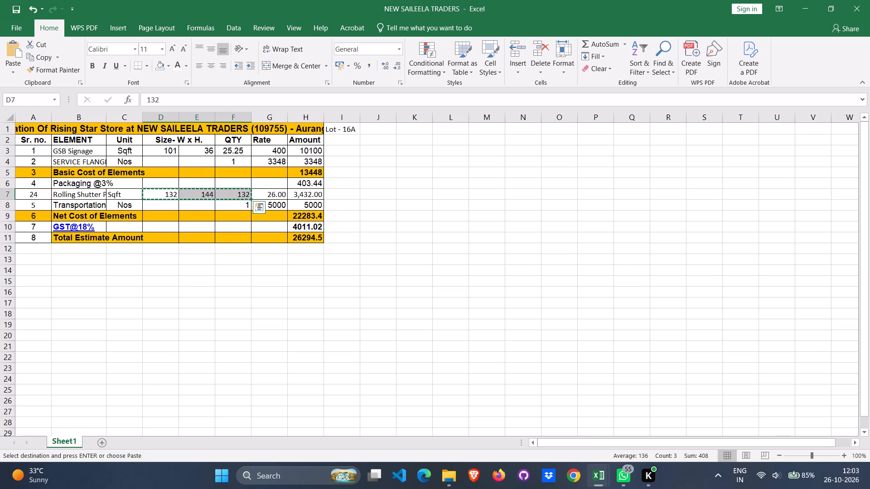
key(alt+Tab)
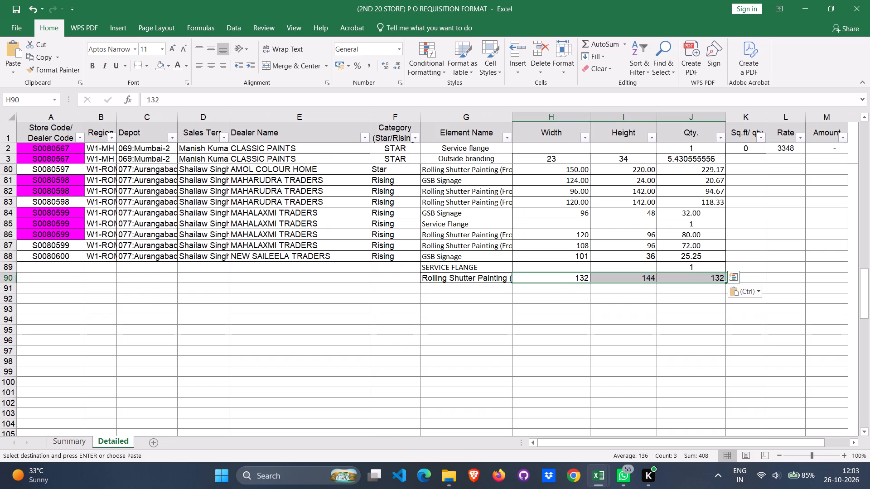
key(ctrl+s)
Copy the NEW SAILEELA TRADERS store details from A88:F88 down through row 90 of the Detailed sheet and save.
click(68, 257)
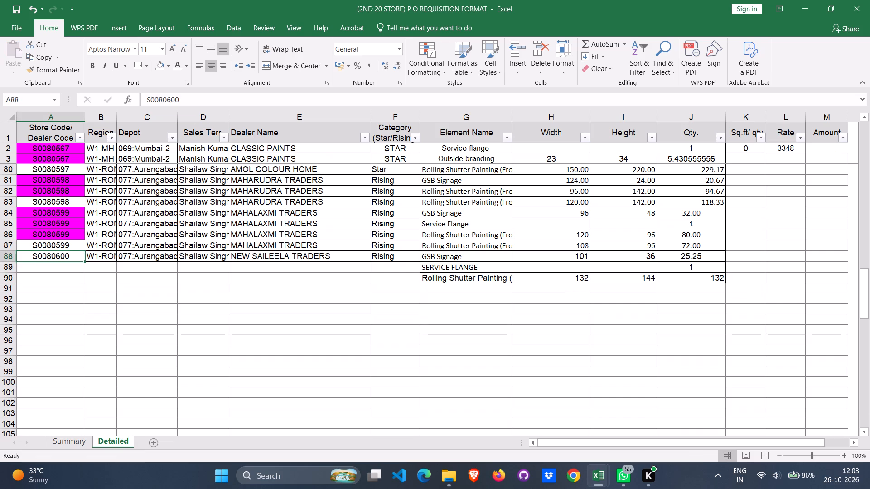
key(shift+Right)
key(shift+Right)
key(shift+Right)
key(shift+Right)
key(shift+Right)
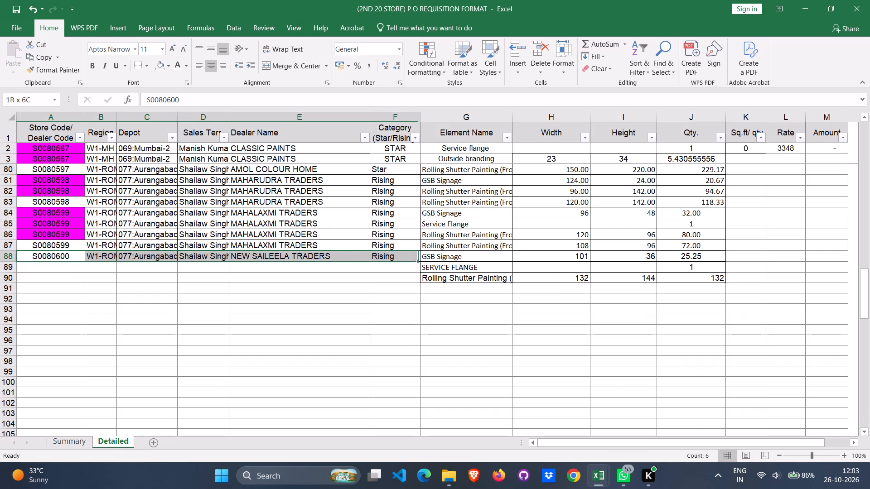
key(ctrl+c)
key(shift+Down)
key(shift+Down)
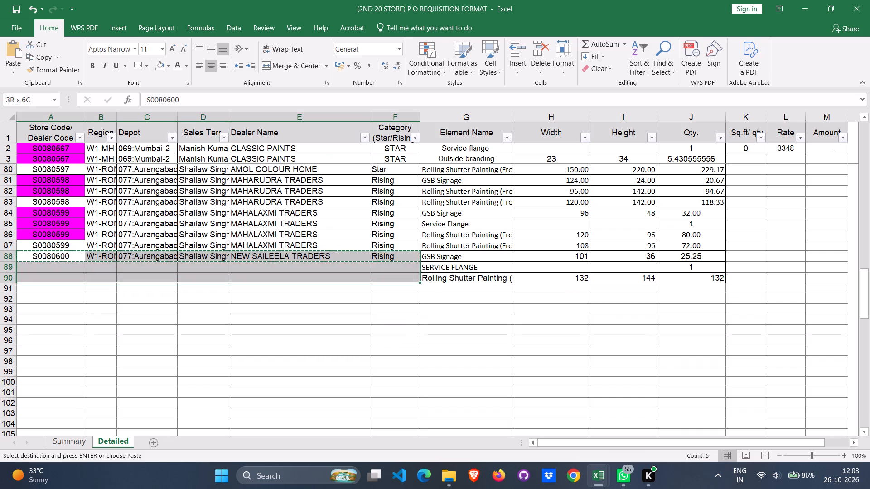
key(ctrl+v)
key(ctrl+s)
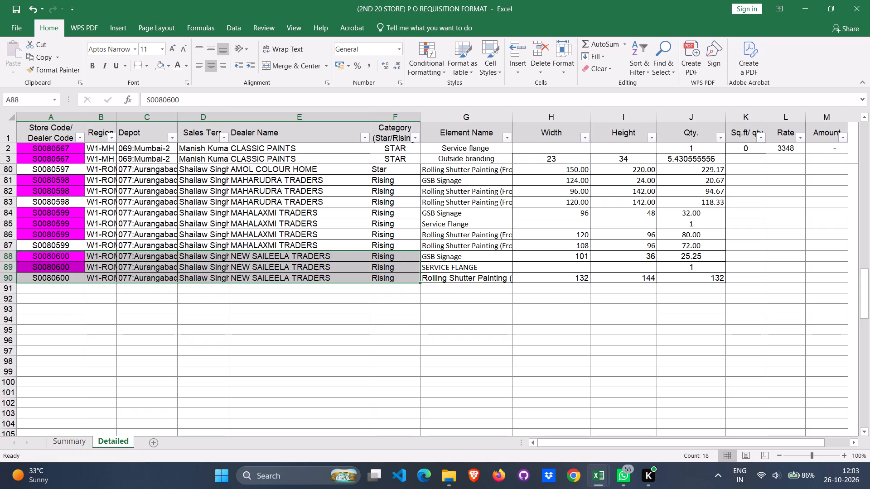
Copy the DAHALE COLOUR HOME store details from A22:F22 of the Summary sheet into A91:F91 of the Detailed sheet and save.
click(51, 289)
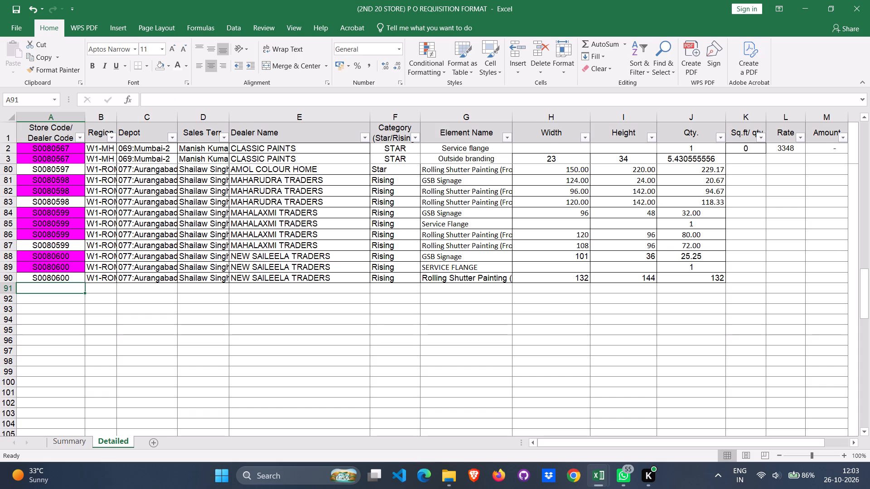
scroll(245, 350, down, 4)
click(66, 438)
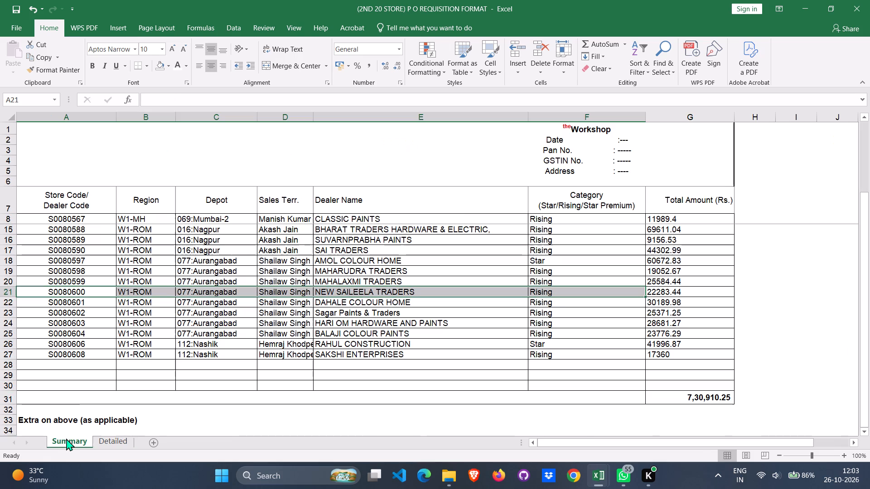
click(10, 305)
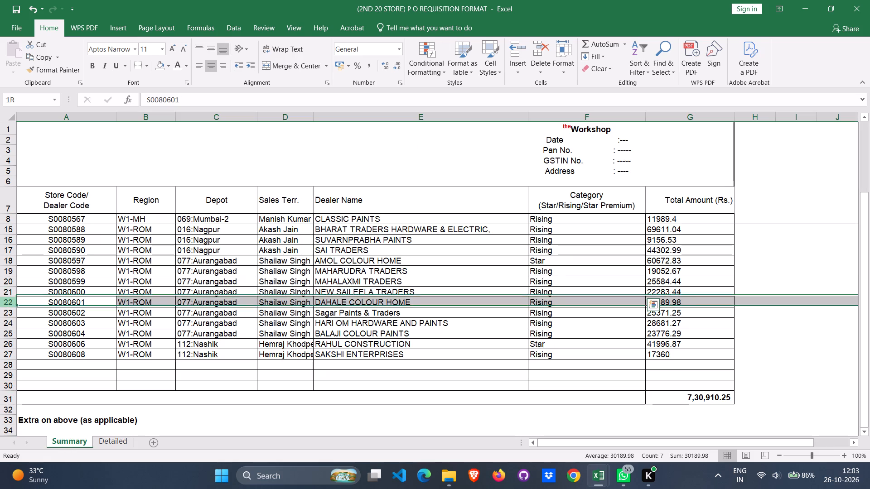
click(48, 303)
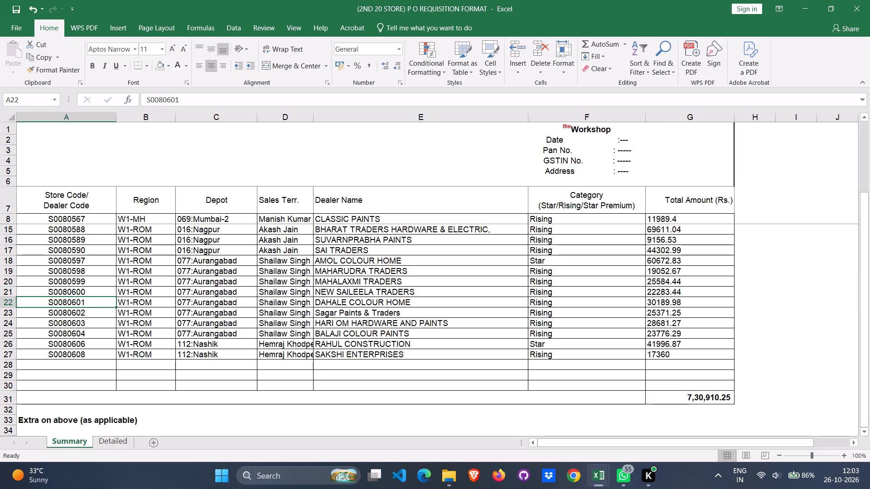
key(shift+Right)
key(shift+Right)
key(shift+Right)
key(shift+Right)
key(shift+Right)
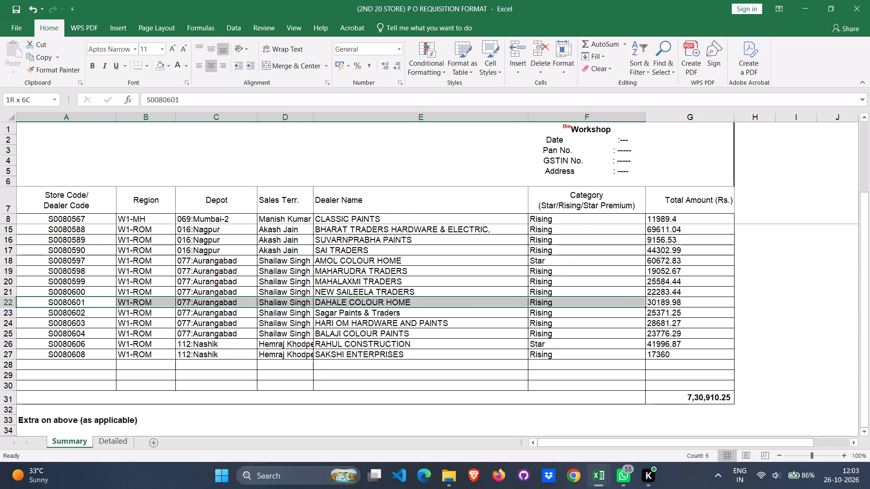
key(ctrl+c)
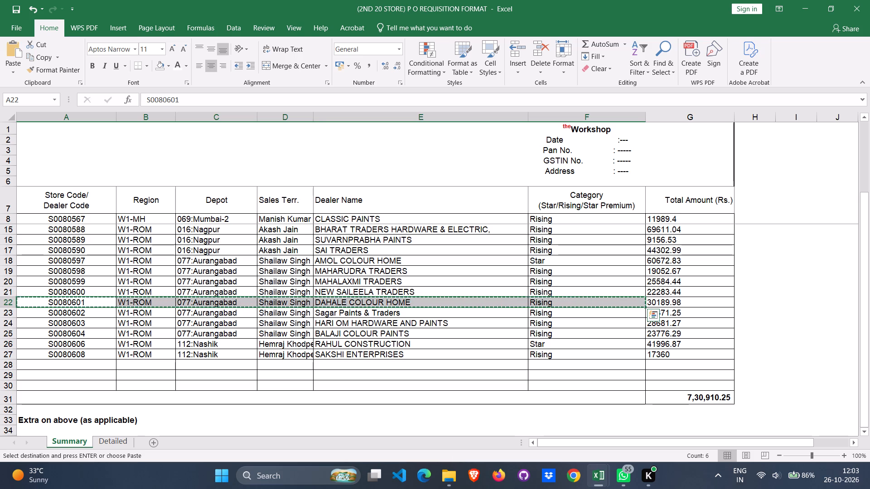
click(108, 438)
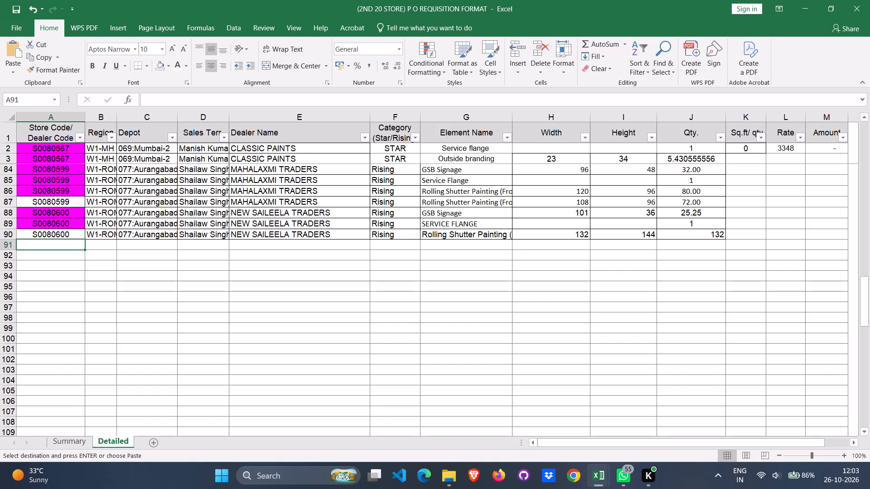
key(ctrl+v)
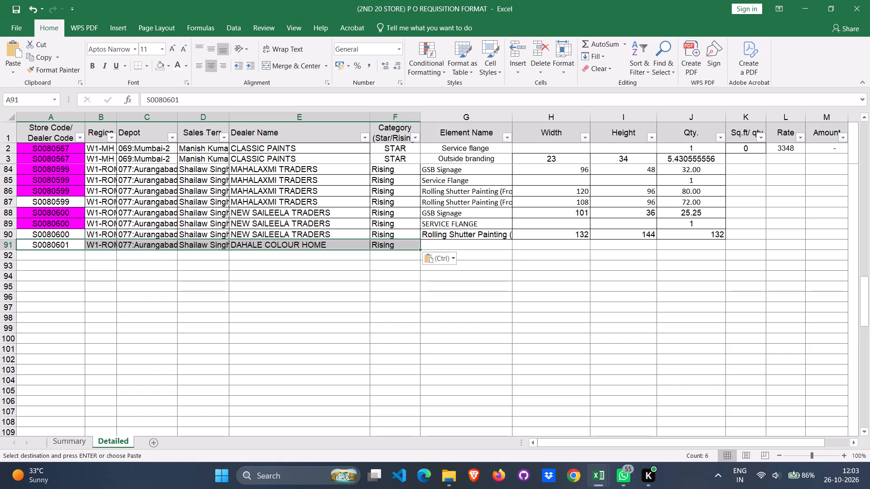
click(460, 247)
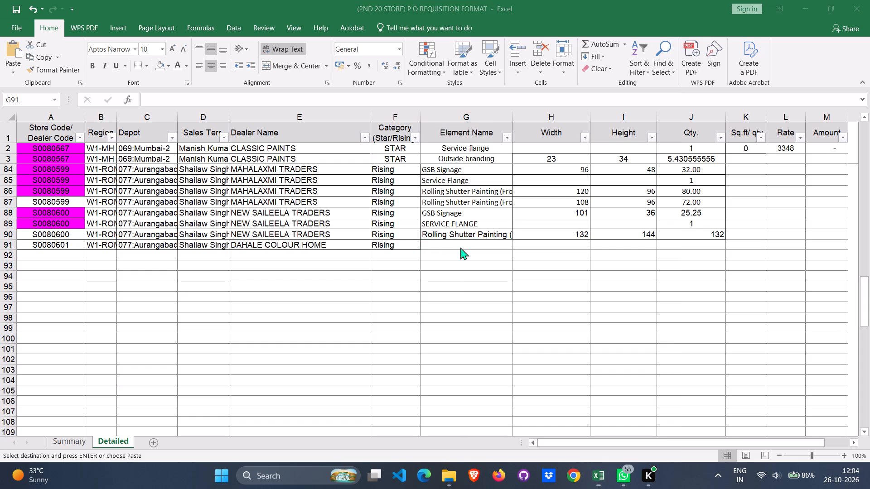
click(699, 329)
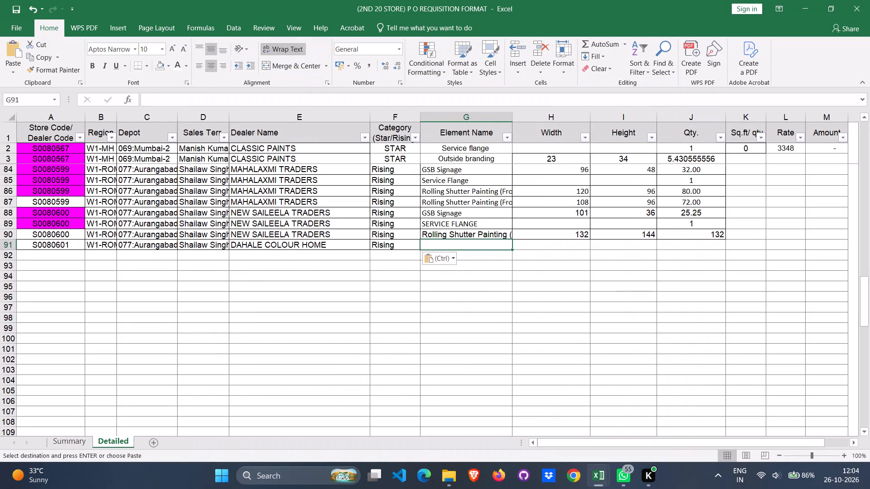
click(467, 244)
key(ctrl+s)
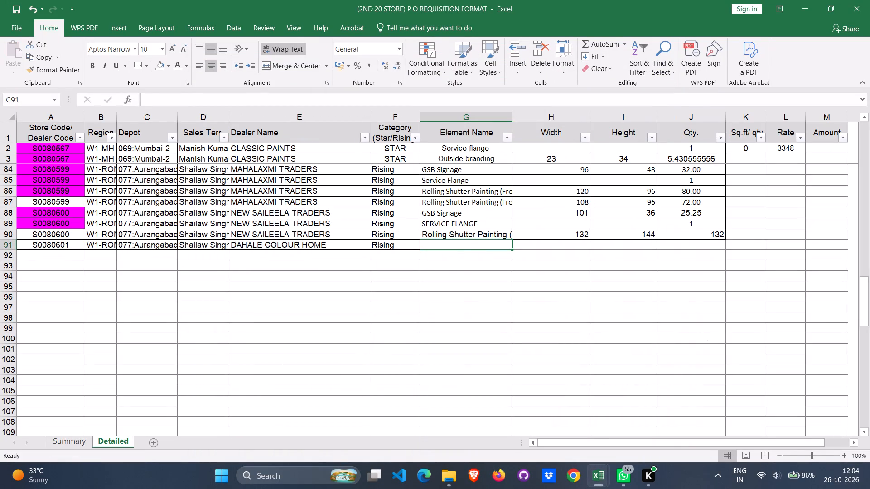
Close the NEW SAILEELA TRADERS estimate without saving its changes.
key(alt+Tab)
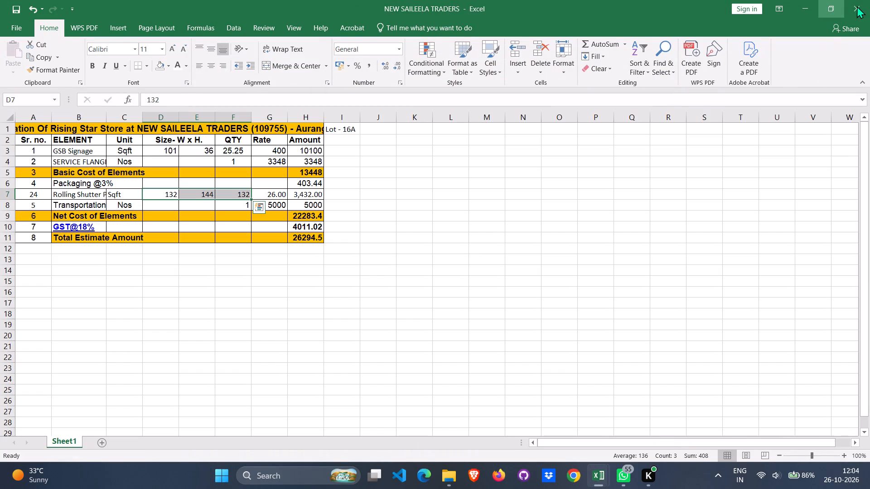
click(857, 6)
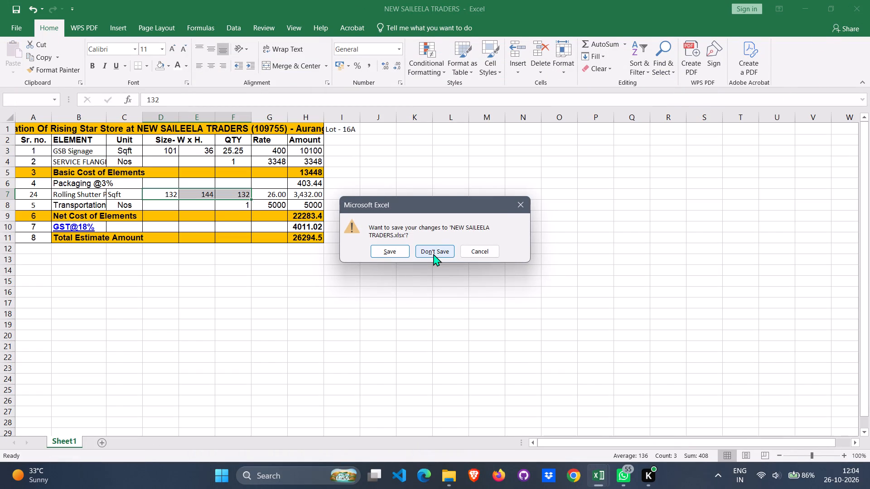
click(433, 254)
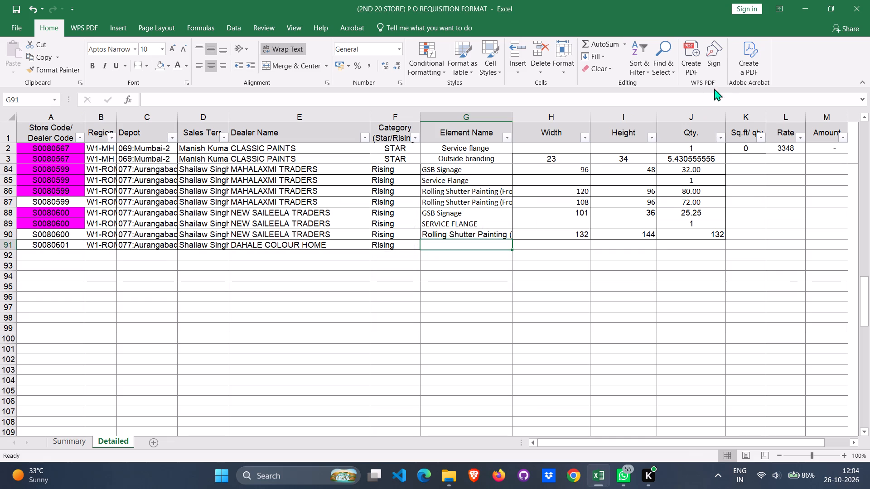
Search the SEPARATAION ESTIMATE folder for DAHA and open the DAHALE COLOUR HOME estimate.
key(alt+Tab)
click(832, 31)
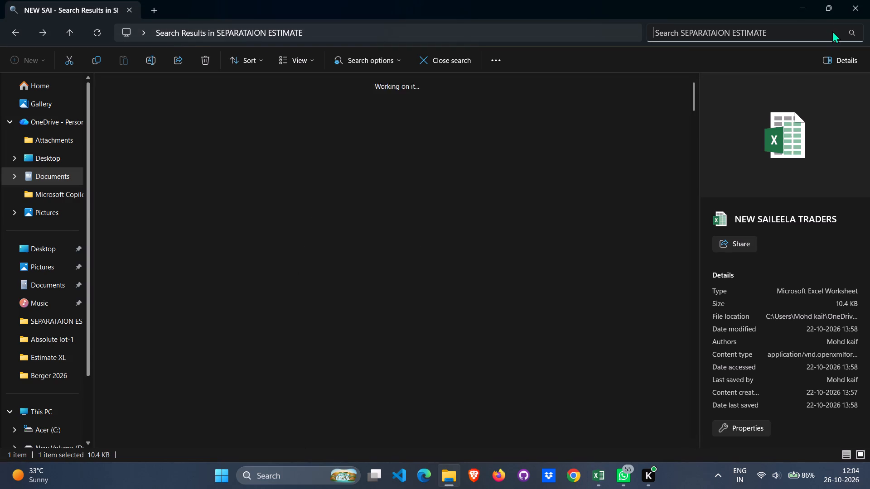
text(DAHA)
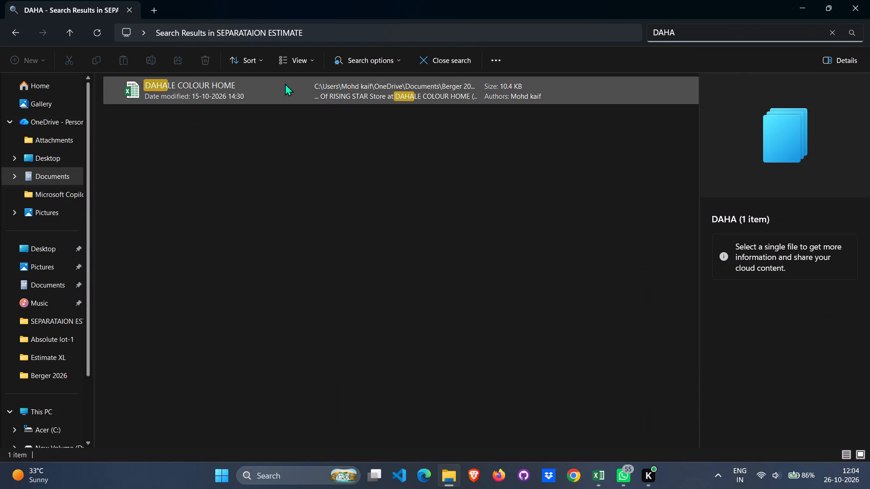
double_click(285, 83)
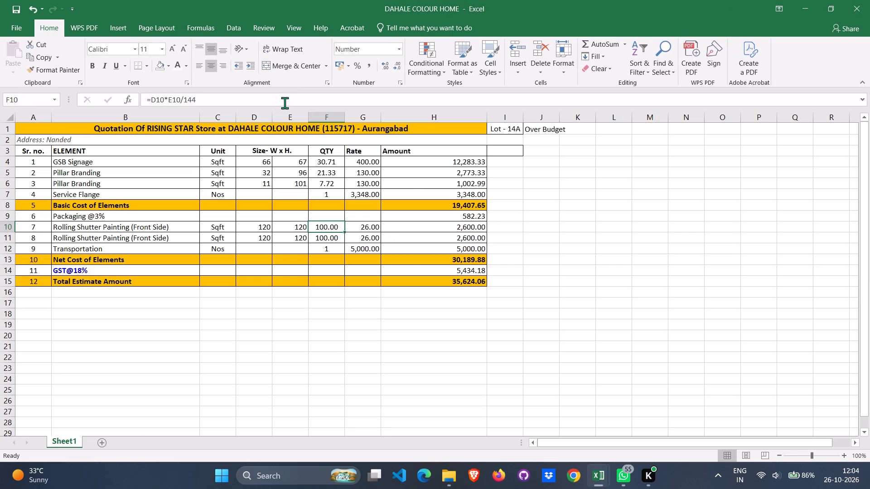
Copy the GSB Signage name, size and quantity from B4 and D4:F4 of the DAHALE COLOUR HOME estimate into G91:J91 of the Detailed sheet.
click(108, 161)
key(ctrl+c)
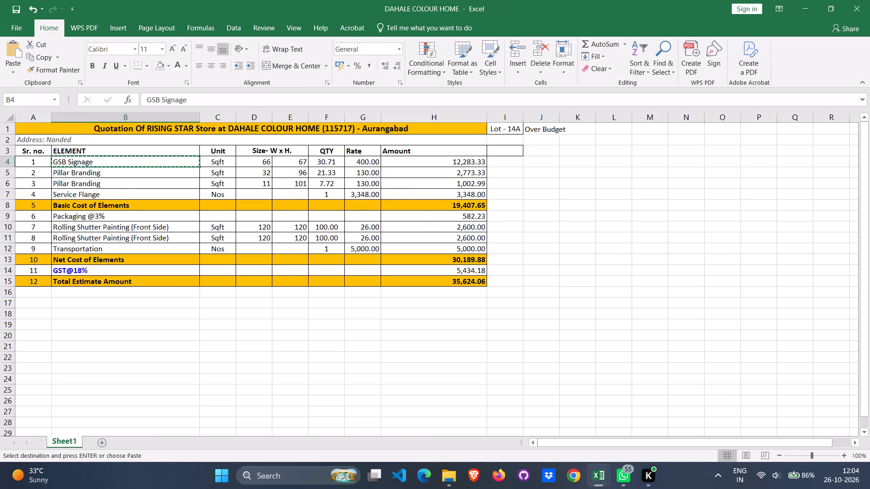
key(alt+Tab)
key(ctrl+v)
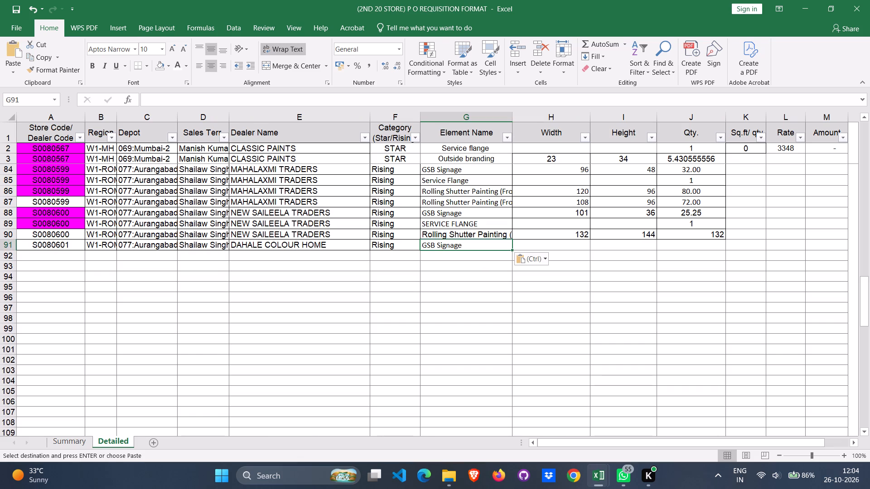
key(alt+Tab)
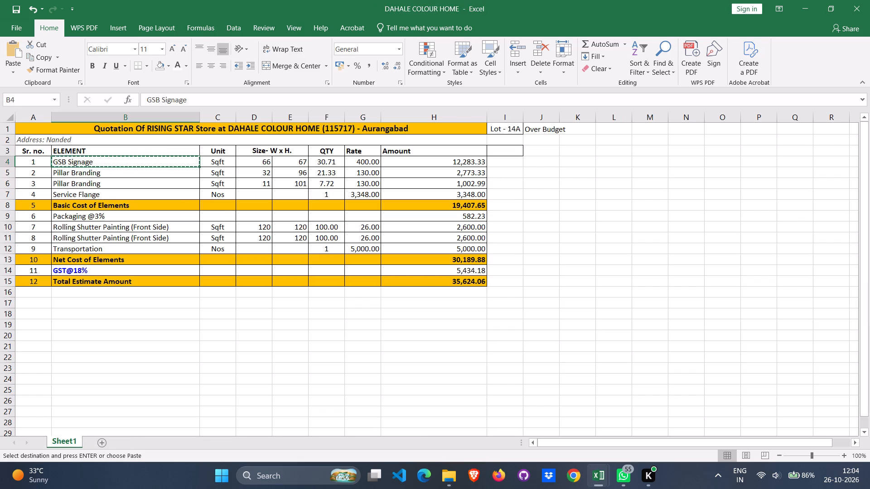
click(257, 163)
key(shift+Right)
key(shift+Right)
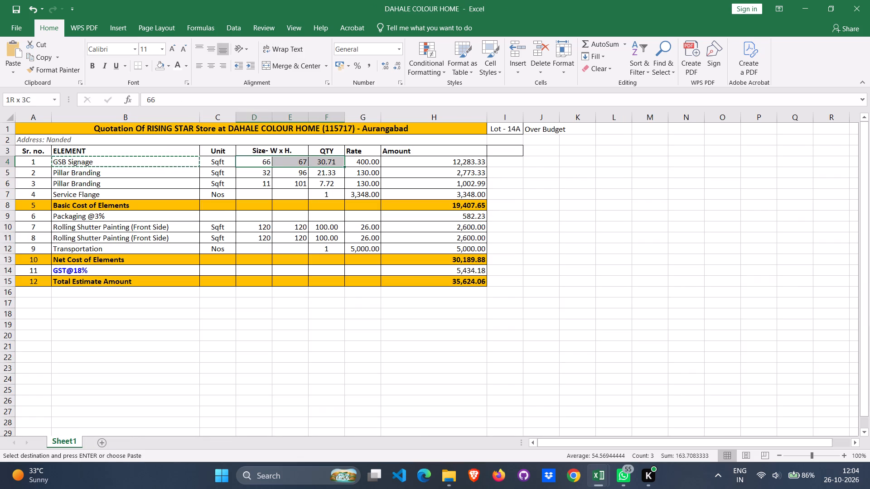
key(ctrl+c)
key(alt+Tab)
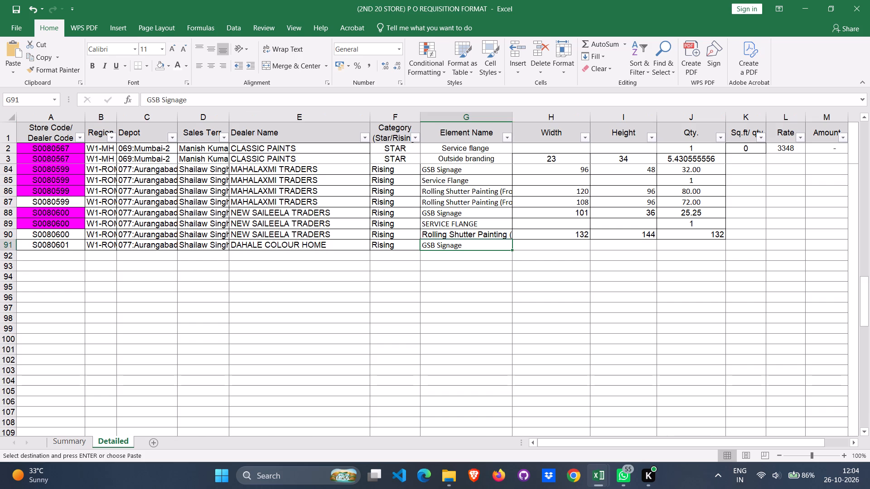
click(548, 244)
key(ctrl+v)
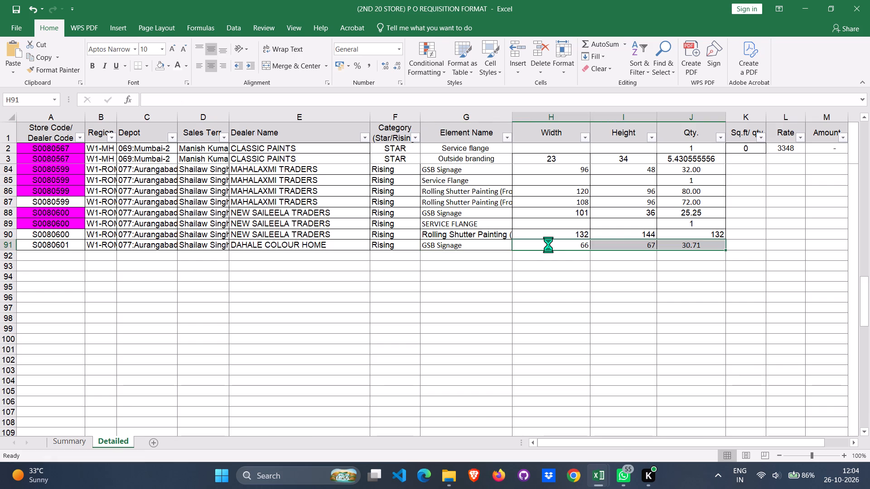
Copy the Service Flange name from B7 of the DAHALE COLOUR HOME estimate into G92, enter quantity 1 in J92, and save.
click(455, 257)
key(alt+Tab)
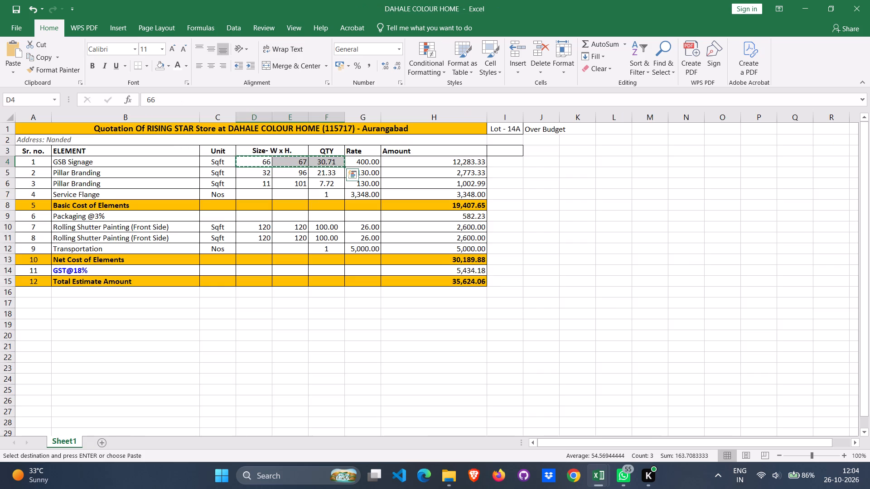
click(135, 192)
key(ctrl+c)
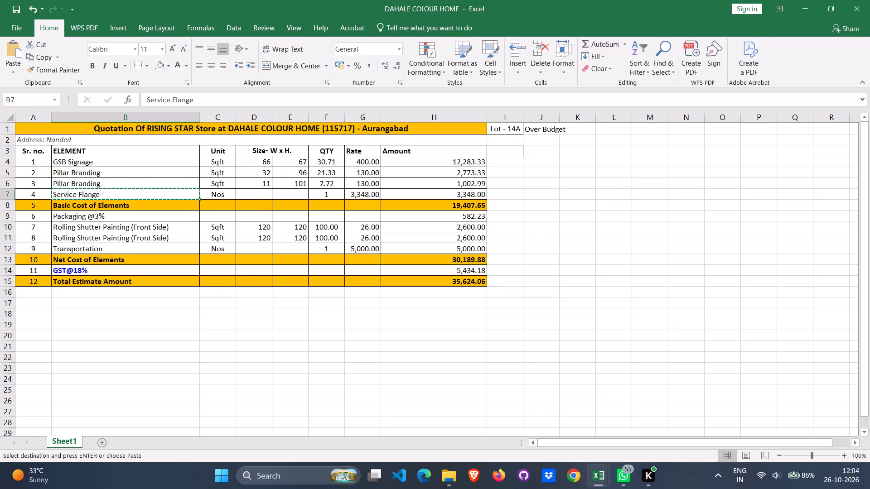
key(alt+Tab)
key(ctrl+v)
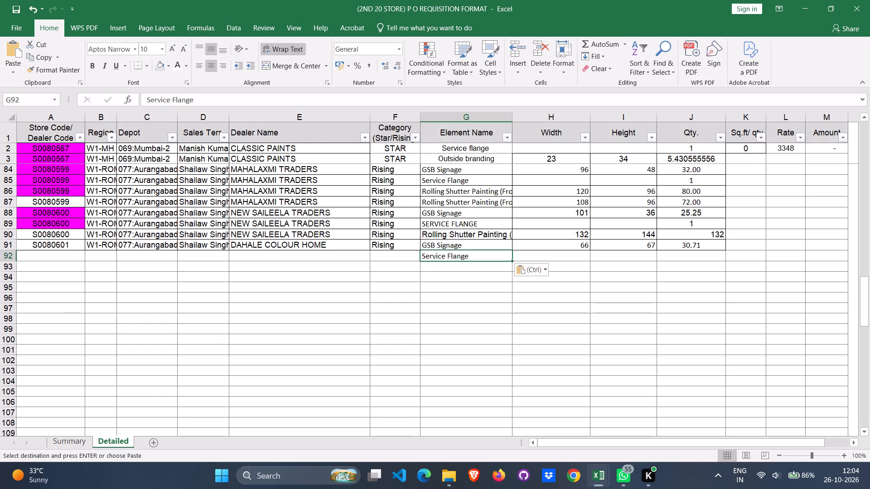
click(682, 255)
key(1)
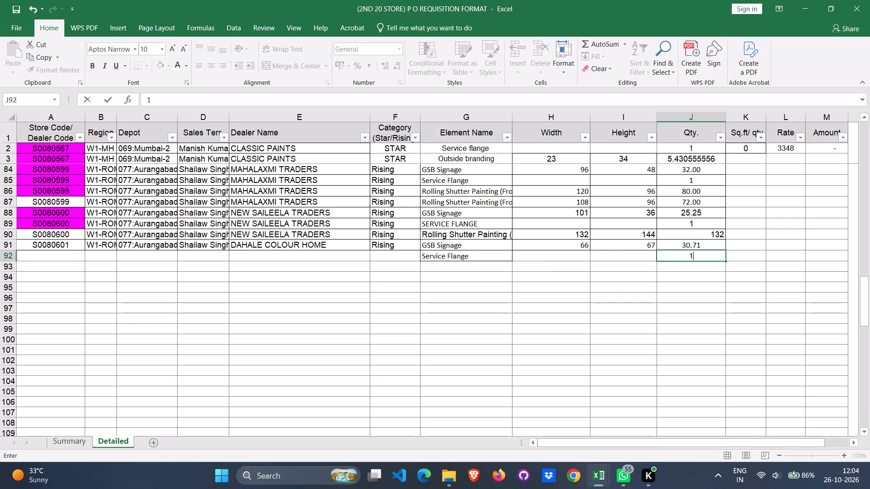
key(ctrl+s)
Copy the two Pillar Branding names from B5:B6 of the DAHALE COLOUR HOME estimate into G93:G94 of the Detailed sheet.
key(alt+Tab)
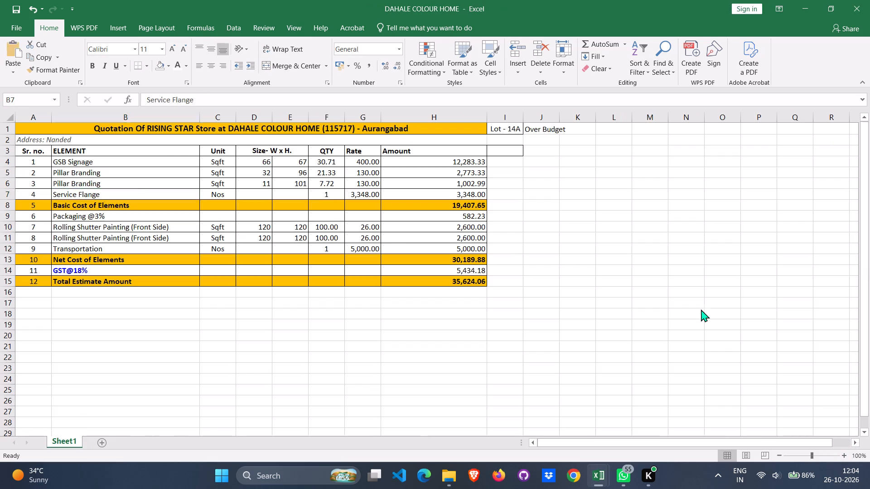
click(109, 176)
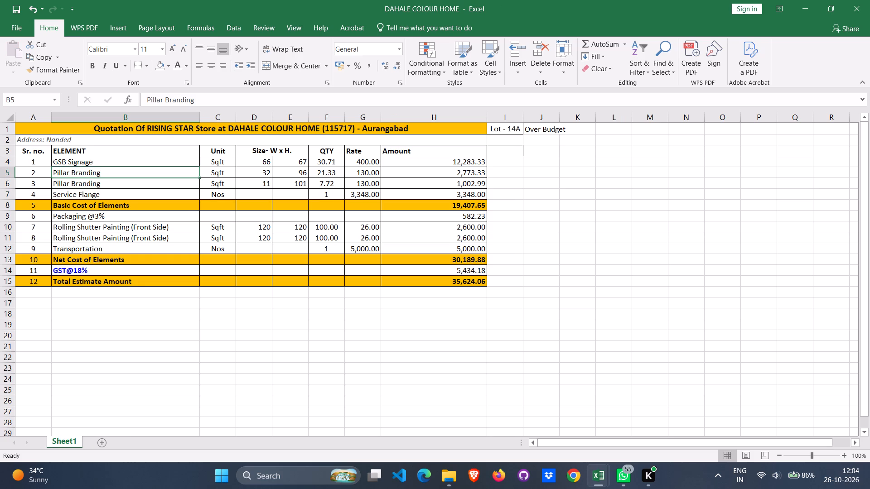
key(shift+Down)
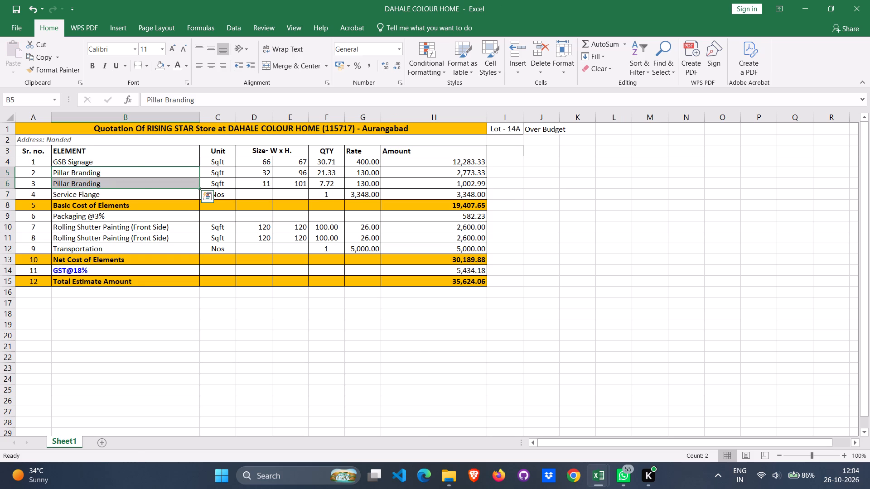
key(ctrl+c)
key(alt+Tab)
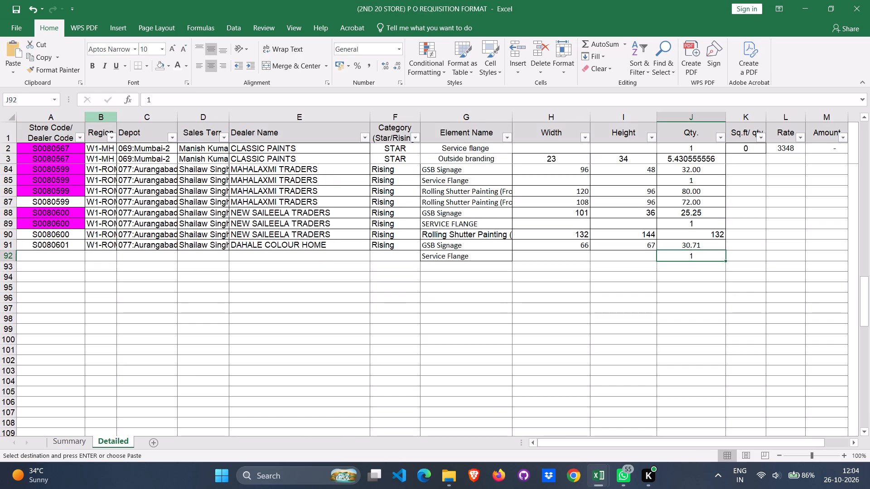
click(441, 269)
key(ctrl+v)
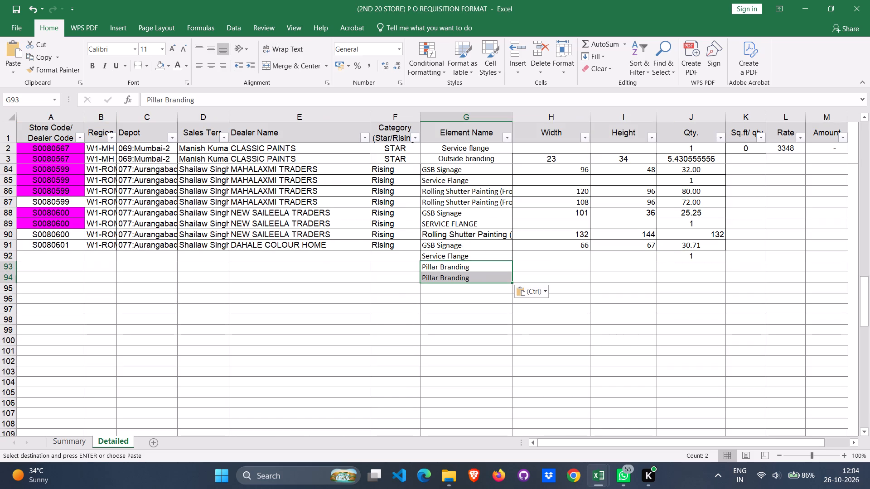
Copy the Pillar Branding sizes and quantities from D5:F6 of the estimate into H93:J94 of the Detailed sheet and save.
click(534, 271)
key(alt+Tab)
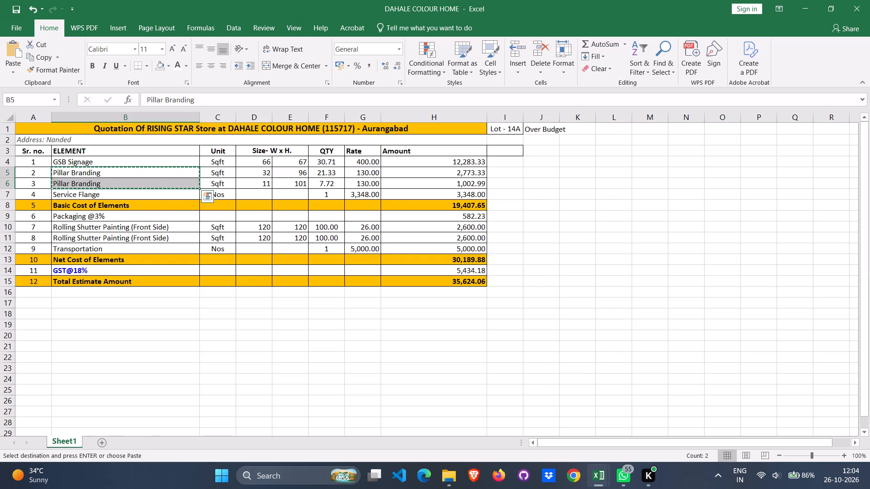
click(251, 171)
key(shift+Down)
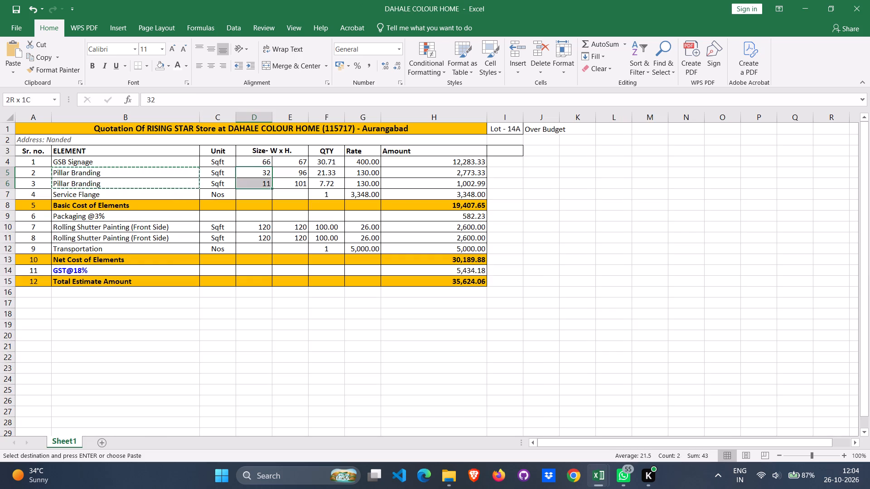
key(shift+Right)
key(shift+Right)
key(ctrl+c)
key(alt+Tab)
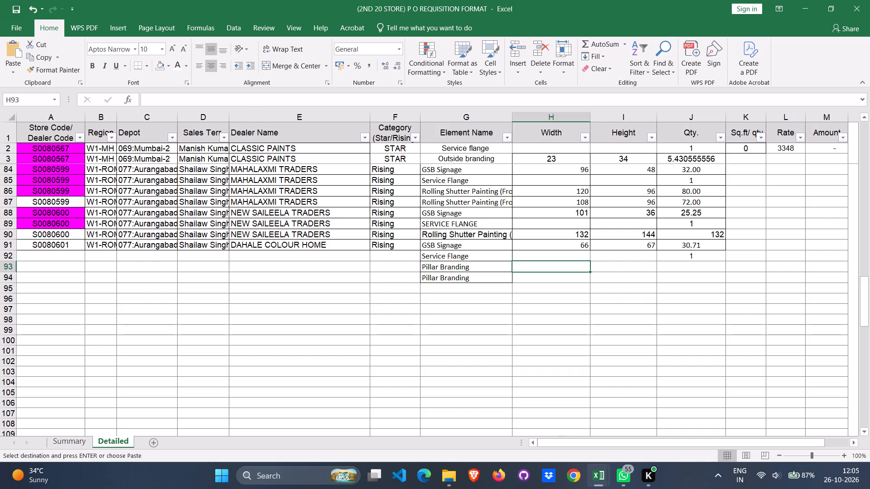
key(ctrl+v)
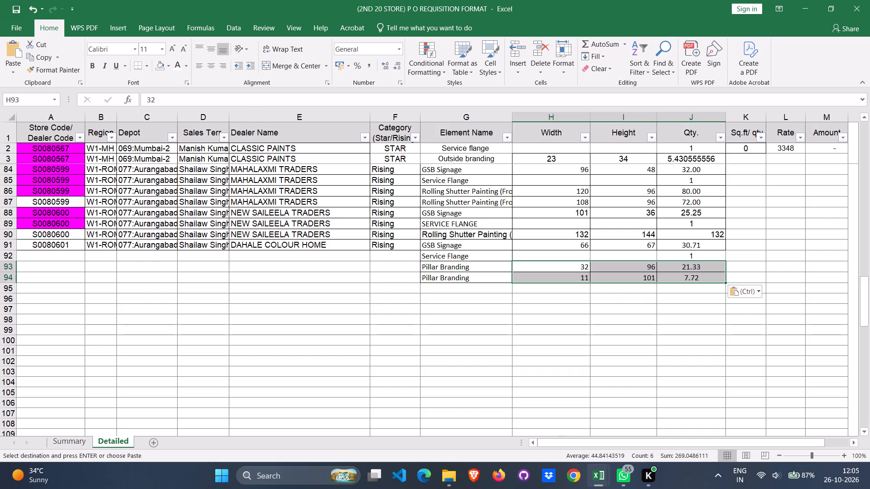
key(ctrl+s)
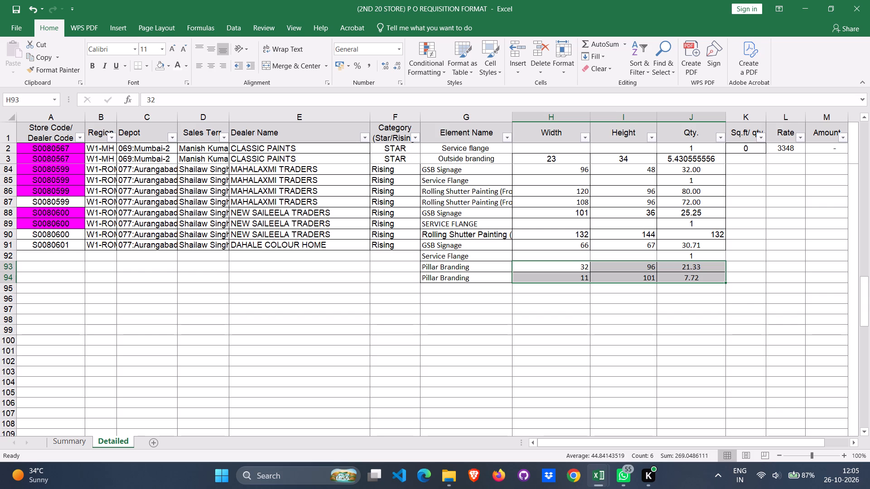
Copy the DAHALE COLOUR HOME store details from A91:F91 down through row 94 of the Detailed sheet and save.
click(58, 245)
key(shift+Right)
key(shift+Right)
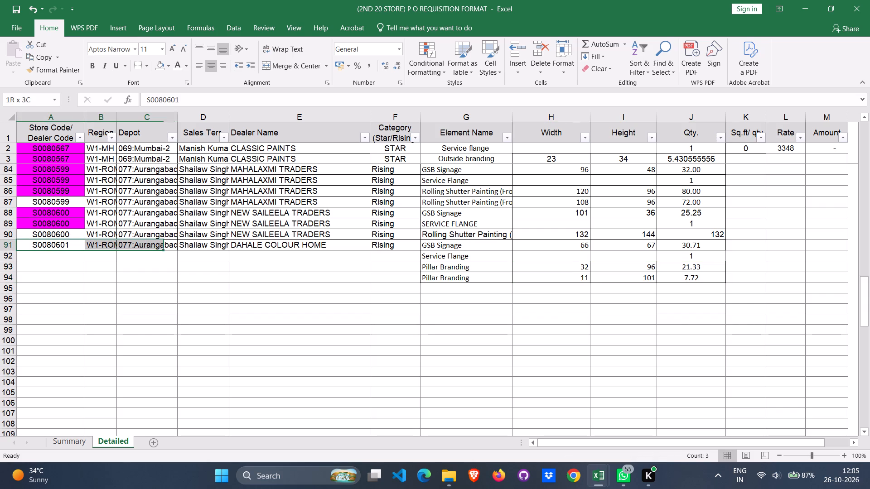
key(shift+Right)
key(shift+Right)
key(shift+Right)
key(ctrl+c)
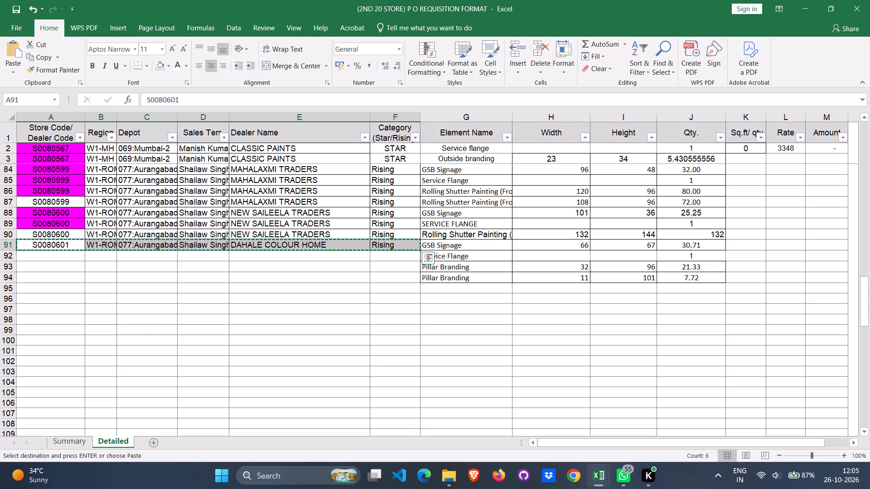
key(shift+Down)
key(shift+Down)
key(shift+Down)
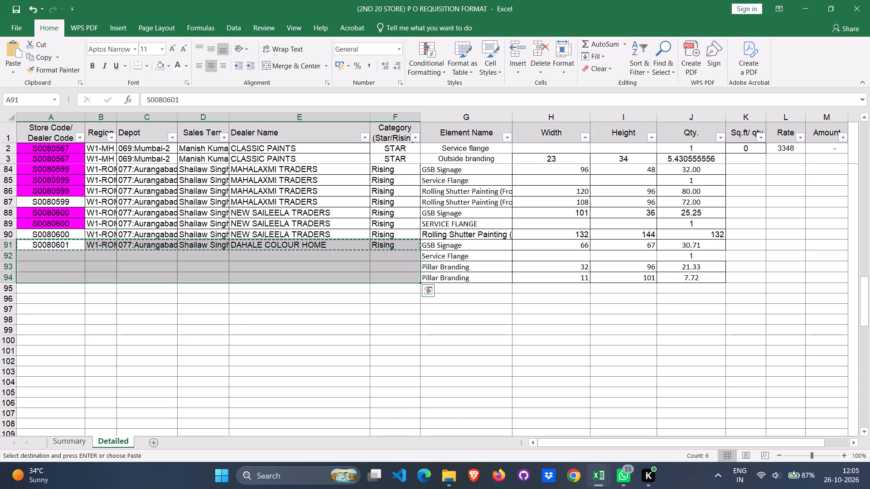
key(ctrl+v)
key(ctrl+s)
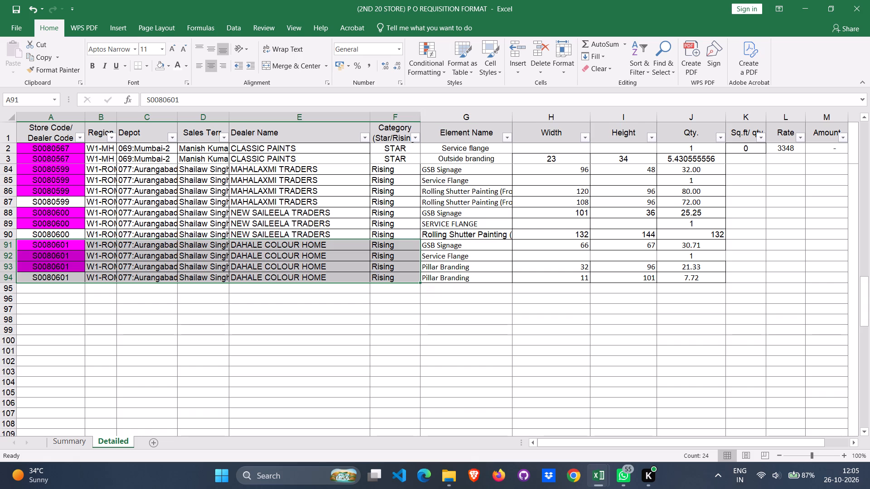
Copy the Sagar Paints & Traders store details from A23:F23 of the Summary sheet into A95:F95 of the Detailed sheet.
click(58, 290)
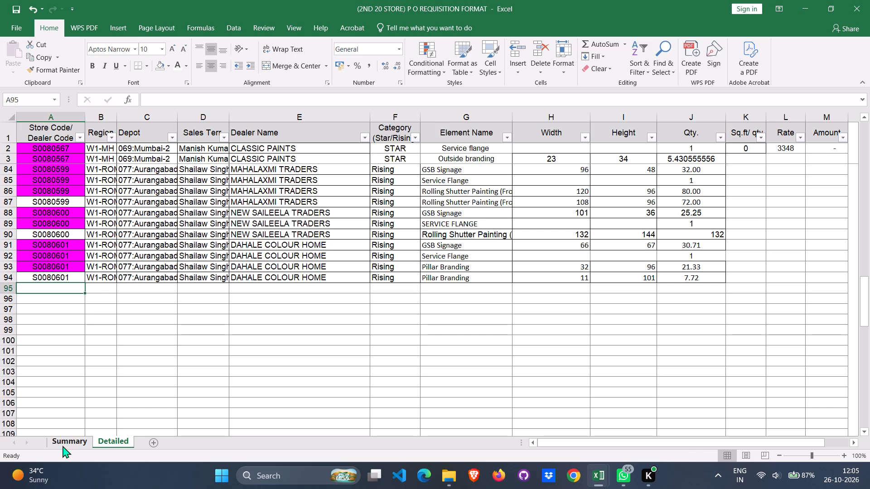
key(ctrl+s)
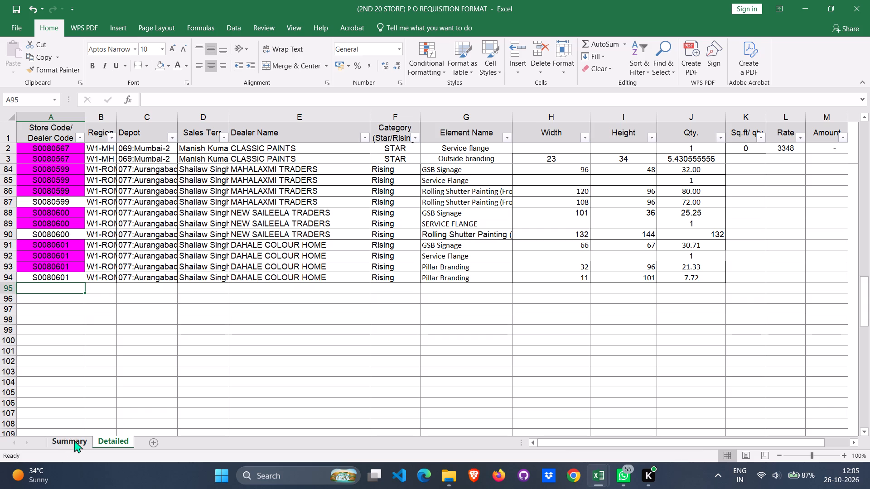
click(64, 442)
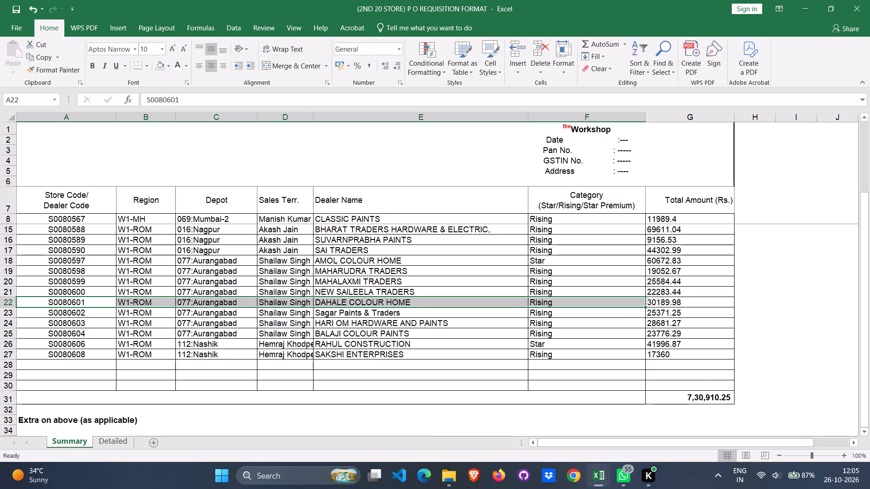
click(10, 314)
click(40, 314)
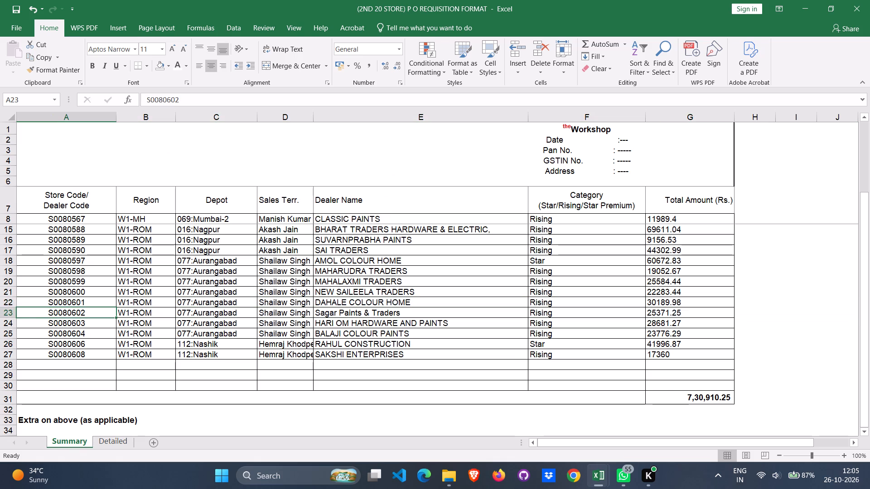
key(shift+Right)
key(shift+Right)
key(shift+Right)
key(shift+Right)
key(shift+Right)
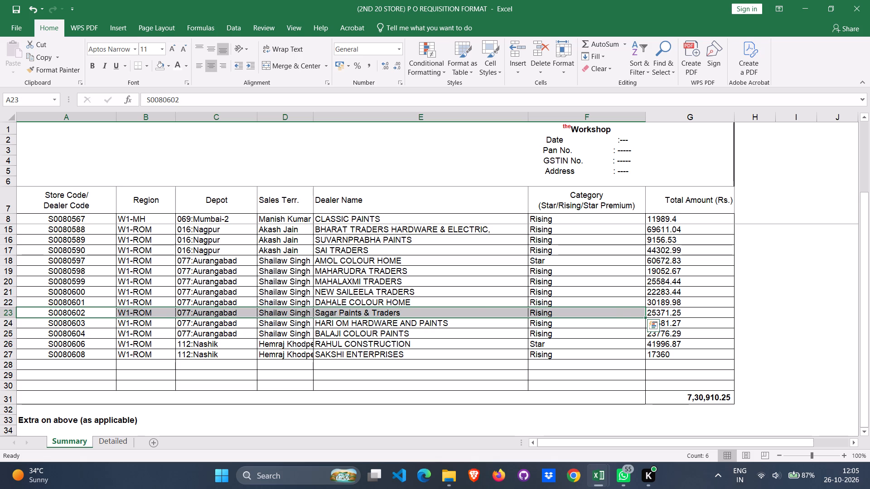
key(ctrl+c)
click(99, 442)
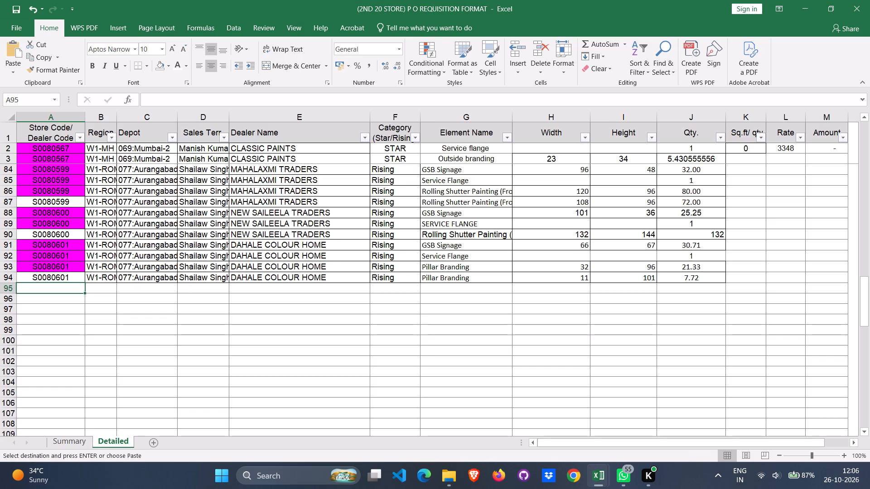
key(ctrl+v)
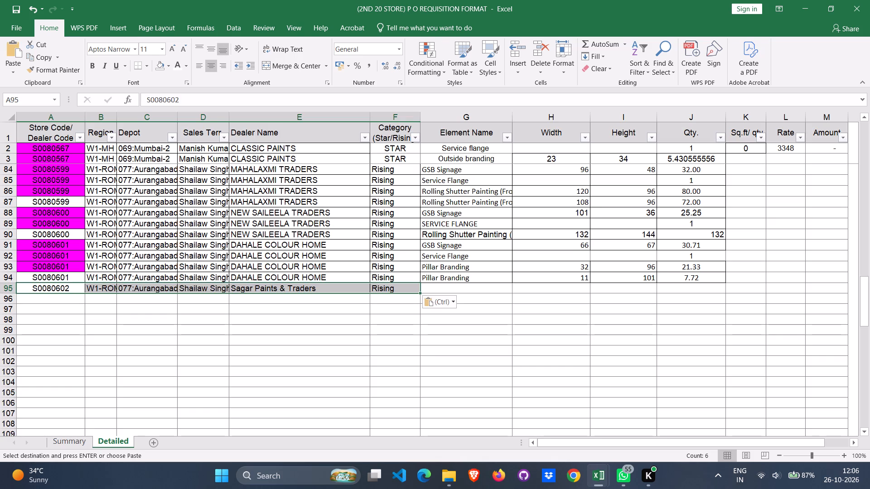
Select G95 on the Detailed sheet and close the DAHALE COLOUR HOME estimate.
click(449, 289)
key(alt+Tab)
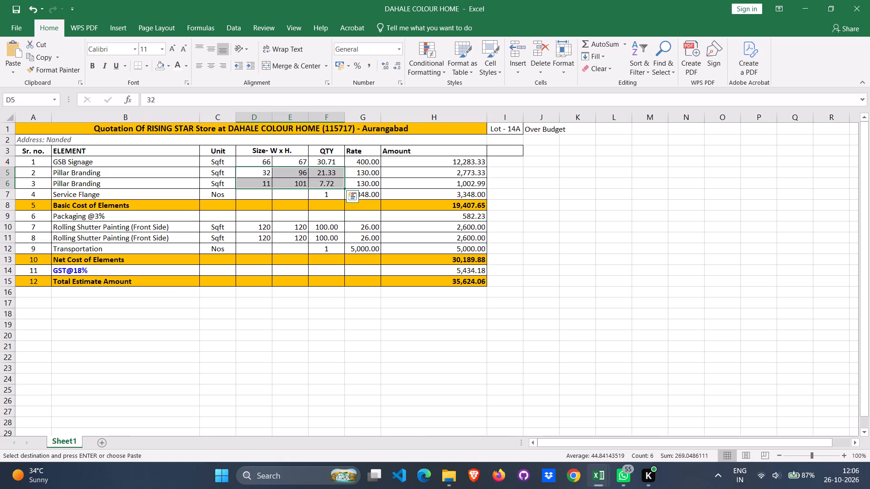
click(855, 9)
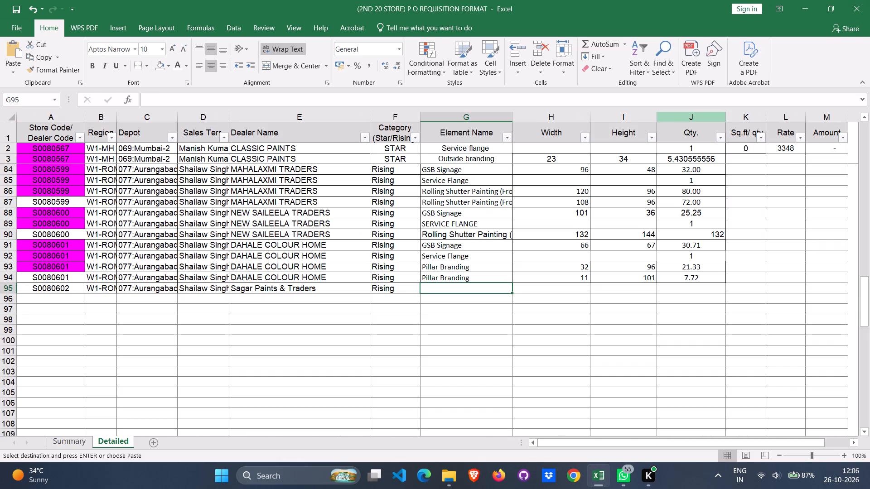
Search the SEPARATAION ESTIMATE folder for SAGAR and open the SAGAR PAINTS & TRADERS estimate.
key(alt+Tab)
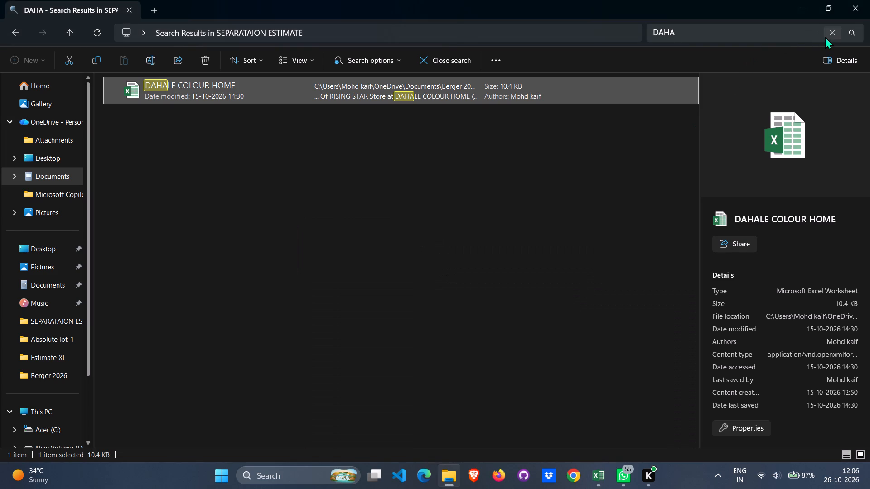
click(830, 31)
text(SAGAR)
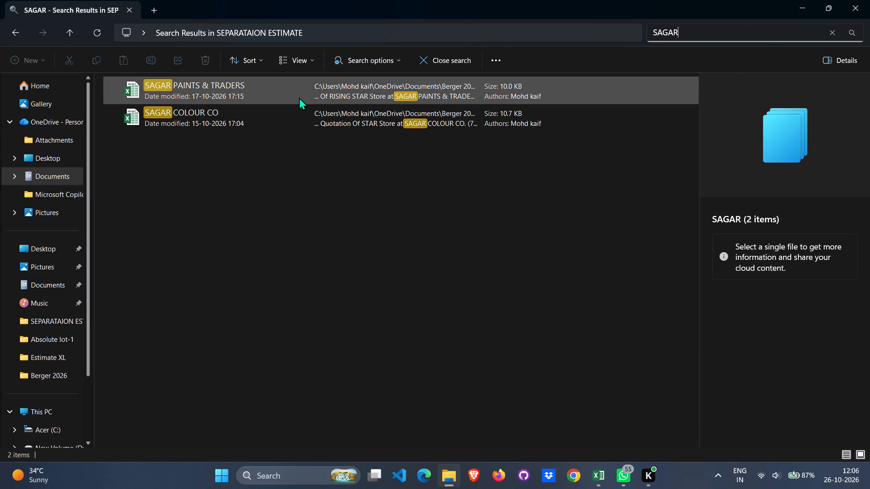
double_click(280, 93)
key(alt+Tab)
key(alt+Tab)
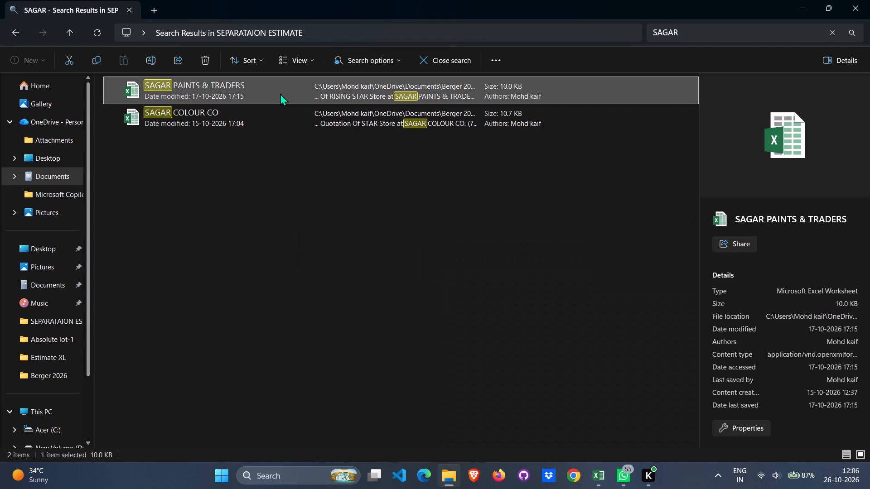
key(alt+Tab)
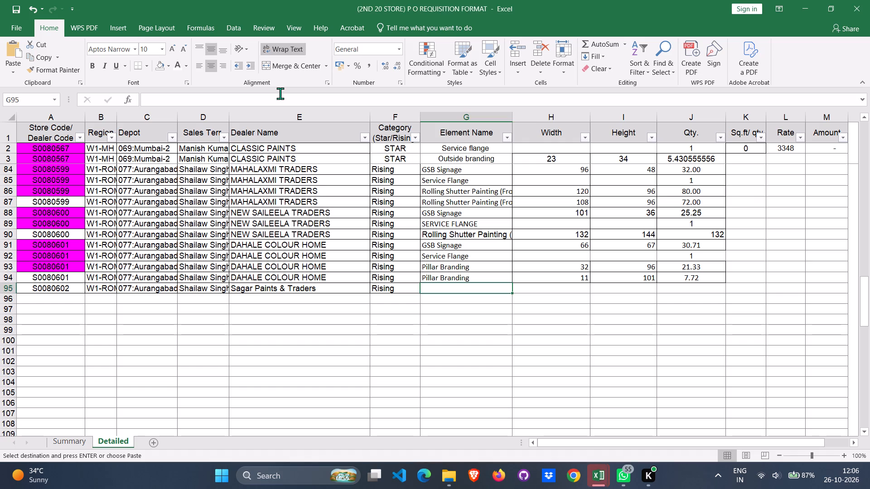
key(alt+Tab)
double_click(280, 93)
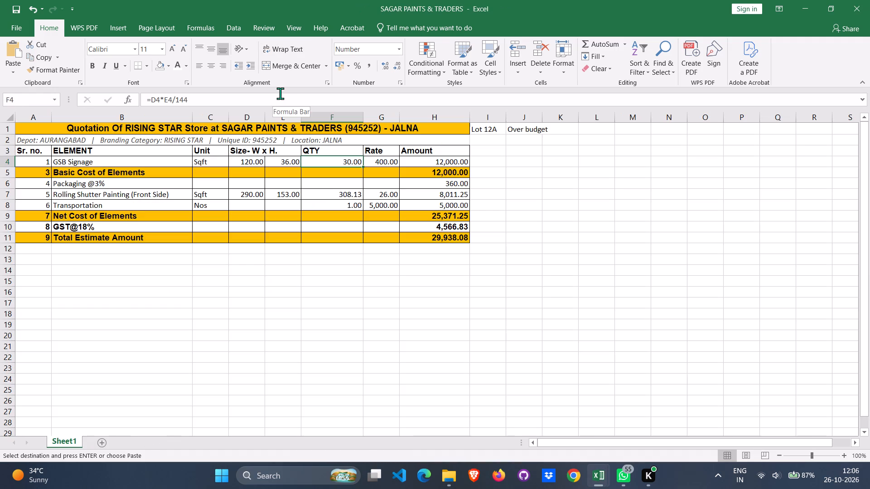
Copy the GSB Signage element name from B4 of the SAGAR PAINTS & TRADERS estimate into G95 of the Detailed sheet.
click(127, 162)
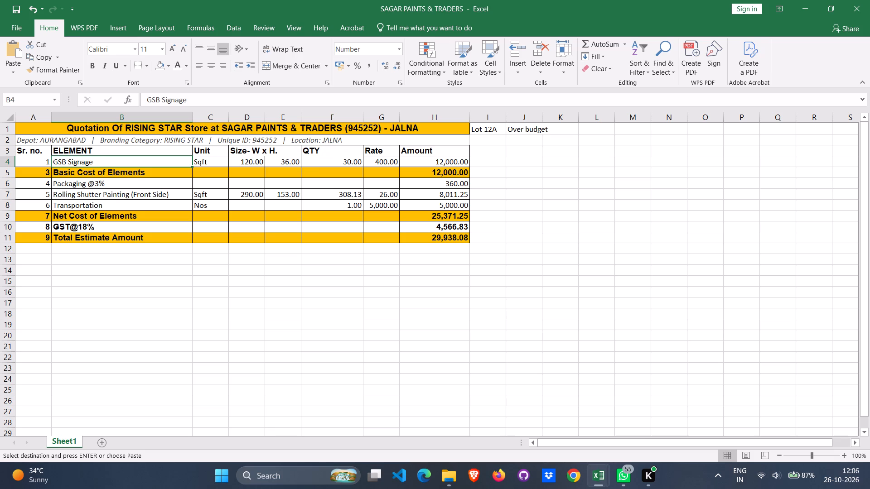
key(ctrl+c)
key(alt+Tab)
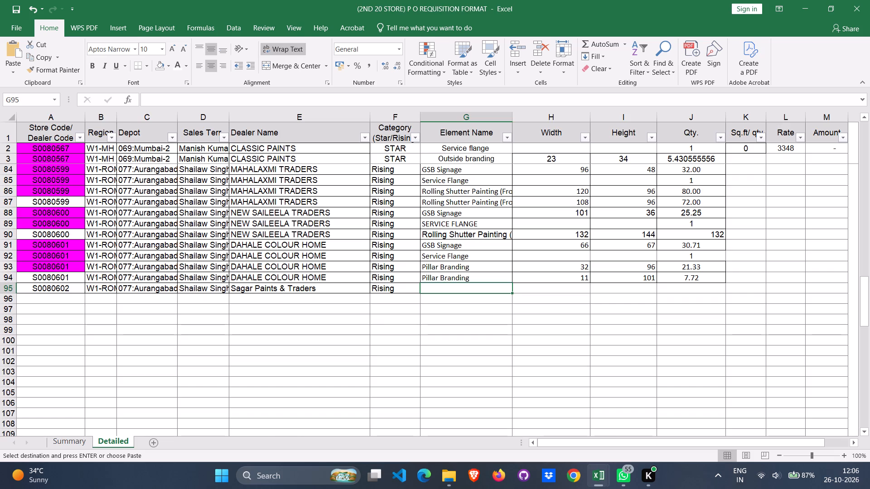
key(ctrl+v)
Copy the GSB Signage width 120, height 36 and quantity 30 from the estimate's D4:F4 into H95:J95 of the Detailed sheet and save.
key(alt+Tab)
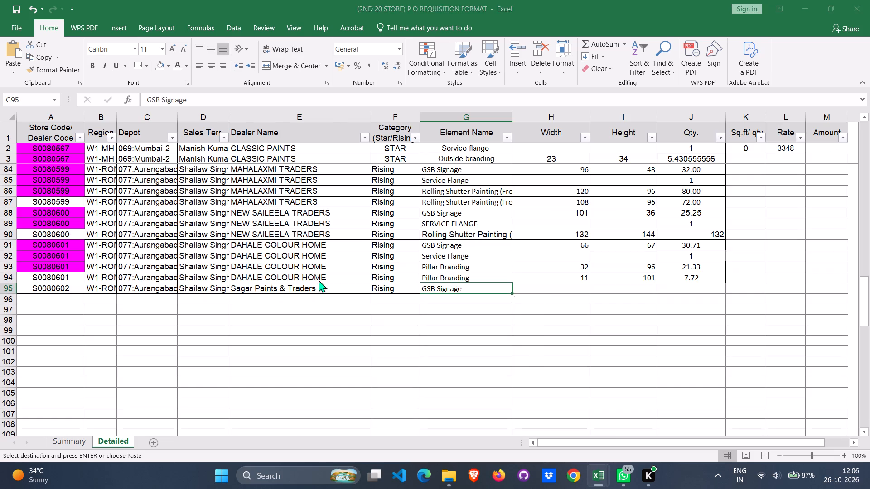
click(244, 160)
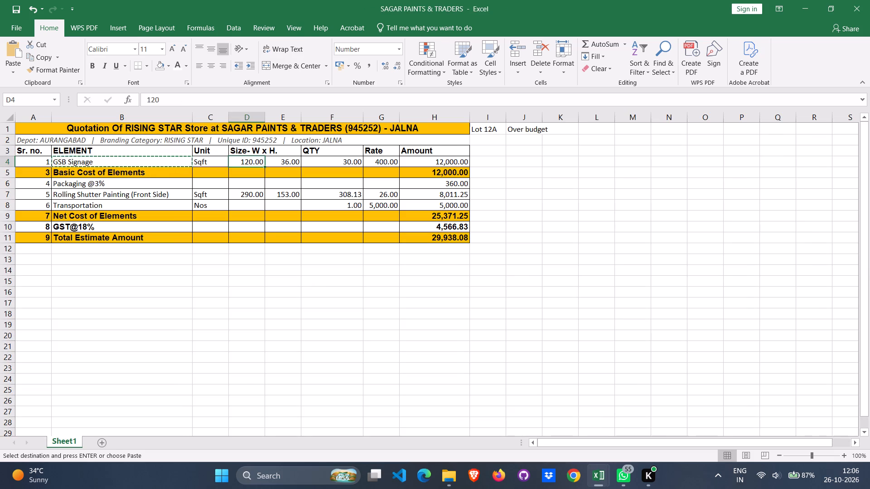
key(shift+Right)
key(shift+Right)
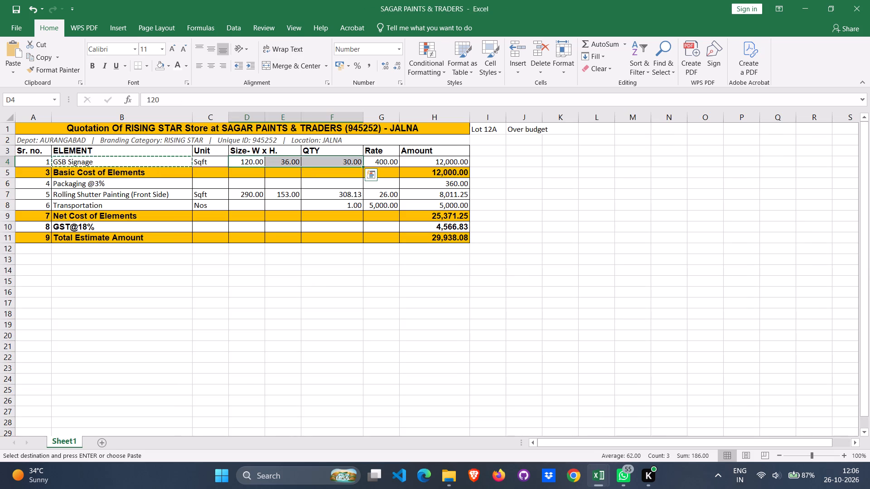
key(ctrl+c)
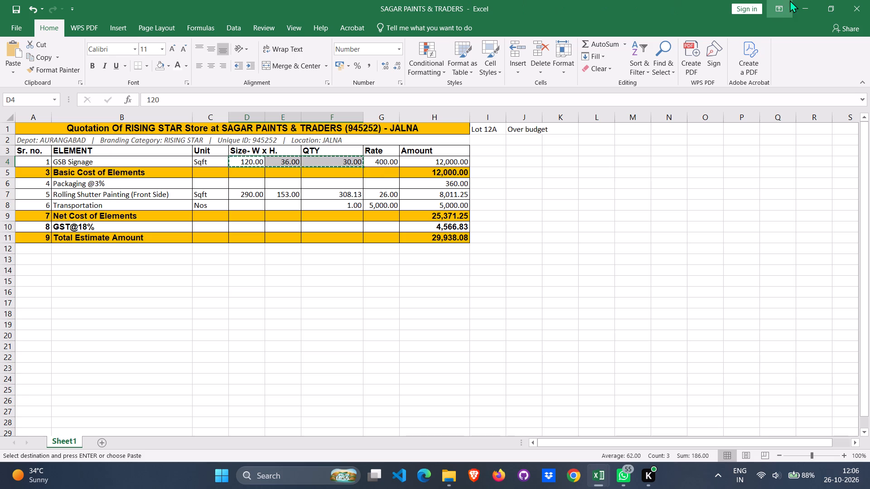
key(ctrl+c)
key(alt+Tab)
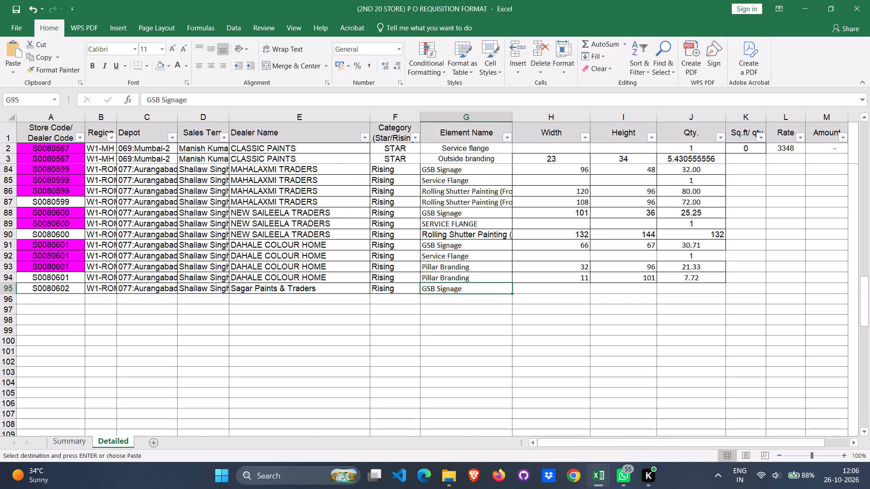
click(548, 291)
key(ctrl+v)
key(alt+Tab)
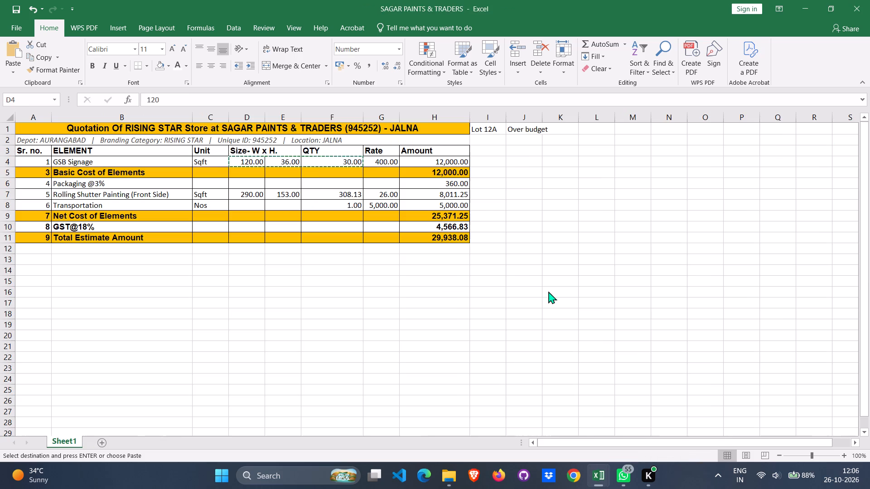
key(alt+Tab)
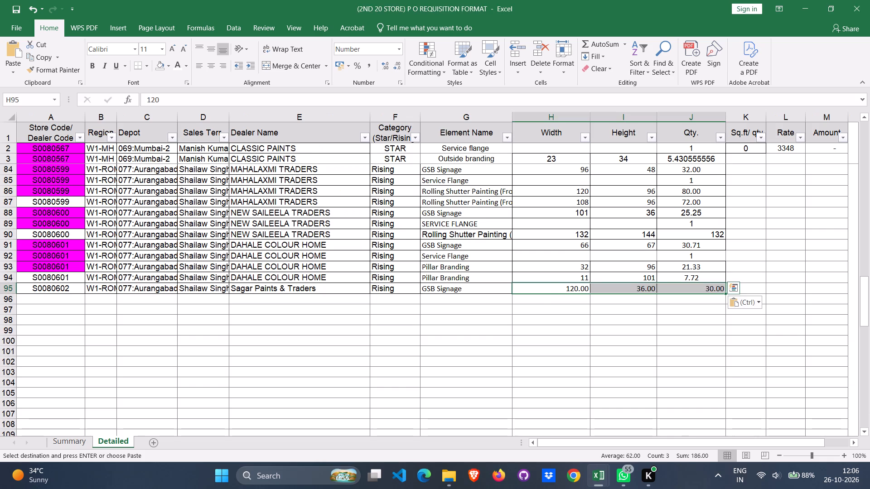
key(ctrl+s)
Copy the Rolling Shutter Painting (Front Side) element name from B7 of the Sagar estimate into G96 of the Detailed sheet.
key(alt+Tab)
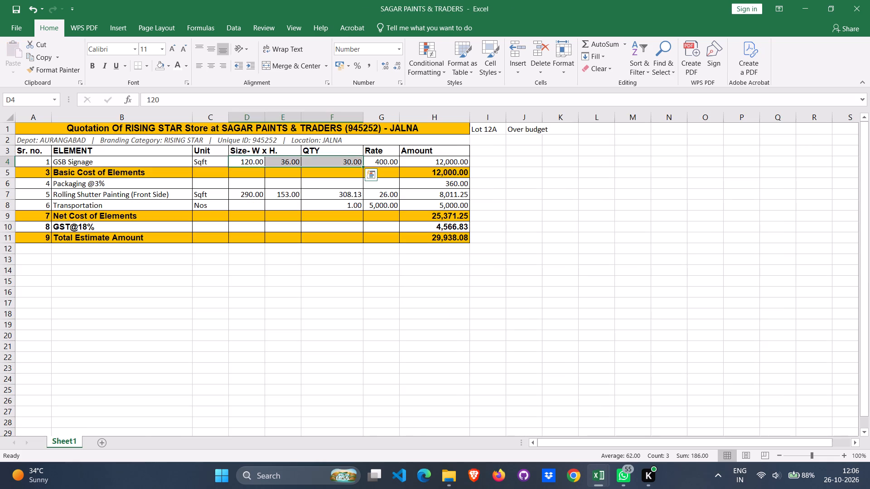
click(148, 197)
key(ctrl+c)
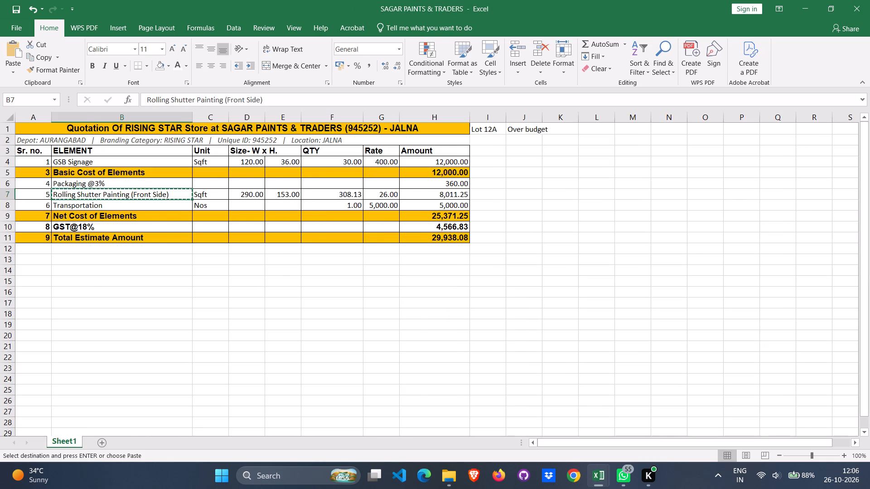
key(alt+Tab)
click(450, 301)
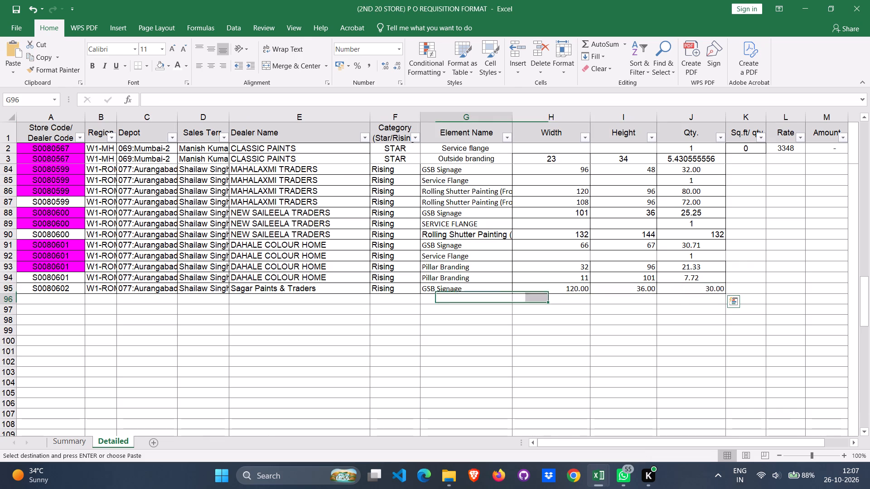
key(ctrl+v)
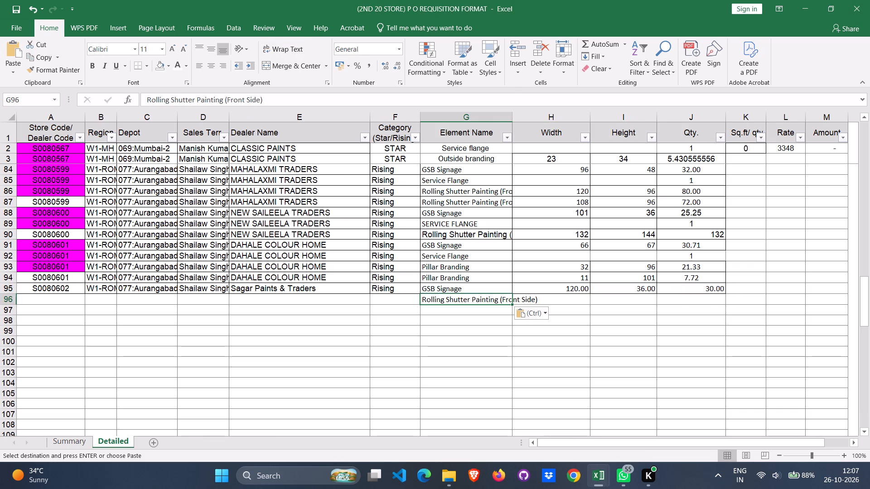
Copy the shutter painting's width 290, height 153 and quantity 308.13 from the estimate's D7:F7 into H96:J96 of the Detailed sheet and save.
click(550, 302)
key(alt+Tab)
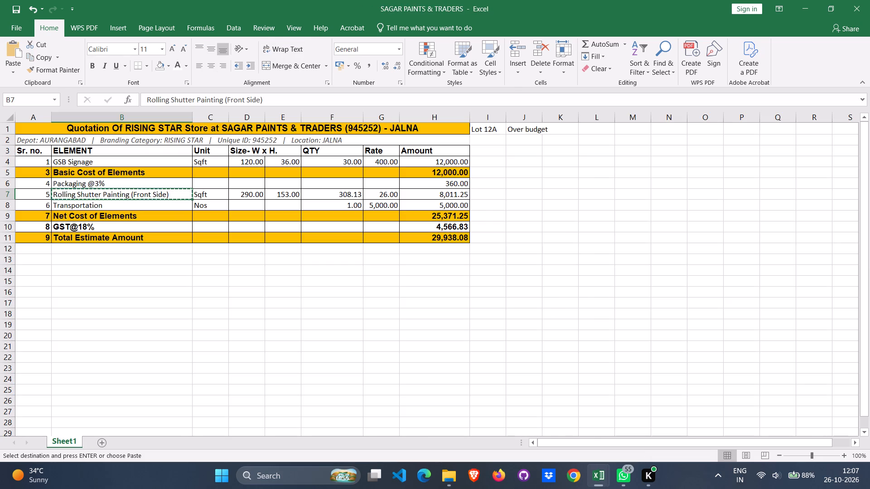
click(237, 192)
key(shift+Right)
key(shift+Right)
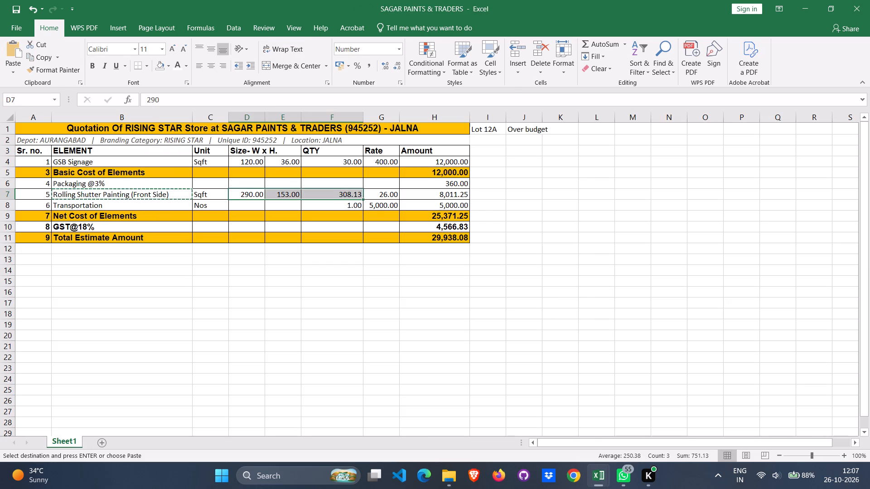
key(ctrl+c)
key(alt+Tab)
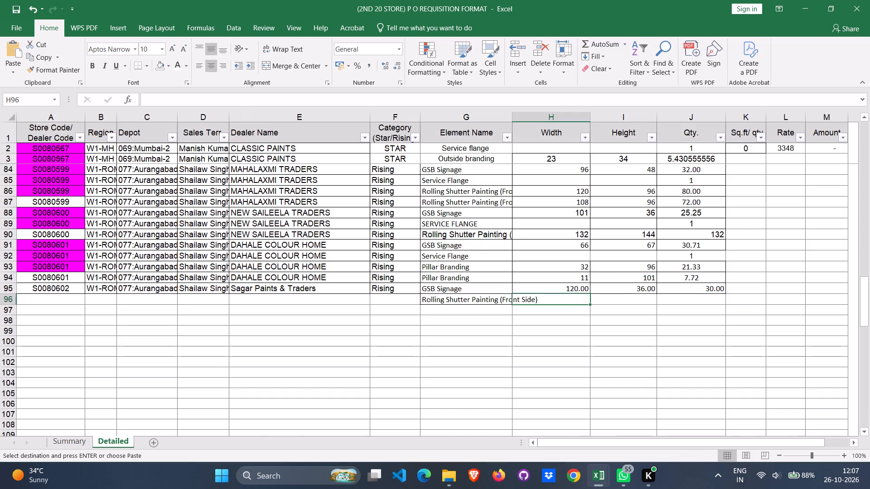
click(547, 299)
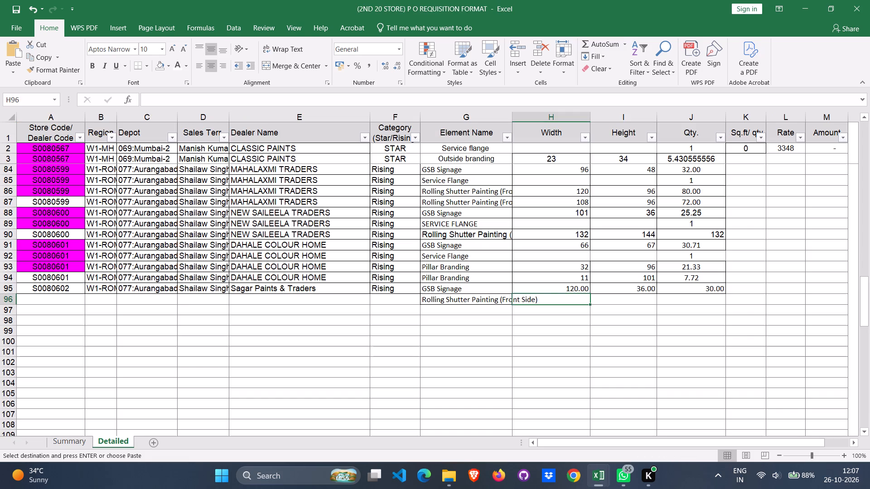
key(ctrl+v)
key(ctrl+s)
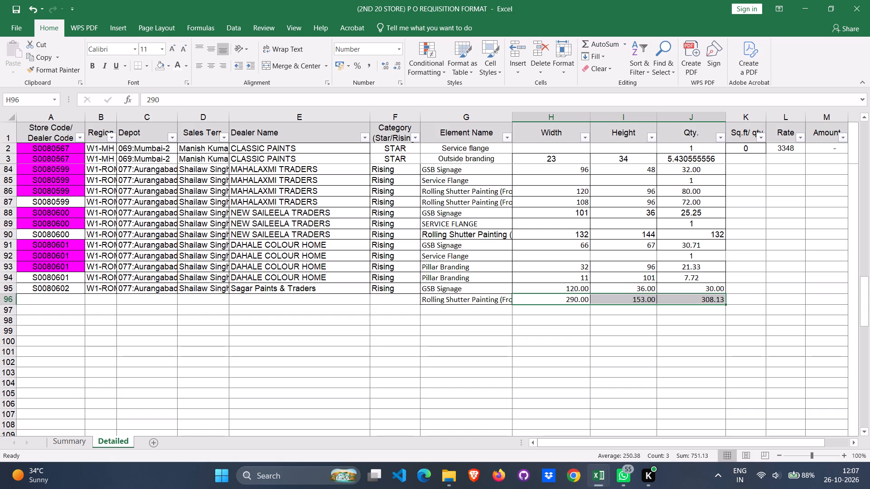
Copy the Sagar Paints & Traders store details from A95:F95 down to row 96 of the Detailed sheet and save.
click(58, 290)
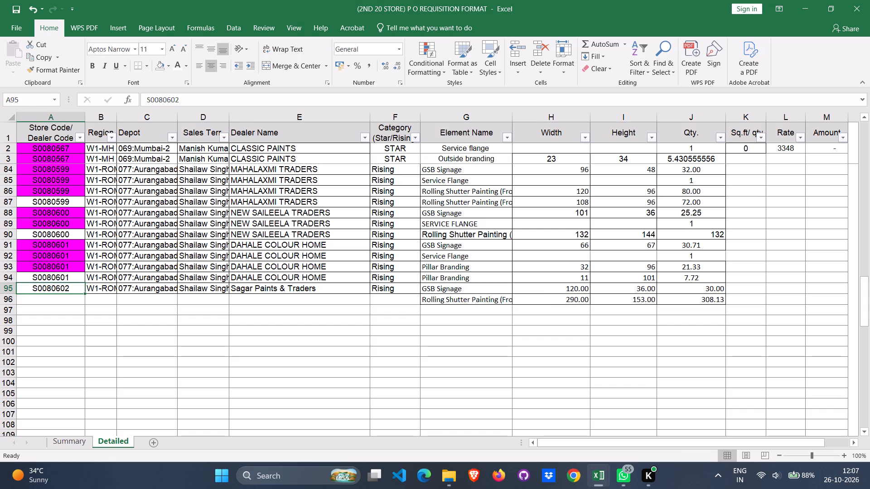
key(shift+Right)
key(shift+Right)
key(shift+Right)
key(shift+Right)
key(shift+Right)
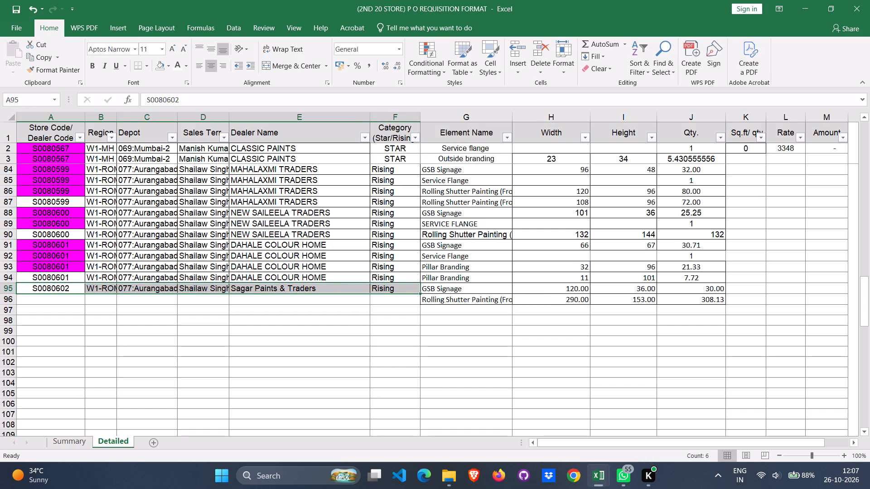
key(ctrl+c)
key(shift+Down)
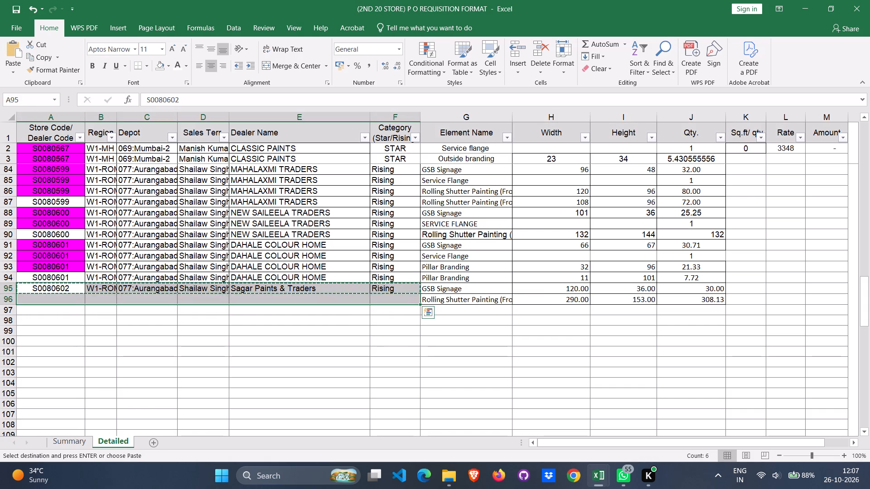
key(ctrl+v)
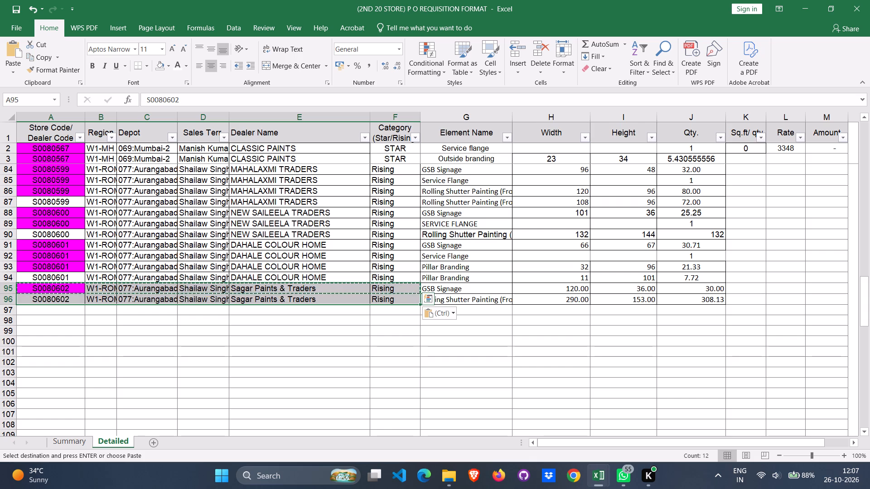
key(ctrl+s)
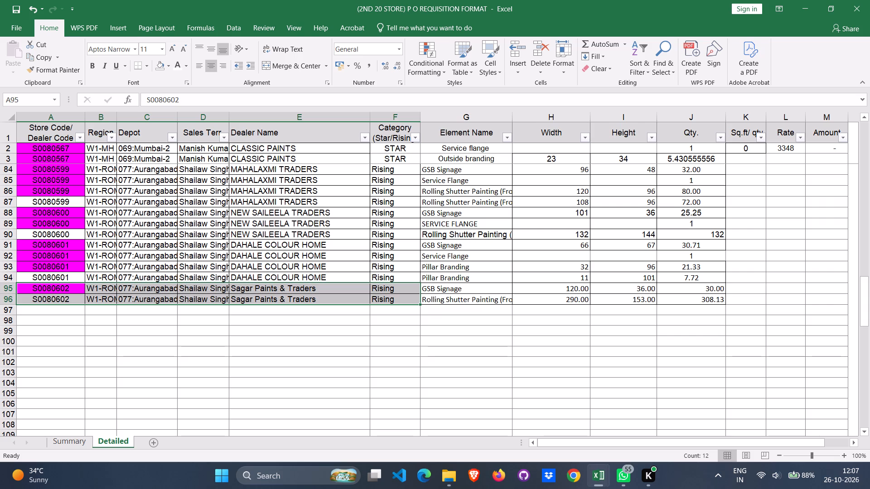
key(ctrl+s)
Copy the HARI OM HARDWARE AND PAINTS store details from A24:F24 of the Summary sheet into A97:F97 of the Detailed sheet.
scroll(232, 360, down, 9)
click(64, 442)
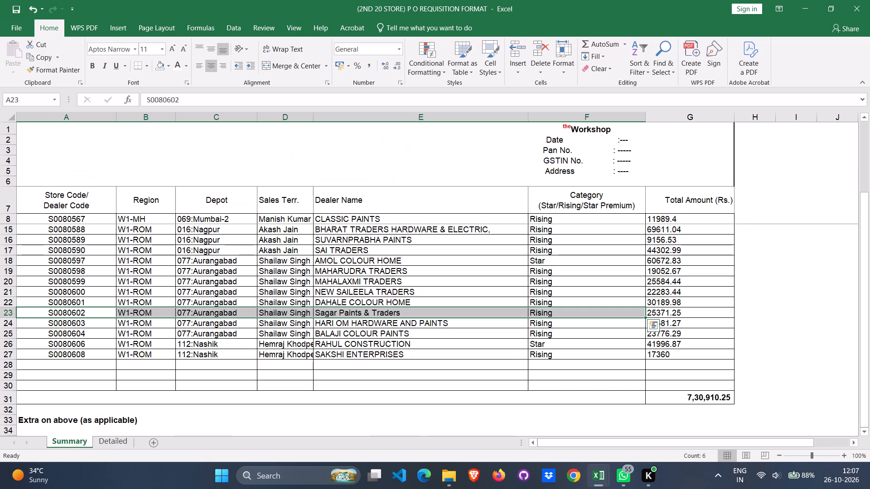
click(11, 325)
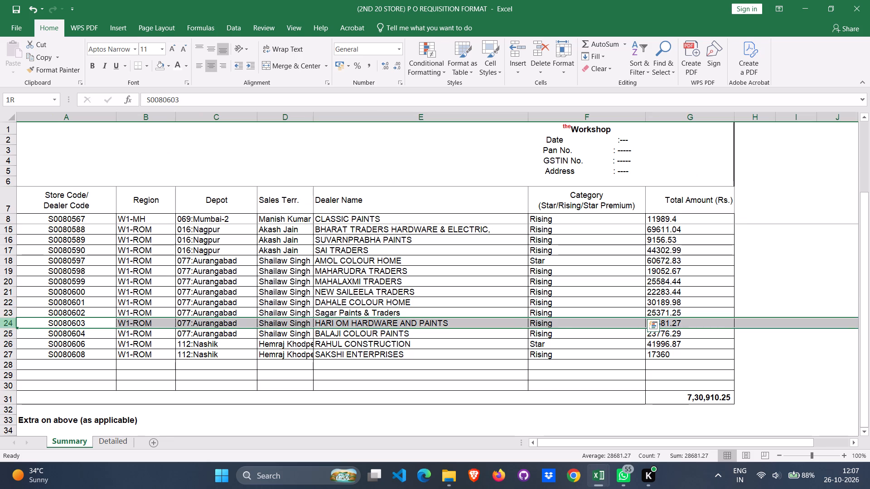
click(44, 324)
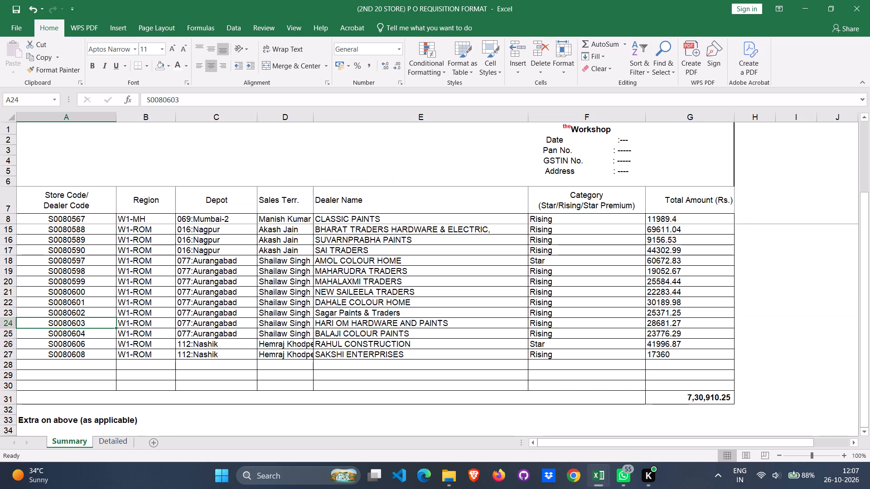
key(shift+Right)
key(shift+Right)
key(shift+Right)
key(shift+Right)
key(shift+Right)
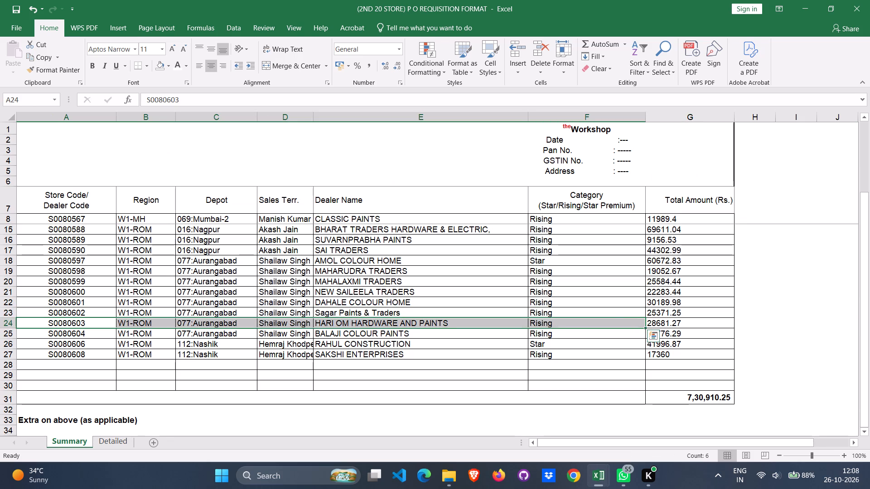
key(ctrl+c)
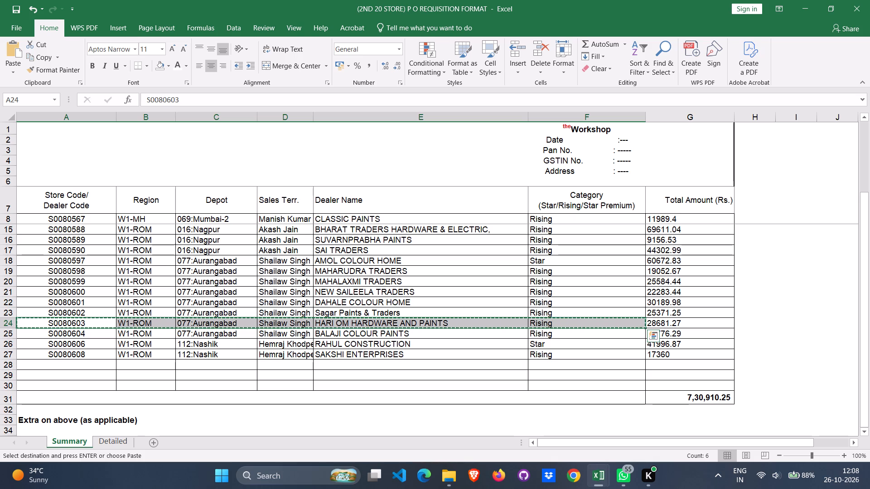
key(ctrl+c)
click(115, 440)
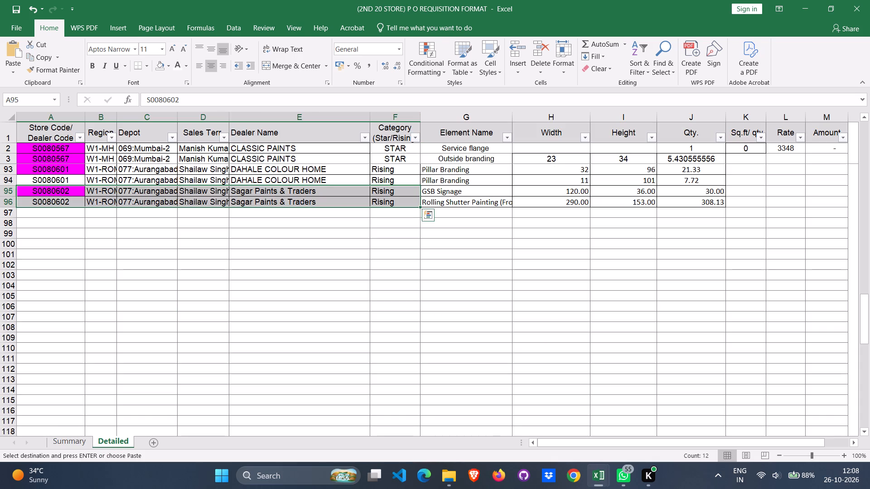
click(49, 213)
key(ctrl+v)
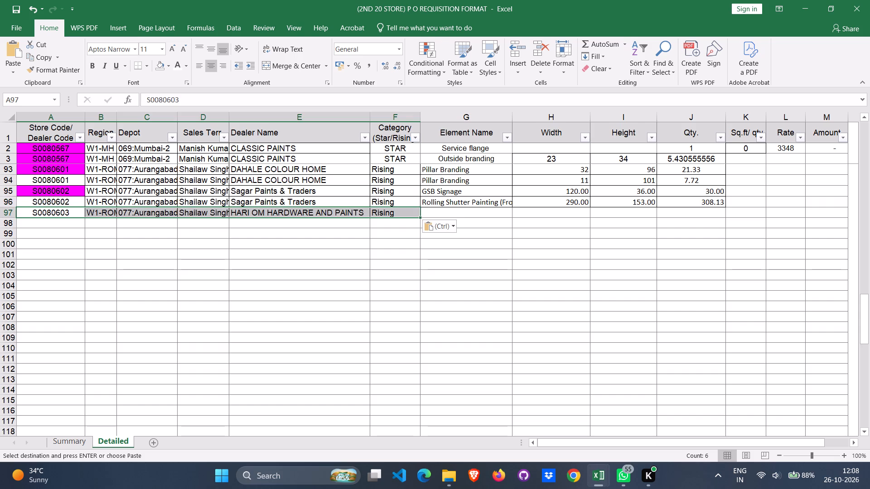
Select G97 on the Detailed sheet and close the SAGAR PAINTS & TRADERS estimate.
click(478, 215)
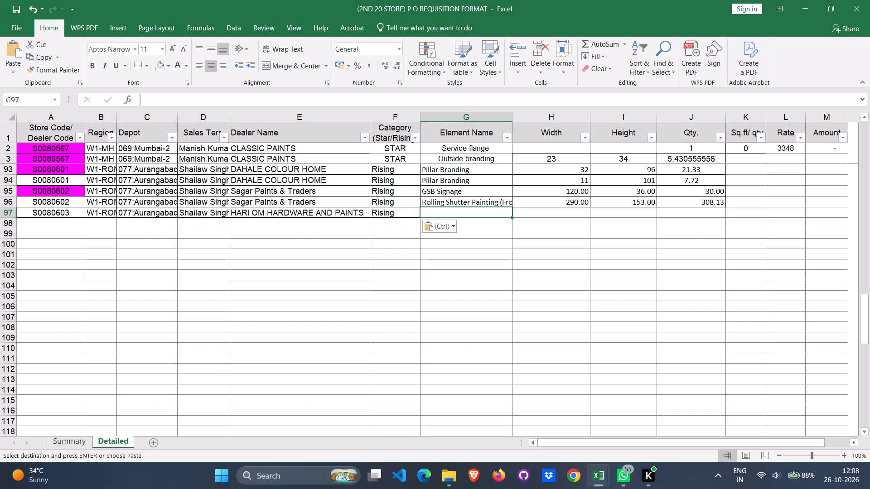
key(alt+Tab)
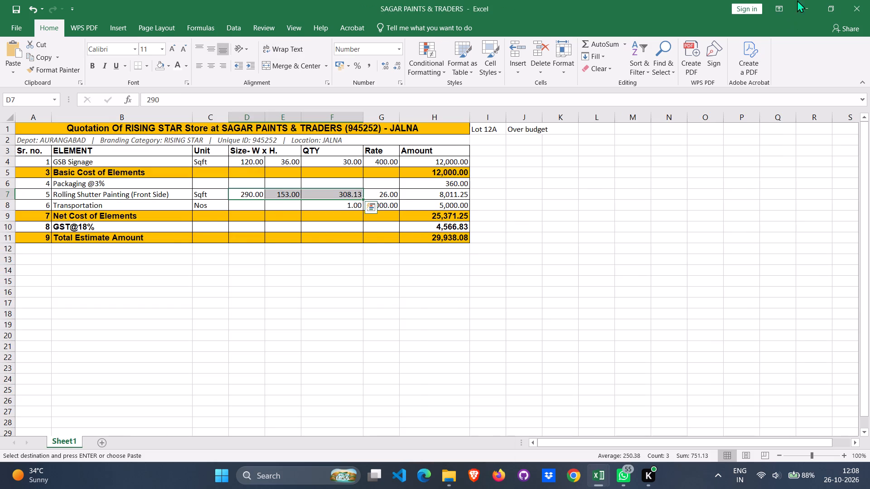
click(866, 10)
Search the SEPARATAION ESTIMATE folder for HARI OM and open the HARI OM HARDWARE AND PAINTS estimate.
key(alt+Tab)
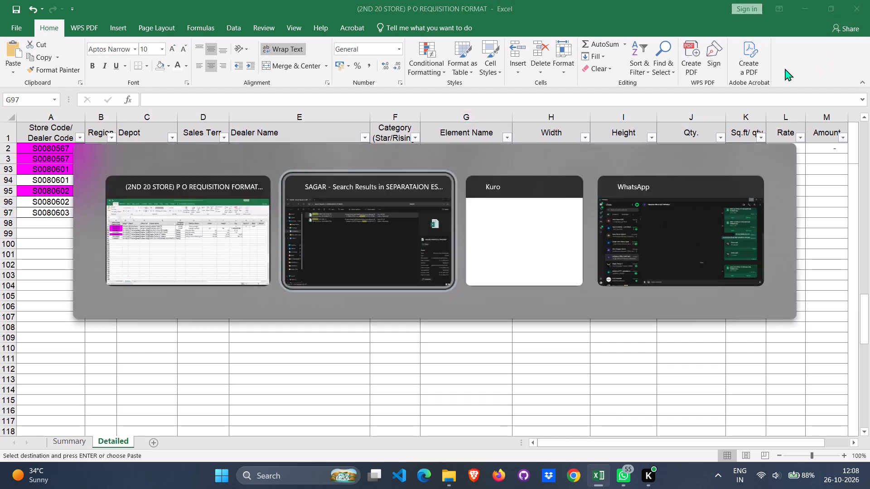
click(832, 34)
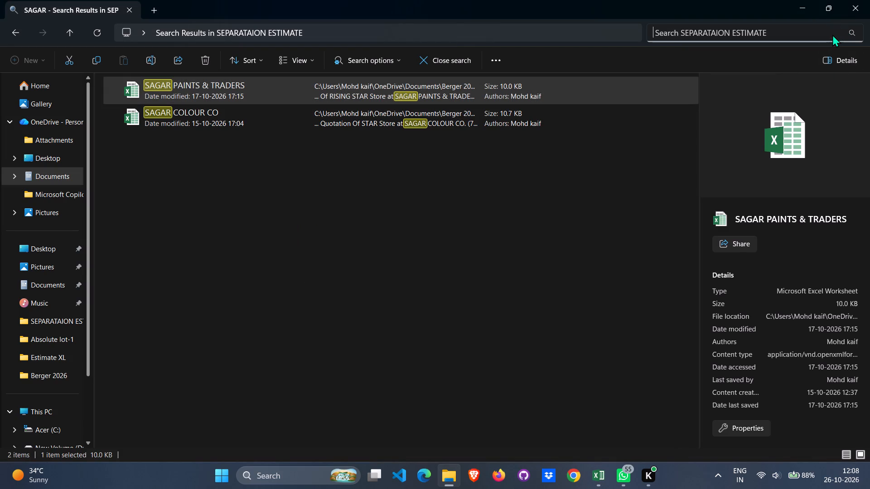
text(HARI OM)
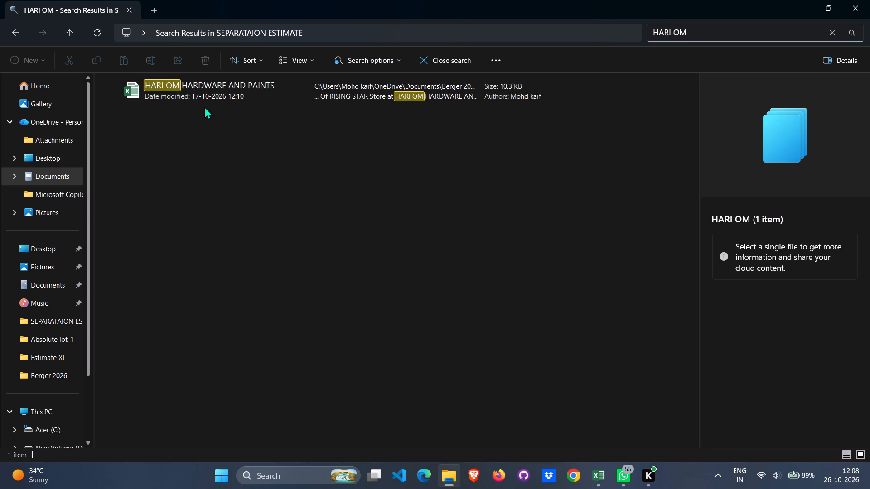
triple_click(272, 94)
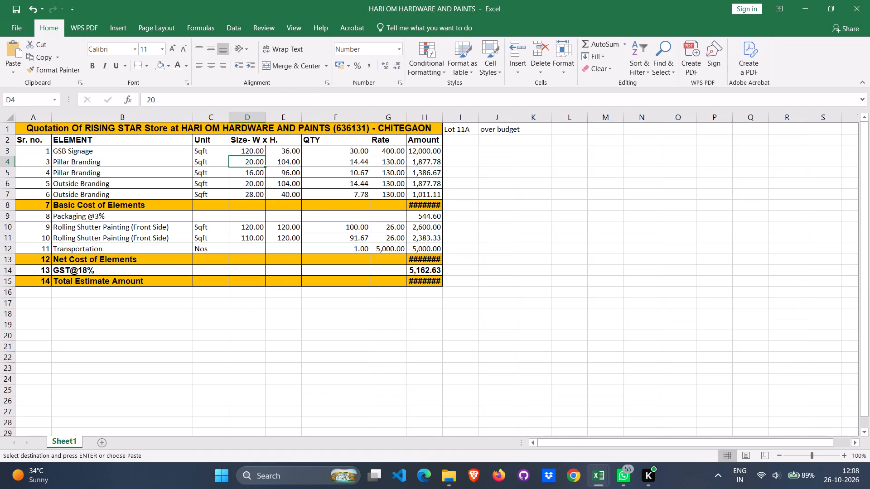
Copy the five element names, GSB Signage through Outside Branding, from the estimate's B3:B7 into G97:G101 of the Detailed sheet.
click(124, 151)
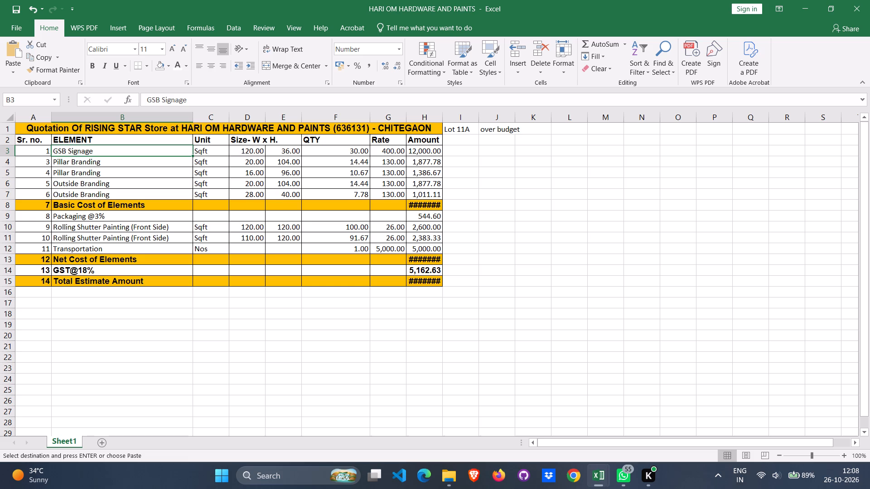
key(shift+Down)
key(shift+Down)
key(shift+Down)
key(shift+Down)
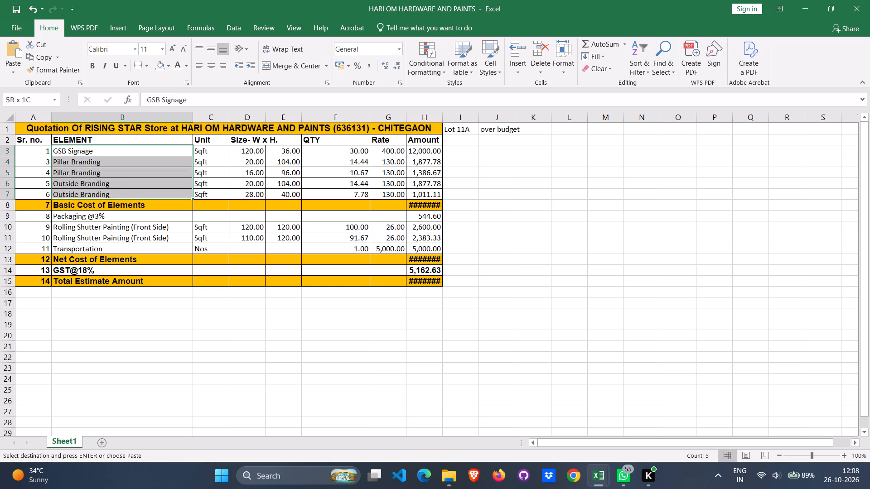
key(ctrl+c)
key(alt+Tab)
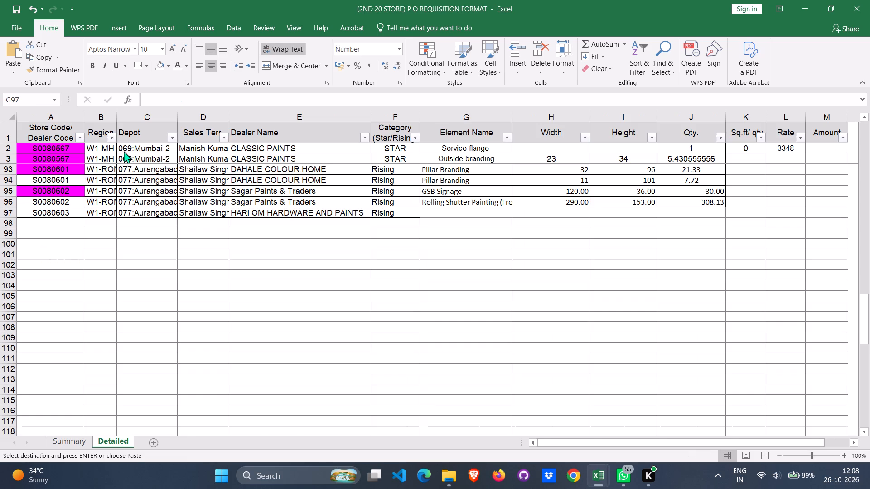
key(ctrl+v)
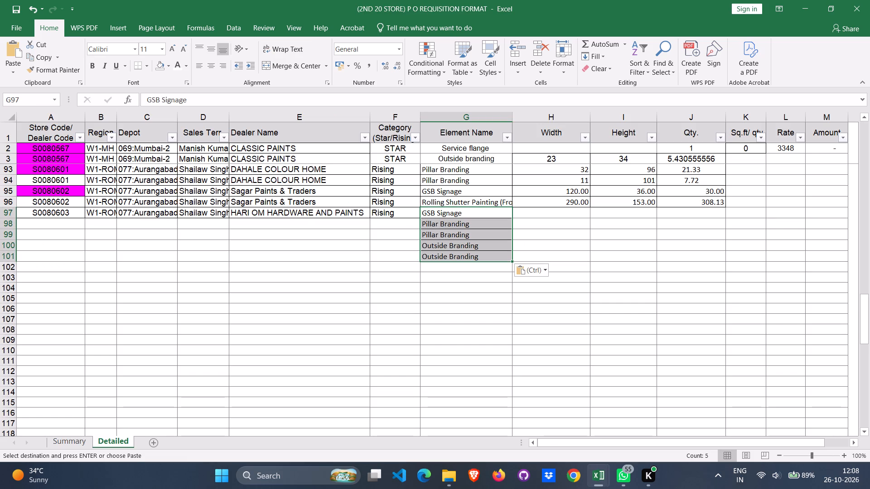
Copy the five elements' widths, heights and quantities from the estimate's D3:F7 into H97:J101 of the Detailed sheet.
key(alt+Tab)
key(alt+Tab)
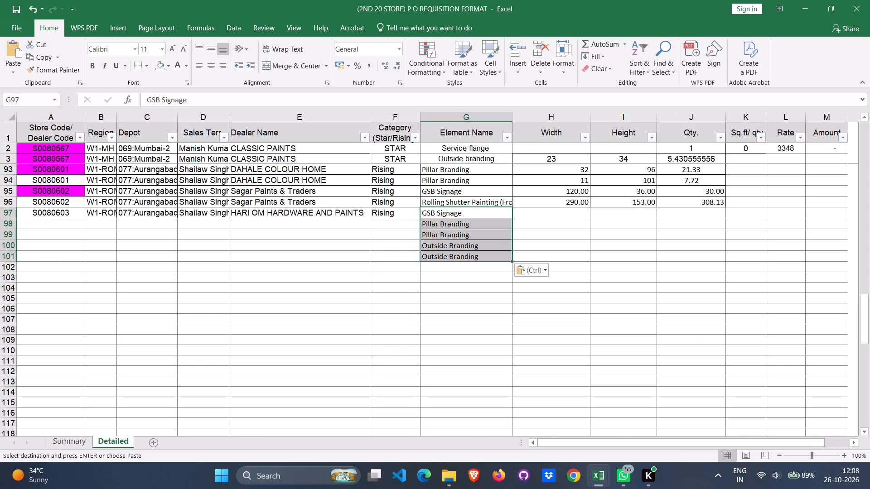
key(alt+Tab)
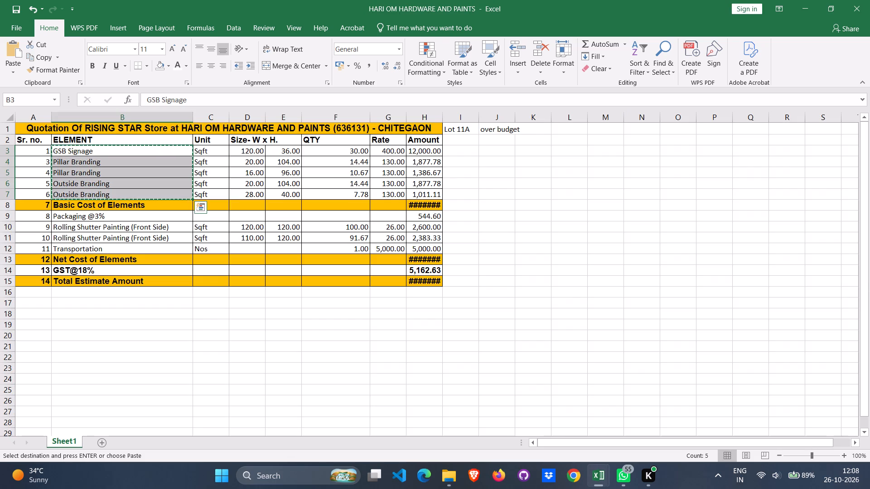
click(240, 151)
key(shift+Down)
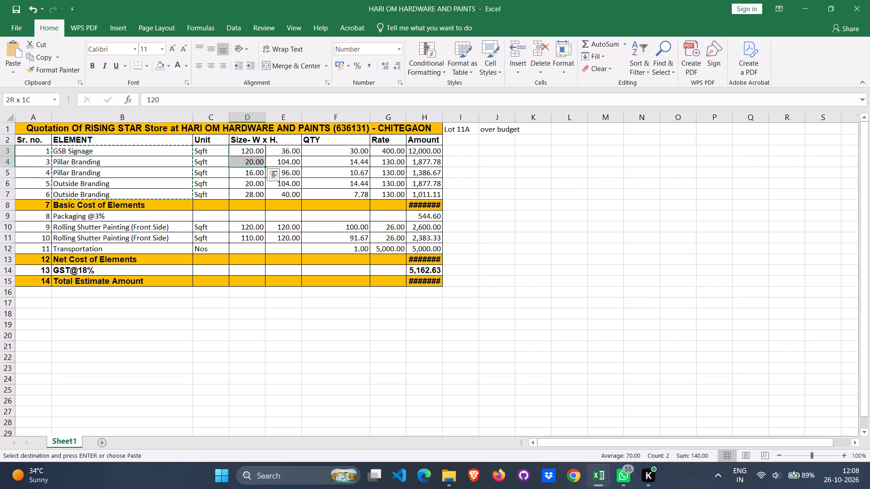
key(shift+Down)
key(shift+Down)
key(shift+Down)
key(shift+Right)
key(shift+Right)
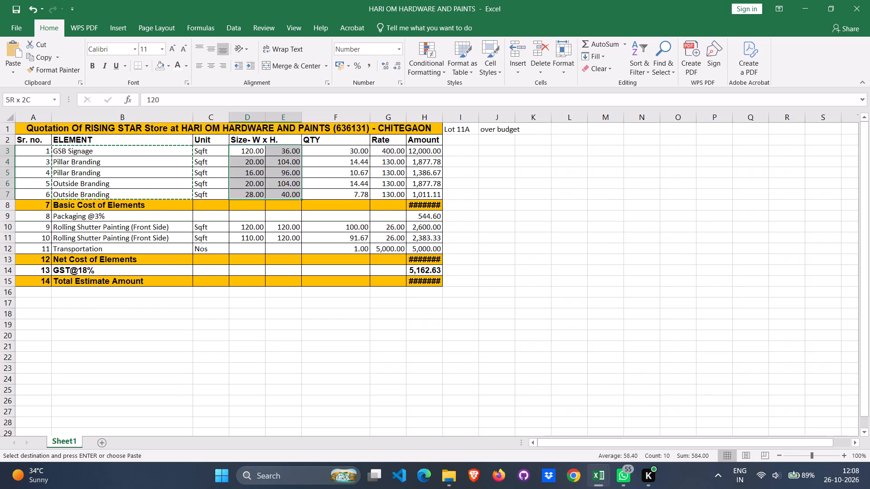
key(ctrl+c)
key(alt+Tab)
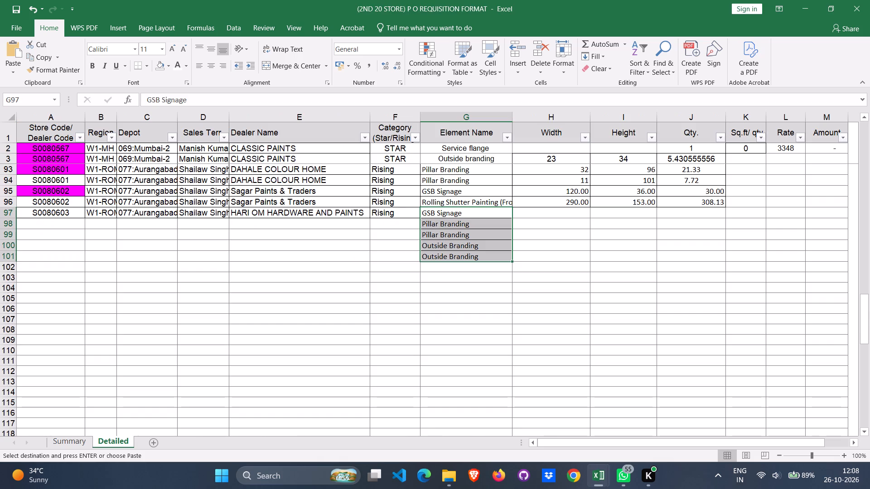
key(Right)
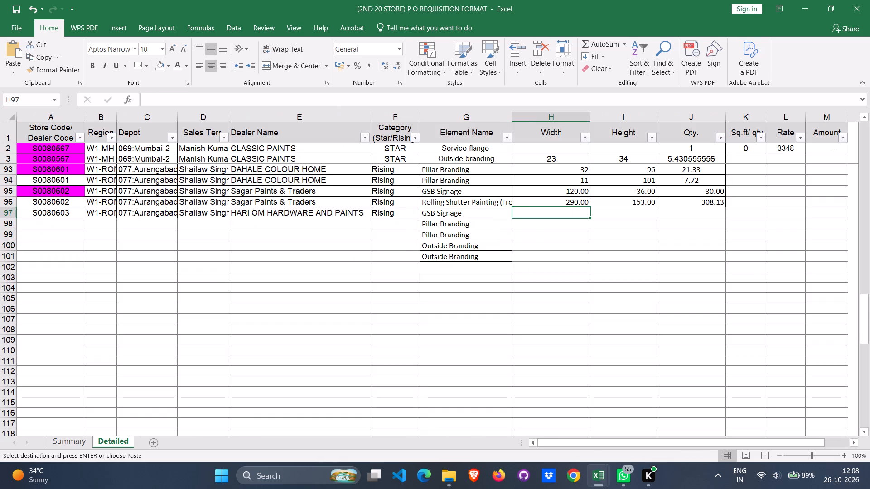
key(ctrl+v)
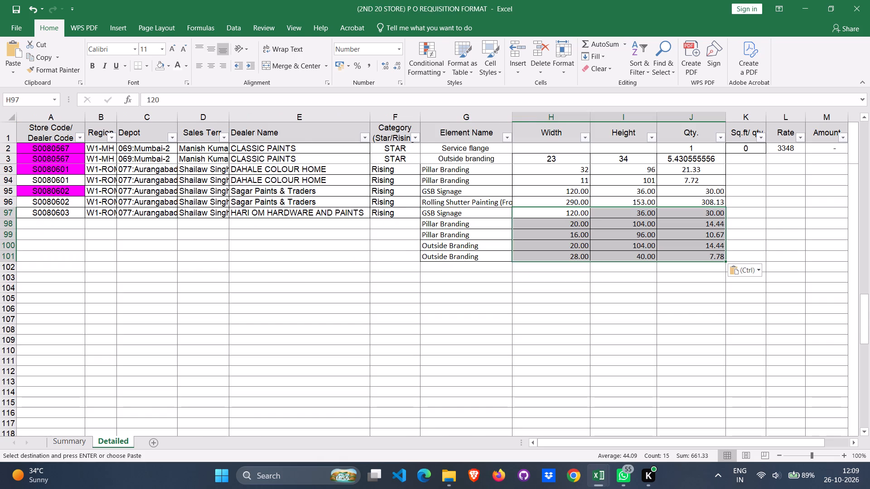
Compare the pasted sizes and quantities in H97:J101 with the HARI OM HARDWARE AND PAINTS estimate and save the requisition.
key(alt+Tab)
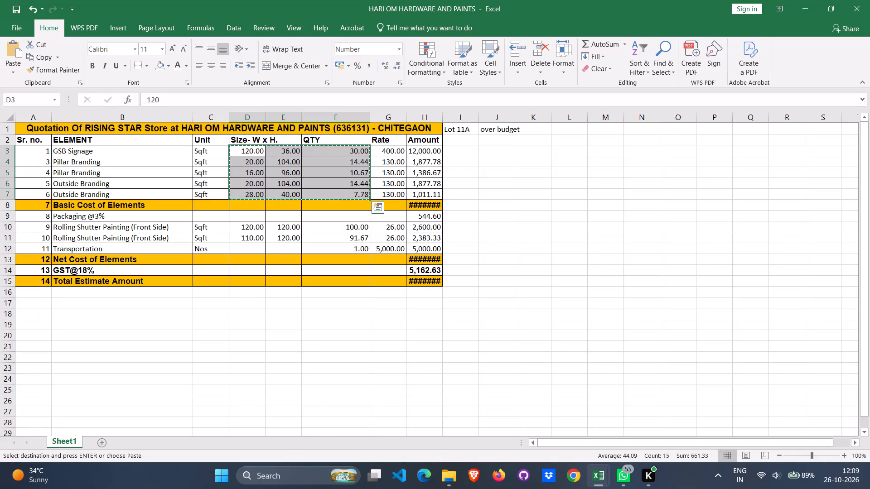
key(alt+Tab)
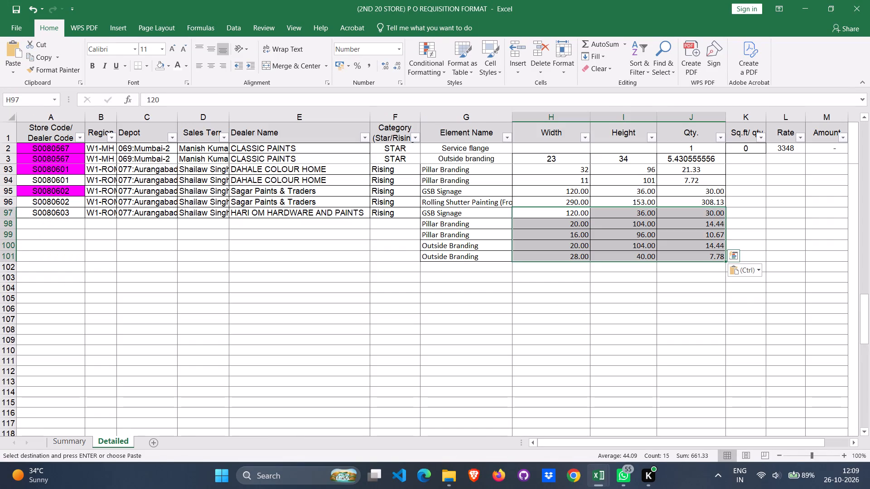
key(alt+Tab)
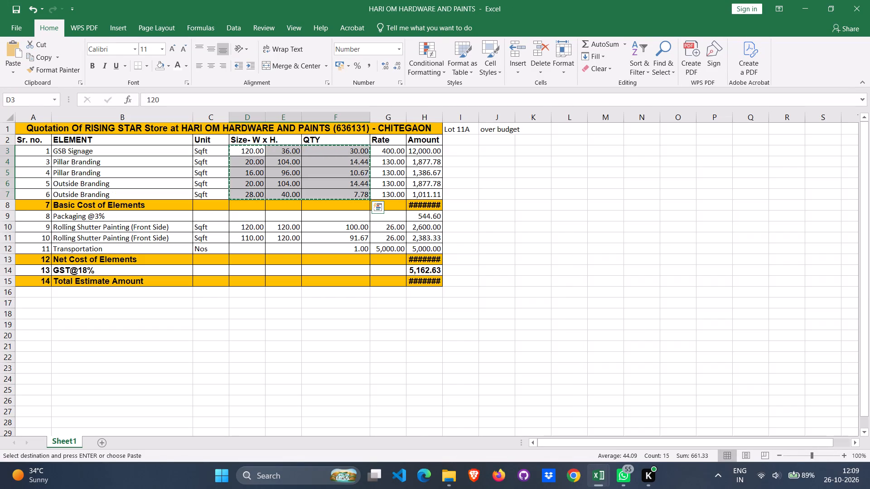
key(alt+Tab)
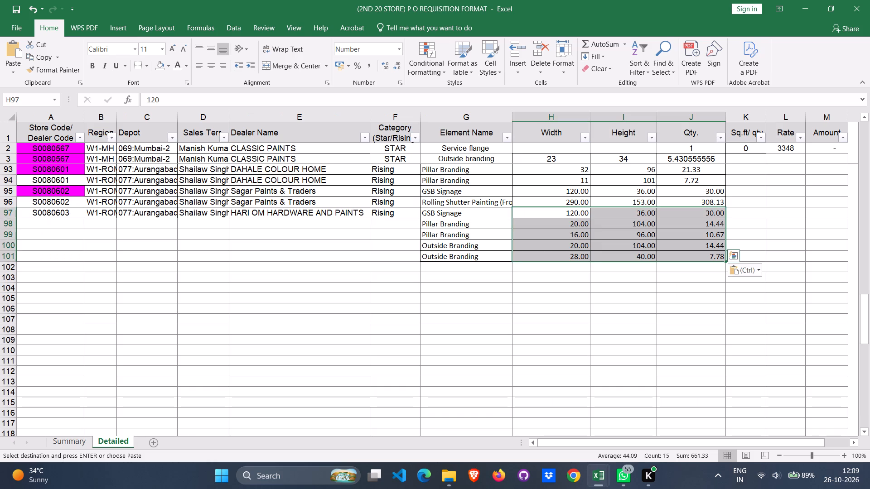
key(alt+Tab)
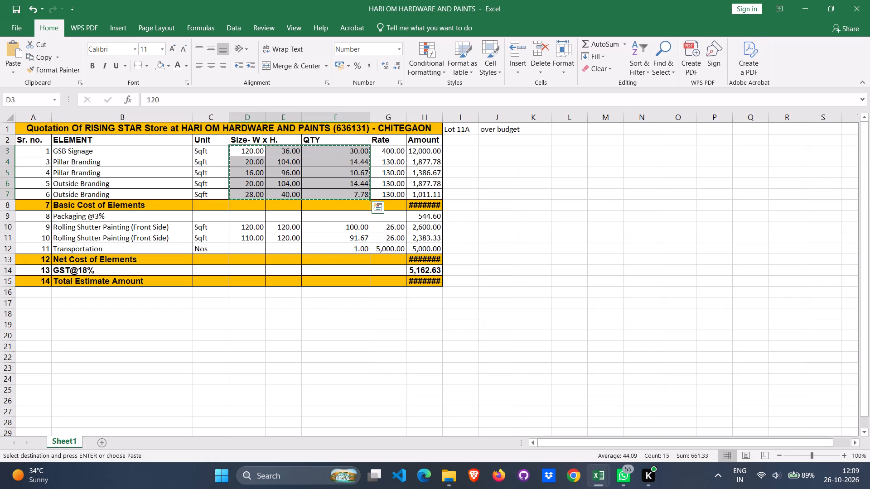
key(alt+Tab)
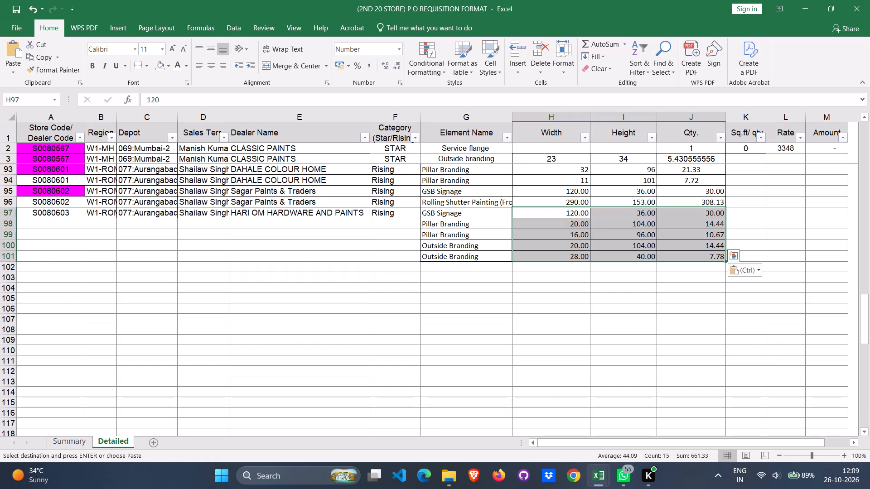
key(ctrl+s)
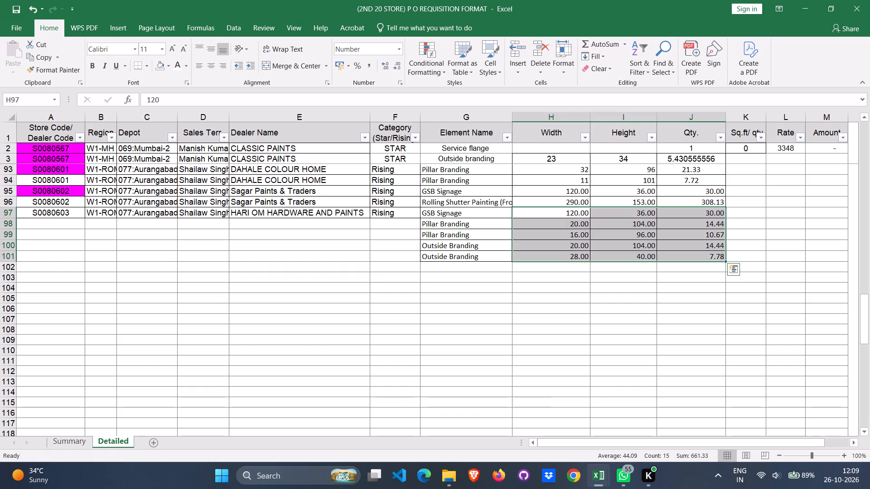
Copy the HARI OM HARDWARE AND PAINTS store details from A97:F97 down through row 101 of the Detailed sheet and save.
click(53, 217)
key(shift+Right)
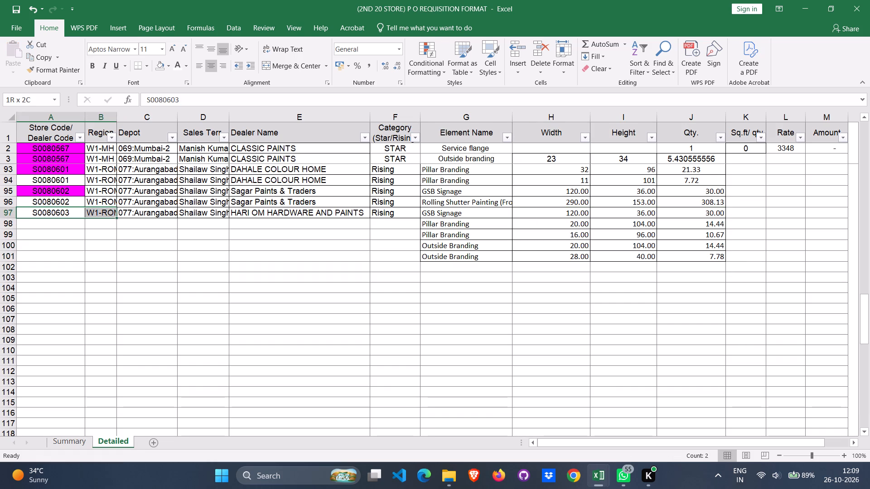
key(shift+Right)
key(shift+Right)
key(shift+Right)
key(shift+Right)
key(ctrl+c)
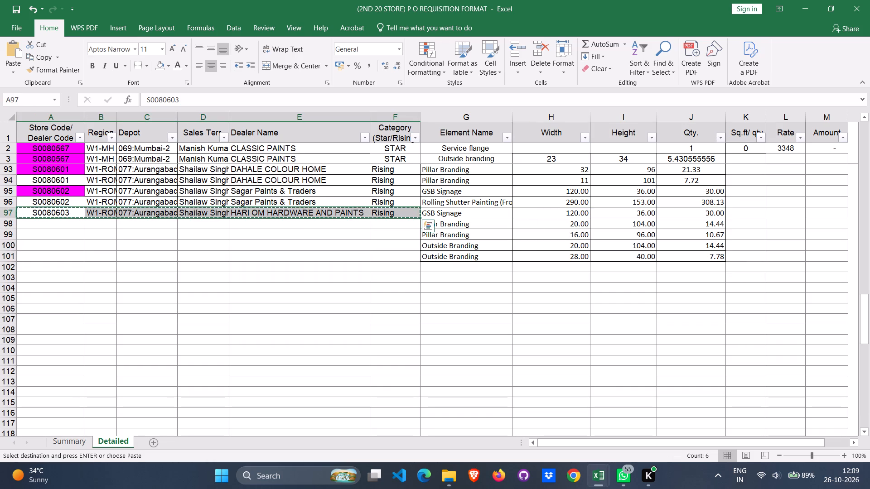
key(shift+Down)
key(shift+Down)
key(shift+Down)
key(shift+Down)
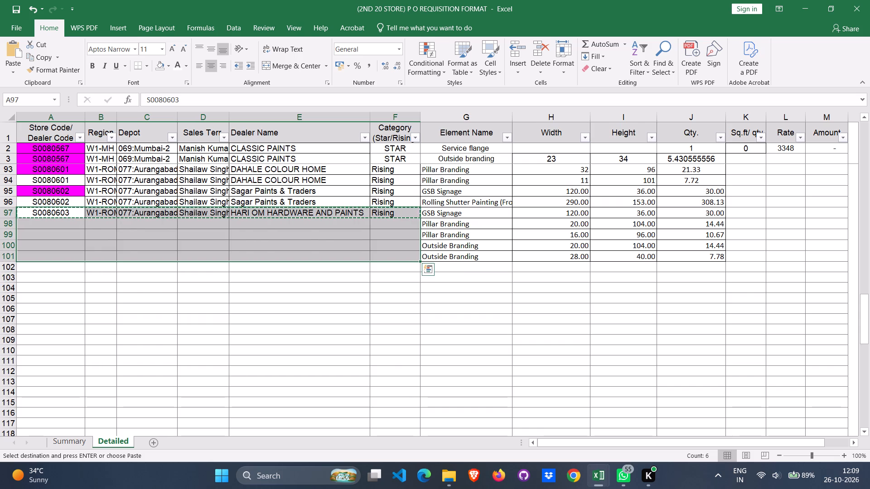
key(ctrl+v)
key(ctrl+s)
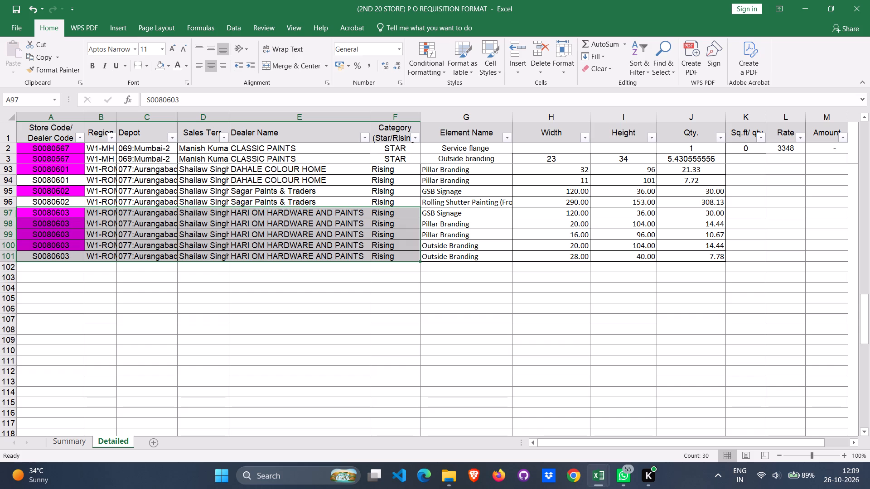
Select A102 on the Detailed sheet and copy the BALAJI COLOUR PAINTS store details from A25:F25 of the Summary sheet.
click(67, 268)
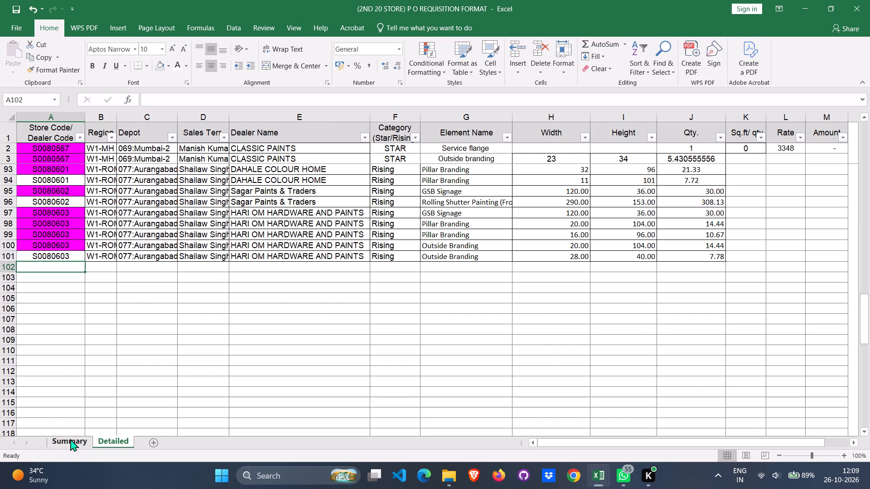
click(70, 439)
scroll(243, 287, down, 4)
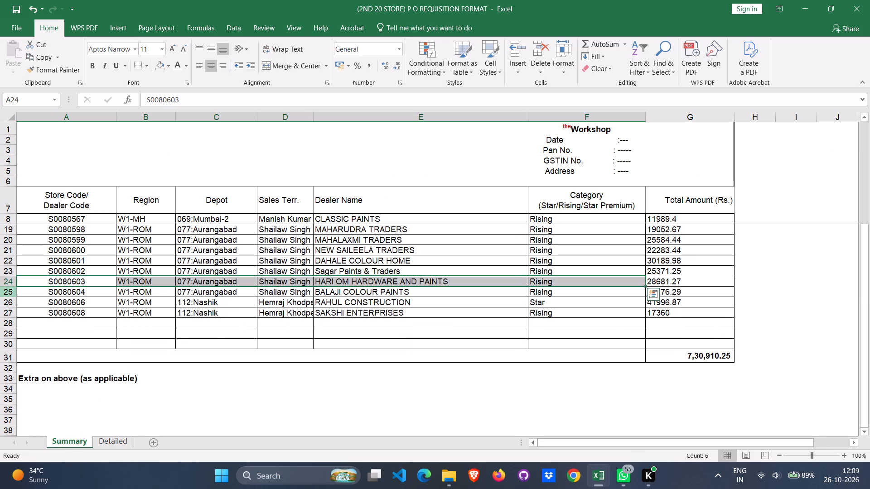
click(8, 290)
click(48, 292)
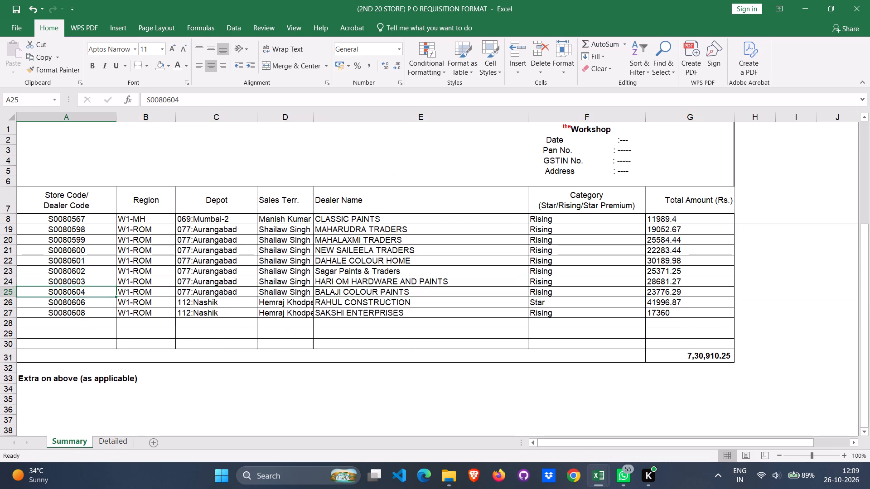
key(shift+Right)
key(shift+Right)
key(shift+Right)
key(shift+Right)
key(shift+Right)
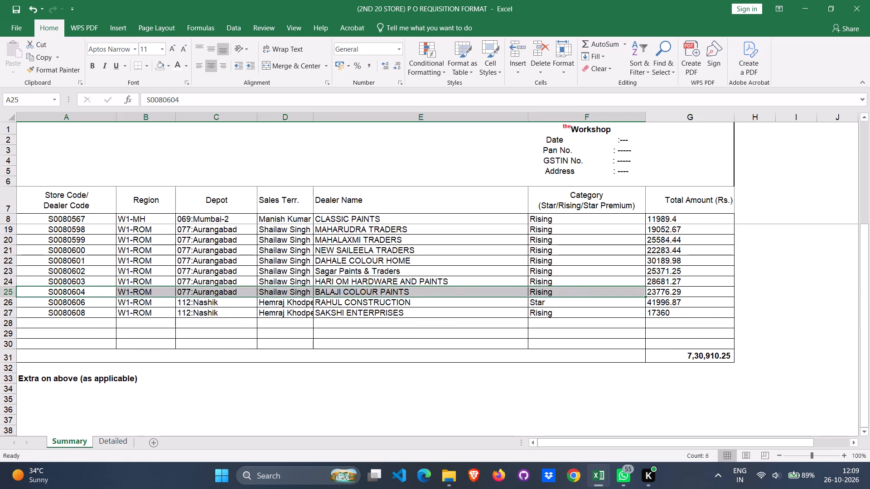
key(ctrl+c)
key(alt+Tab)
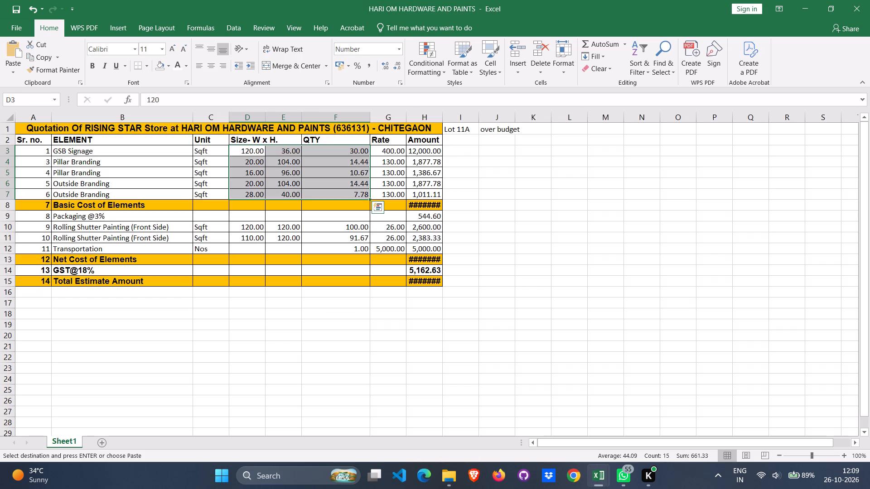
key(alt+Tab)
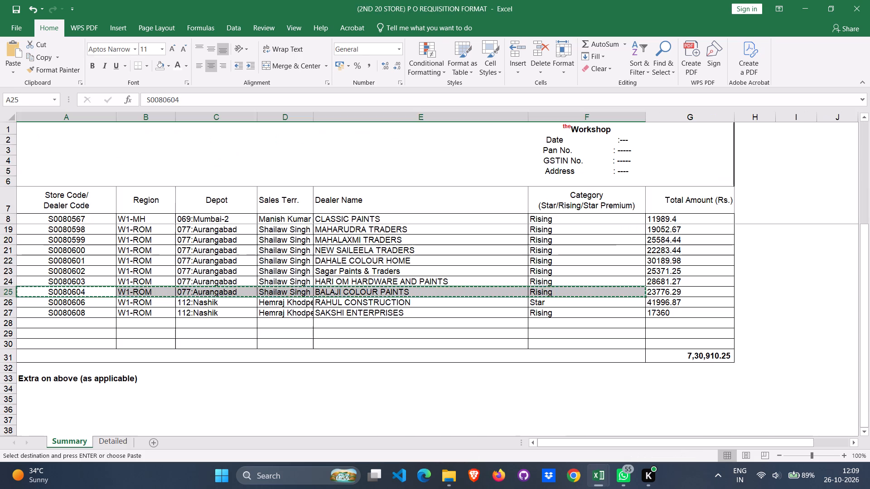
Close the P O requisition workbook and the HARI OM HARDWARE AND PAINTS estimate.
click(864, 5)
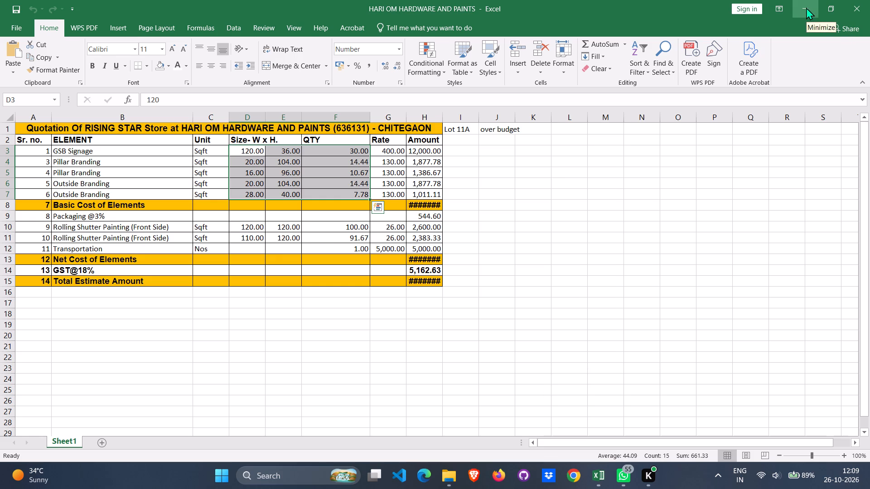
click(859, 7)
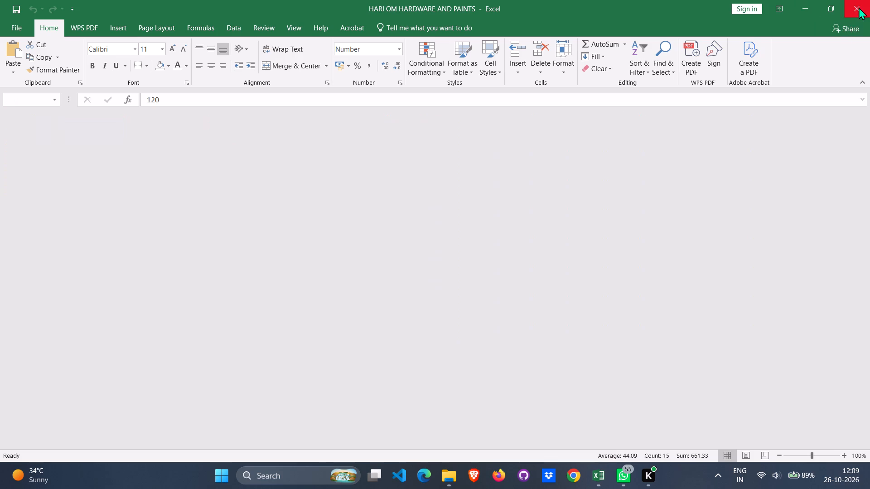
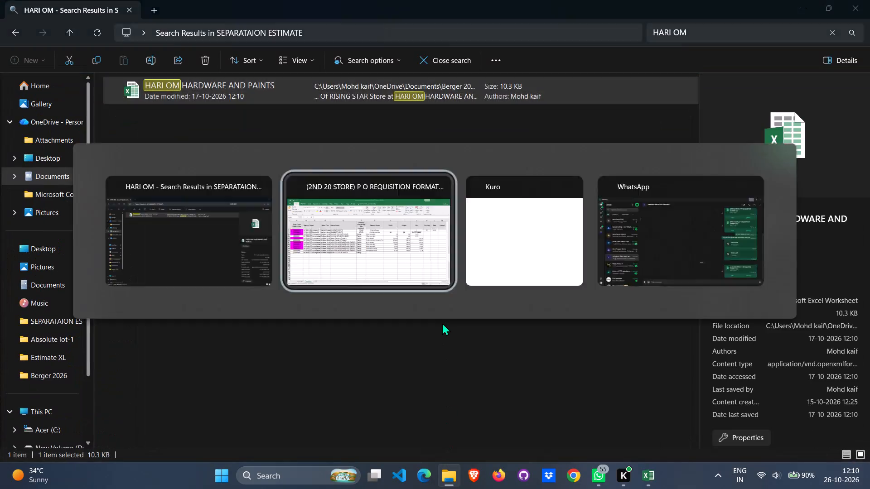
In File Explorer, search the SEPARATAION ESTIMATE folder for BALAJI and open the BALAJI COLOUR PAINTS workbook.
key(alt+Tab)
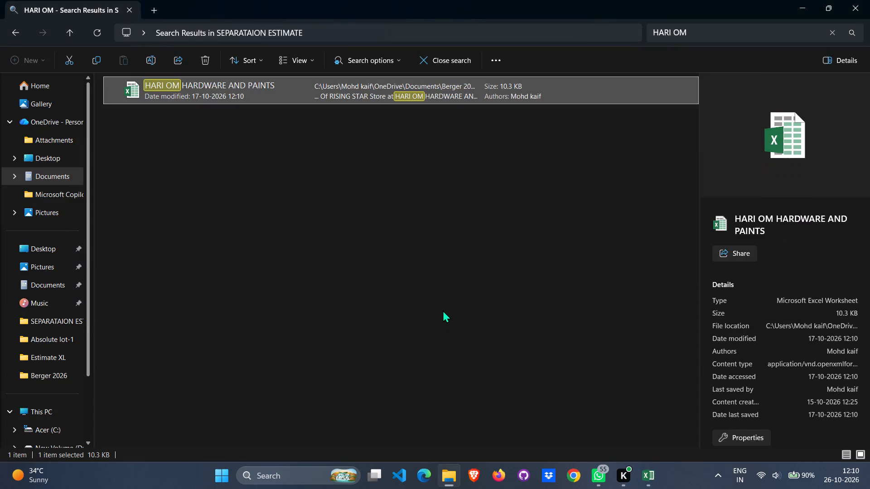
key(alt+Tab)
key(alt+Tab)
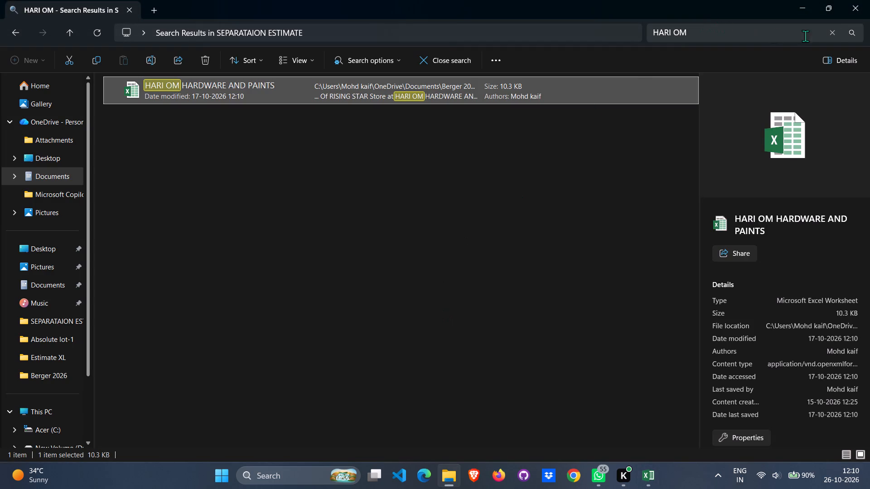
click(831, 29)
text(BA)
text(LAJI)
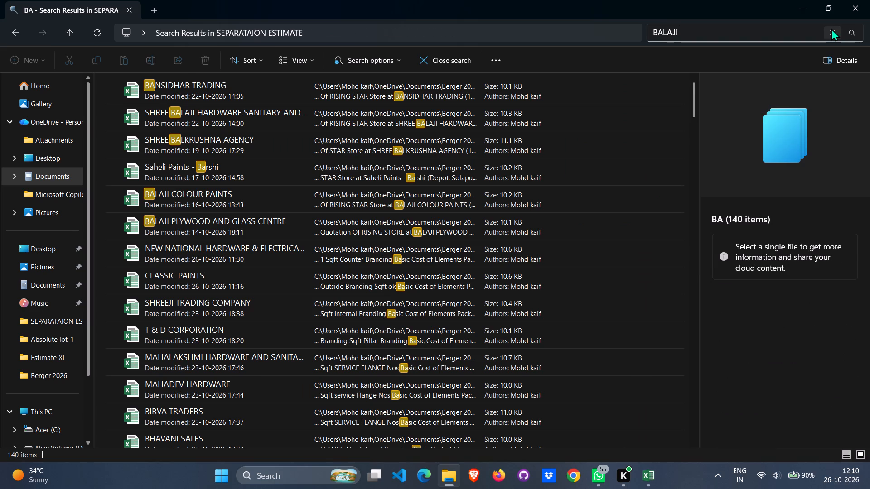
key(alt+Tab)
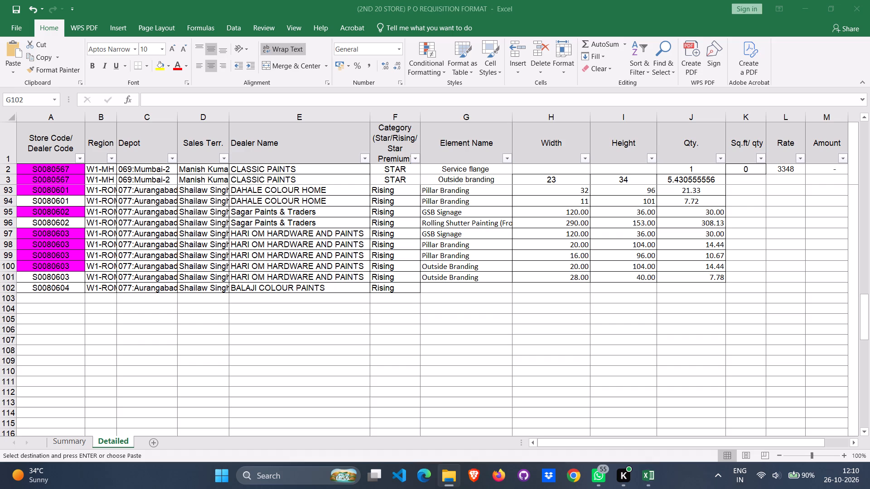
key(alt+Tab)
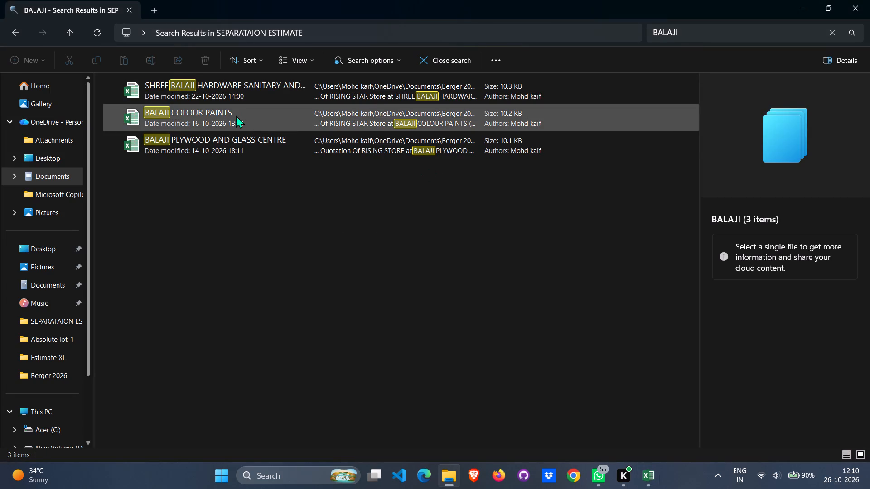
double_click(236, 115)
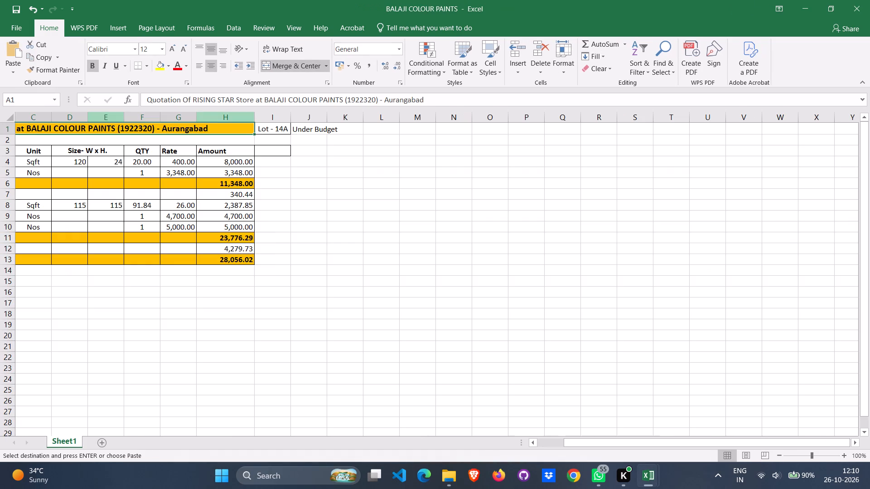
Copy the GSB Signage and Service Flange element names from the quotation into G102:G103 of the requisition's Detailed sheet.
scroll(312, 218, right, 12)
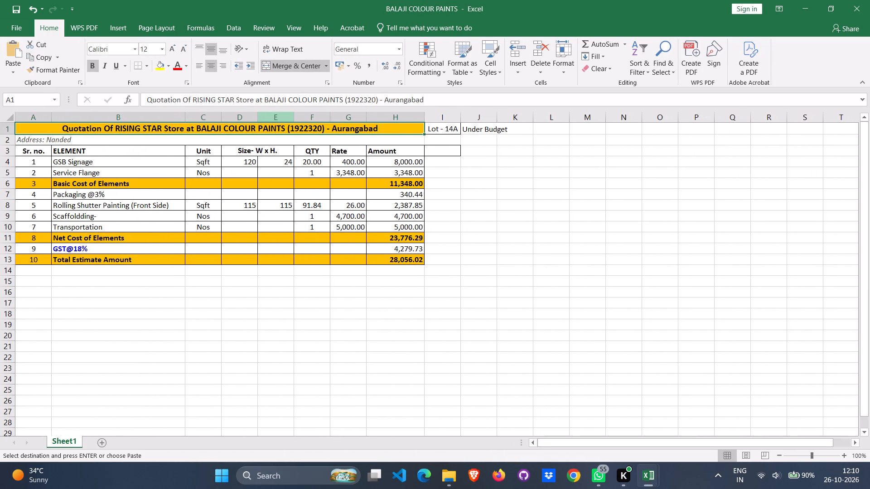
click(109, 164)
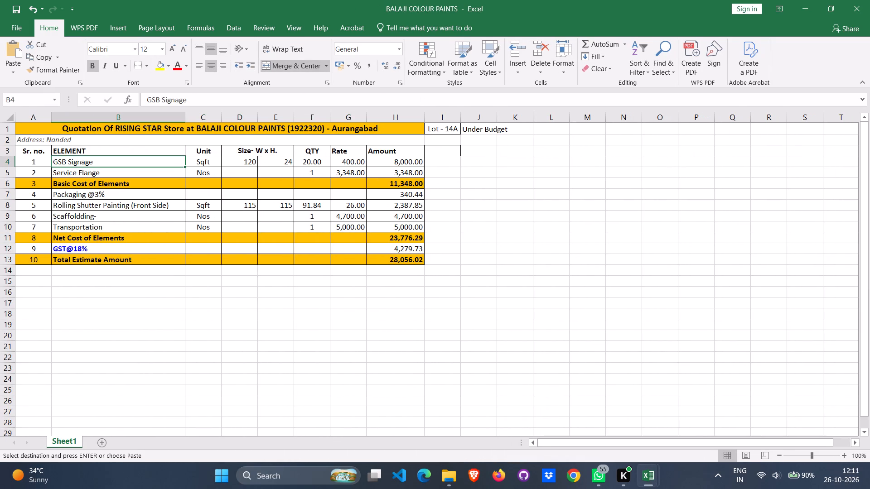
key(shift+Down)
key(ctrl+c)
key(alt+Tab)
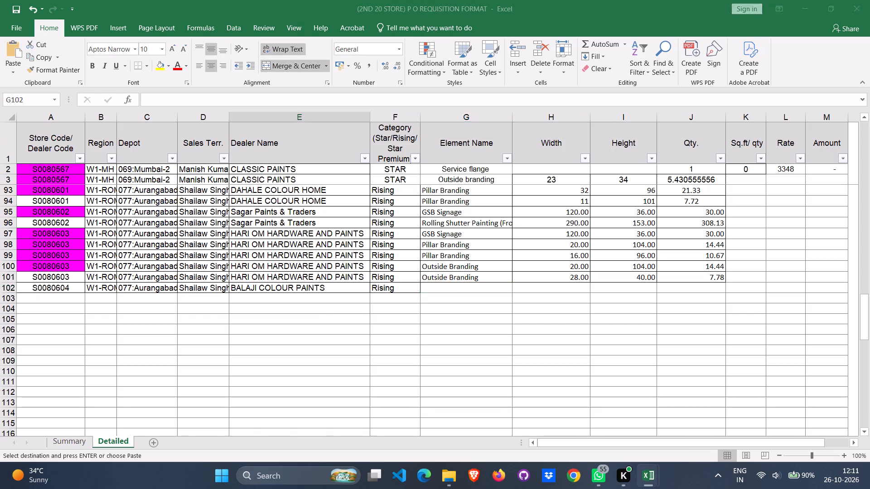
key(ctrl+v)
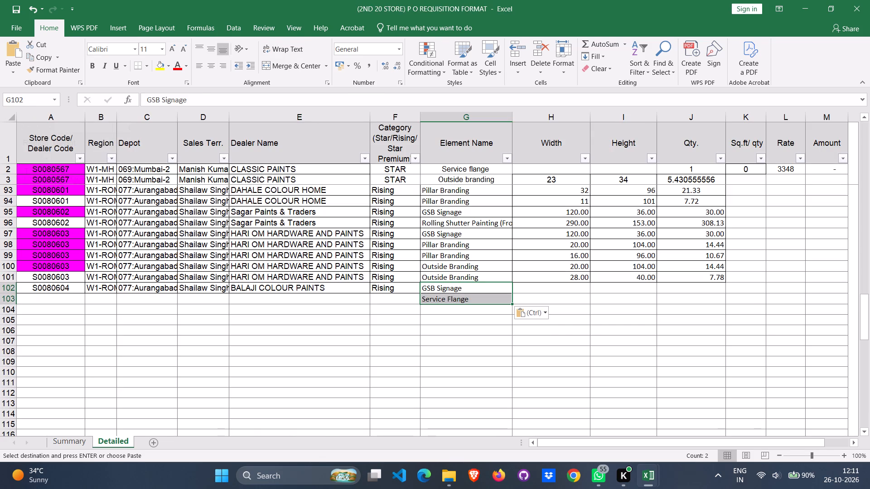
Copy the GSB Signage and Service Flange width, height and quantity values from the quotation into H102:J103 of the requisition, and save it.
click(542, 289)
key(alt+Tab)
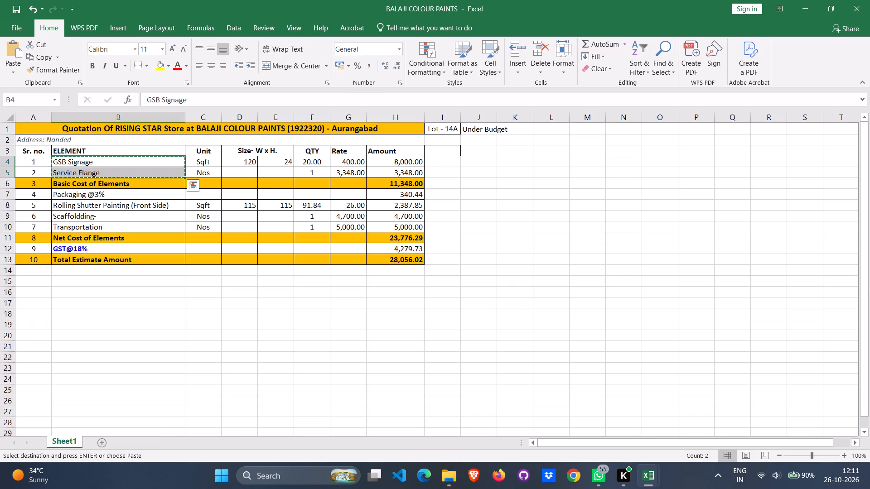
click(237, 161)
key(shift+Right)
key(shift+Right)
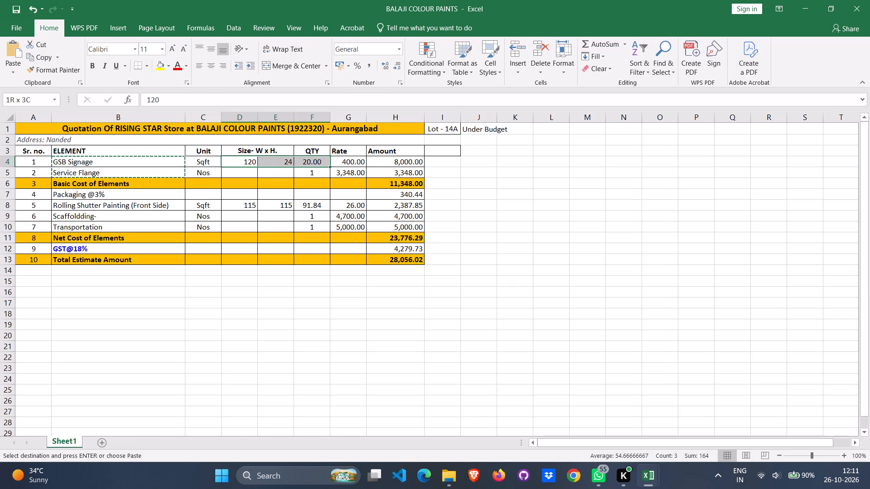
key(shift+Down)
key(ctrl+c)
key(alt+Tab)
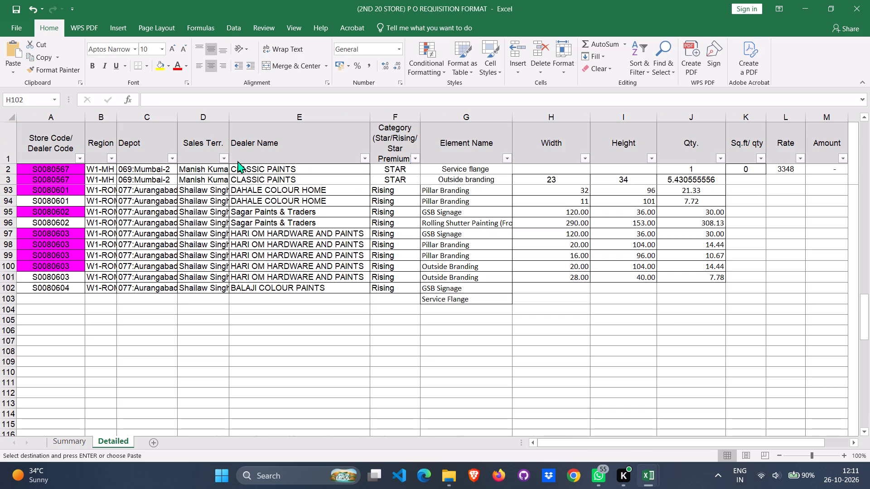
key(ctrl+v)
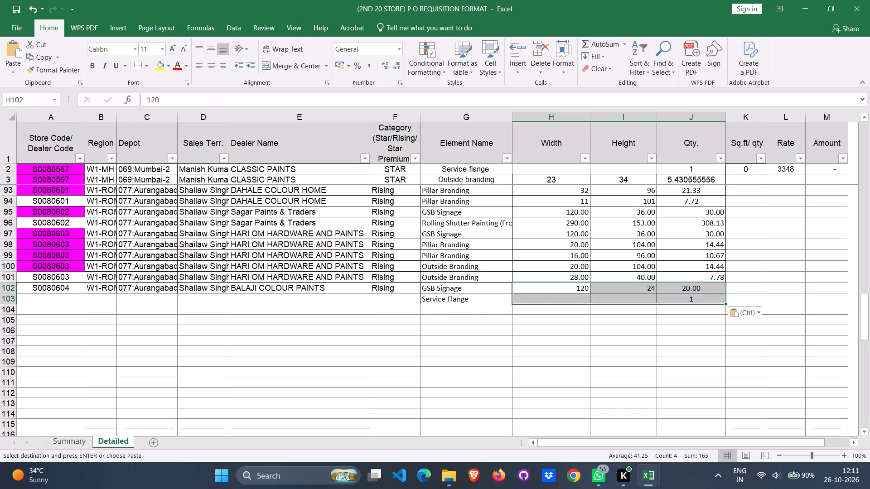
key(ctrl+s)
Copy the element name Rolling Shutter Painting (Front Side) from the quotation into G104 of the requisition.
key(alt+Tab)
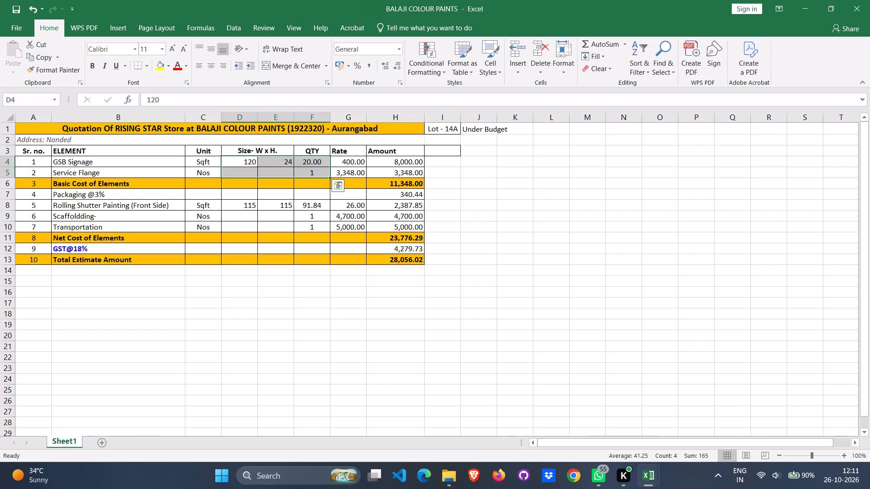
click(132, 208)
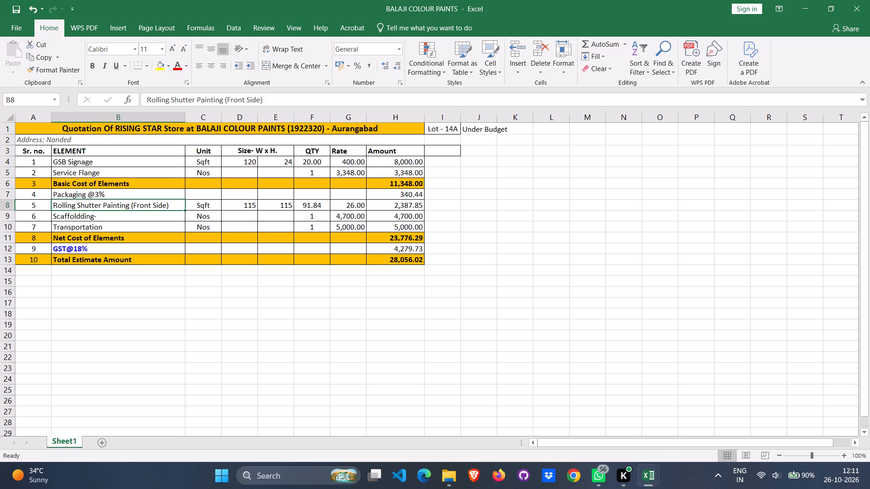
key(ctrl+c)
key(alt+Tab)
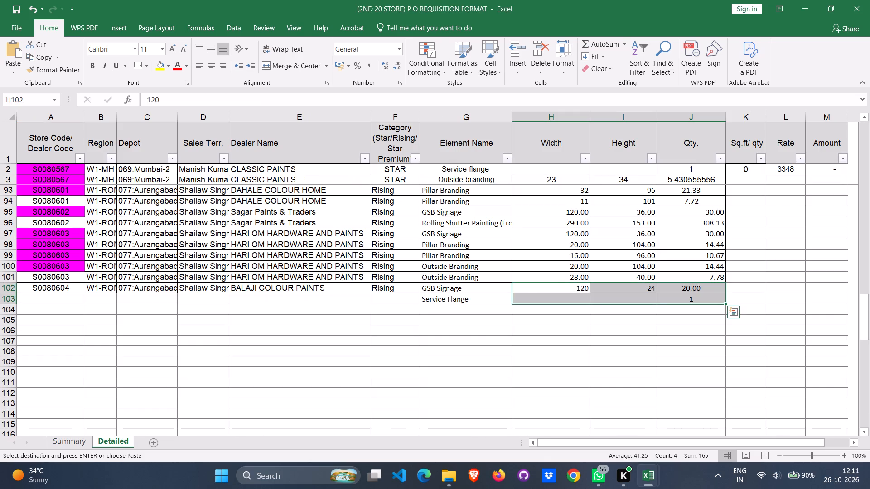
click(449, 309)
key(ctrl+v)
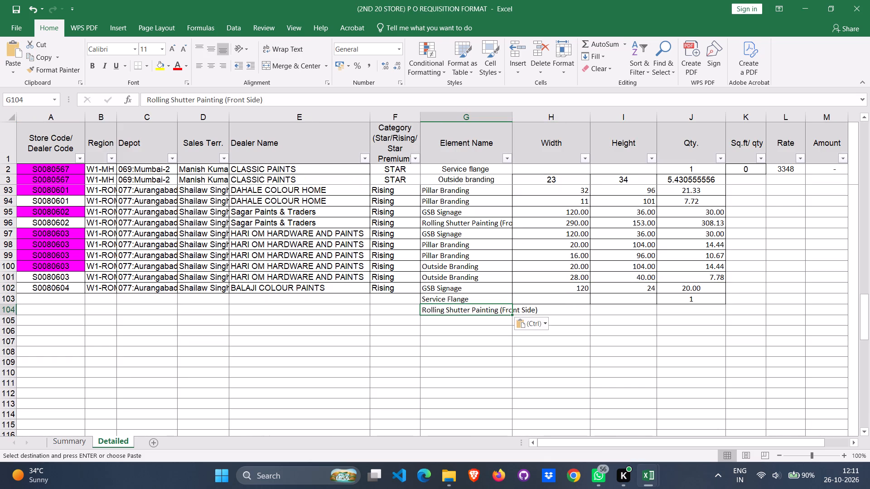
Copy the element name Scaffoldding- from the quotation into G105 of the requisition.
key(alt+Tab)
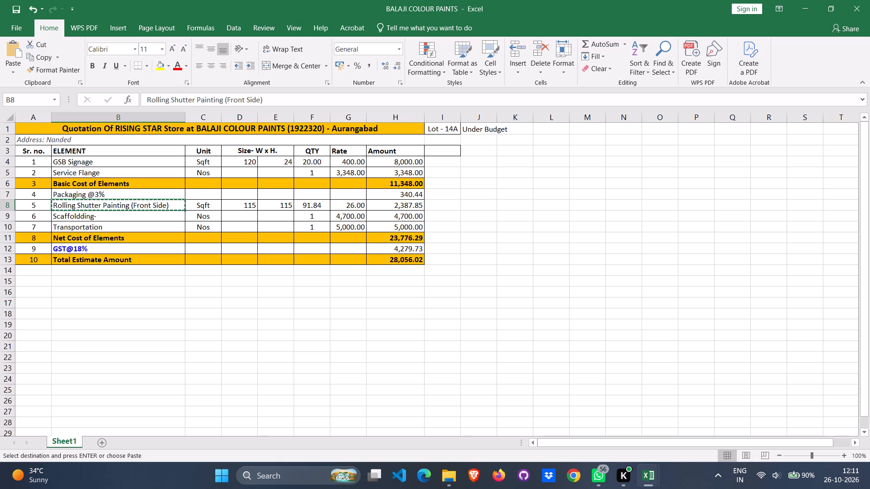
click(124, 218)
key(ctrl+c)
key(alt+Tab)
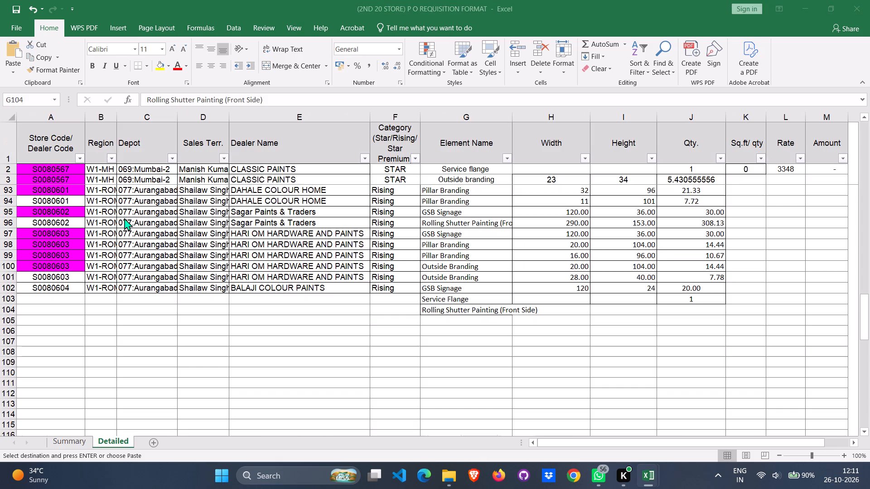
click(455, 323)
key(ctrl+v)
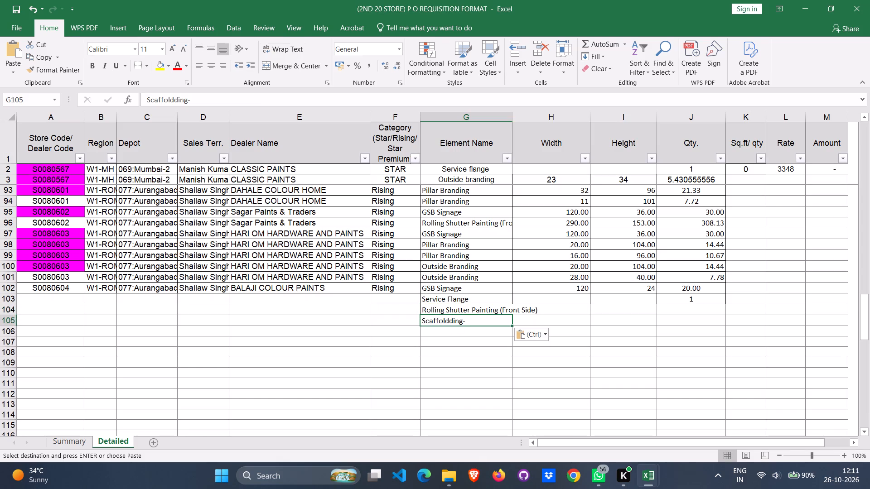
Copy the shutter painting and scaffolding size and quantity cells from the quotation into H104:J105 of the requisition, and save it.
key(alt+Tab)
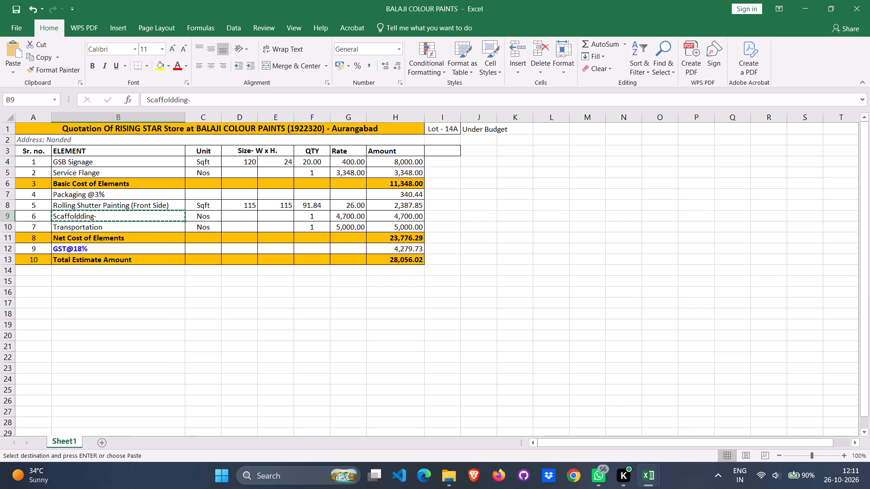
click(242, 206)
key(shift+Right)
key(shift+Right)
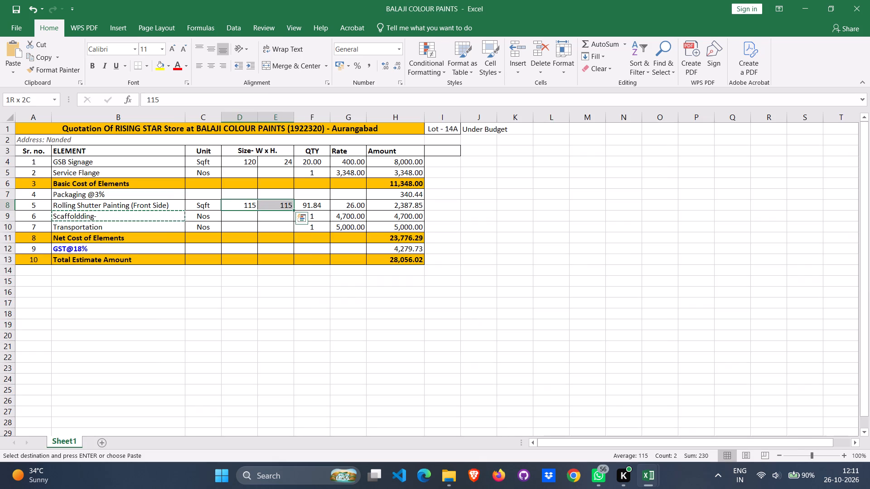
key(shift+Down)
key(ctrl+c)
key(alt+Tab)
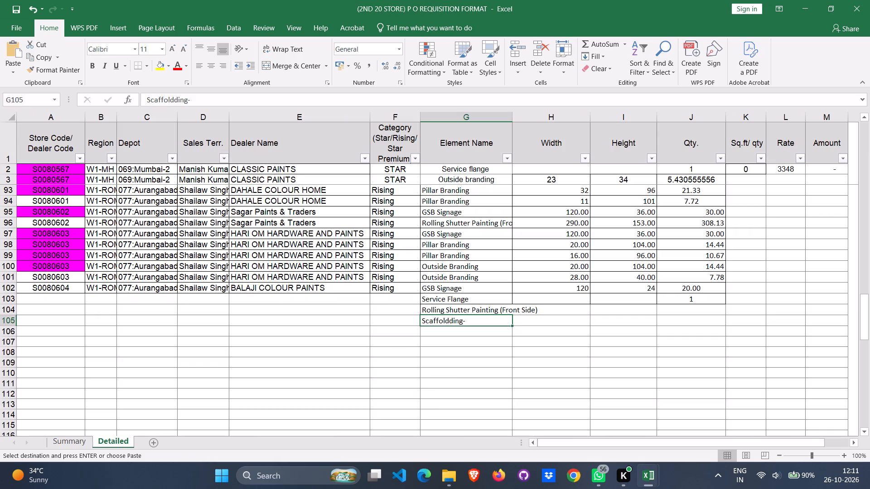
click(548, 312)
key(ctrl+v)
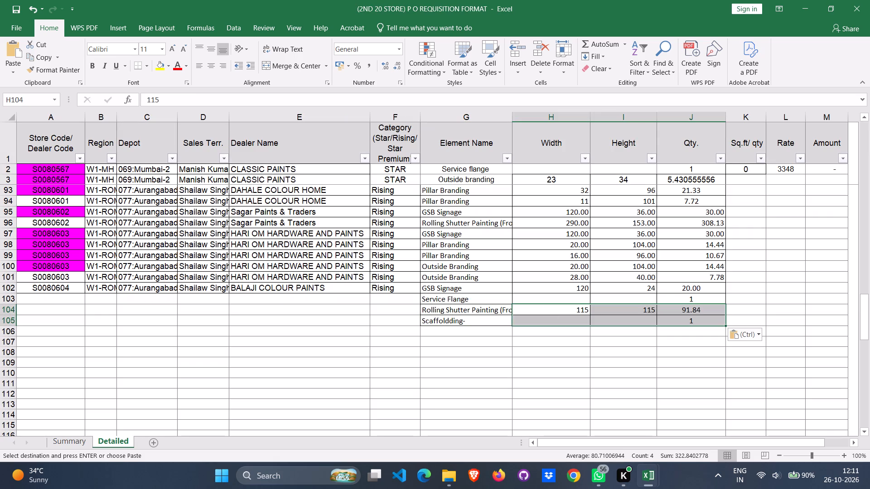
key(ctrl+s)
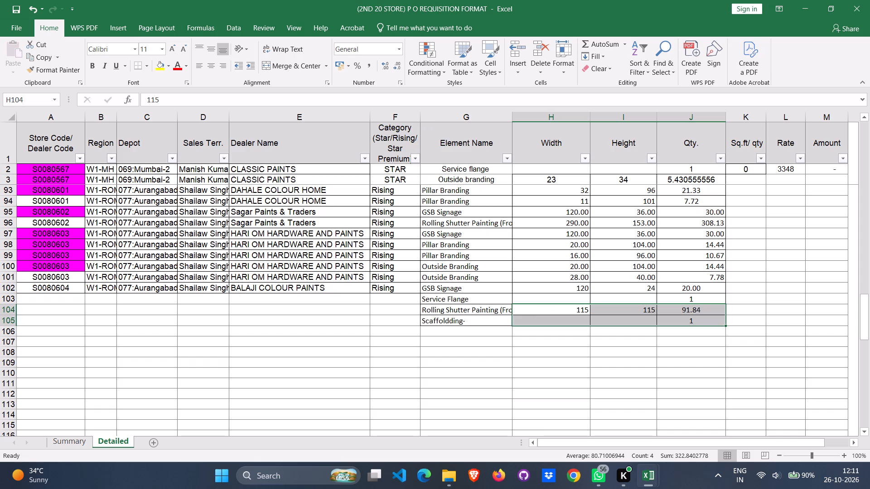
Repeat the BALAJI COLOUR PAINTS store details from A102:F102 down through row 105, and save the requisition workbook.
click(71, 286)
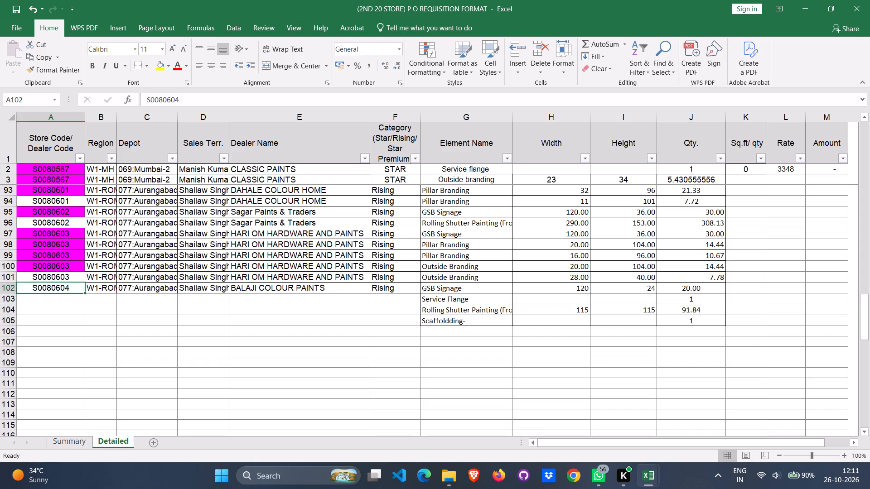
key(shift+Right)
key(shift+Right)
key(shift+Right)
key(shift+Right)
key(shift+Right)
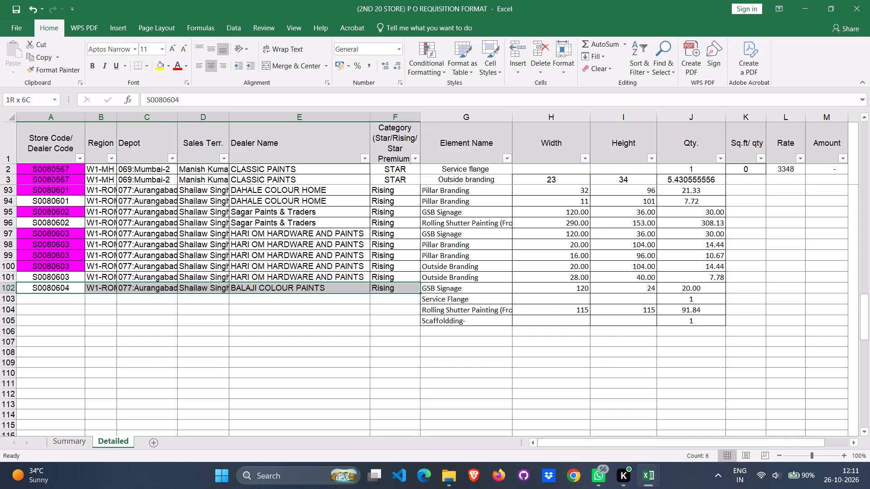
key(ctrl+c)
key(shift+Down)
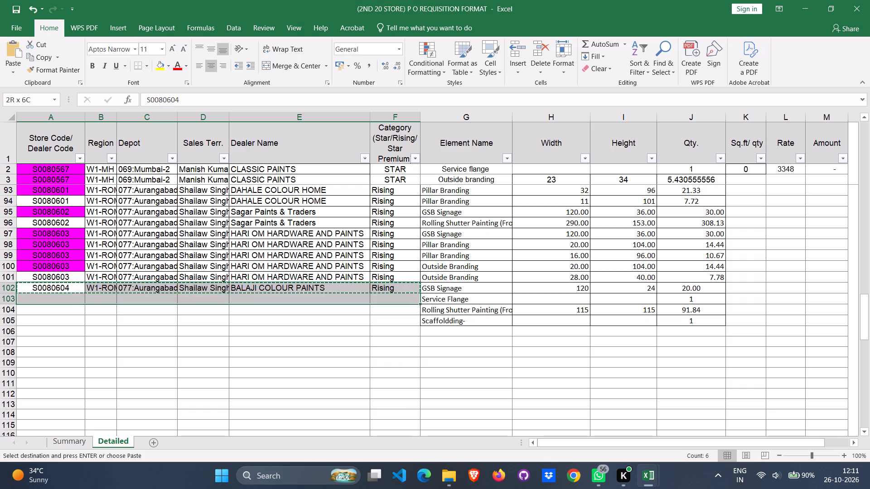
key(shift+Down)
key(shift+Down)
key(ctrl+v)
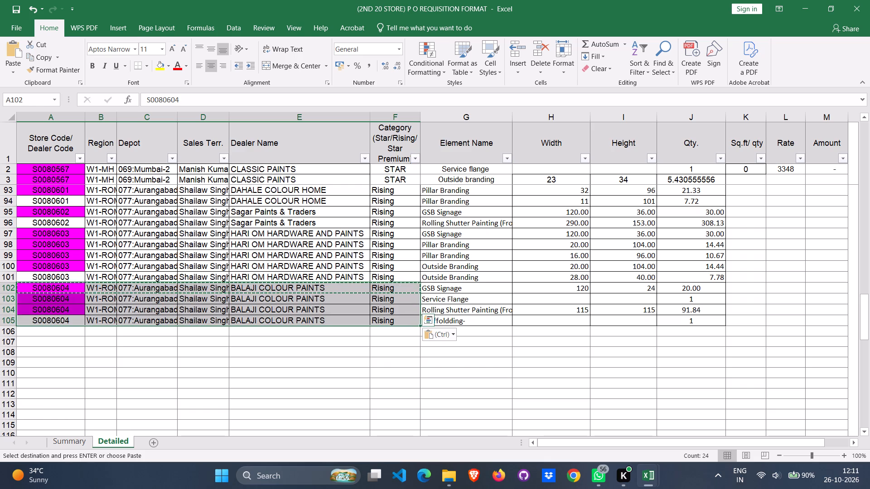
key(ctrl+s)
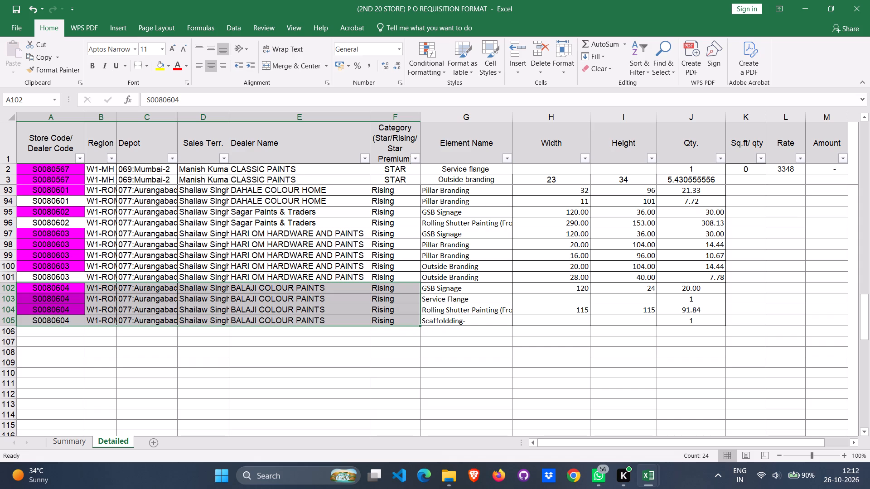
Close the BALAJI COLOUR PAINTS quotation workbook and return to the requisition workbook.
key(alt+Tab)
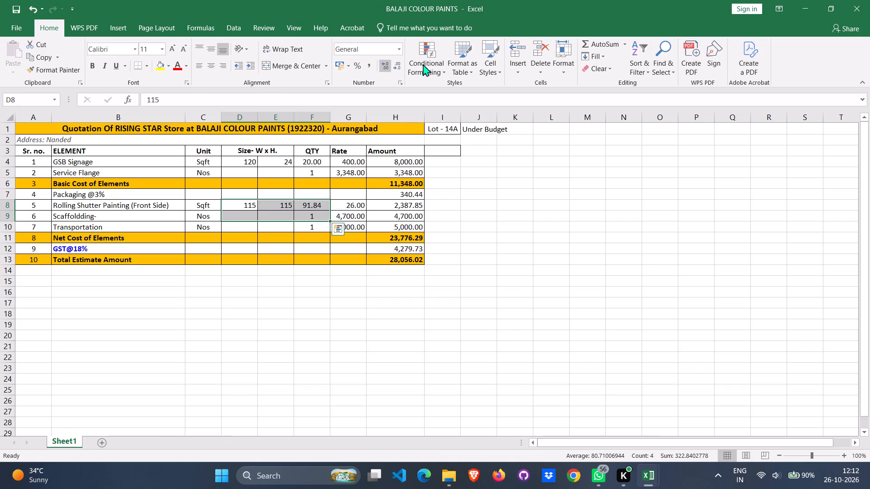
click(867, 4)
key(alt+Tab)
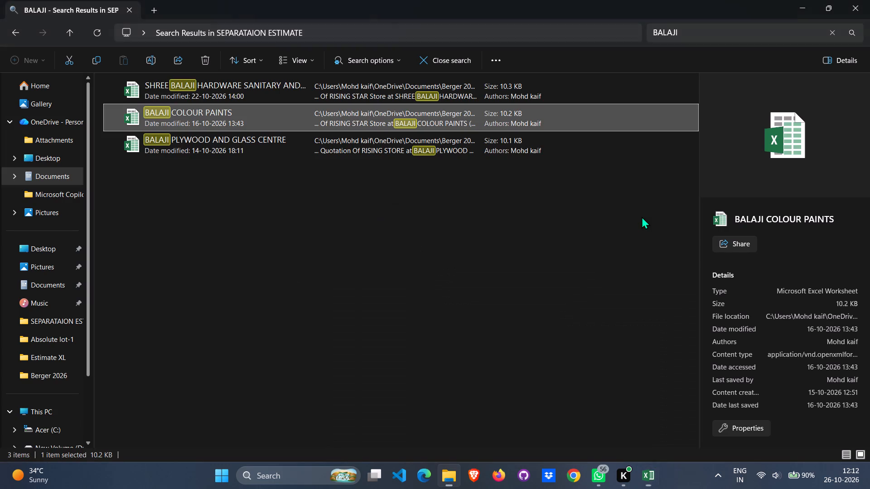
key(alt+Tab)
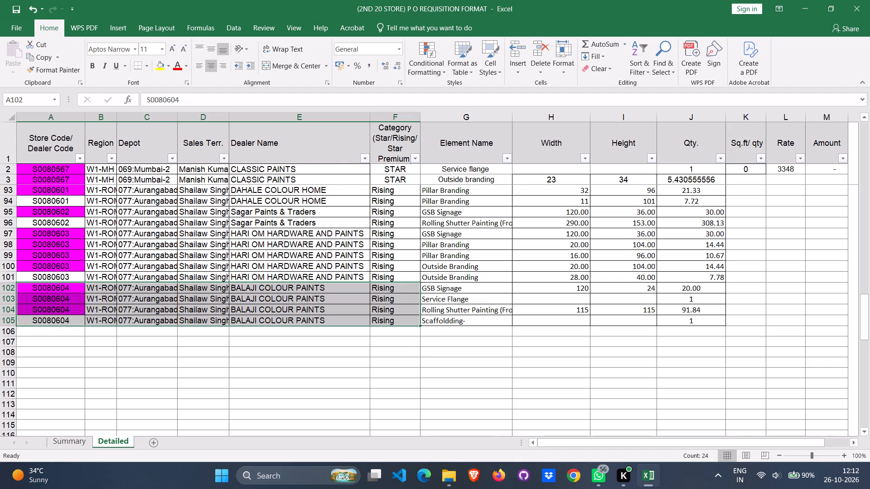
Copy the RAHUL CONSTRUCTION store details from A26:F26 of the Summary sheet into A106:F106 of the Detailed sheet.
click(45, 333)
scroll(221, 308, down, 8)
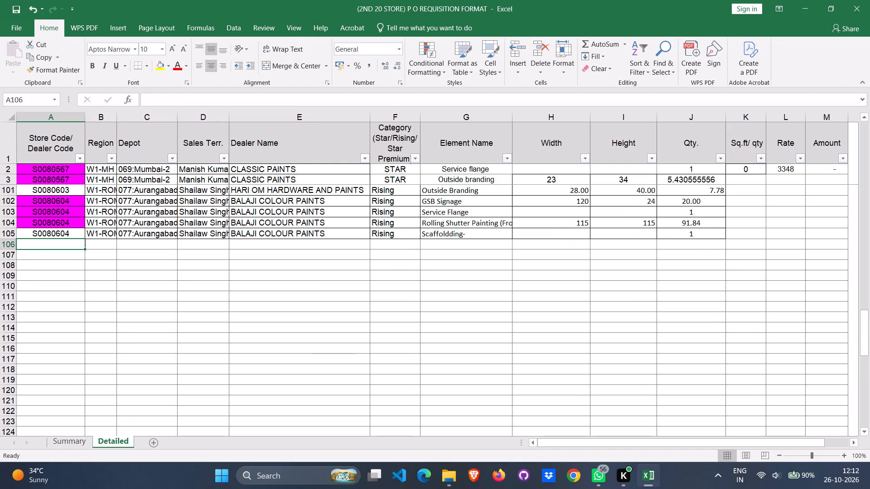
click(68, 439)
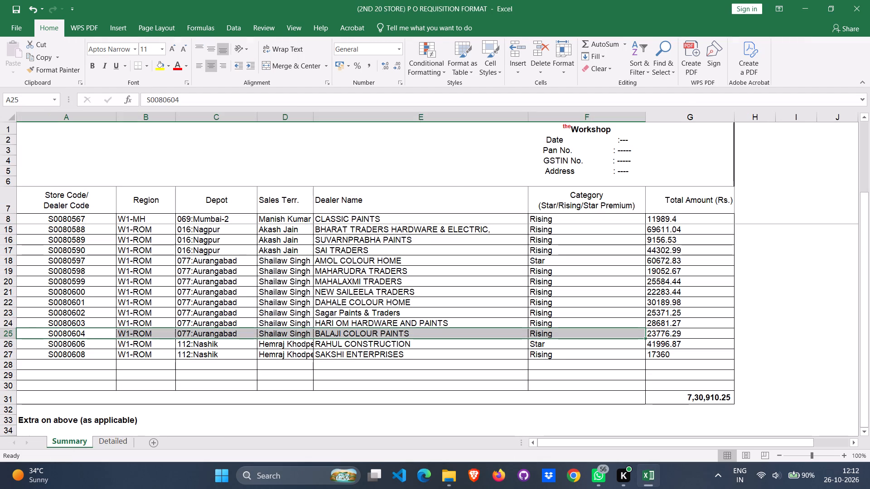
click(10, 347)
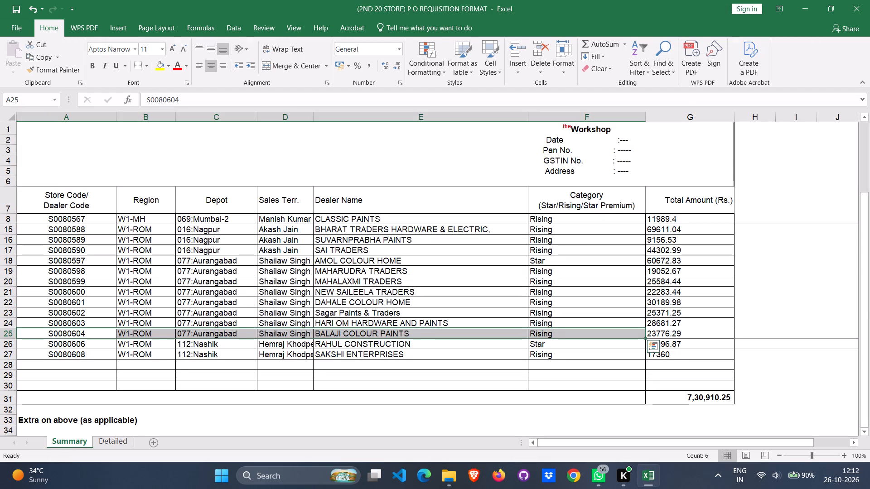
click(10, 342)
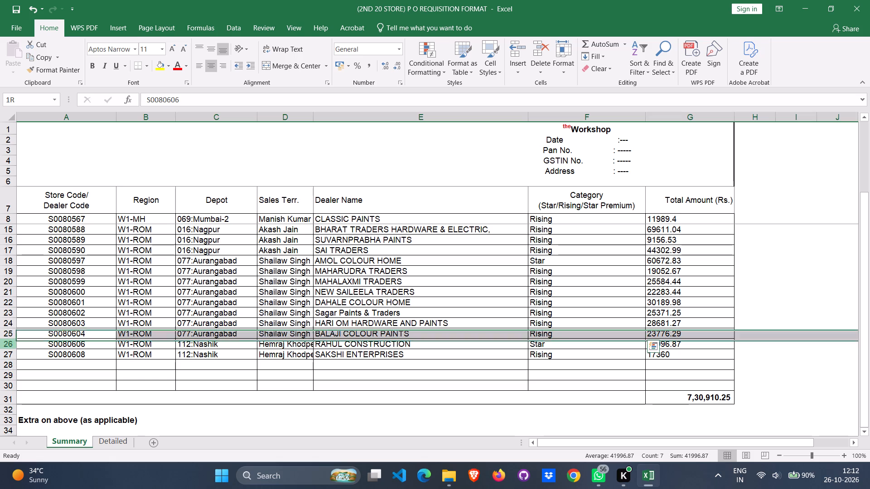
click(39, 345)
key(shift+Right)
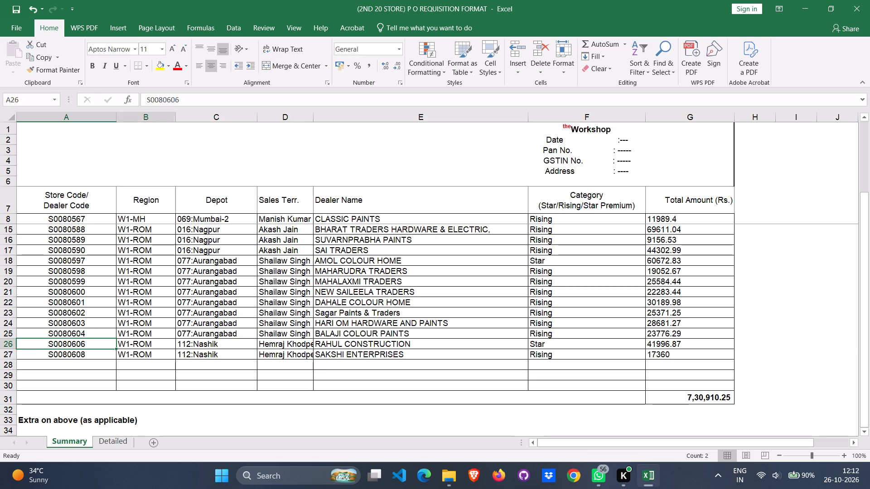
key(shift+Right)
key(shift+Right)
key(shift+Right)
key(shift+Right)
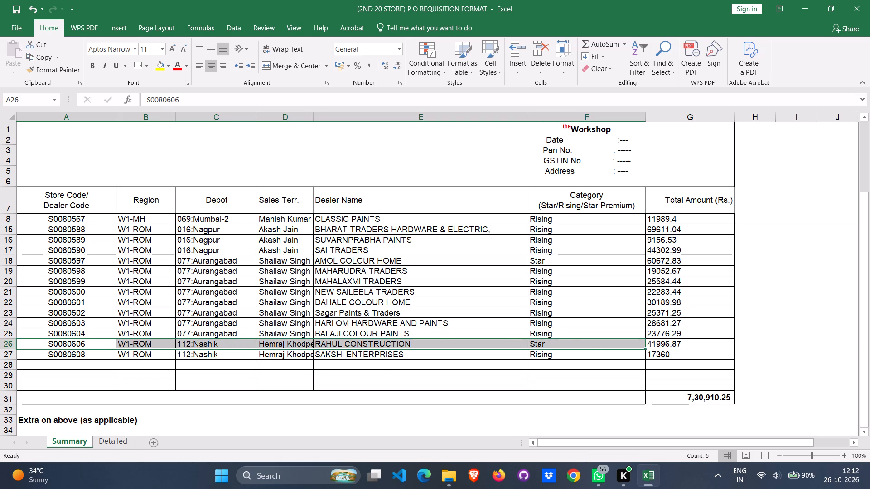
key(ctrl+c)
click(109, 440)
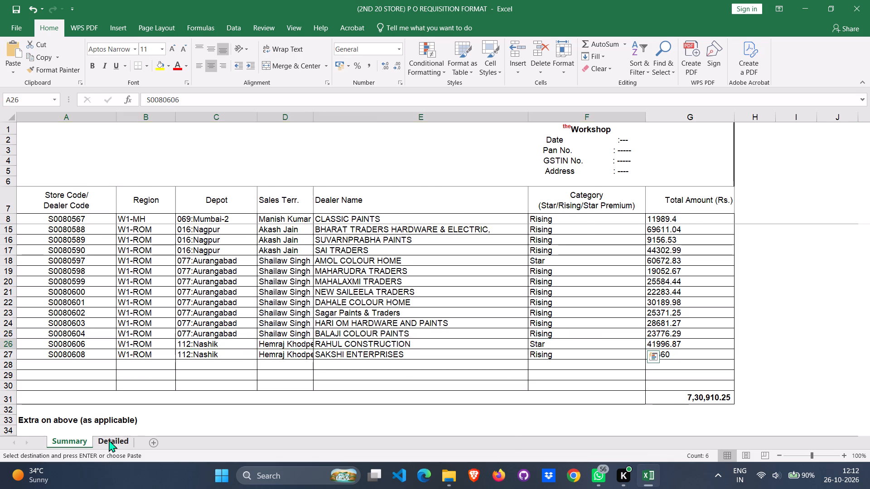
key(ctrl+v)
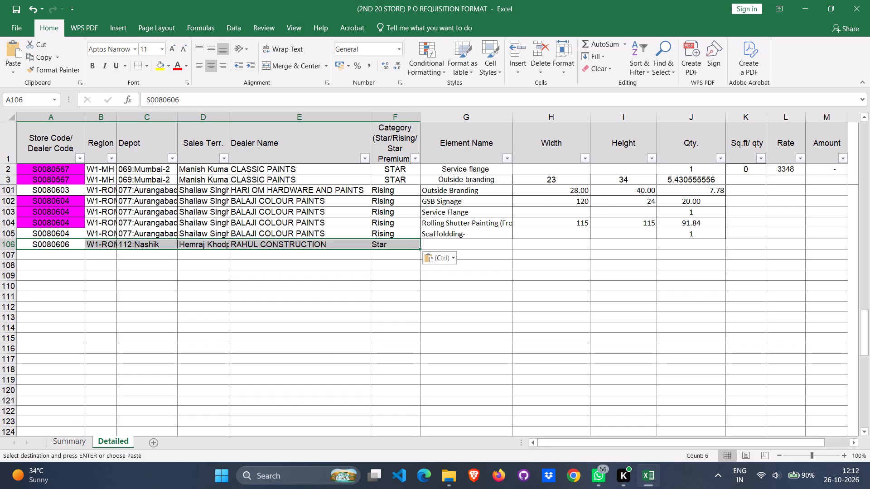
Switch to File Explorer, search the SEPARATAION ESTIMATE folder for RAHUL, and open the RAHUL CONSTRUCTION quotation workbook.
key(alt+Tab)
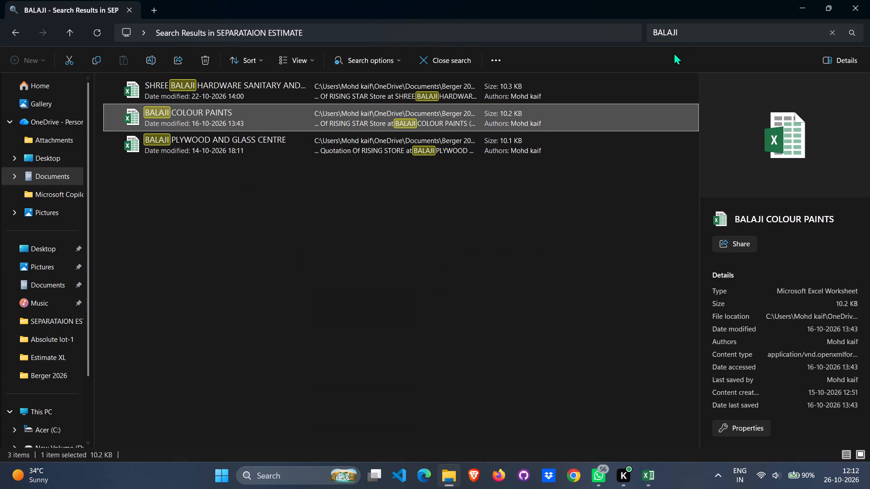
click(831, 32)
text(RAHUL)
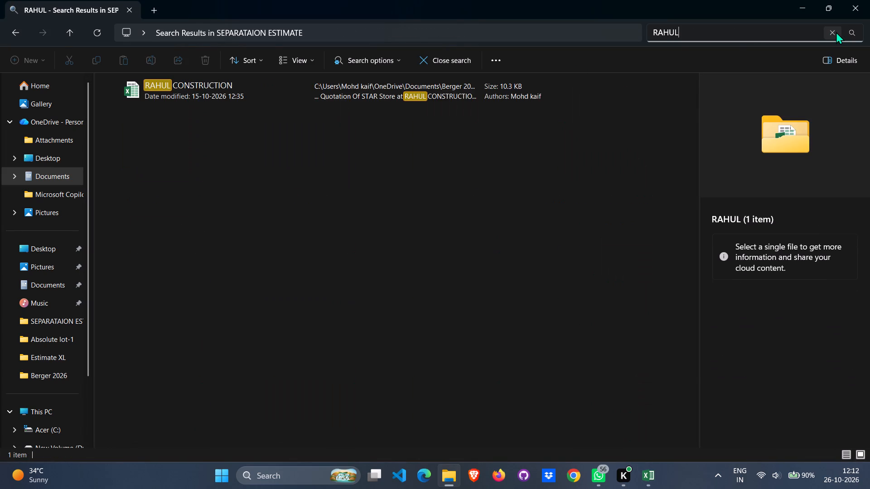
double_click(294, 97)
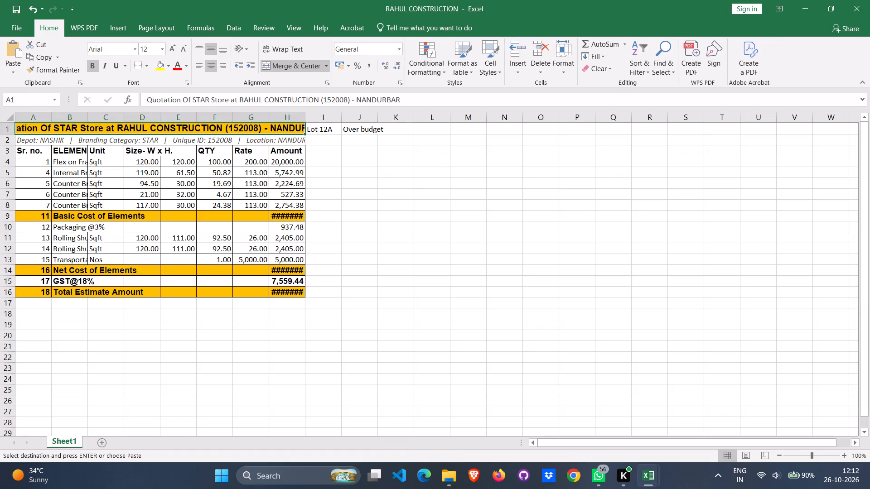
Widen the ELEMENT column B in the quotation so its element names are readable.
scroll(272, 169, right, 8)
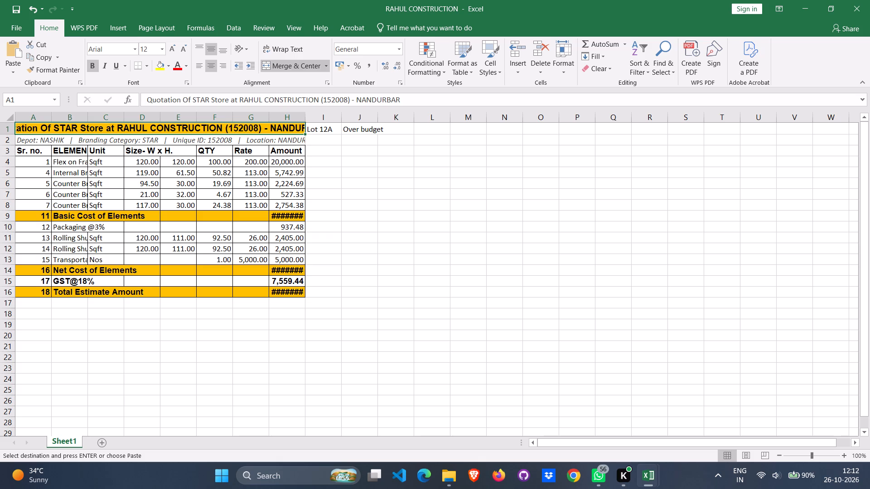
drag(87, 115, 133, 114)
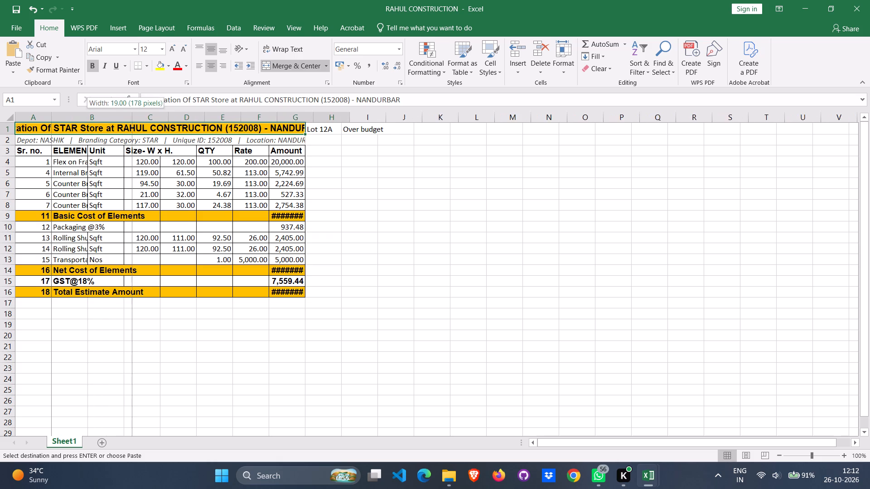
drag(133, 114, 147, 113)
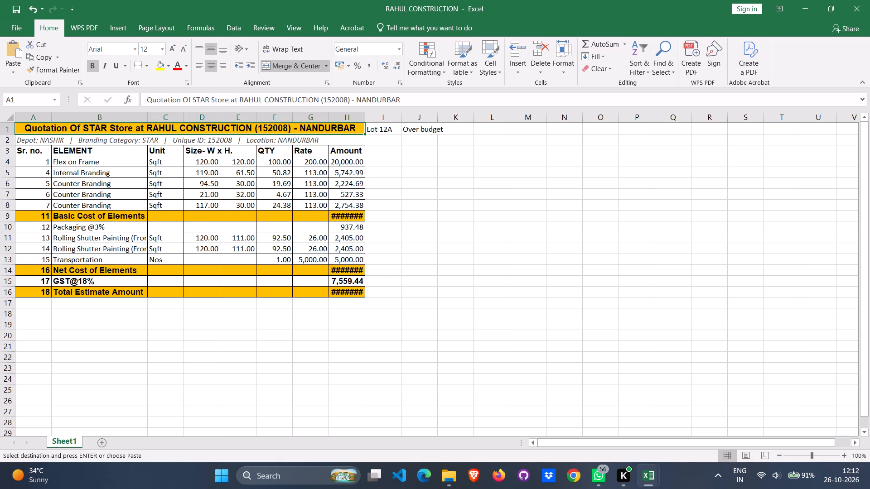
Copy the five element names from Flex on Frame through Counter Branding, B4:B8 of the quotation, into G106:G110 of the requisition.
key(alt+Tab)
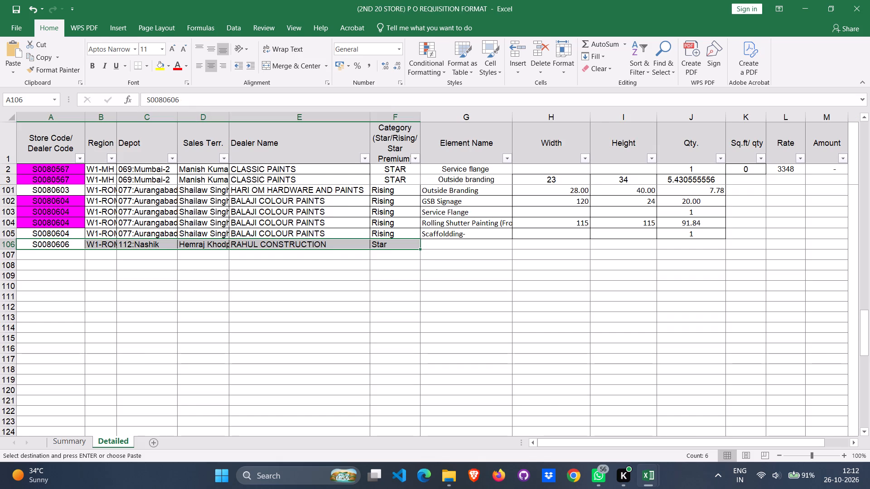
key(alt+Tab)
click(88, 161)
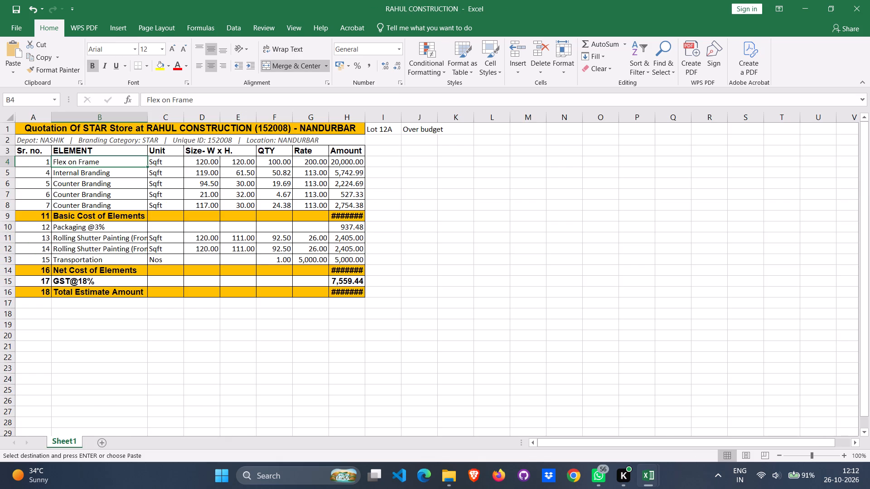
key(shift+Down)
key(shift+Down)
key(shift+Down)
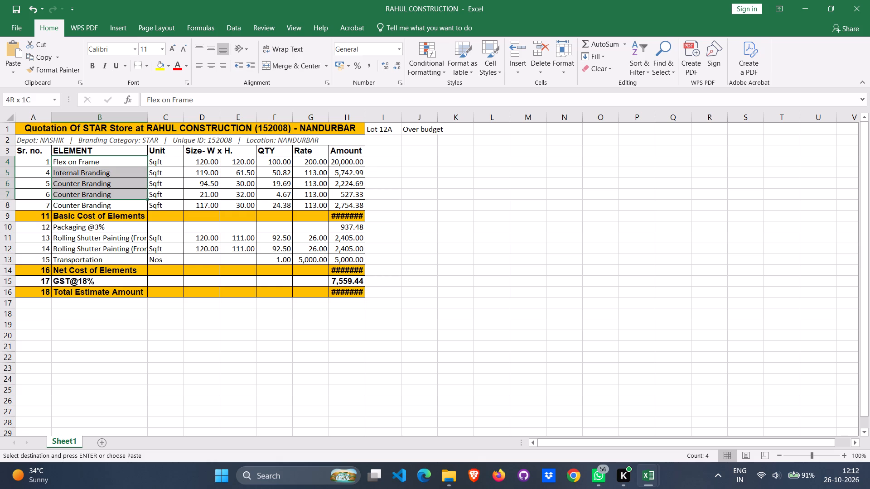
key(shift+Down)
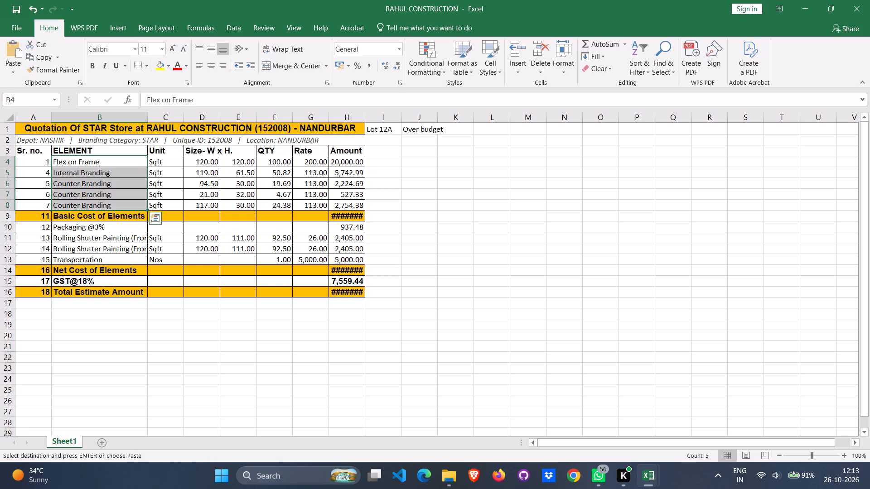
key(ctrl+c)
key(alt+Tab)
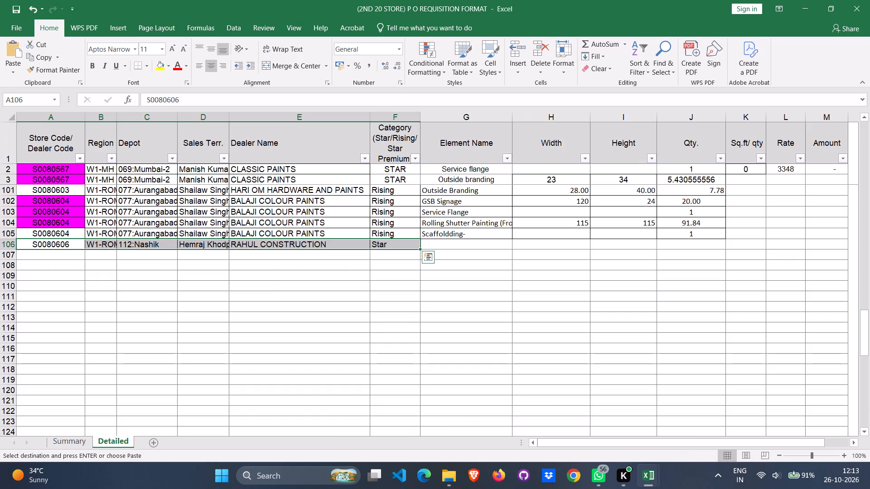
click(463, 243)
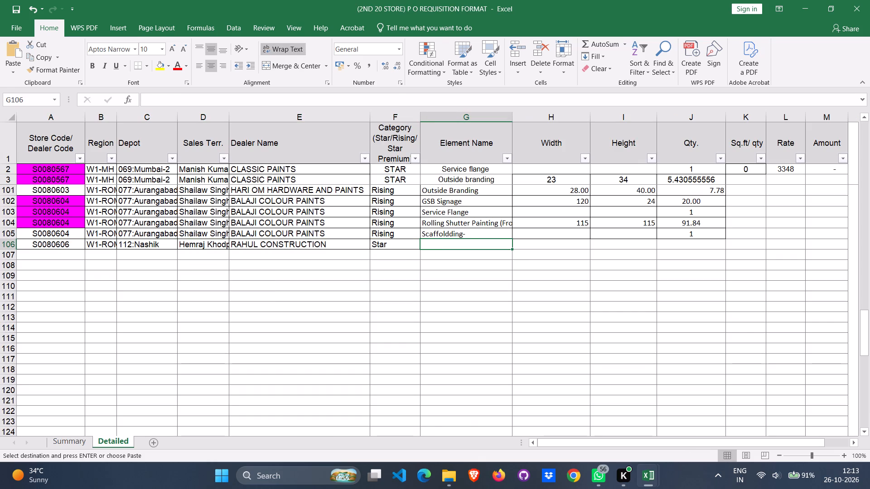
key(ctrl+v)
Copy the matching size and quantity cells D4:F8 from the quotation into H106:J110 of the requisition.
click(527, 249)
key(alt+Tab)
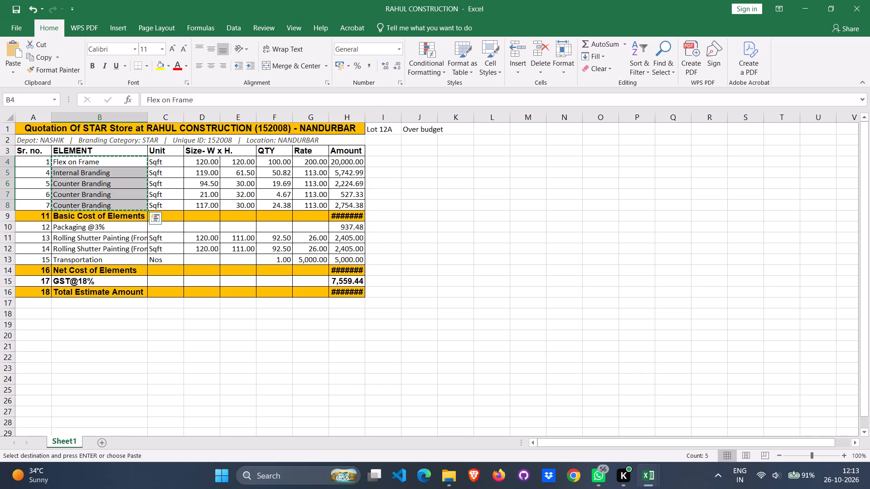
click(191, 162)
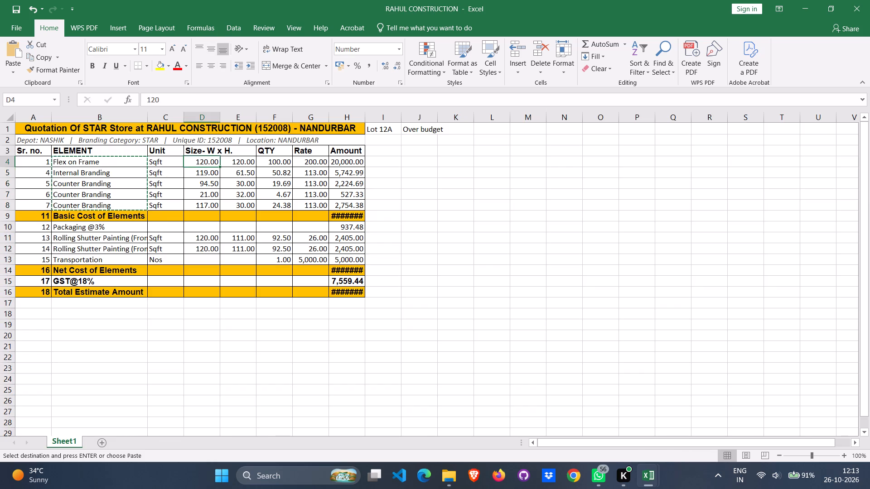
key(shift+Right)
key(shift+Right)
key(shift+Down)
key(shift+Down)
key(shift+Down)
key(shift+Down)
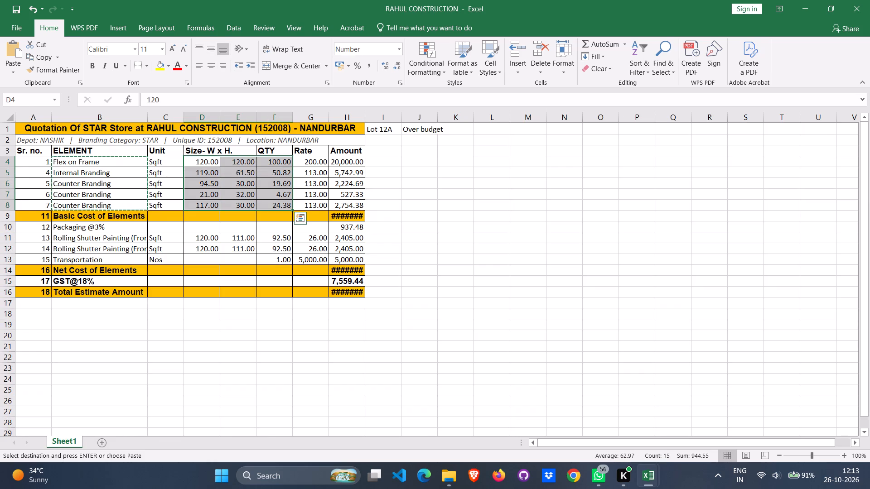
key(ctrl+c)
key(alt+Tab)
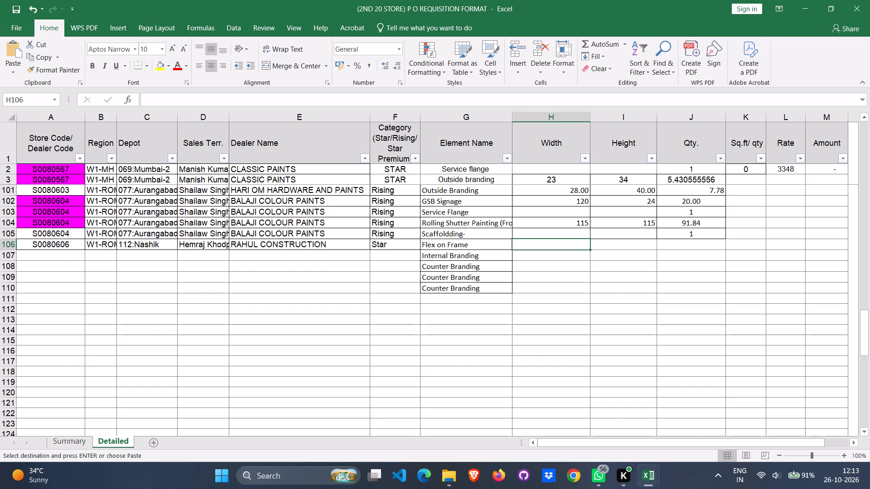
key(ctrl+v)
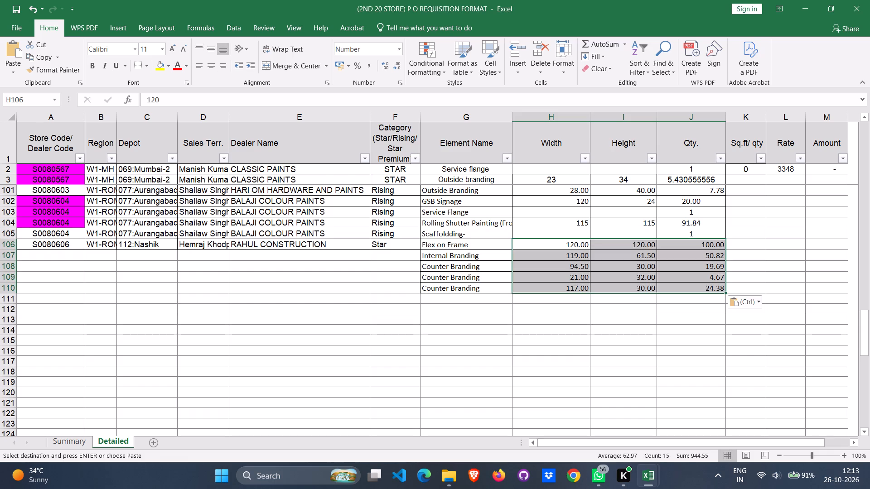
Save the requisition workbook, and copy the two Rolling Shutter Painting (Front Side) names from B11:B12 of the quotation into G111:G112.
key(alt+Tab)
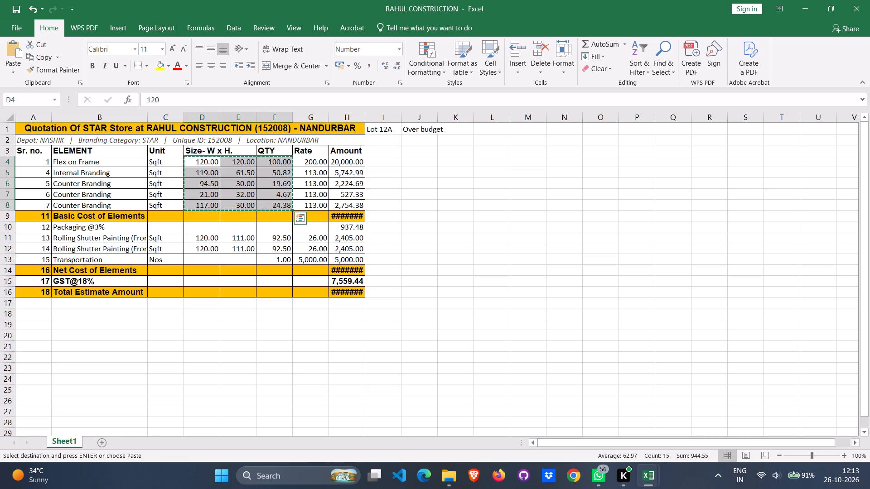
key(alt+Tab)
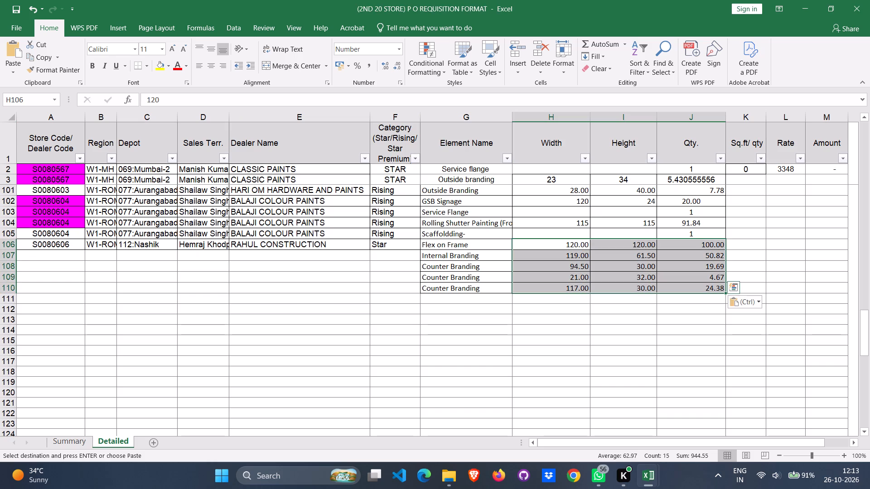
key(alt+Tab)
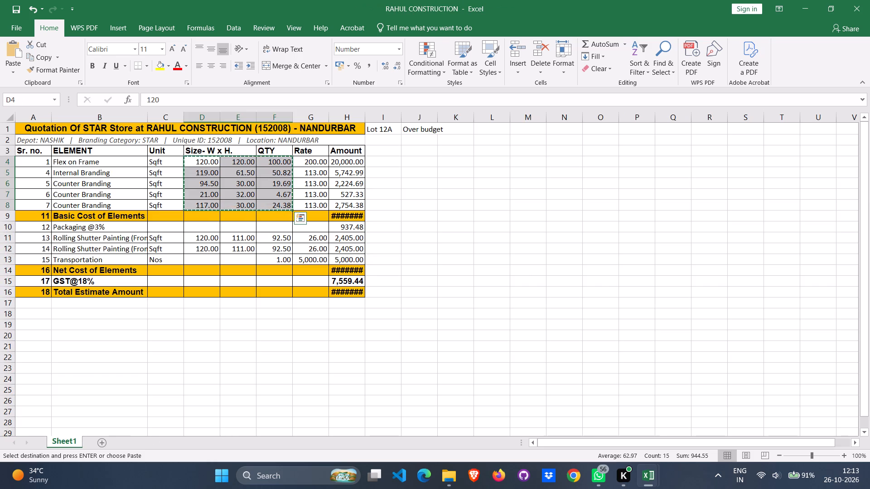
click(84, 241)
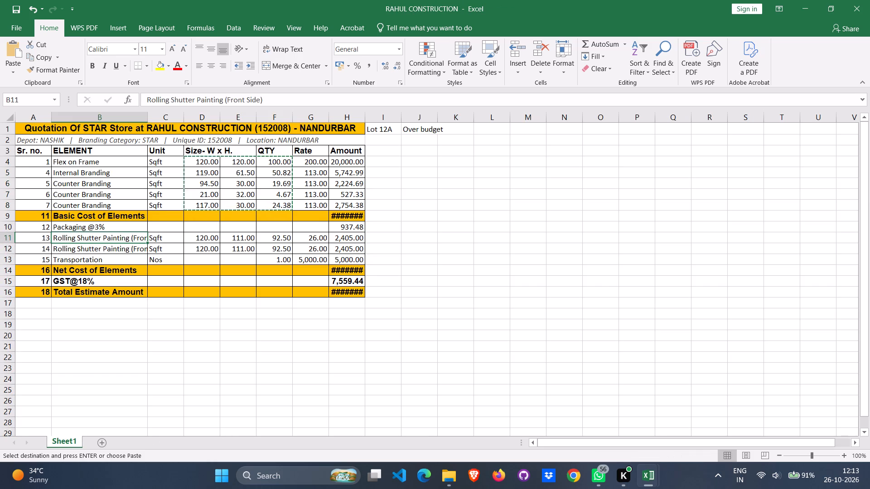
key(alt+Tab)
key(ctrl+s)
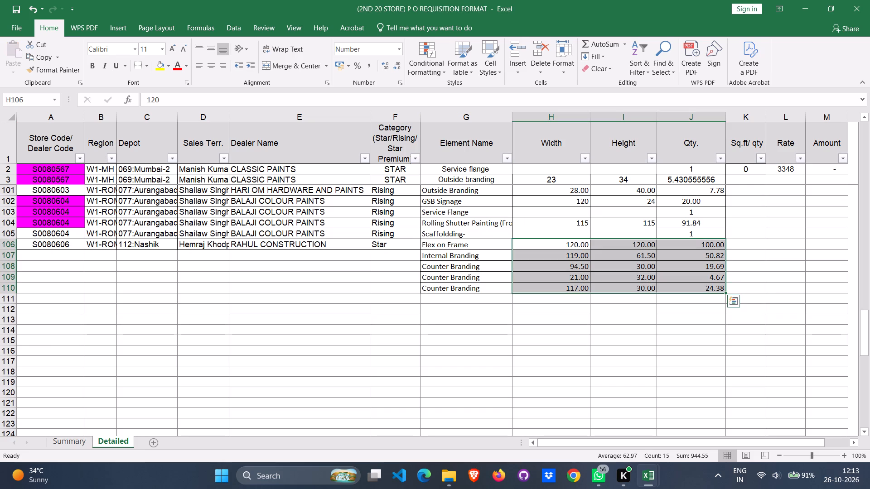
click(444, 301)
key(alt+Tab)
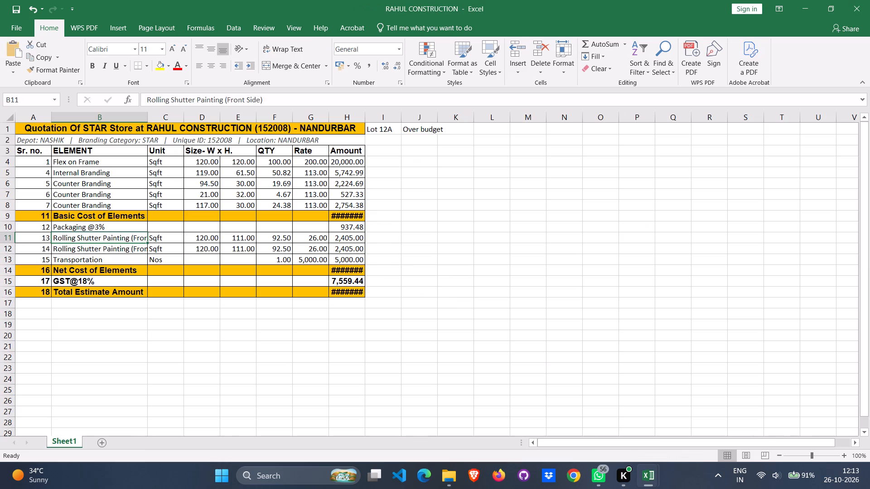
key(shift+Down)
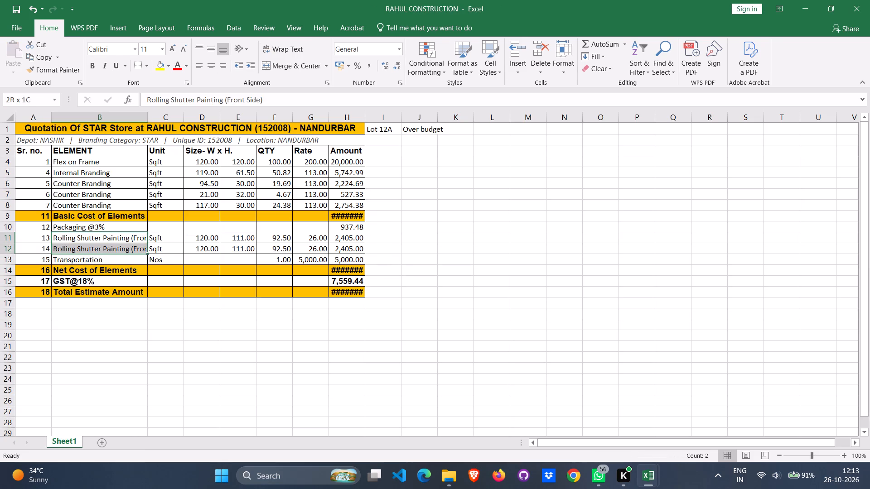
key(ctrl+c)
key(alt+Tab)
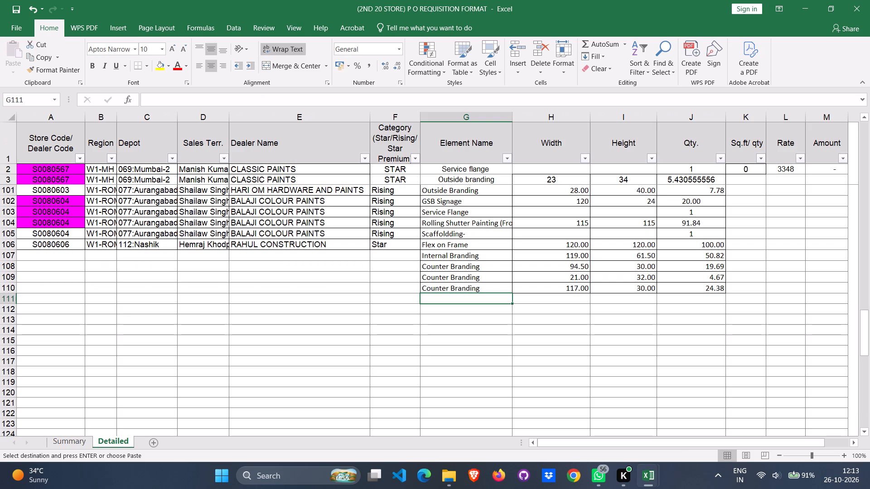
key(ctrl+v)
Copy the two shutter painting size and quantity rows, D11:F12 of the quotation, into H111:J112 of the requisition, and save it.
key(alt+Tab)
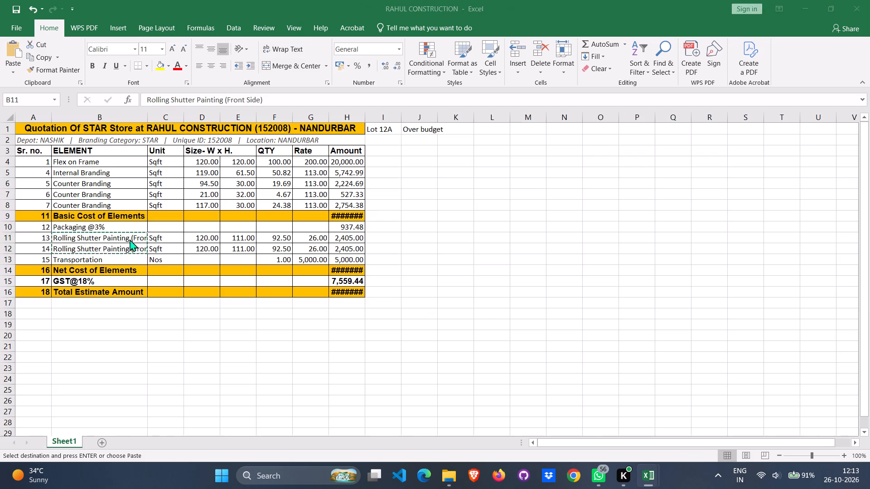
click(191, 239)
key(shift+Down)
key(shift+Right)
key(shift+Right)
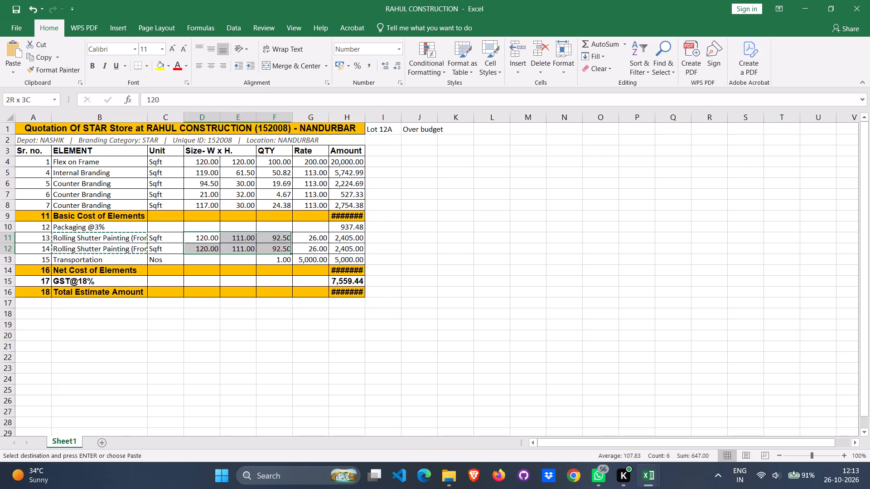
key(ctrl+c)
key(alt+Tab)
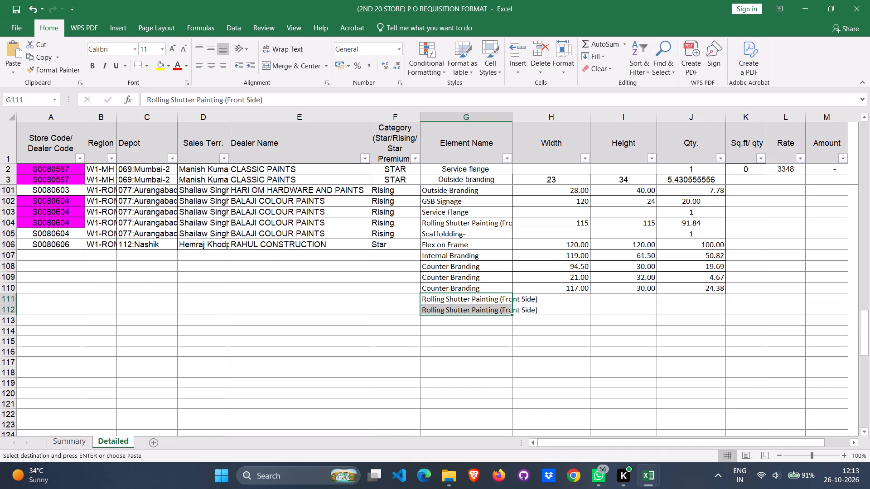
key(Right)
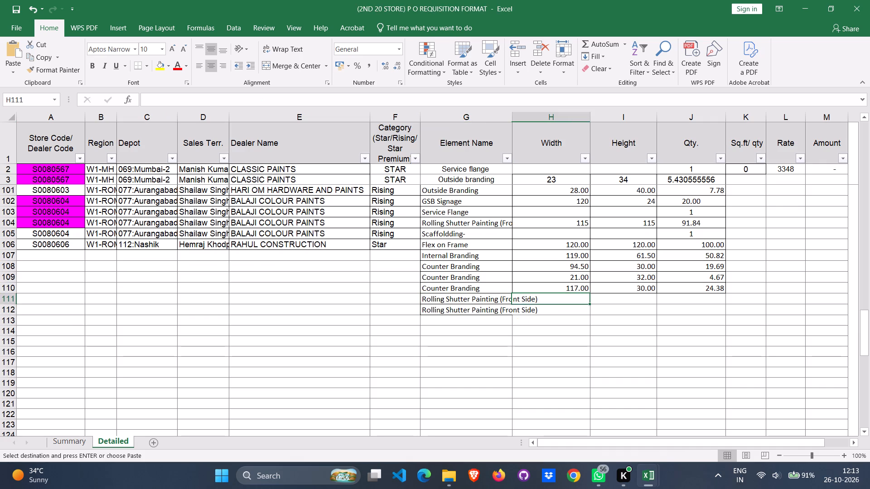
key(ctrl+v)
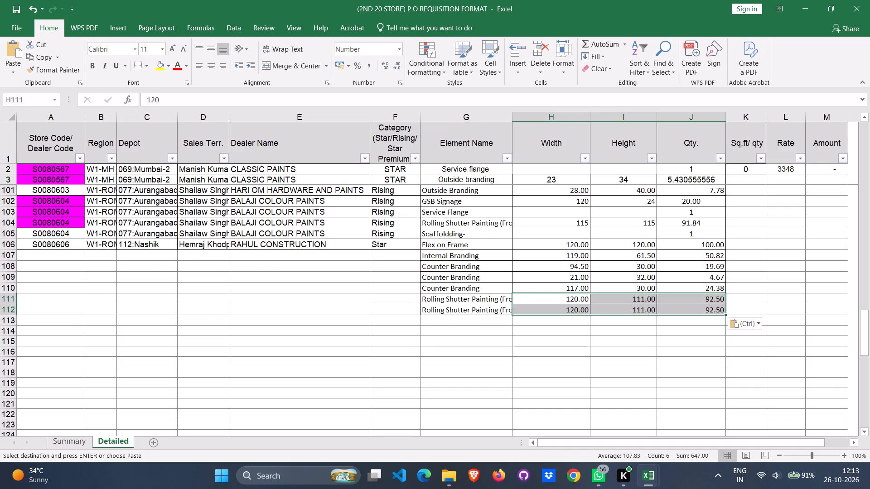
key(alt+Tab)
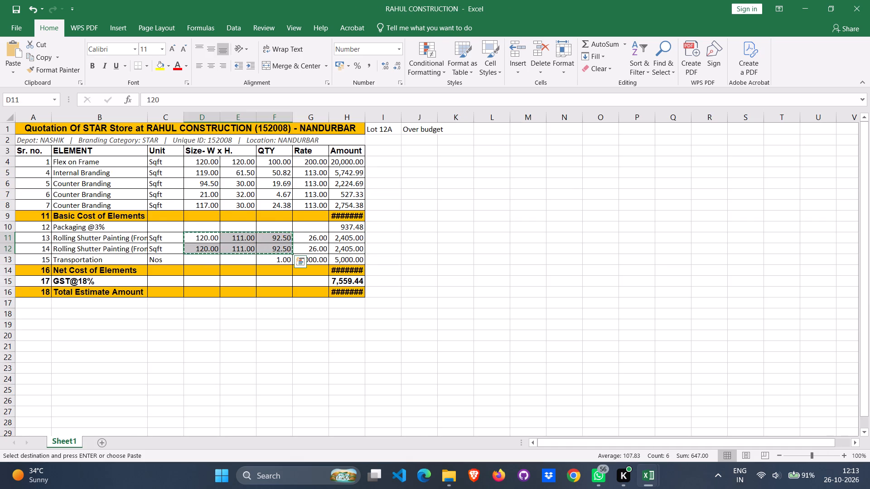
key(alt+Tab)
key(ctrl+s)
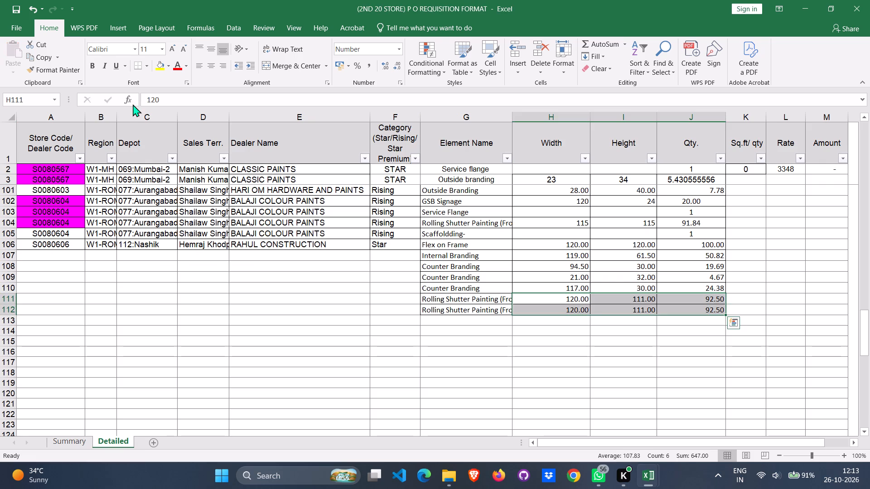
Repeat the RAHUL CONSTRUCTION store details from A106:F106 down through row 112 of the Detailed sheet, and save.
click(53, 248)
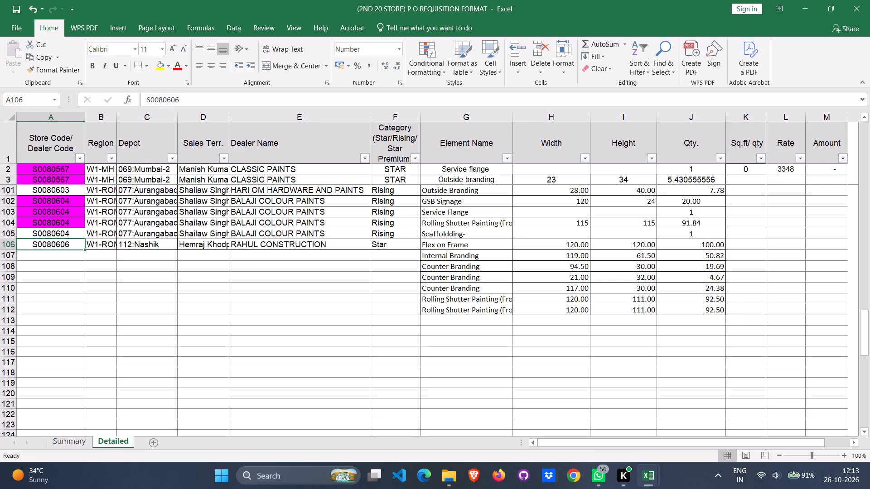
key(shift+Right)
key(shift+Right)
key(shift+Right)
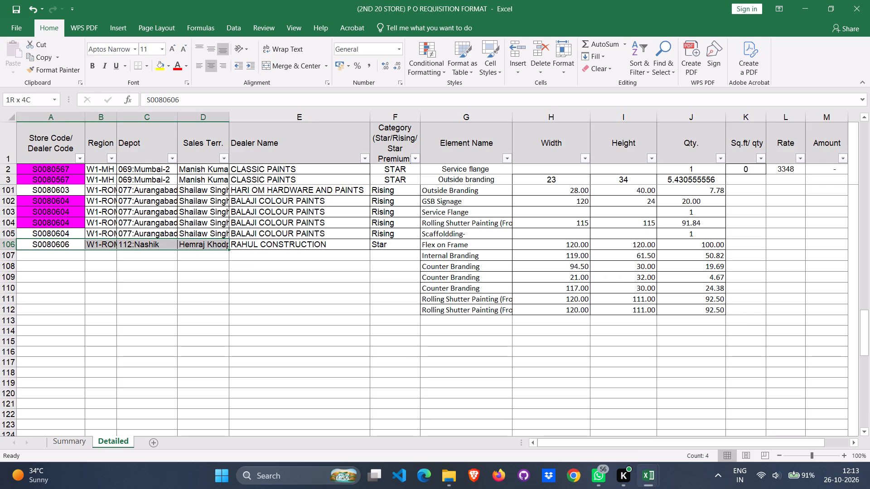
key(shift+Right)
key(shift+Right)
key(ctrl+c)
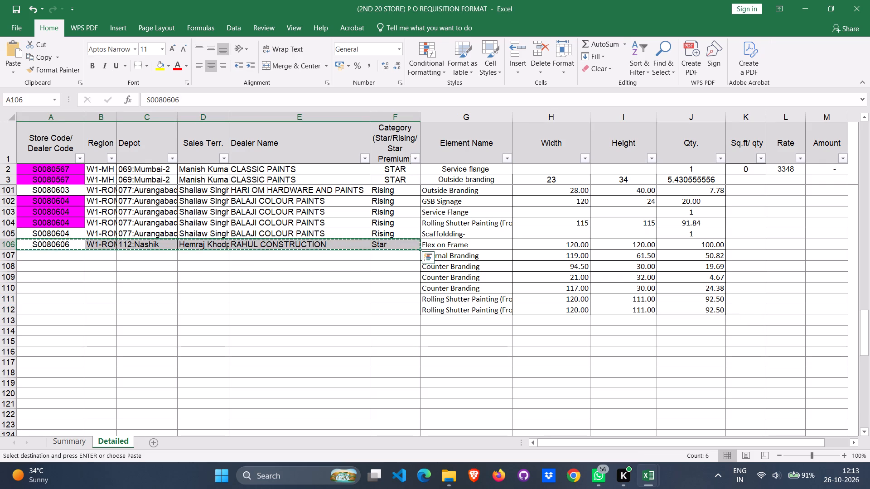
key(shift+Down)
key(shift+Down)
key(shift+Down)
key(shift+Down)
key(shift+Down)
key(shift+Down)
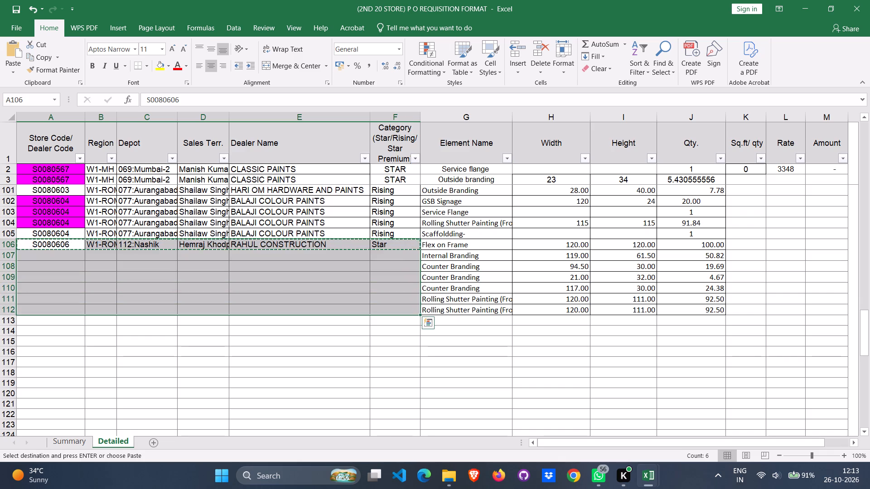
key(ctrl+v)
key(ctrl+s)
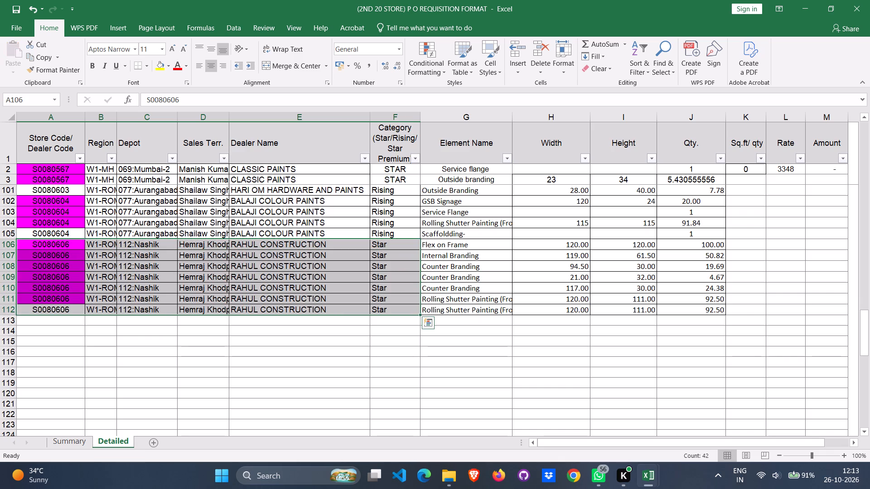
Copy the SAKSHI ENTERPRISES store details, A27:F27 of the Summary sheet, into A113:F113 of the Detailed sheet.
scroll(237, 354, down, 8)
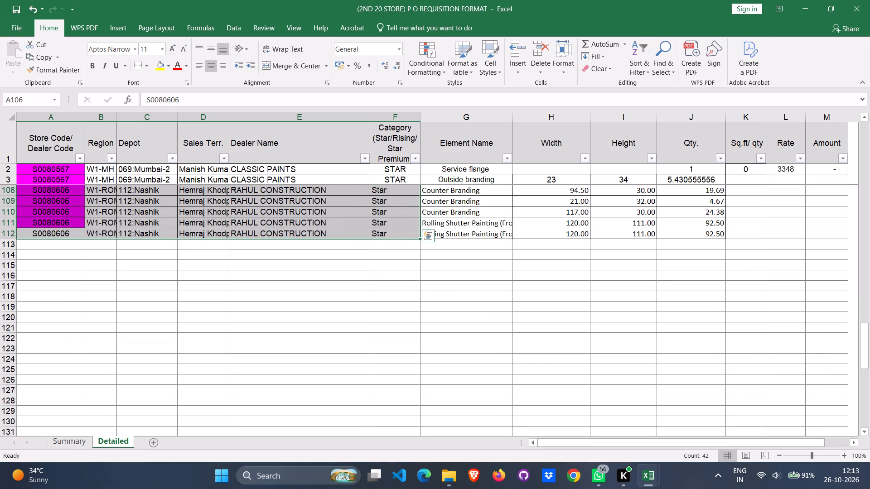
click(54, 237)
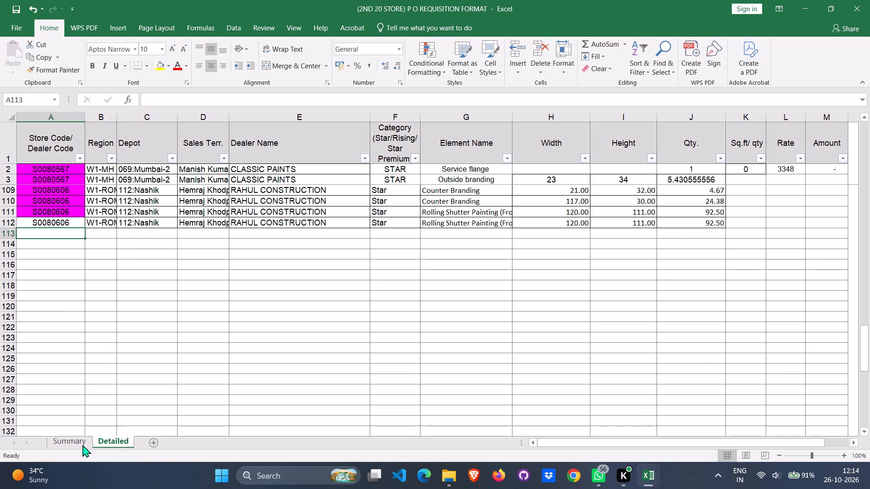
click(77, 443)
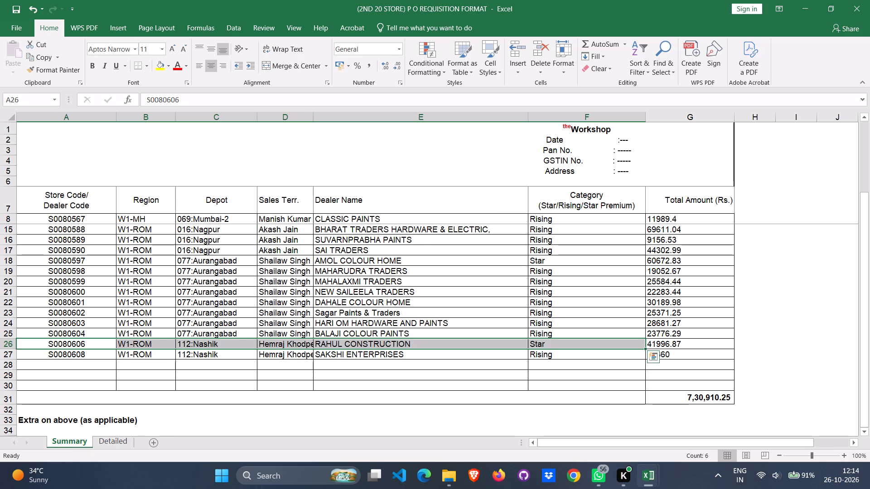
click(10, 355)
click(58, 350)
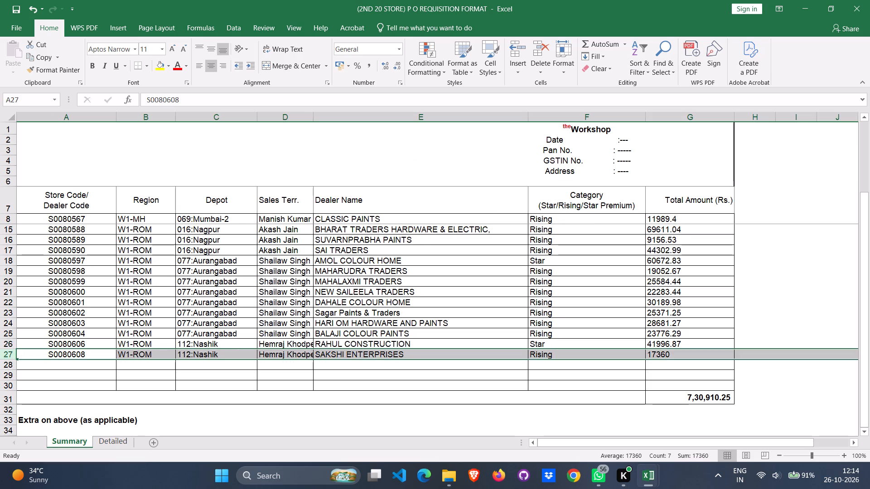
click(65, 355)
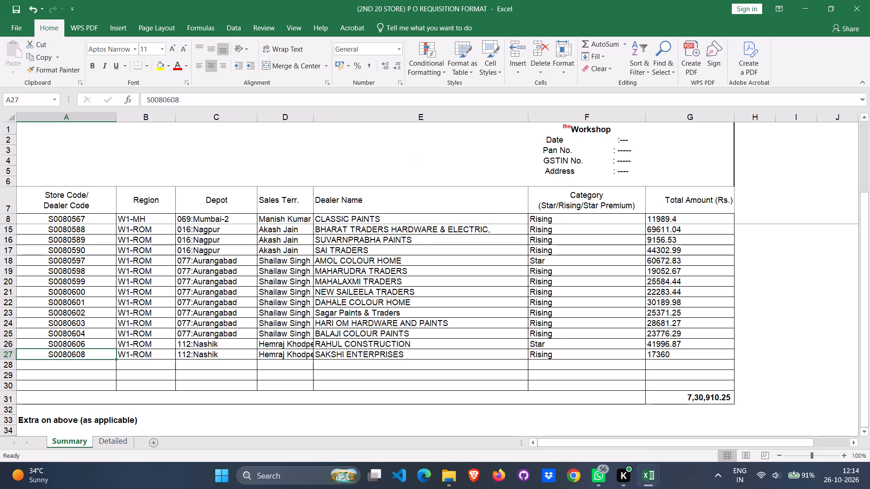
key(shift+Right)
key(shift+Right)
key(shift+Right)
key(shift+Right)
key(shift+Right)
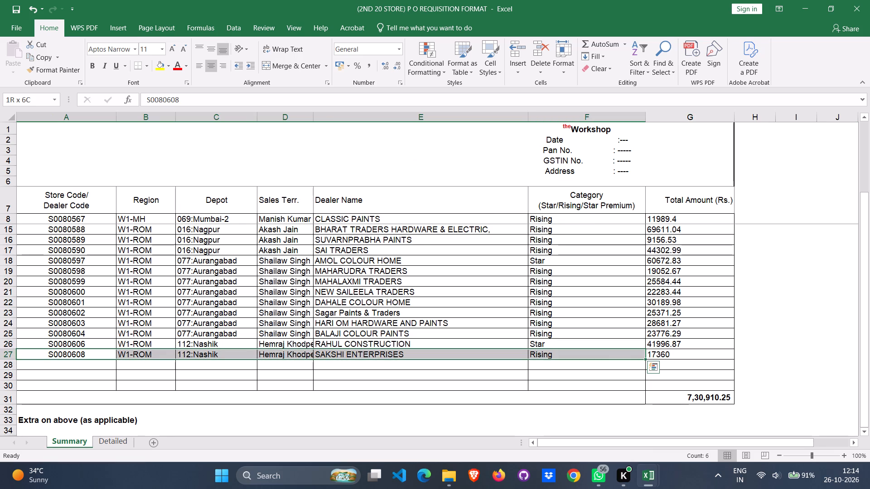
key(ctrl+c)
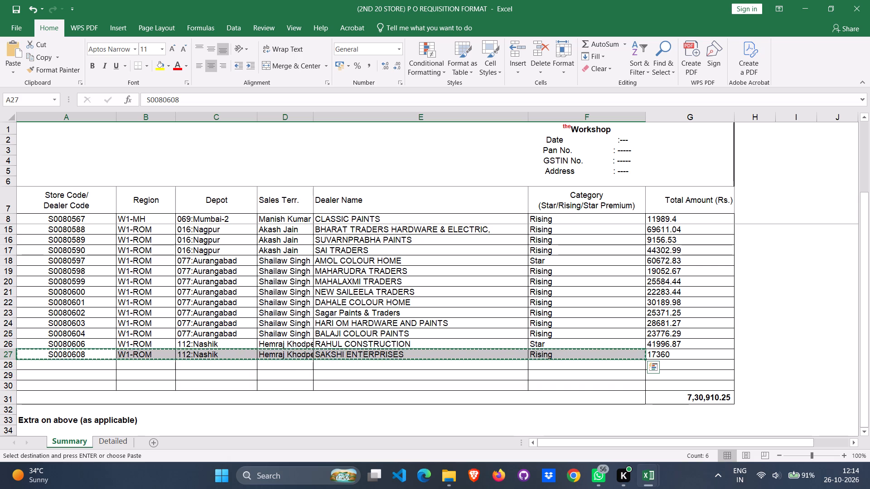
click(113, 443)
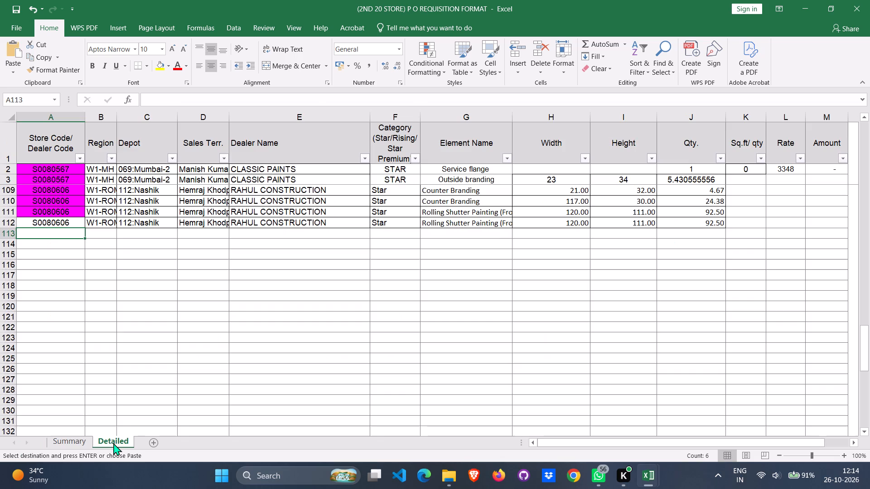
key(ctrl+v)
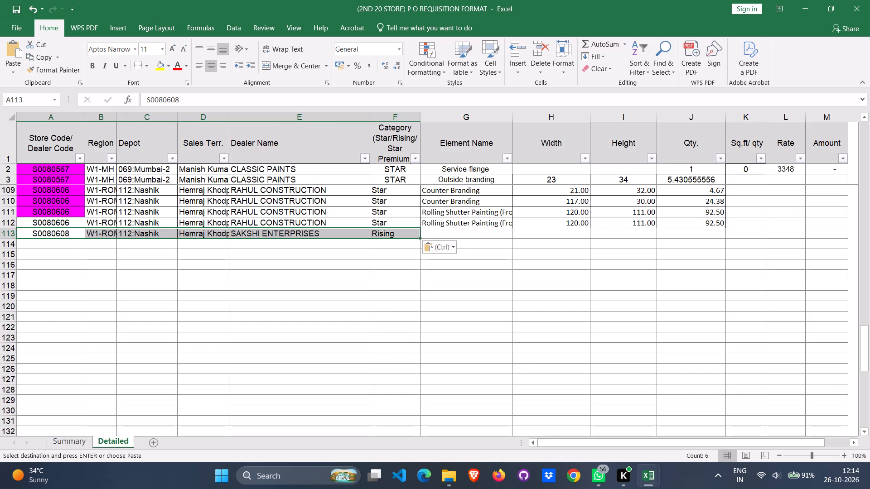
Select G113 of the Detailed sheet, and close the RAHUL CONSTRUCTION quotation without saving its changes.
click(457, 236)
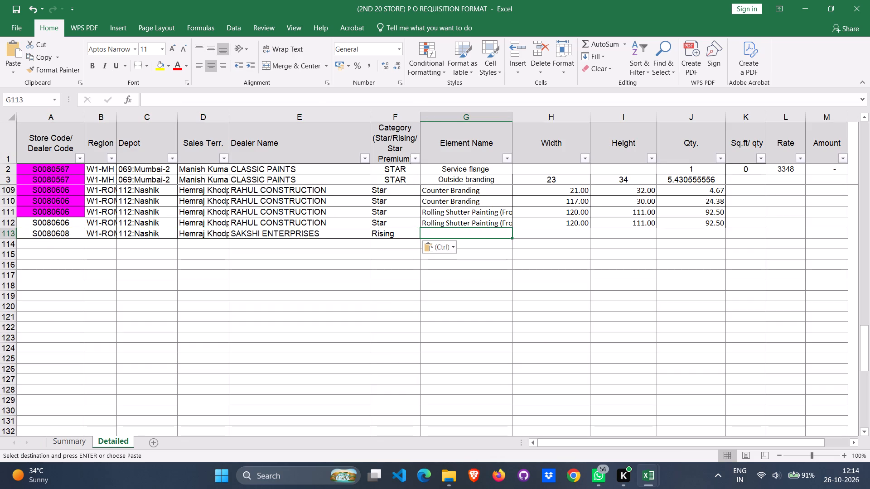
key(alt+Tab)
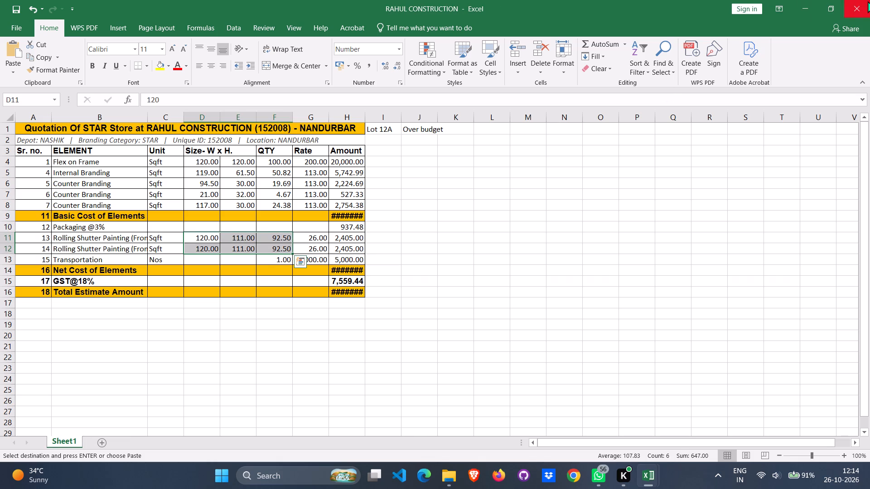
click(867, 1)
click(447, 242)
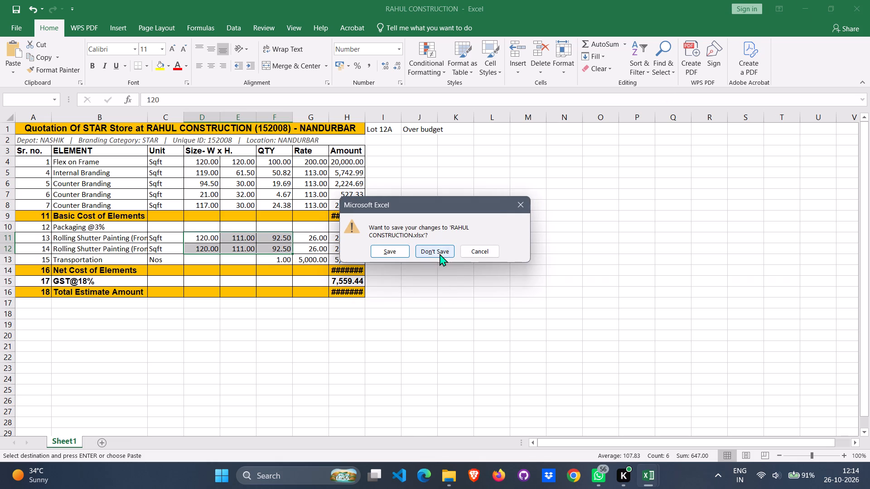
click(440, 254)
In File Explorer, search the SEPARATAION ESTIMATE folder for SAKSHI and open the SAKSHI ENTERPRISES quotation.
key(alt+Tab)
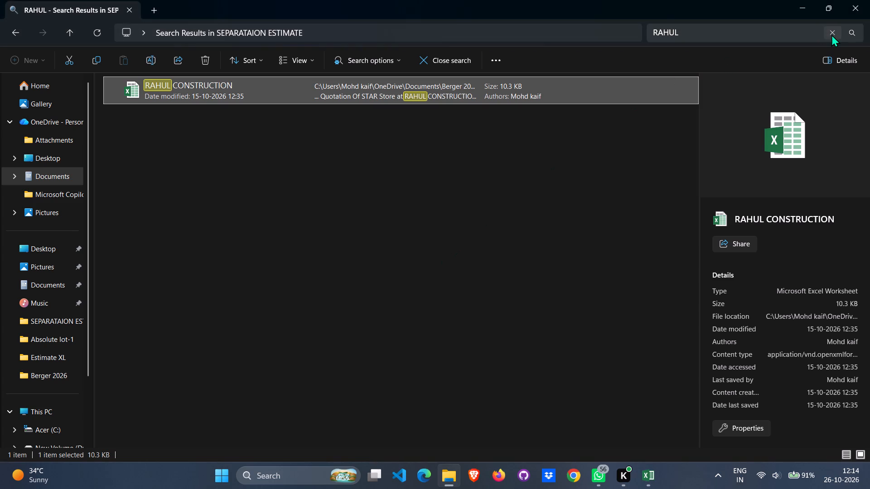
click(831, 34)
text(SAKSHI)
double_click(260, 101)
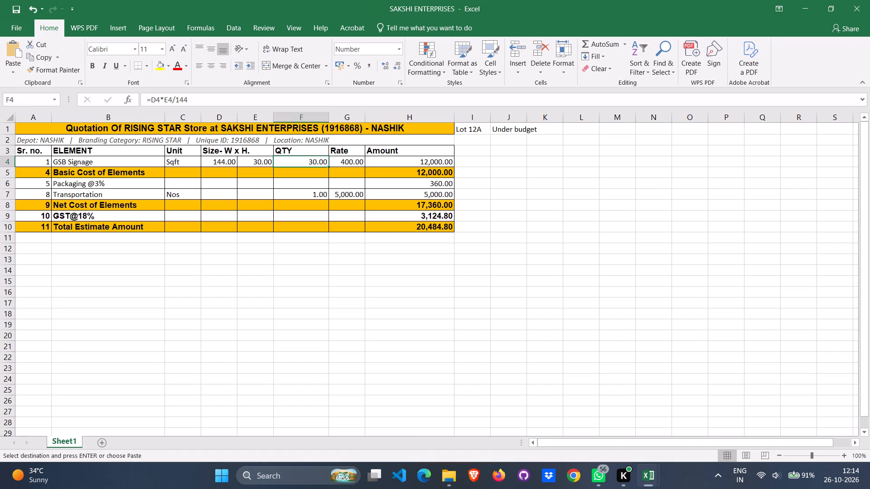
Copy the GSB Signage element name from B4 of the SAKSHI ENTERPRISES quotation into G113 of the requisition.
click(92, 163)
key(ctrl+c)
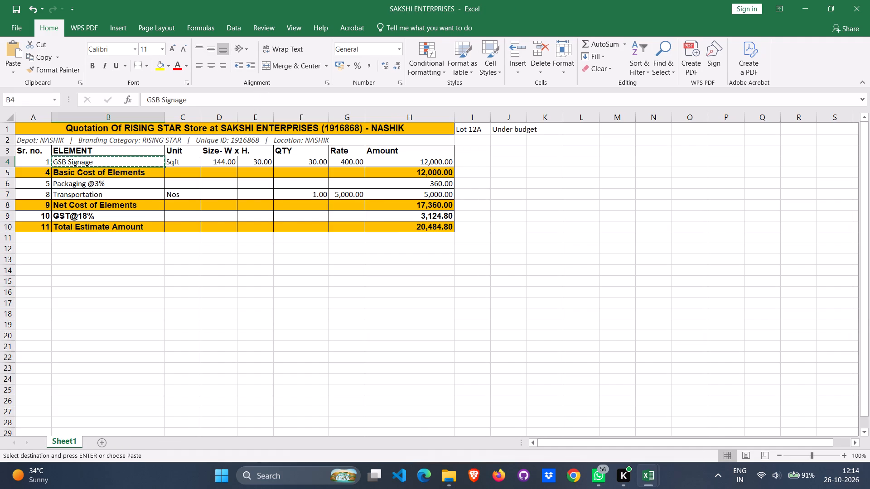
key(alt+Tab)
key(ctrl+v)
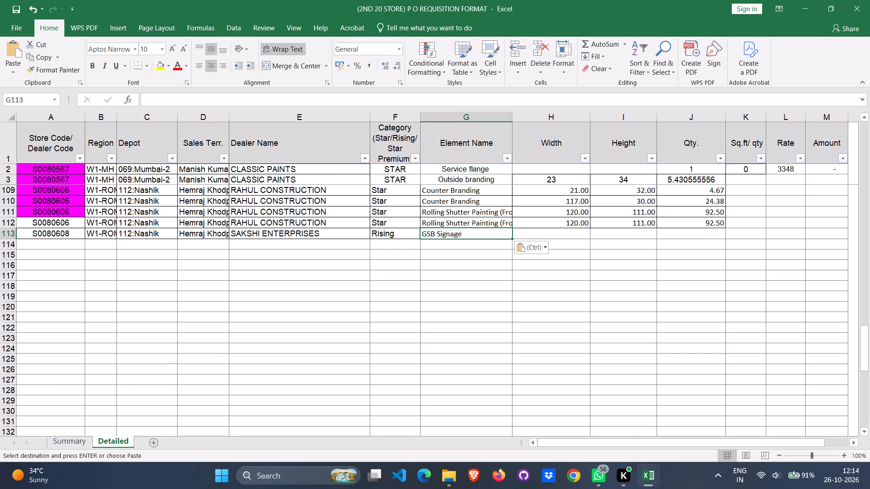
Copy the GSB Signage size and quantity, D4:F4 of the quotation, into H113:J113 of the requisition, and save it.
key(alt+Tab)
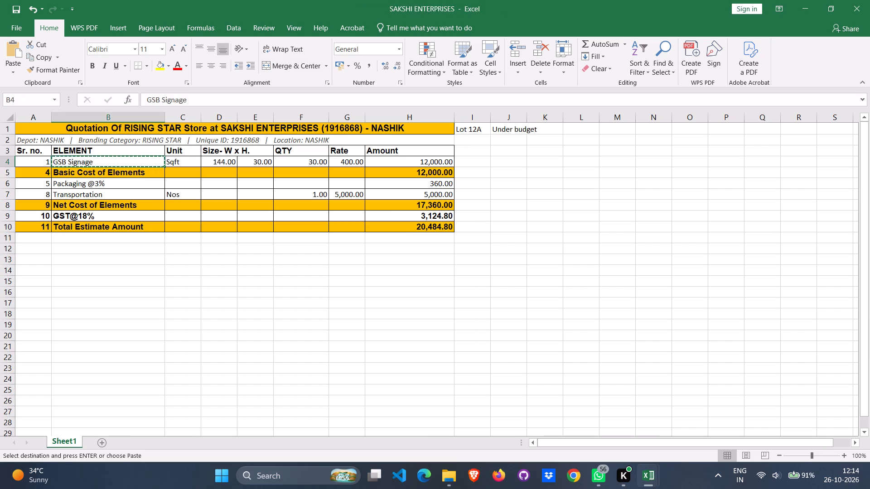
click(211, 159)
key(shift+Right)
key(shift+Right)
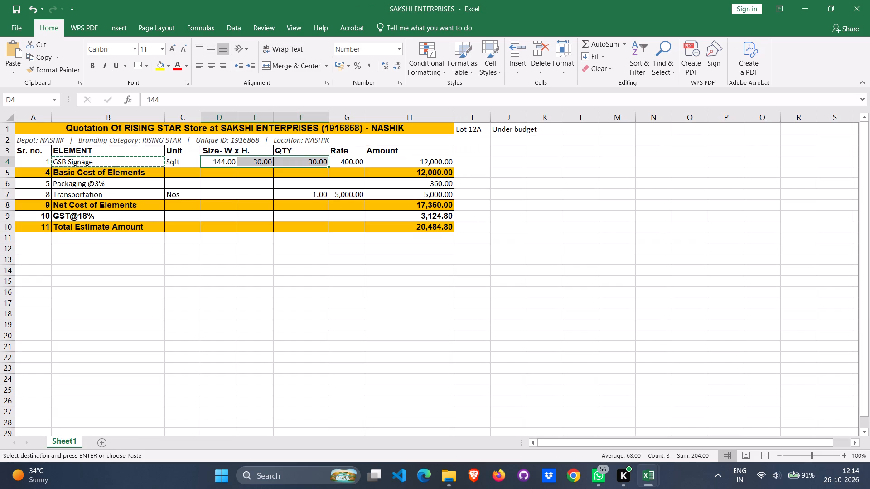
key(ctrl+c)
key(alt+Tab)
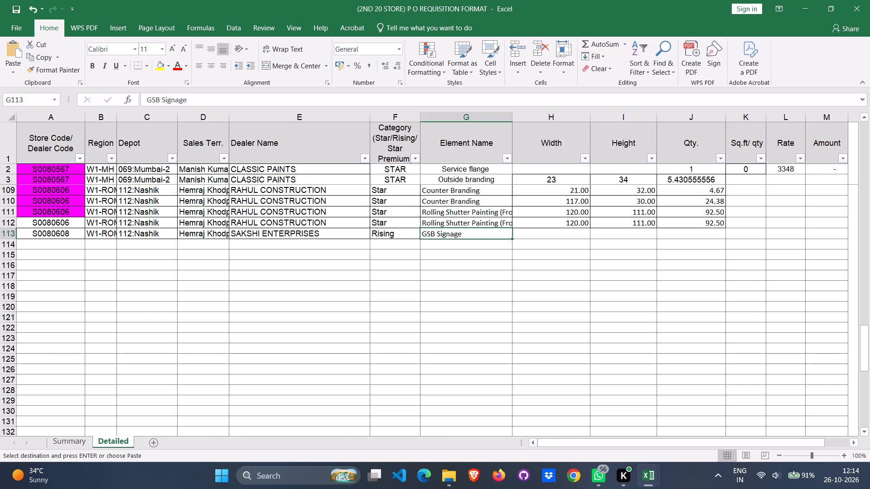
key(Right)
key(ctrl+v)
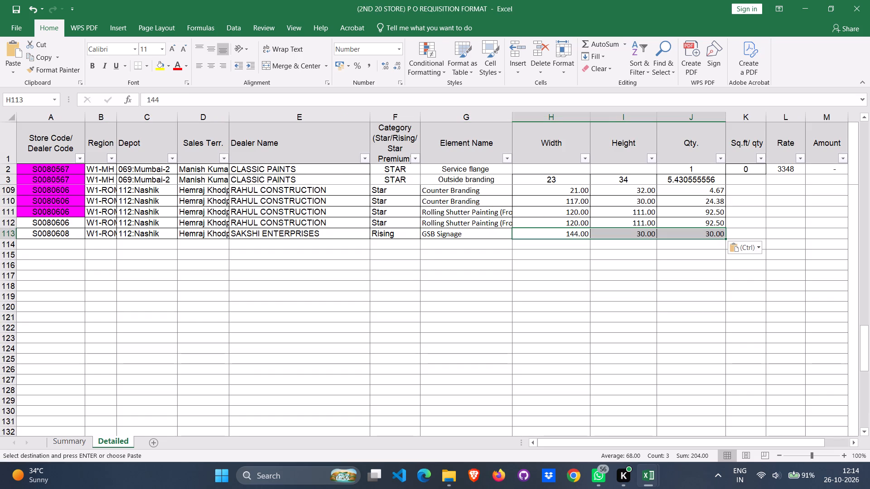
key(ctrl+s)
Centre-align the whole Category column F of the requisition's Detailed sheet horizontally.
key(alt+Tab)
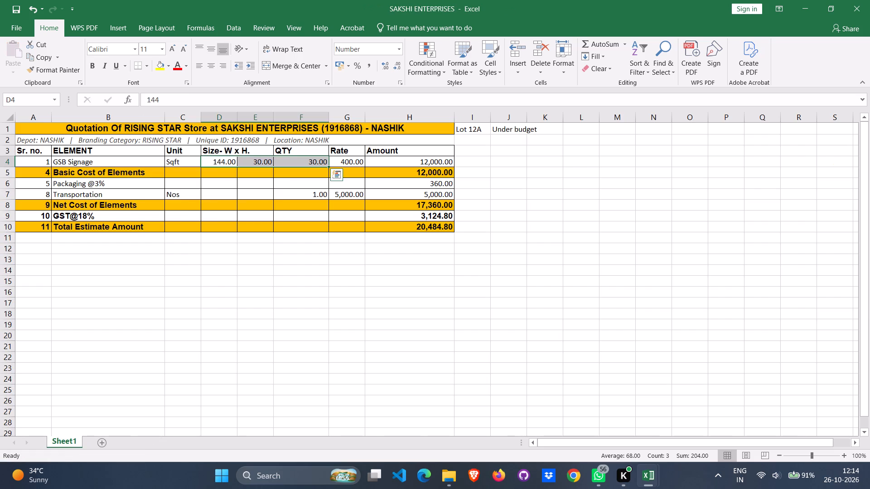
key(alt+Tab)
scroll(437, 324, up, 5)
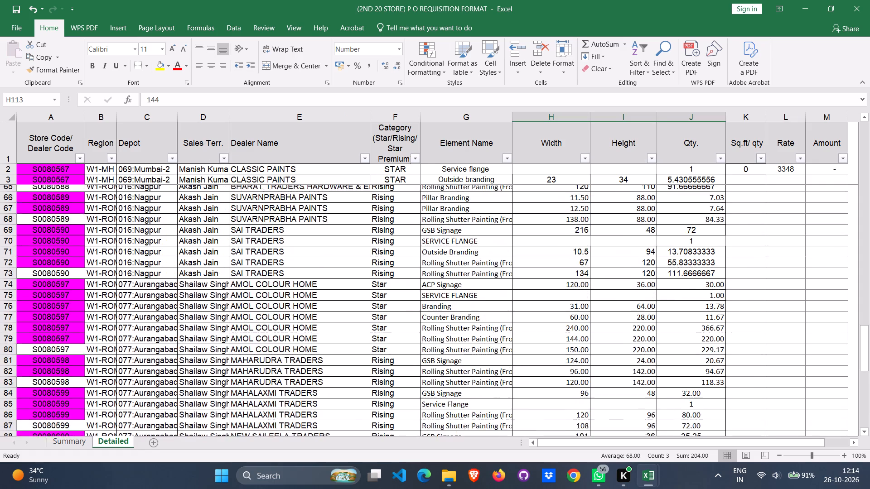
scroll(437, 324, up, 6)
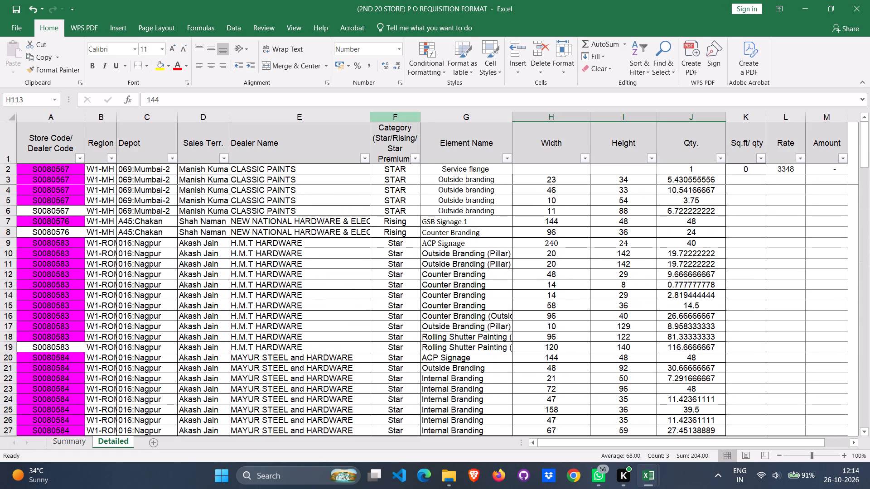
click(406, 114)
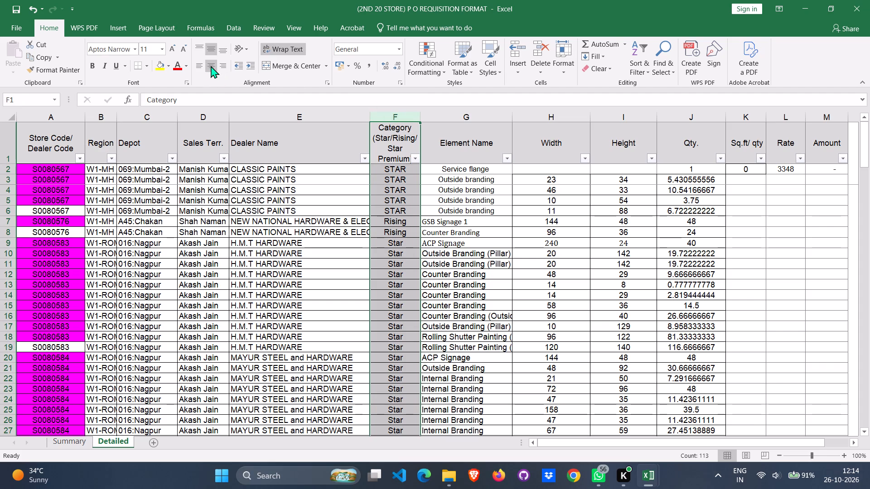
click(211, 66)
click(211, 66)
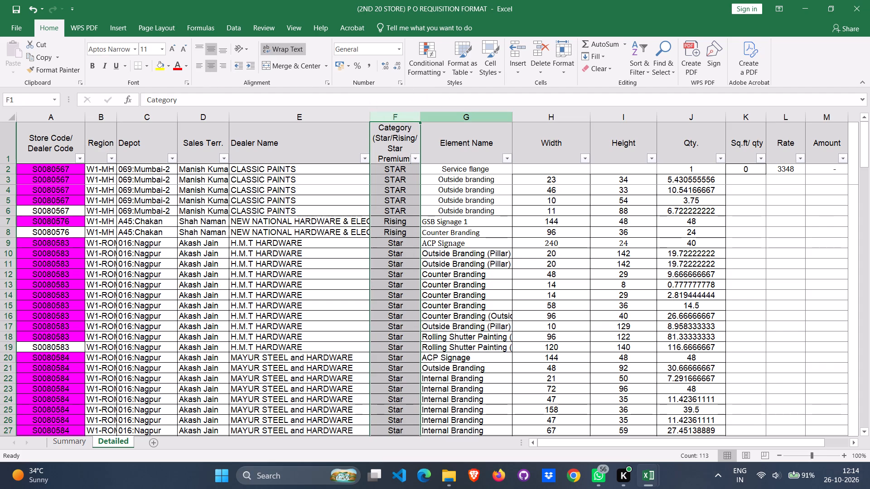
Set the whole Element Name column G to font size 11 and the Aptos Narrow body font.
click(495, 118)
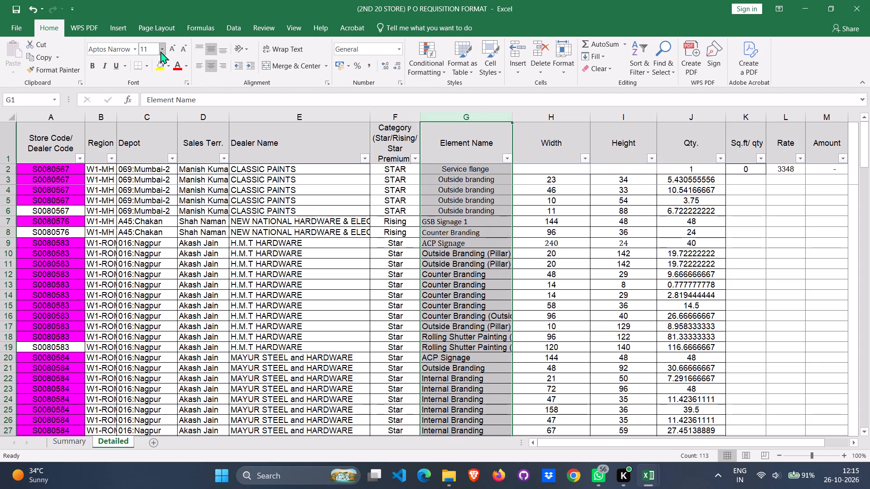
click(160, 51)
click(162, 50)
scroll(221, 195, down, 4)
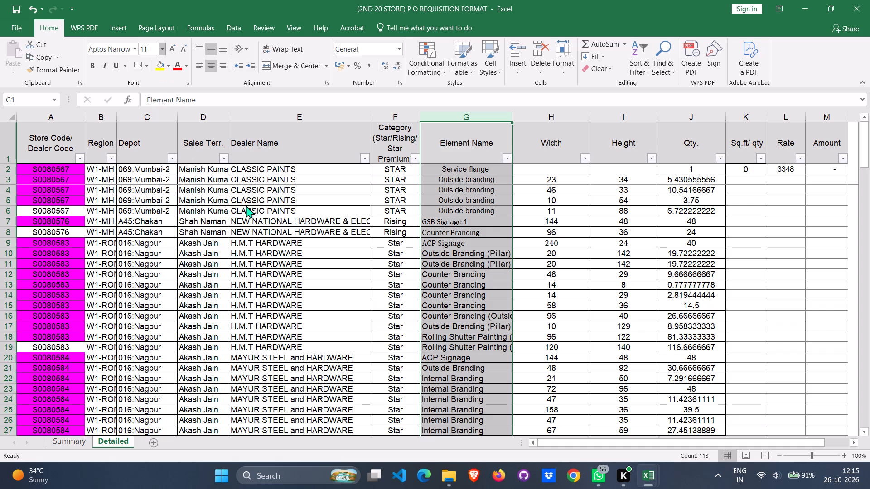
click(162, 48)
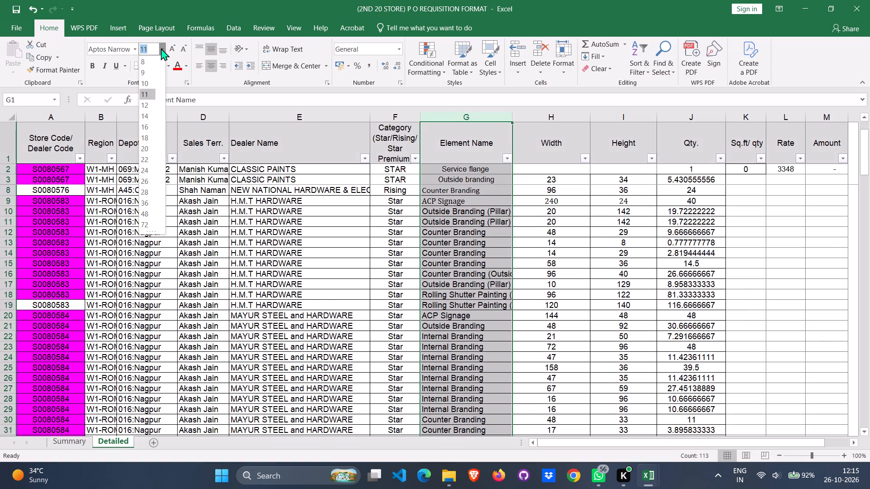
click(150, 93)
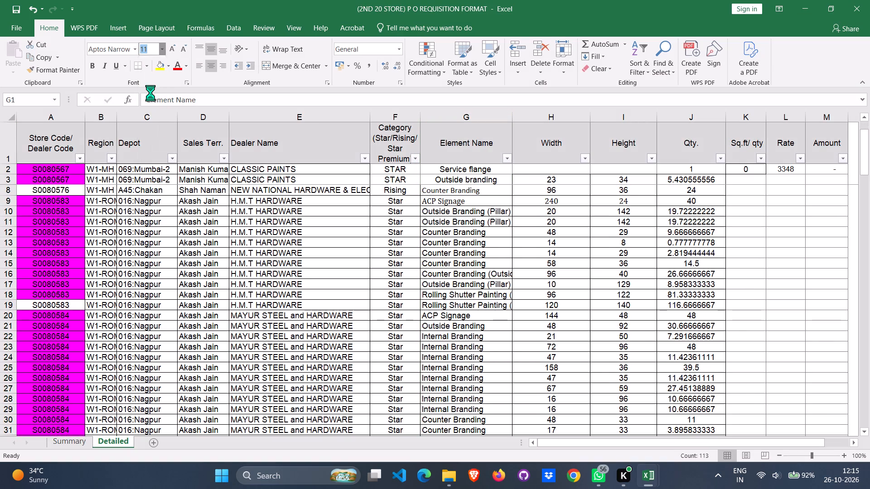
click(135, 51)
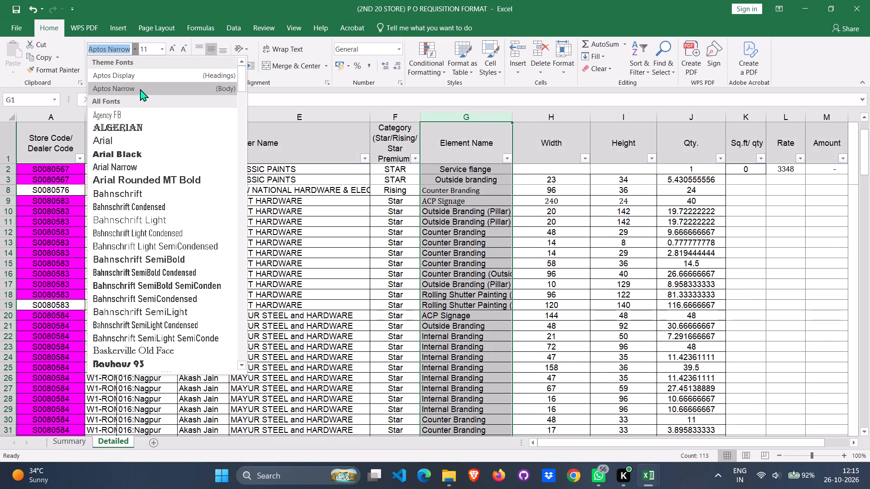
click(140, 89)
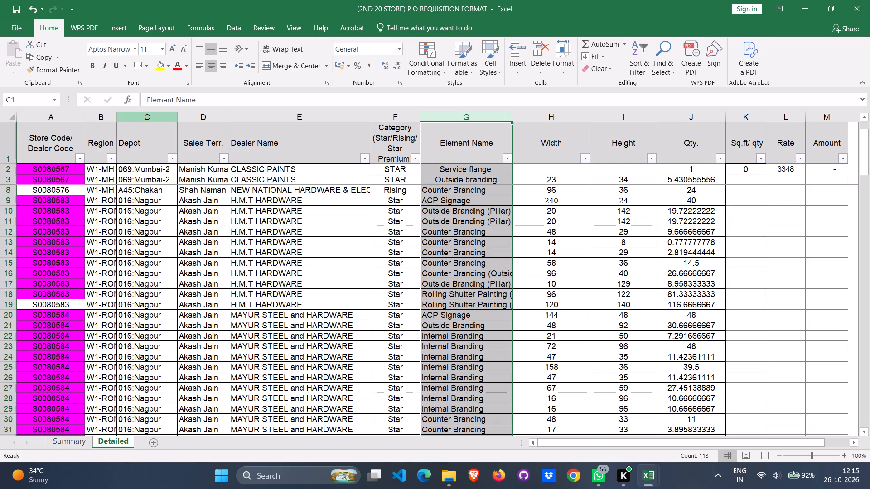
Try centring the Element Name column G, and settle on left alignment for it.
click(208, 62)
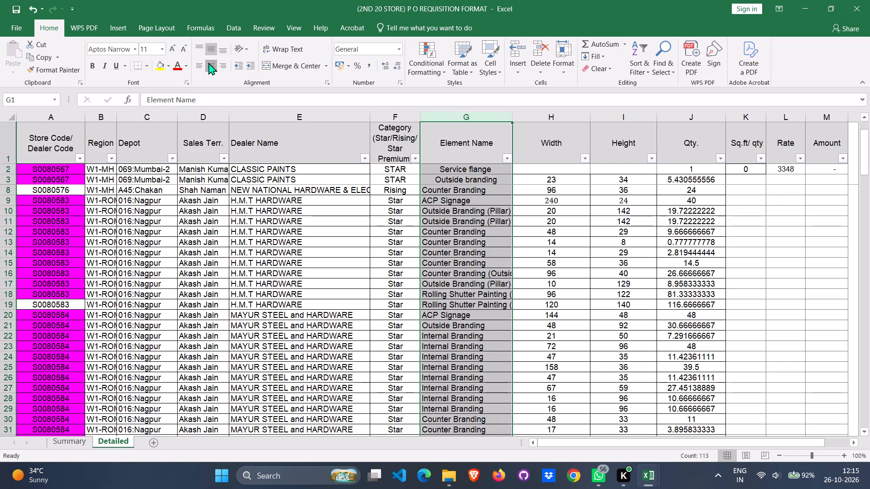
click(208, 62)
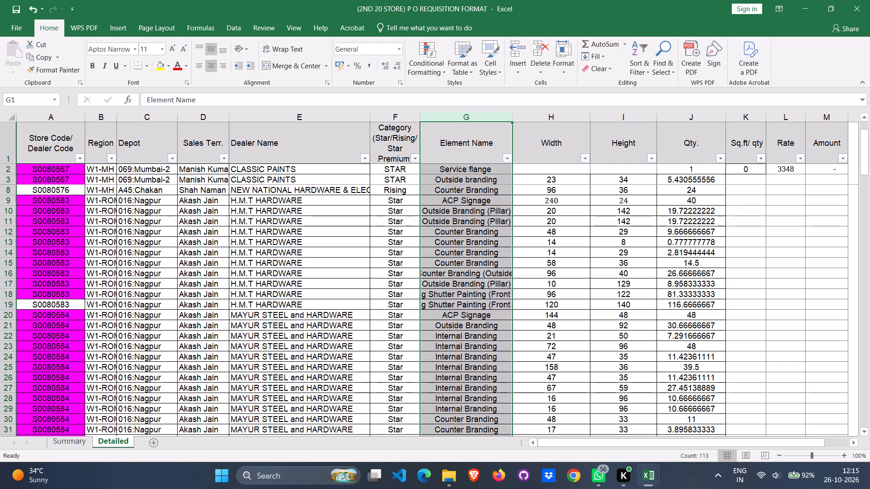
click(199, 68)
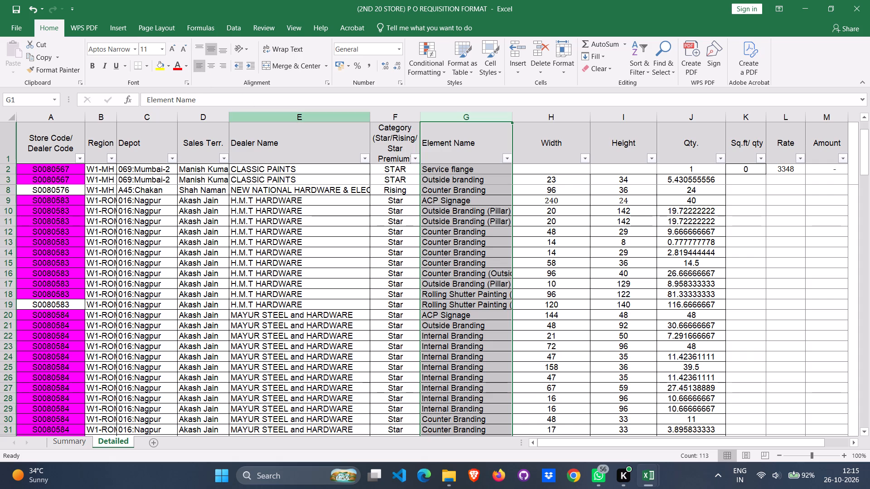
Centre-align the whole Width column H horizontally.
click(561, 114)
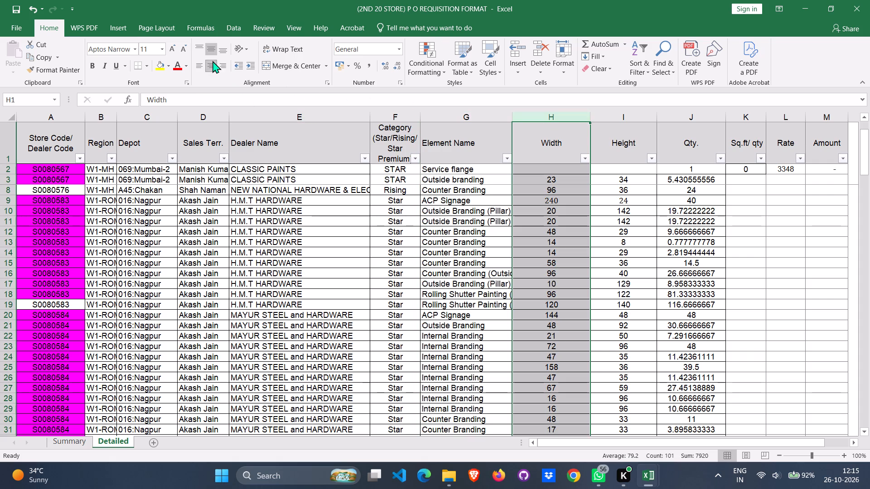
click(213, 61)
click(213, 61)
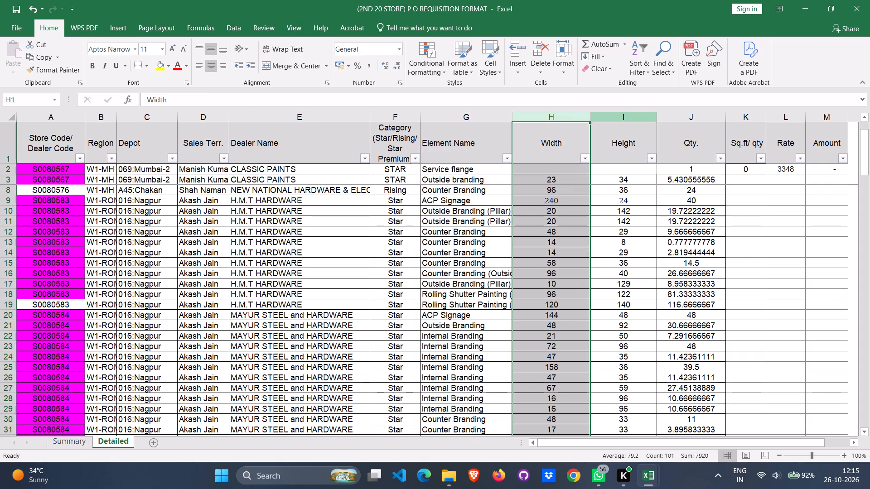
Select the whole Height column I.
click(609, 115)
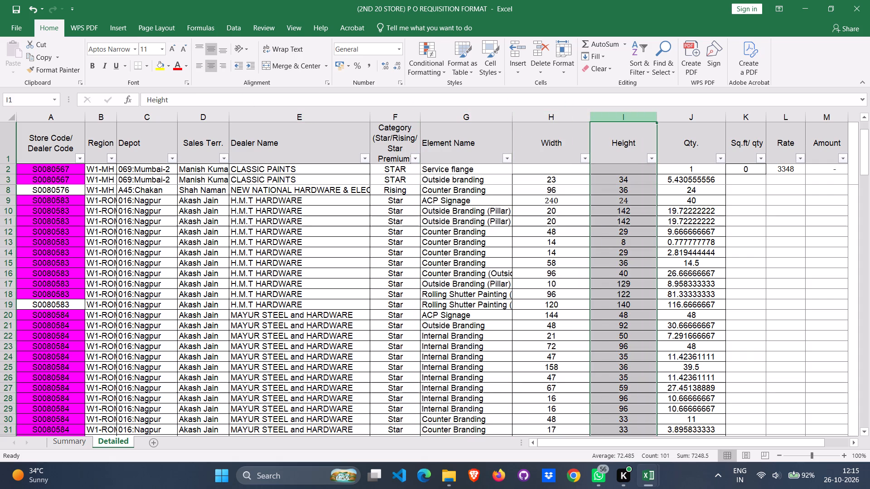